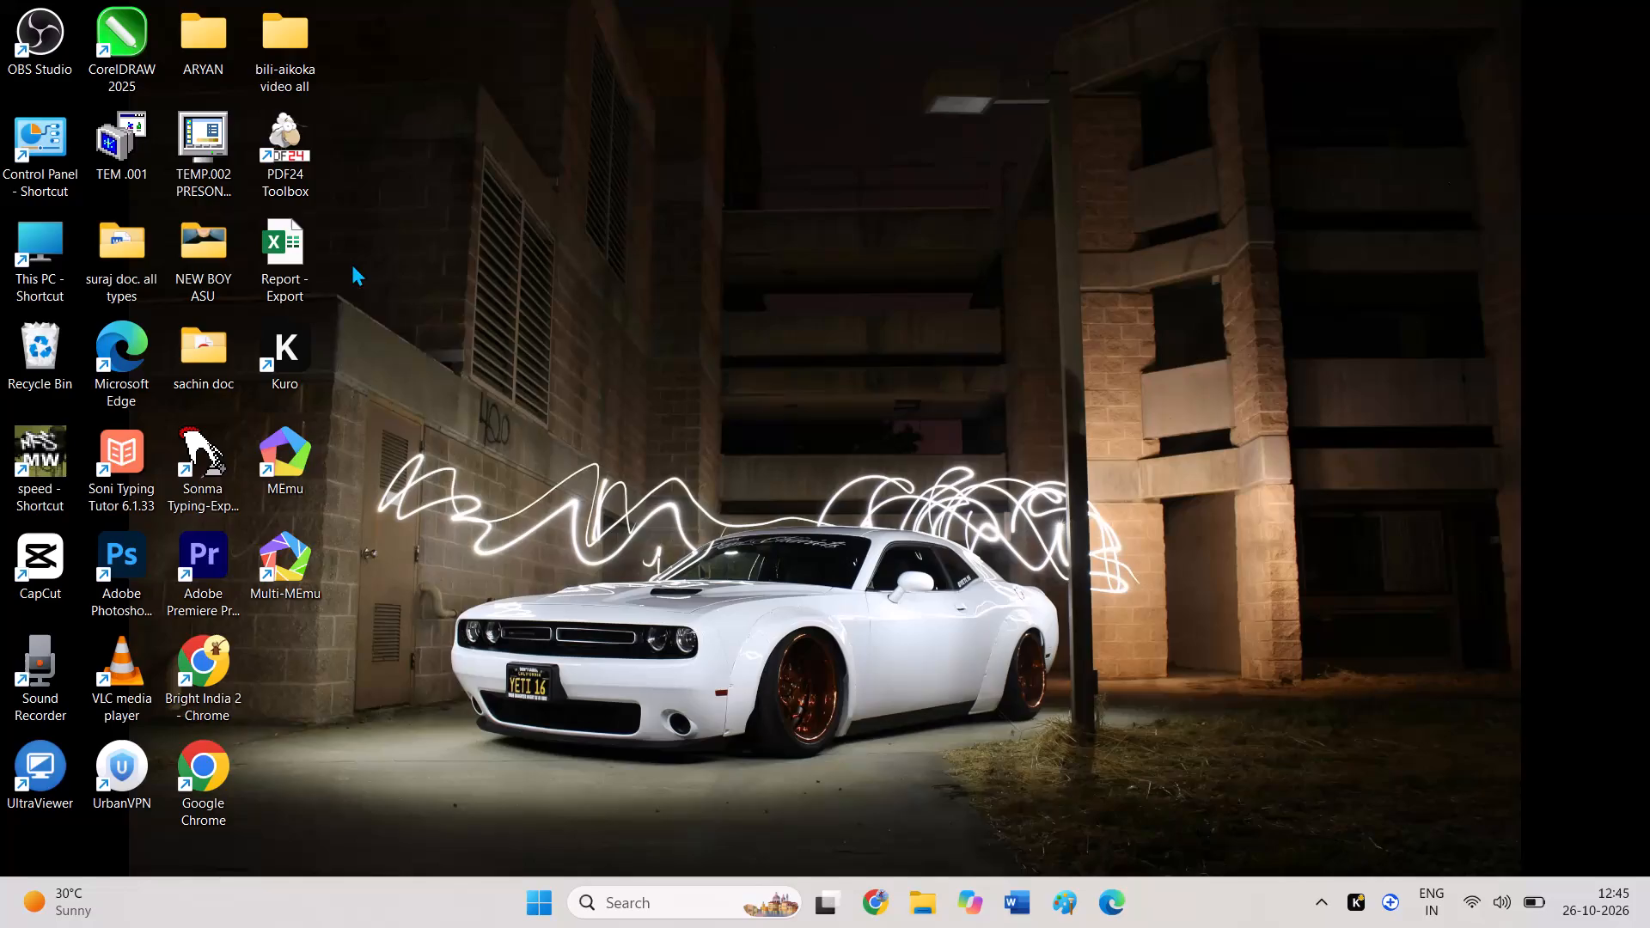
# Open the Report - Export workbook from the desktop.
pyautogui.doubleClick(286, 250)
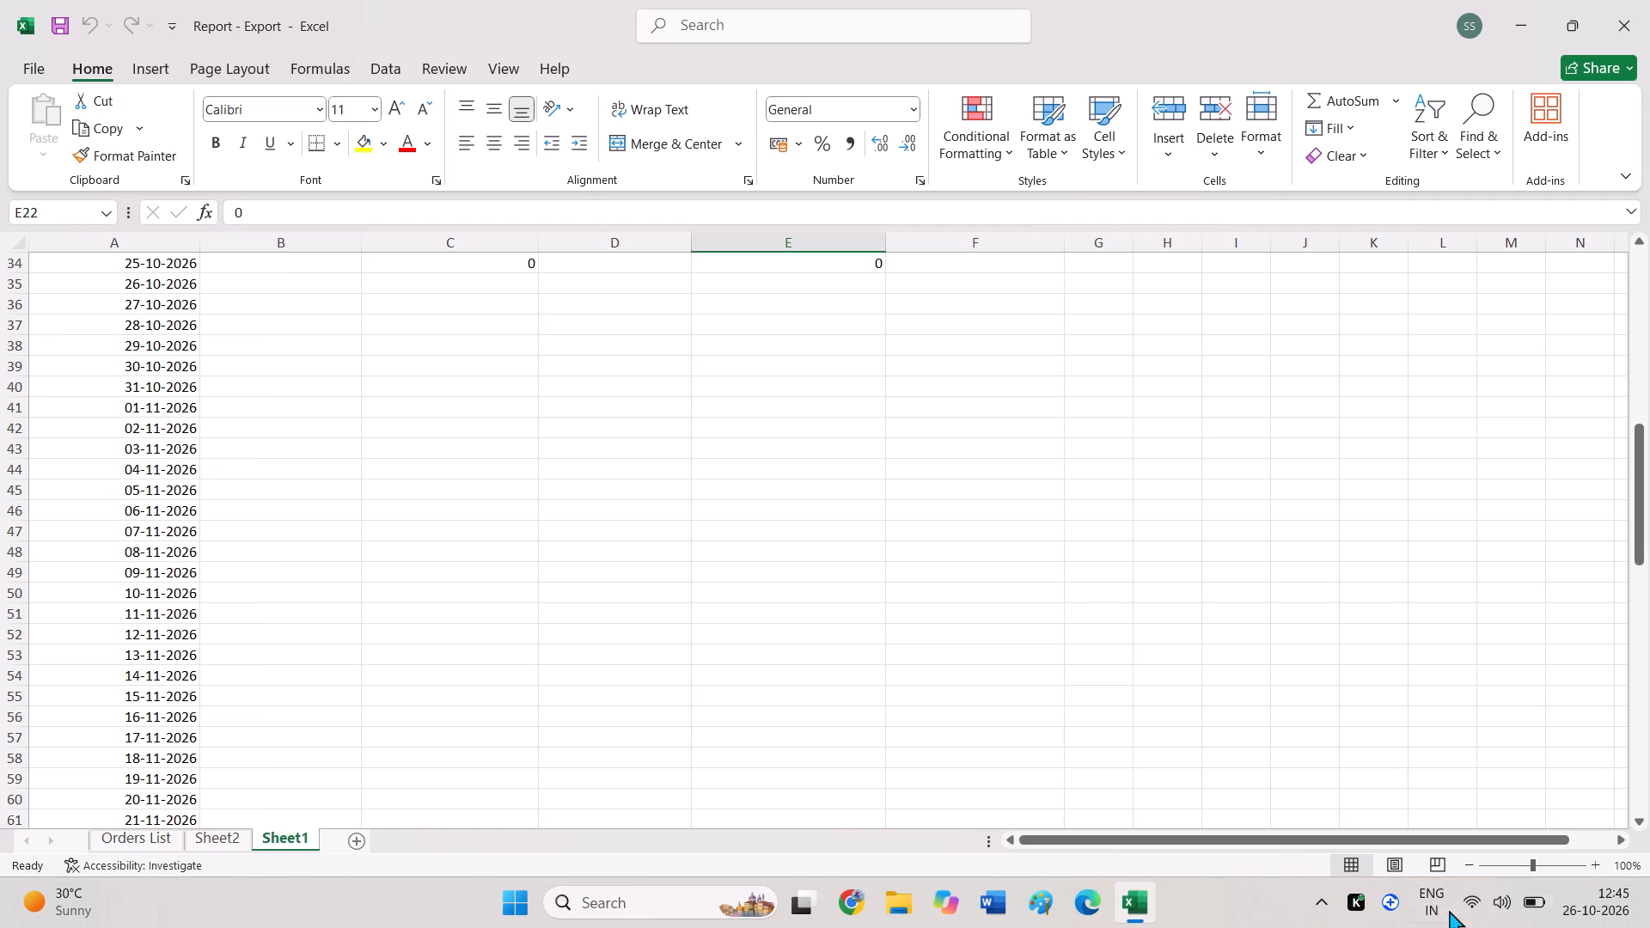
# Set the display brightness to 38 in the system quick settings and return to the workbook.
pyautogui.click(1521, 902)
pyautogui.click(1388, 721)
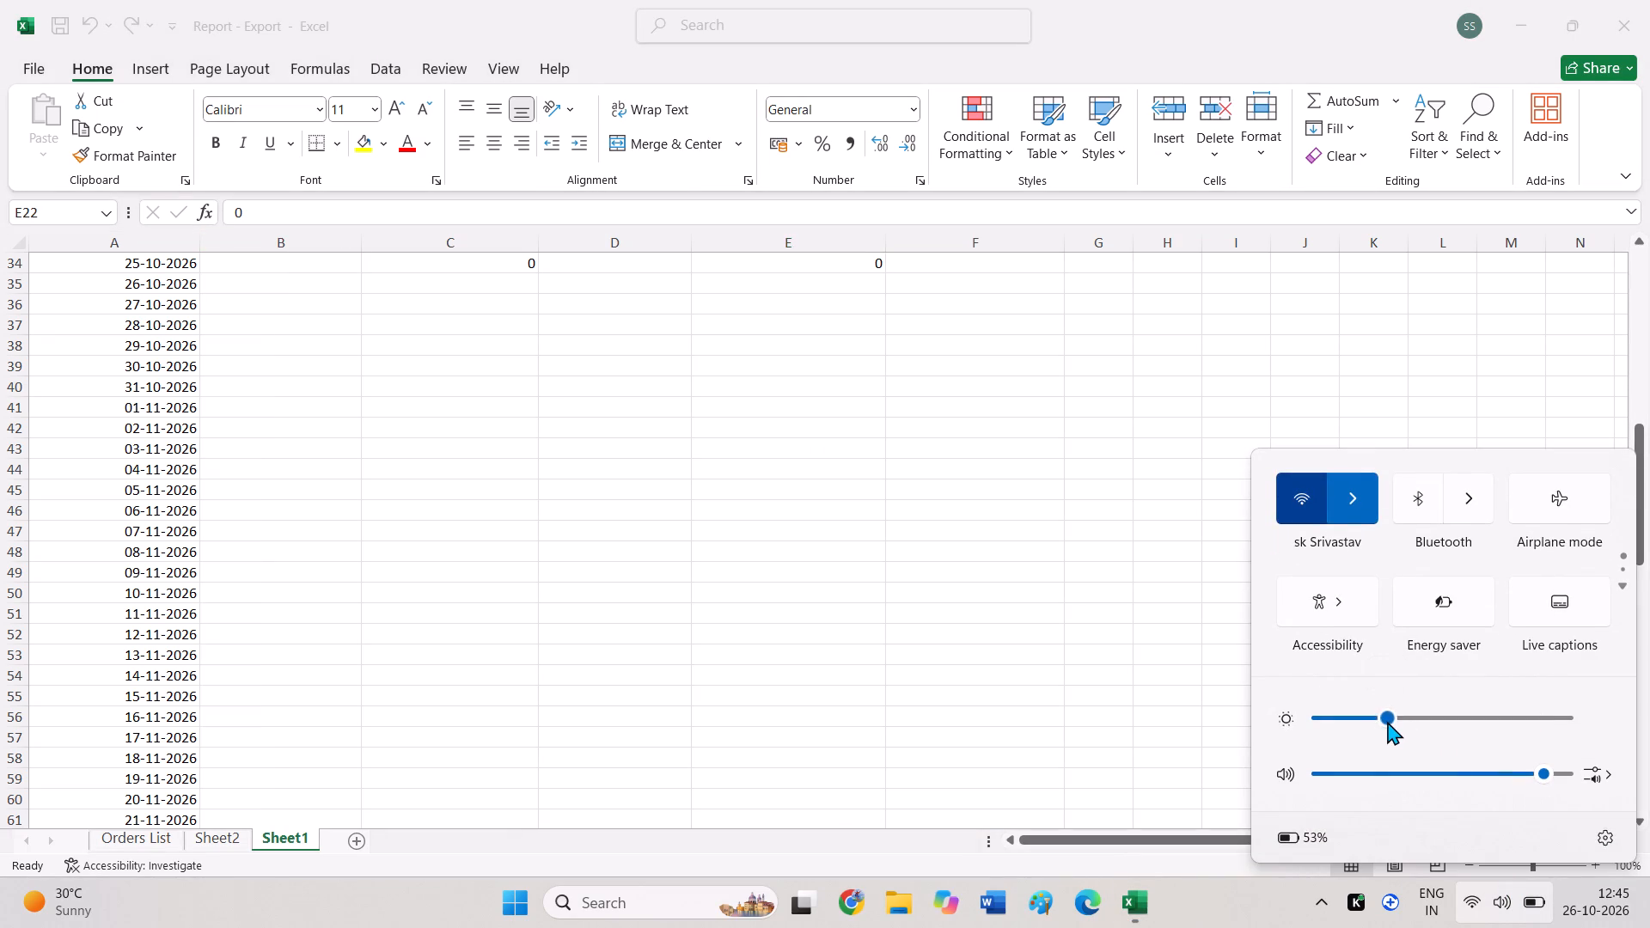
pyautogui.moveTo(1391, 721); pyautogui.dragTo(1400, 723)
pyautogui.click(929, 530)
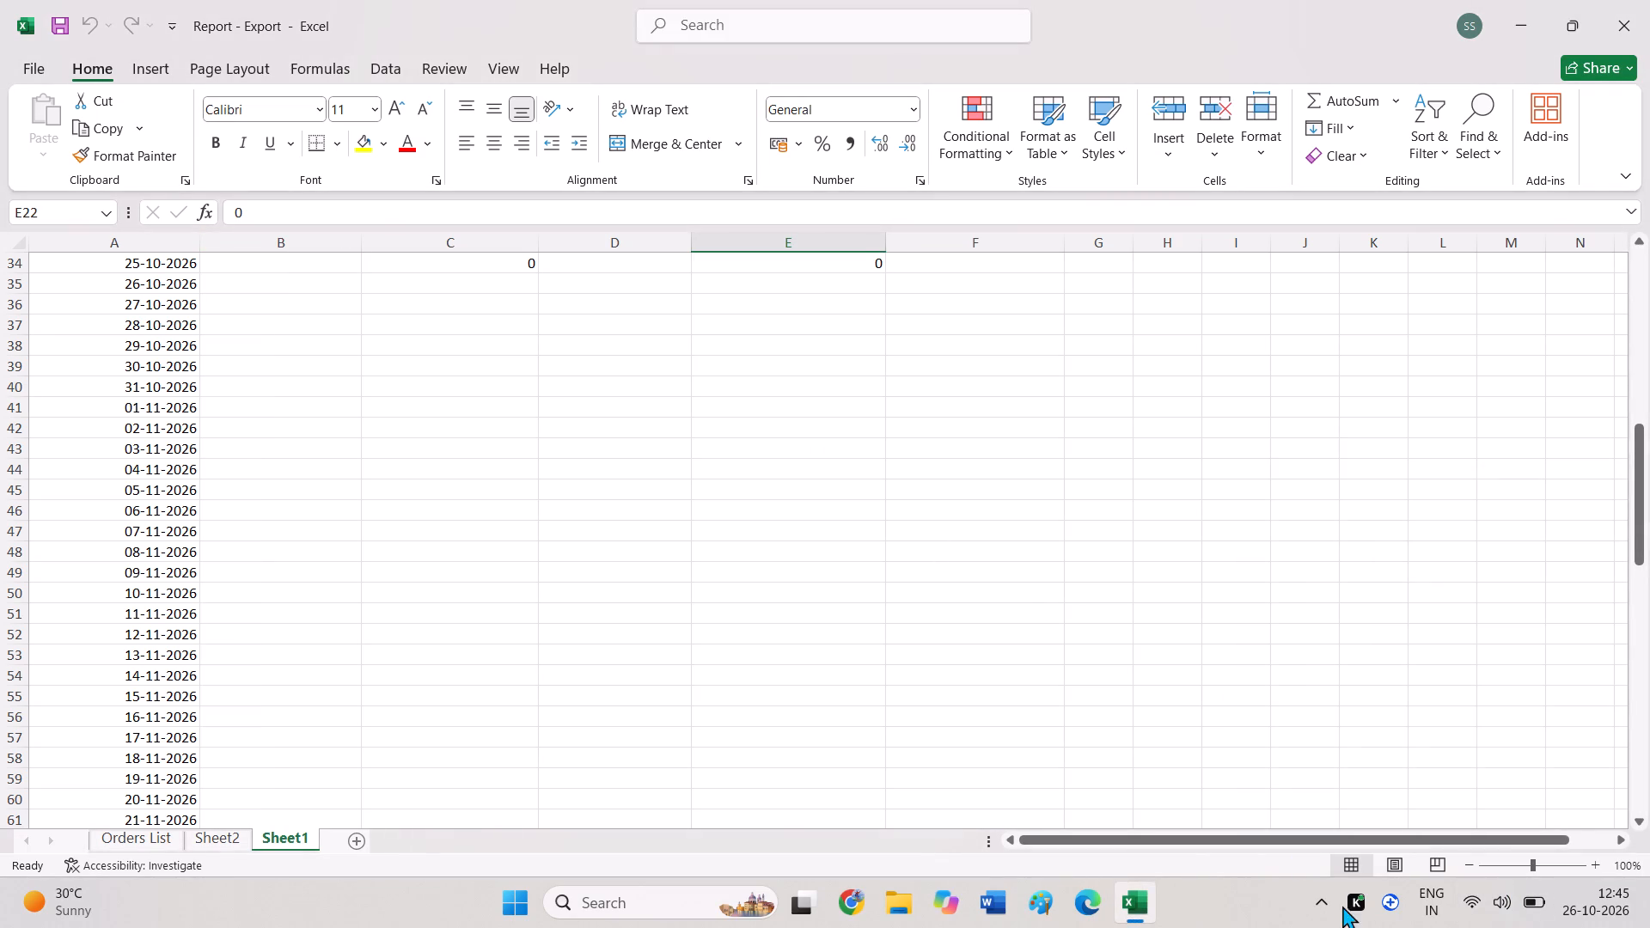
pyautogui.click(1519, 920)
pyautogui.click(1482, 730)
pyautogui.click(1457, 725)
pyautogui.click(1415, 717)
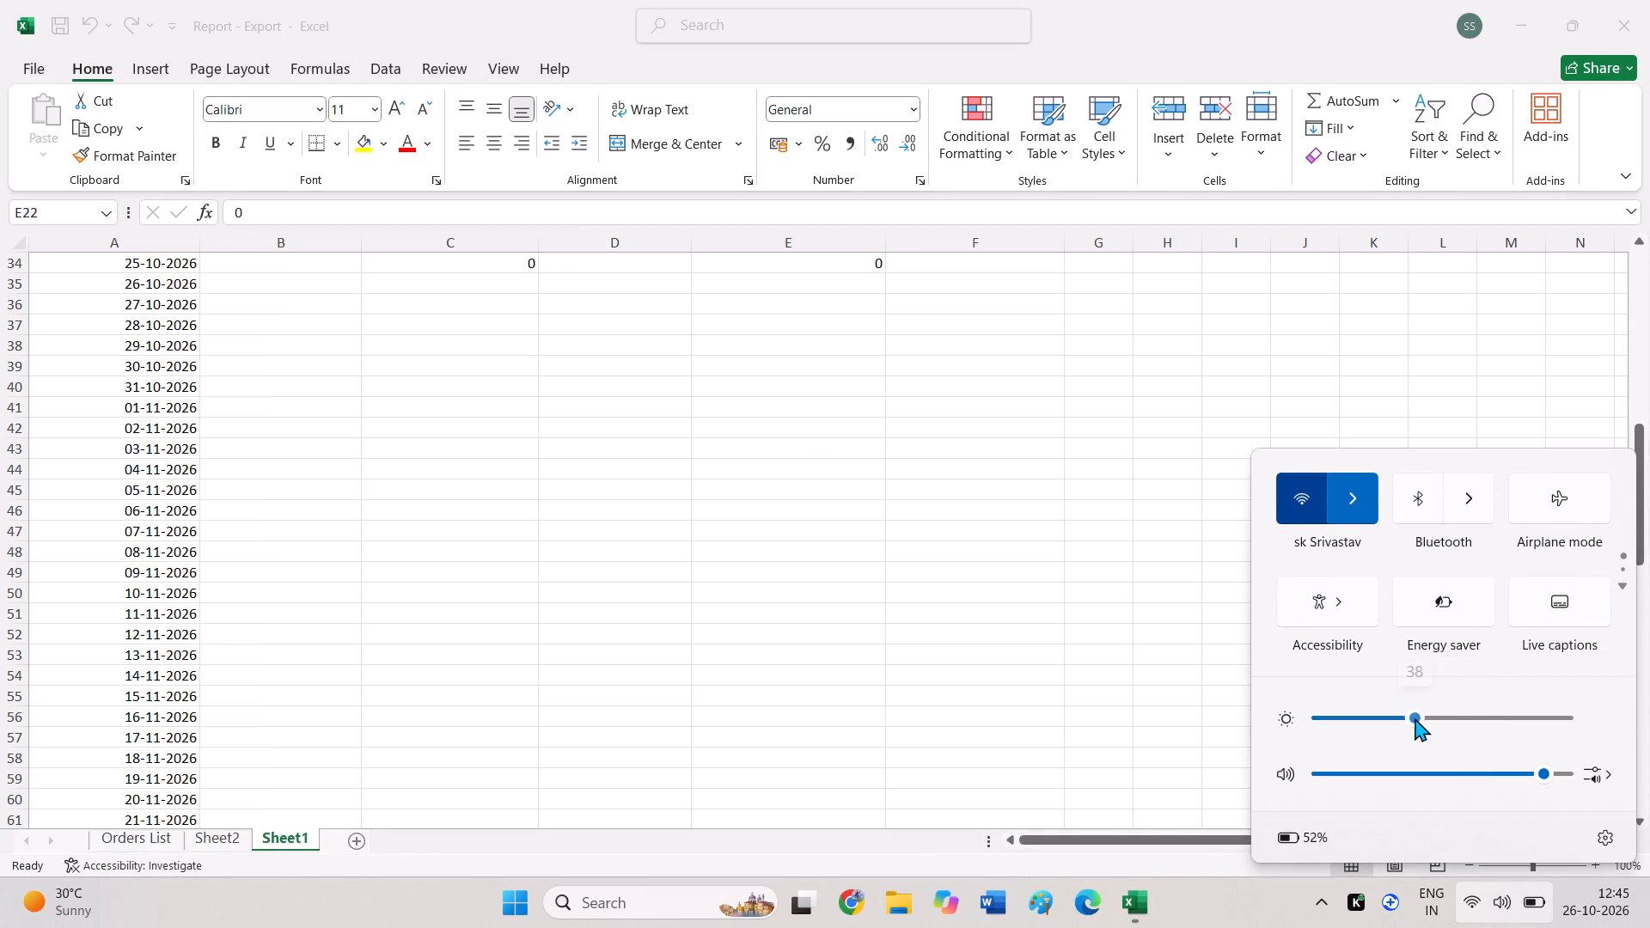
pyautogui.click(979, 333)
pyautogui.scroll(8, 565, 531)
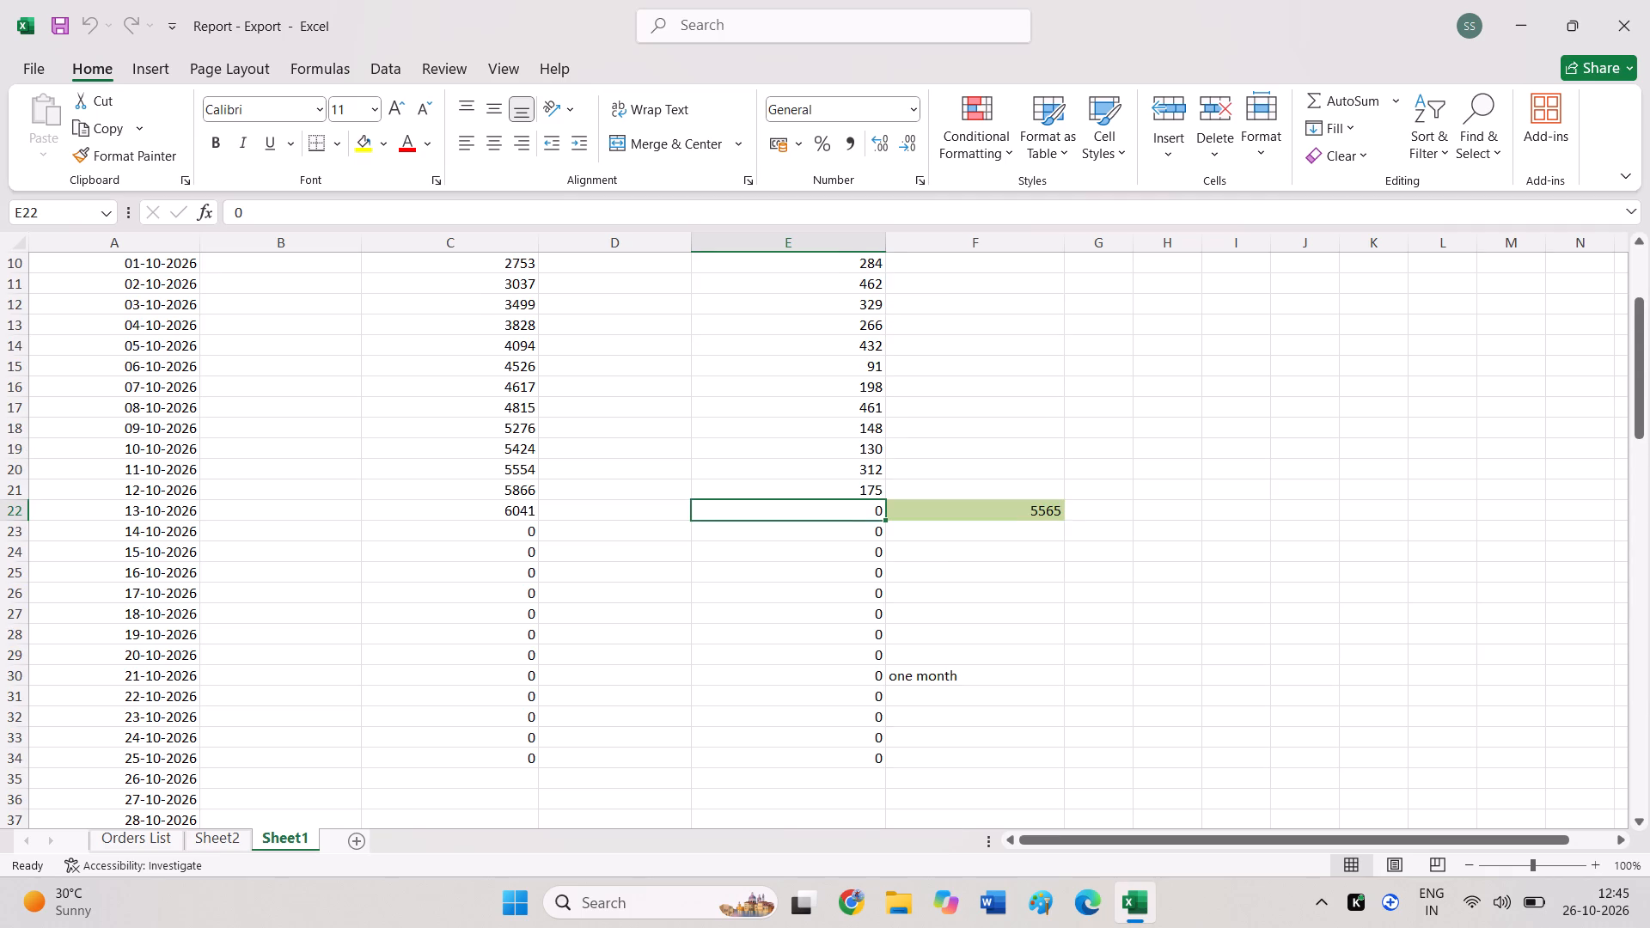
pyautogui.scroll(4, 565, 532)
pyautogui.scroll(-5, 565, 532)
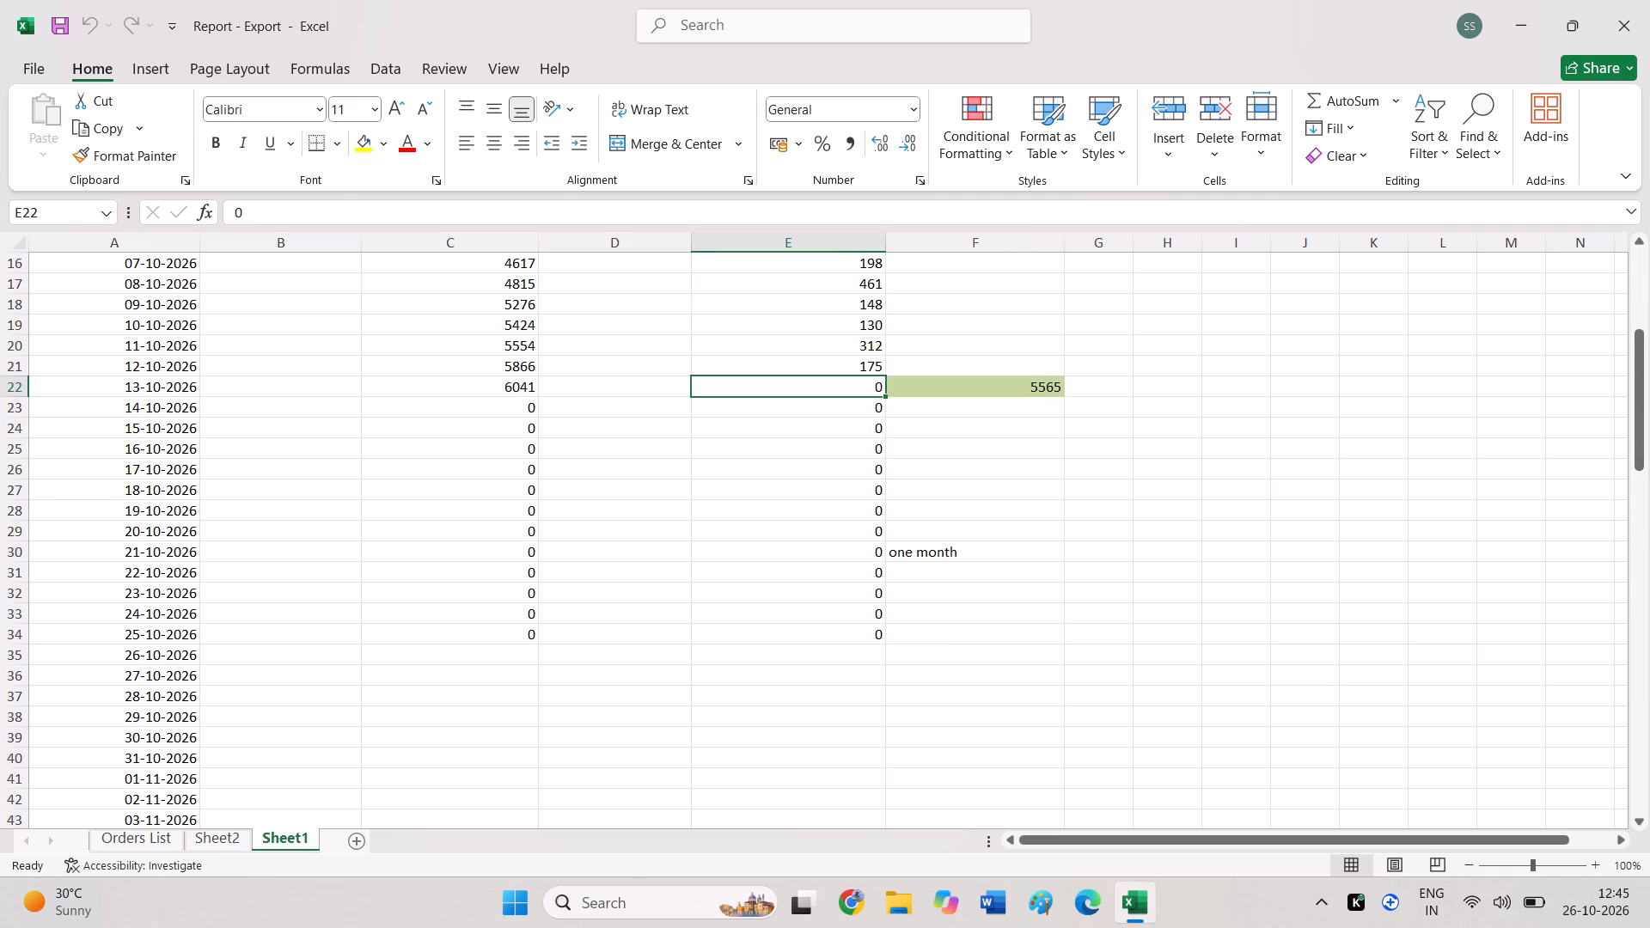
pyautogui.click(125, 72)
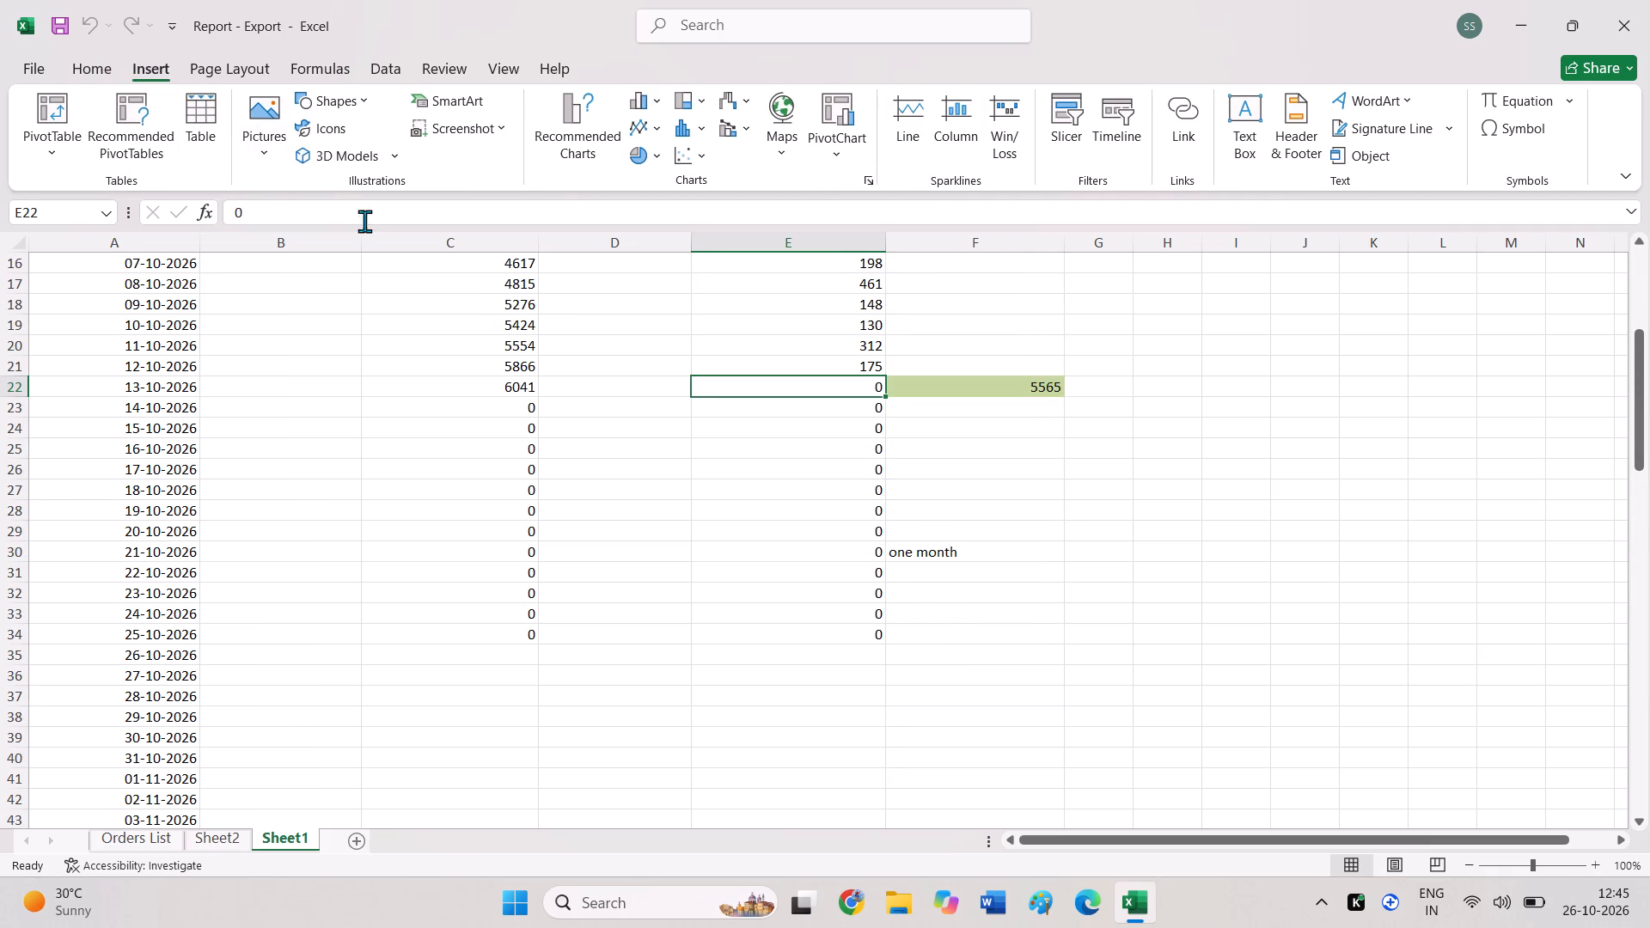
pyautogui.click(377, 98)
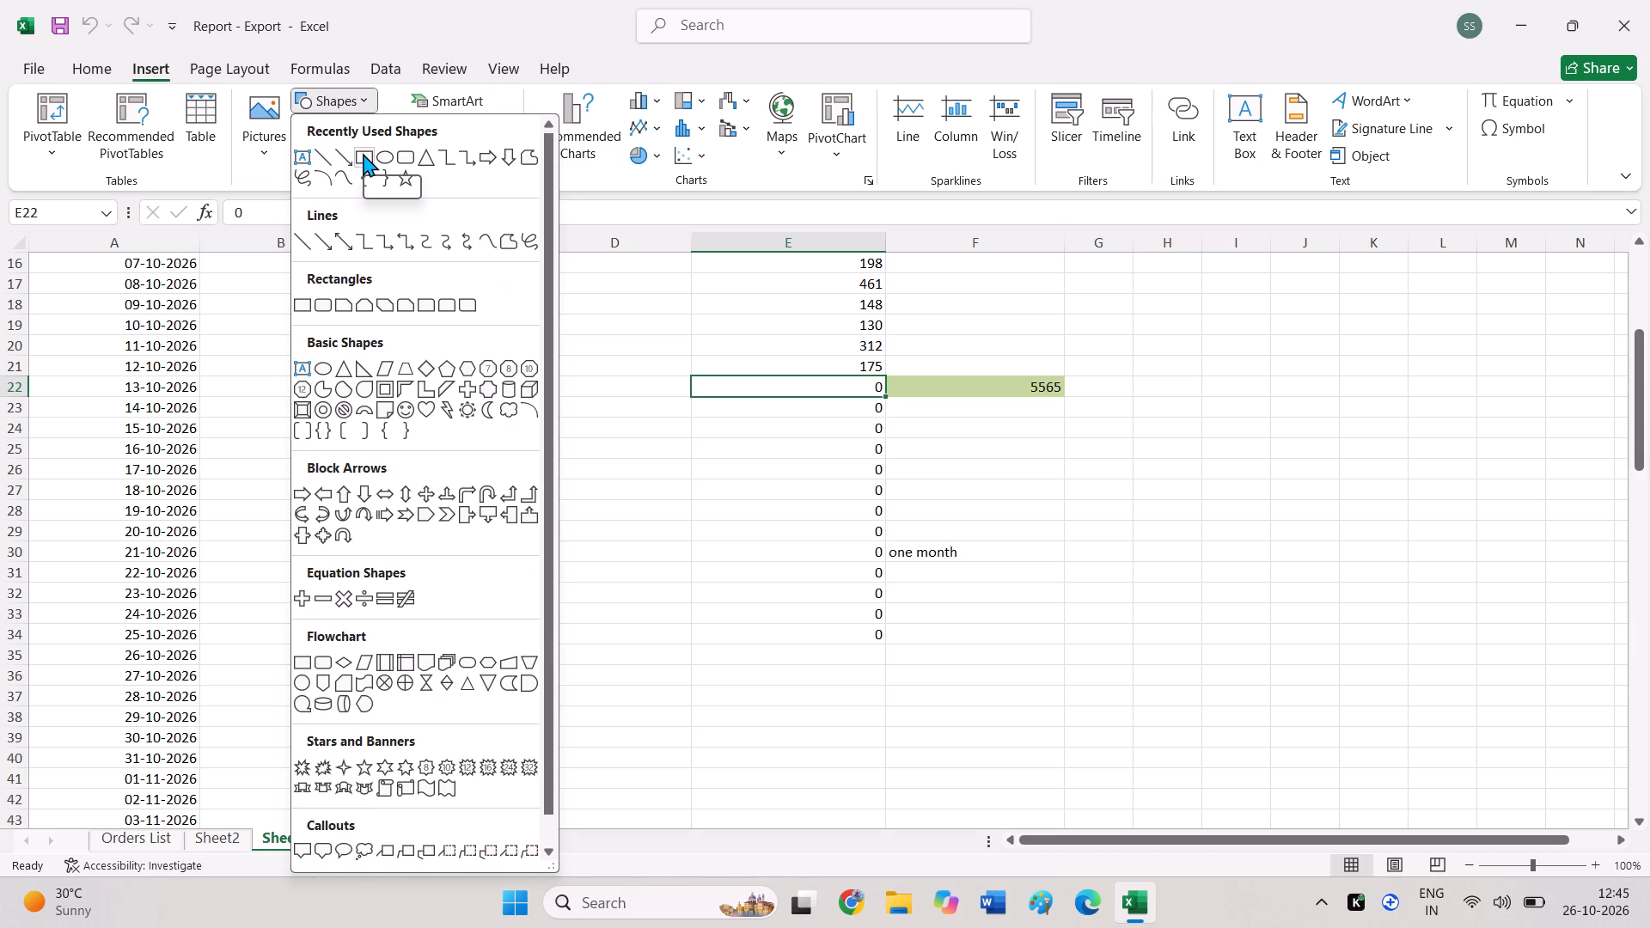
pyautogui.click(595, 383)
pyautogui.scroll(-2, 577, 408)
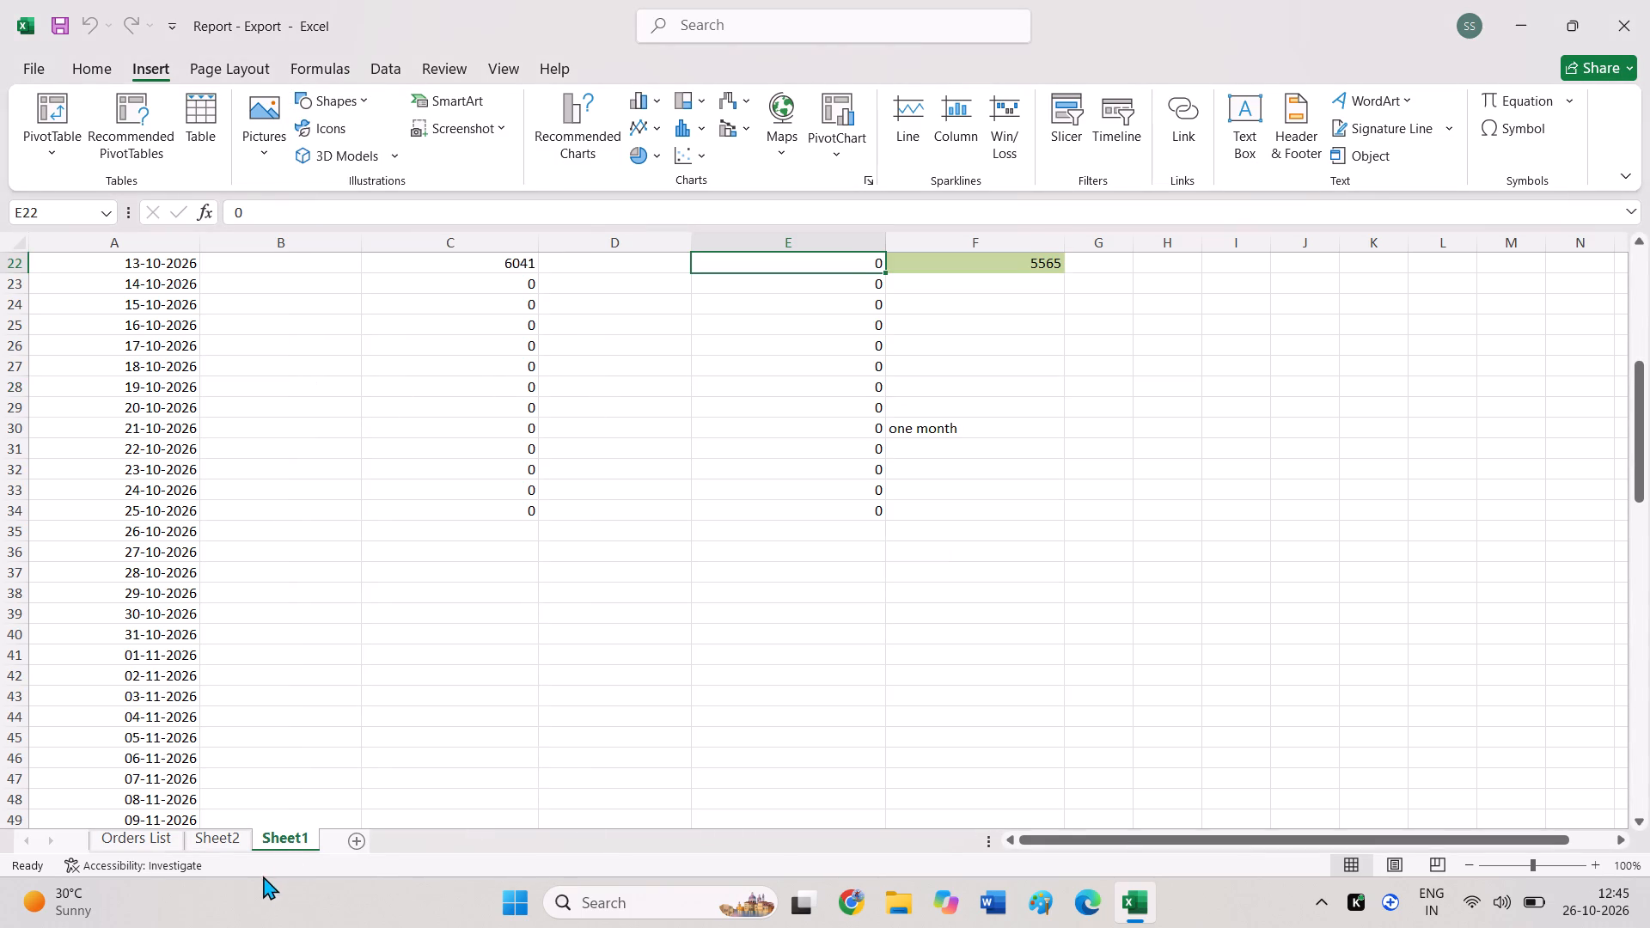
# Look over the channel name list on Sheet2 and return to Sheet1.
pyautogui.click(219, 842)
pyautogui.scroll(5, 352, 449)
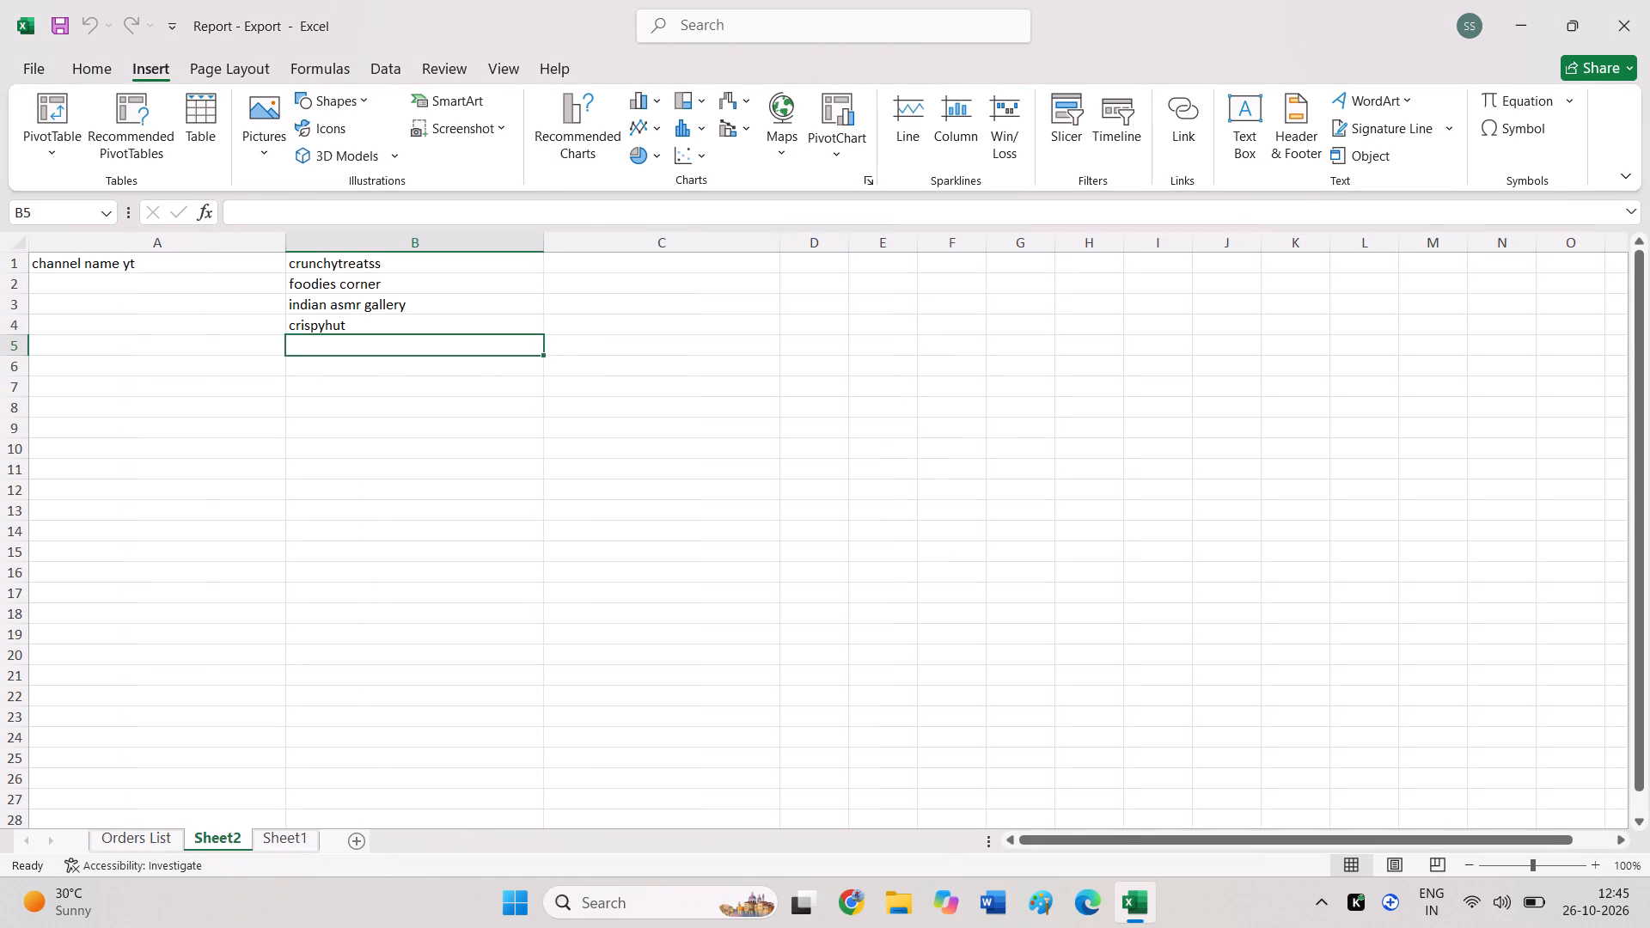
pyautogui.scroll(-3, 352, 449)
pyautogui.scroll(7, 352, 449)
pyautogui.click(287, 850)
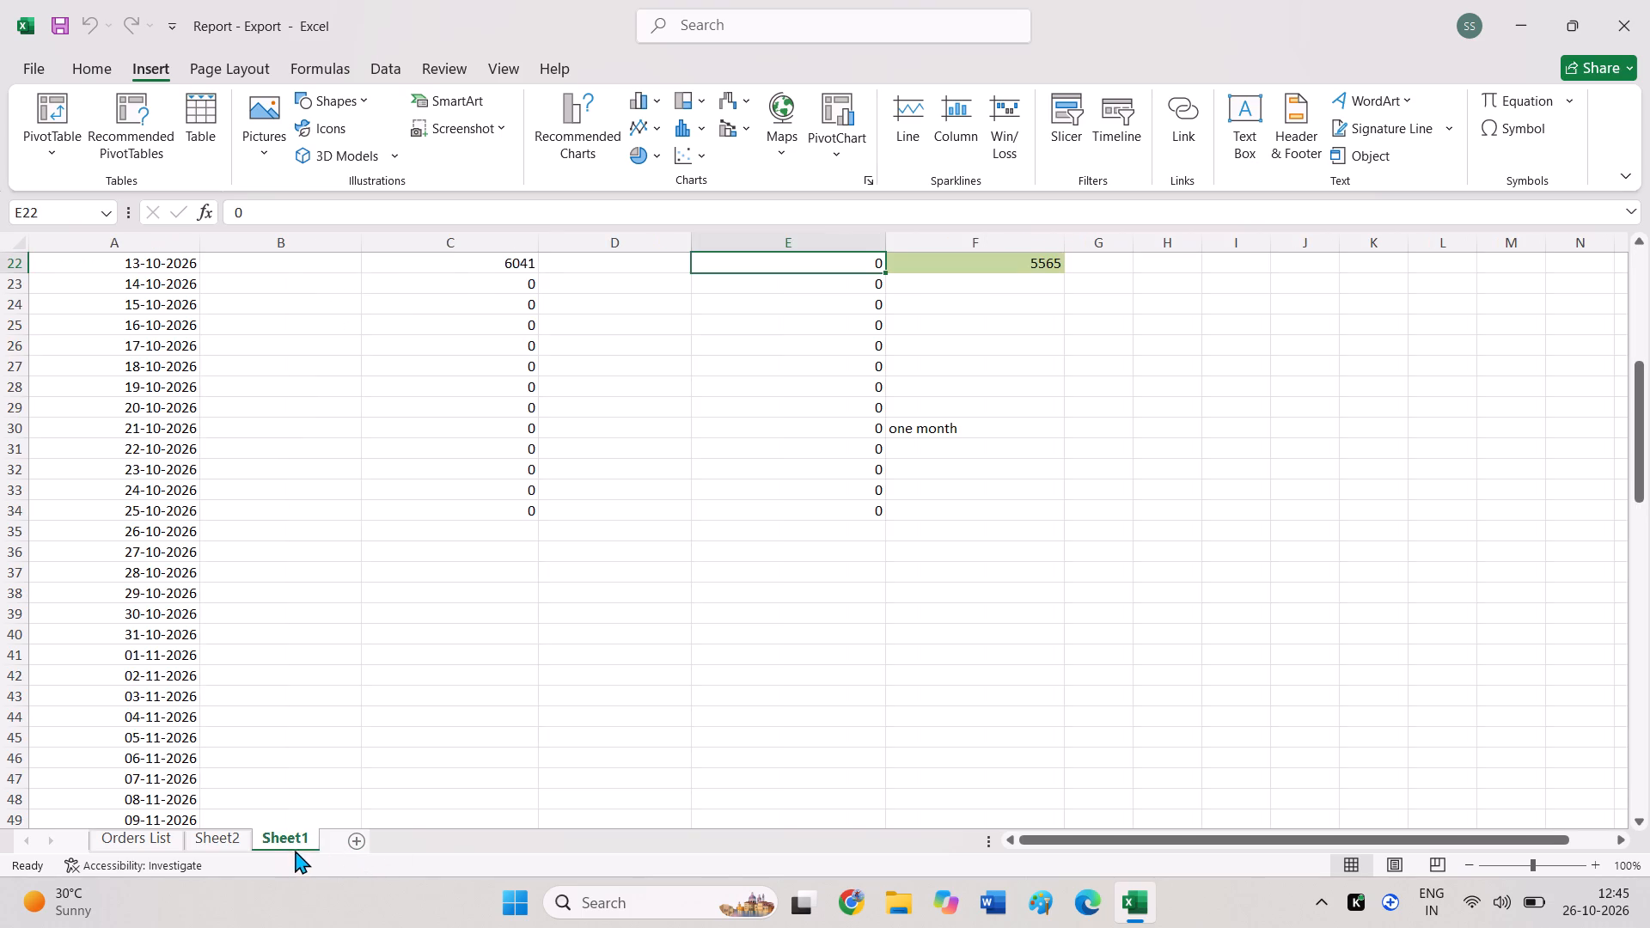
# Add a new blank worksheet after Sheet1.
pyautogui.click(363, 846)
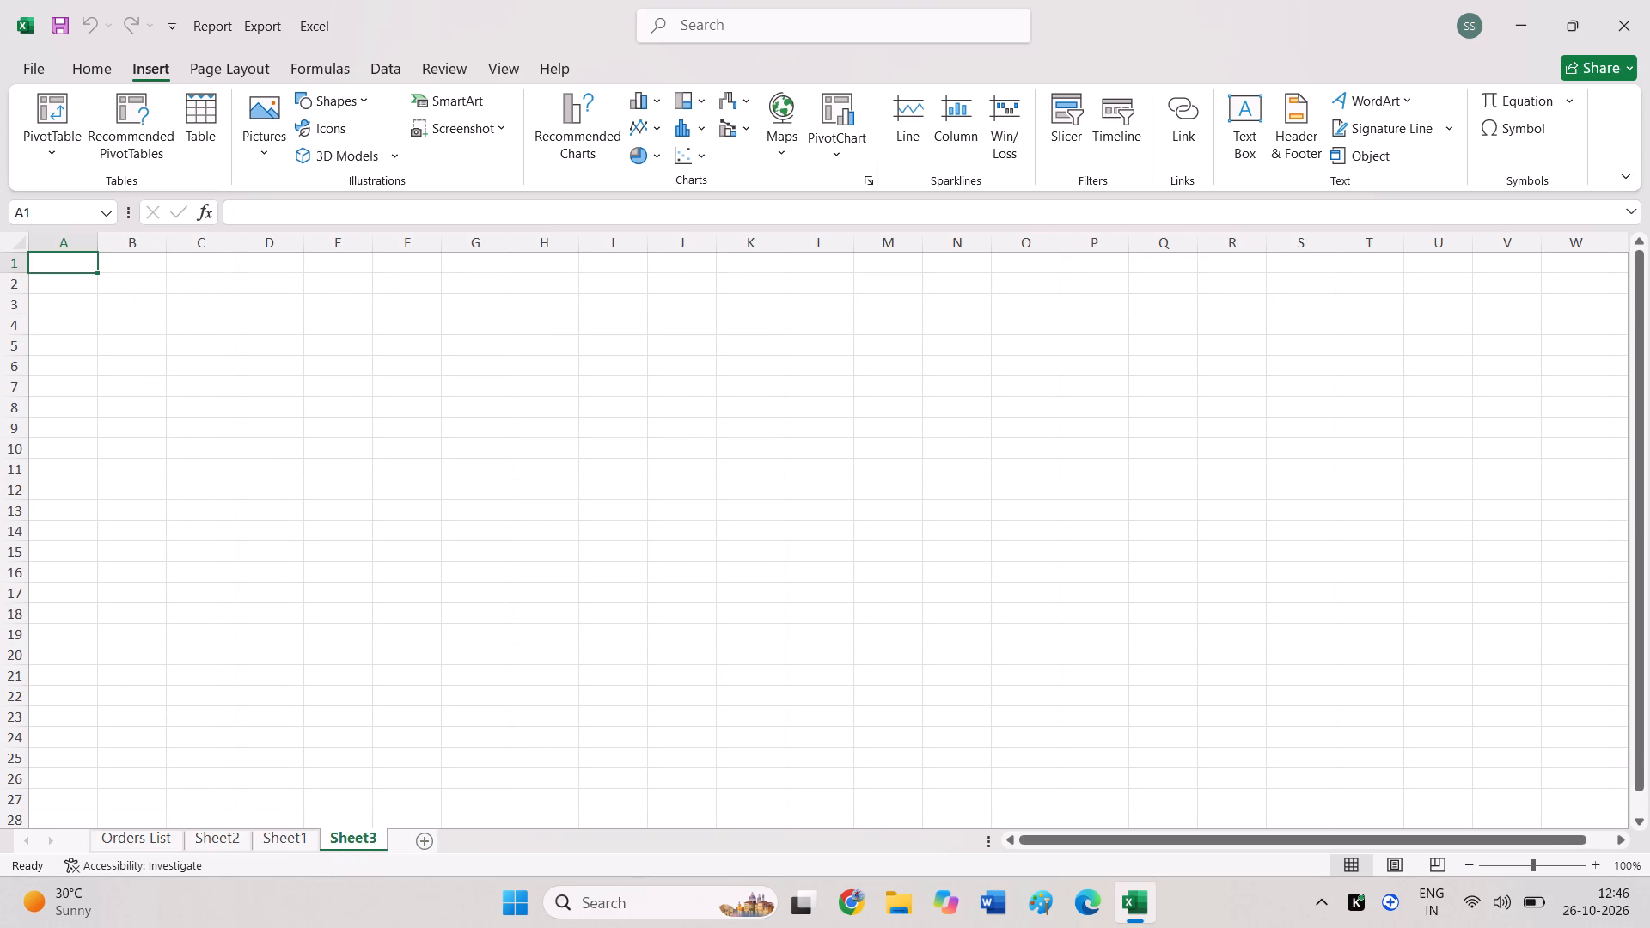
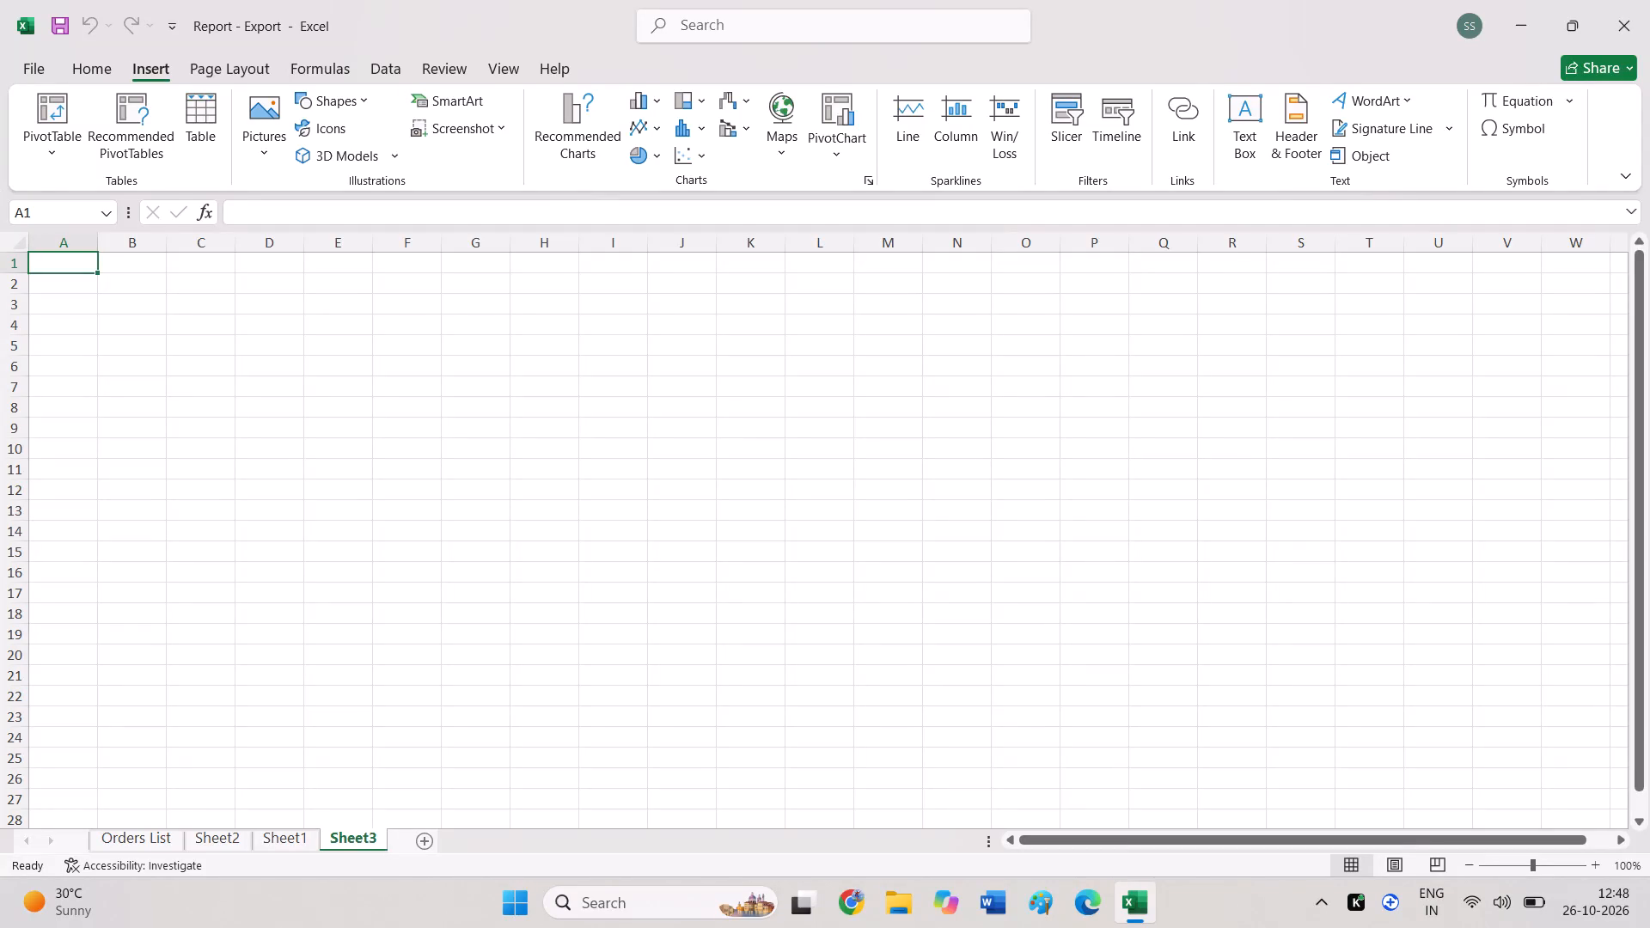
# Widen columns A, B and C of the blank sheet to roughly three times their default width.
pyautogui.moveTo(96, 246); pyautogui.dragTo(259, 241)
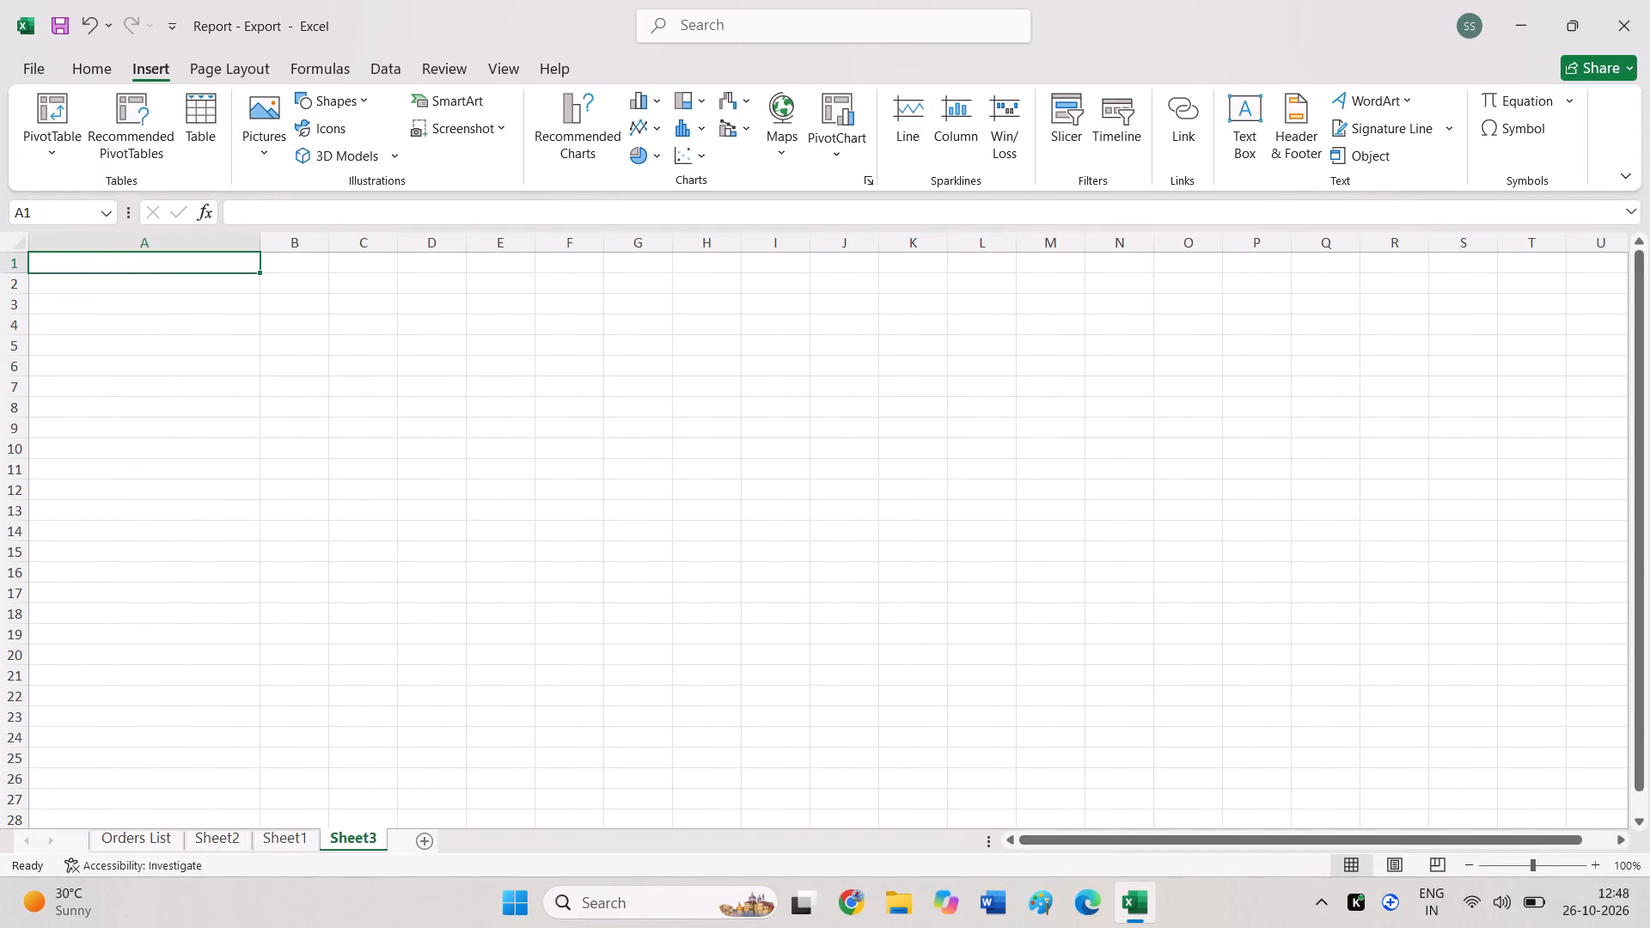
pyautogui.moveTo(327, 249); pyautogui.dragTo(445, 249)
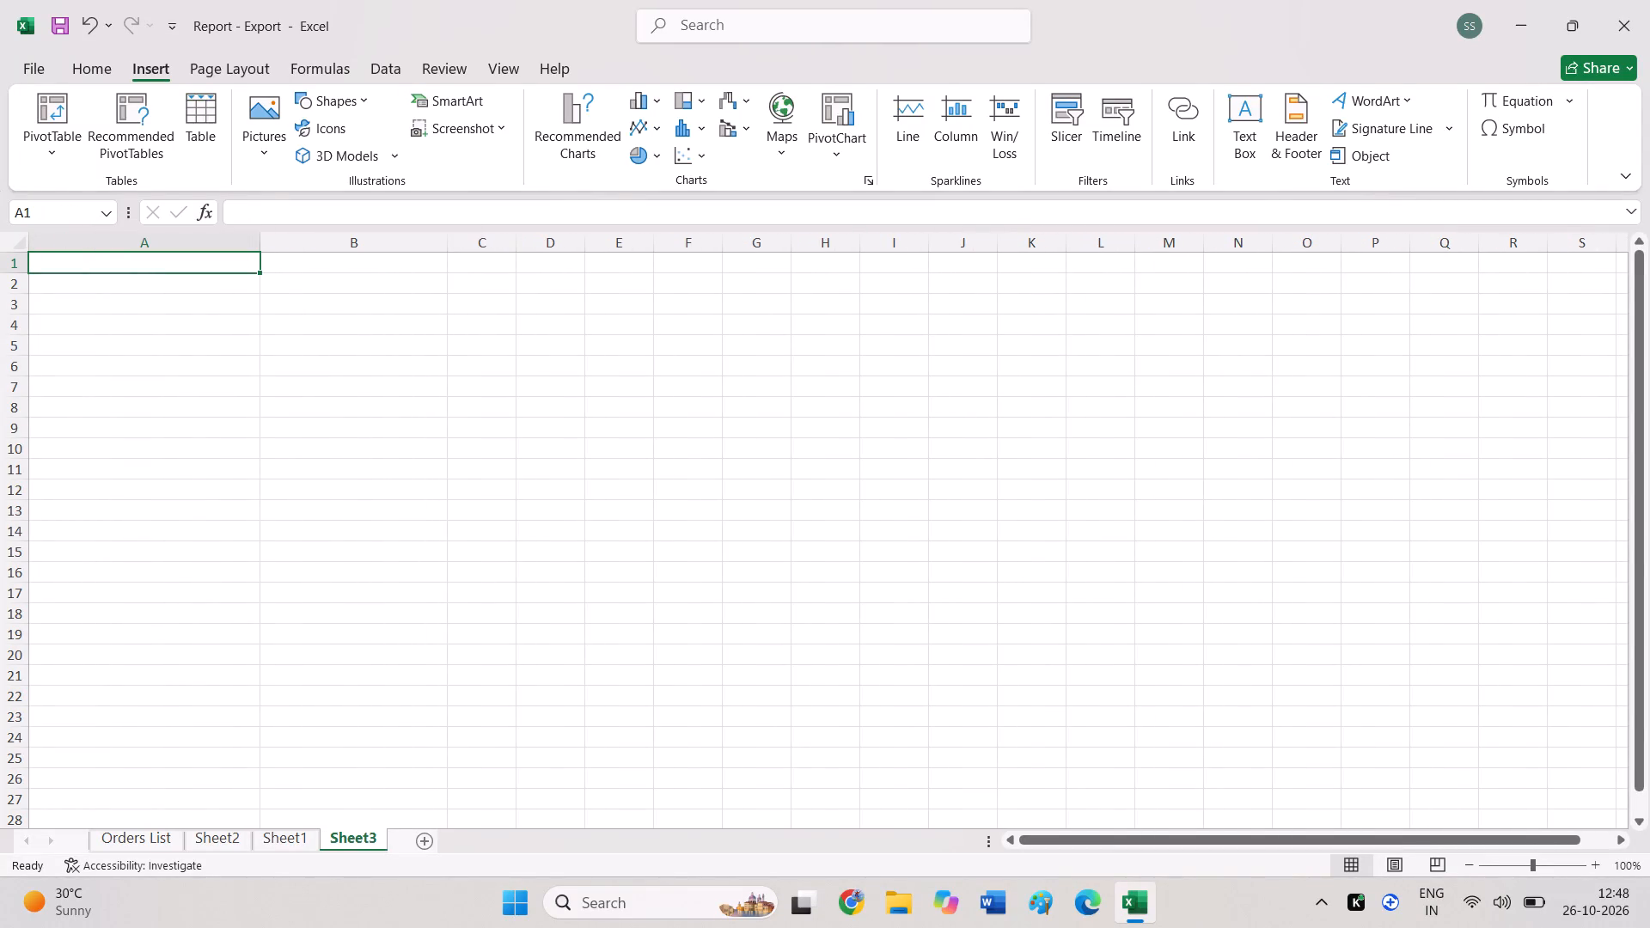
pyautogui.click(447, 247)
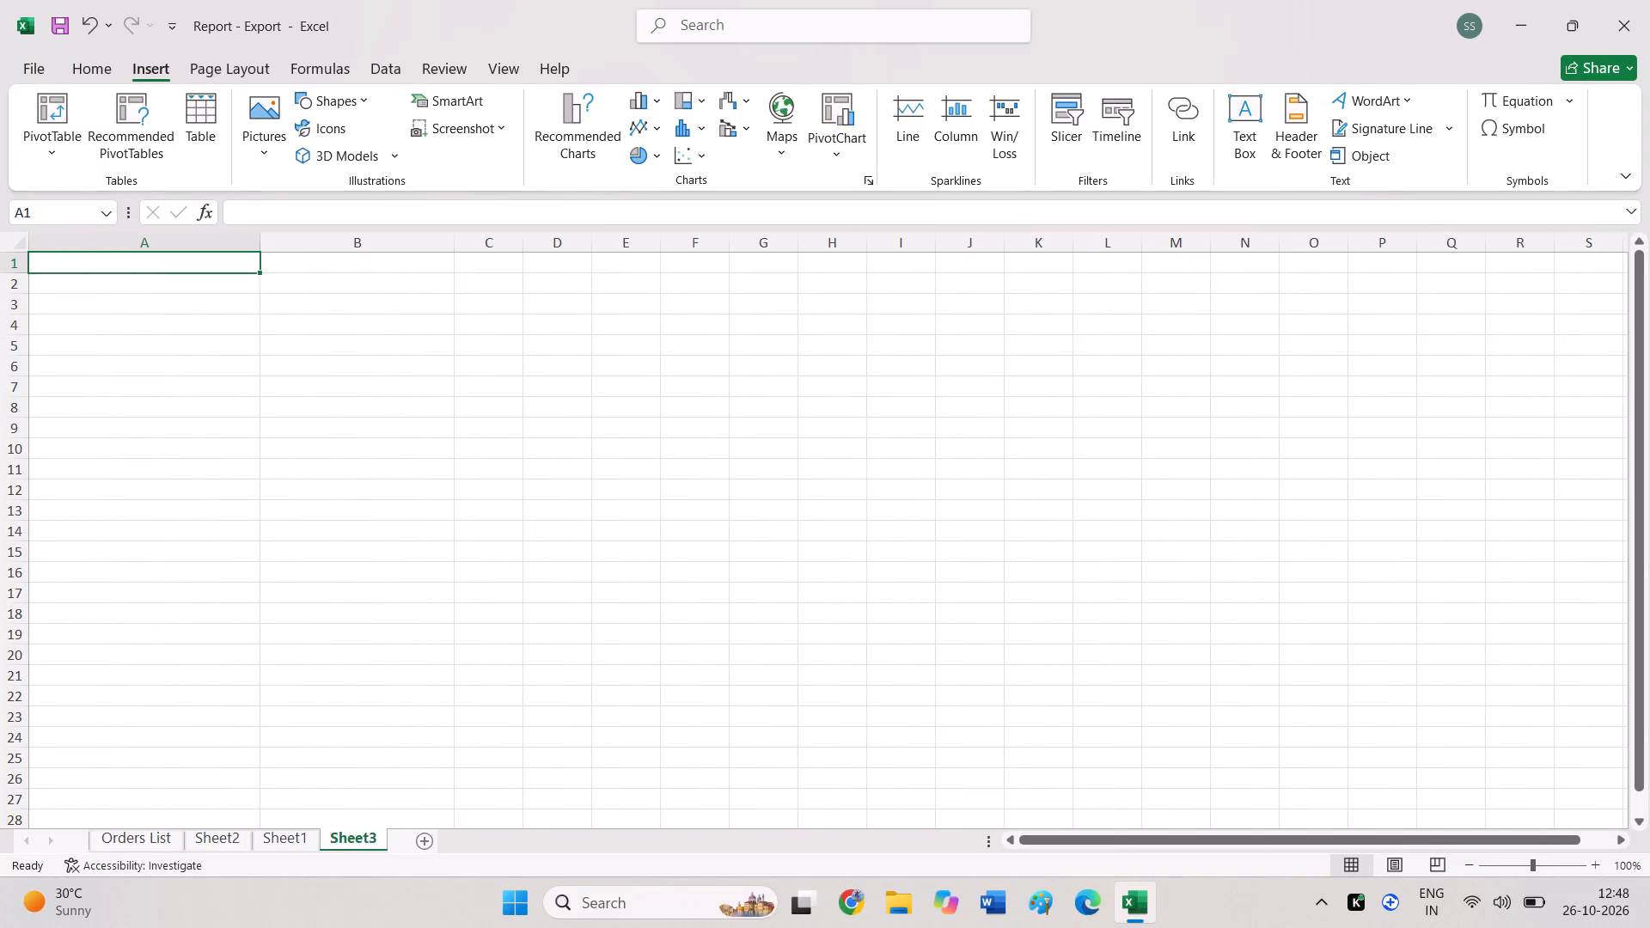
pyautogui.moveTo(522, 246); pyautogui.dragTo(674, 239)
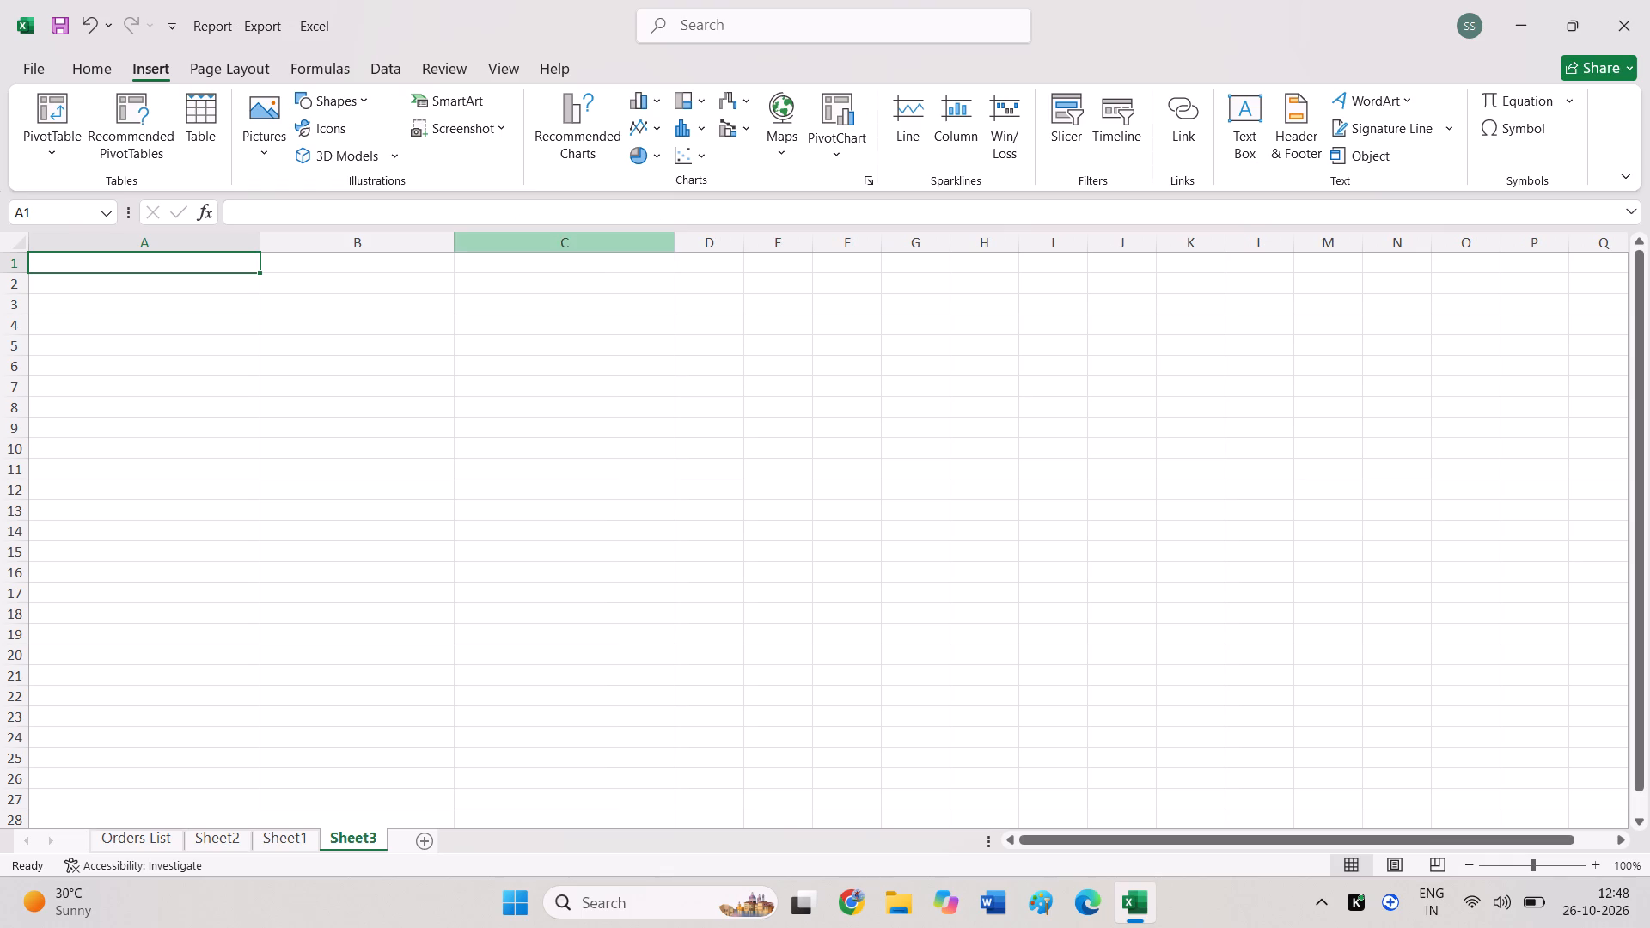
# Enter the date 2-May-16 in cell A1.
pyautogui.click(187, 272)
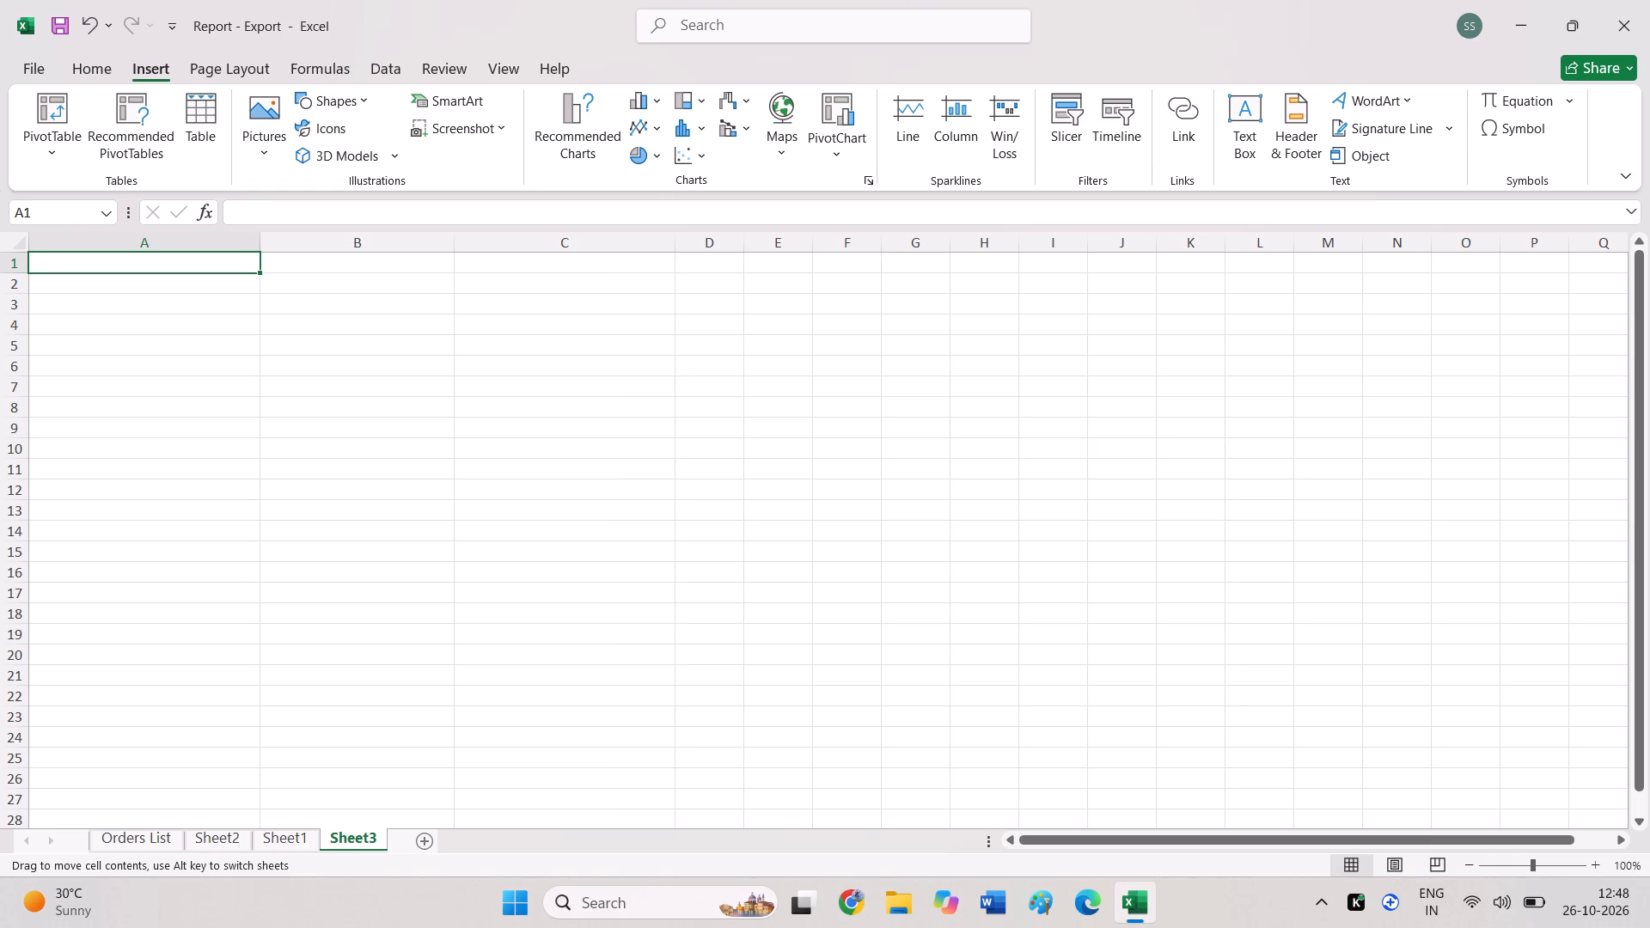
pyautogui.press('2')
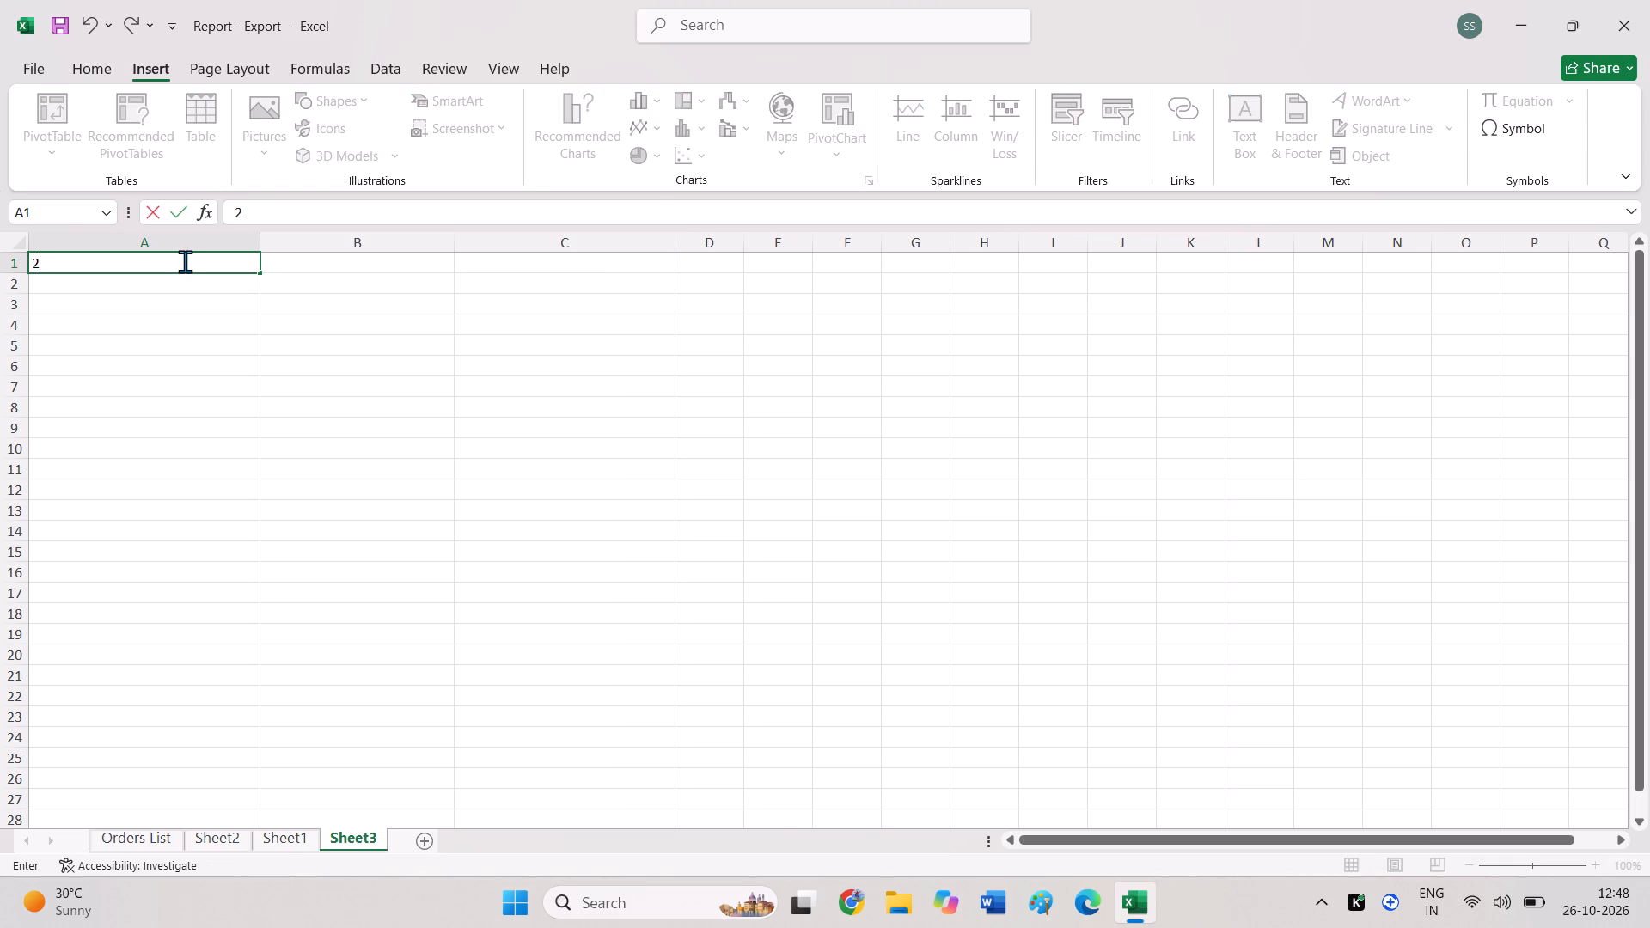
pyautogui.press('space')
pyautogui.press('BackSpace')
pyautogui.press('-')
pyautogui.press('space')
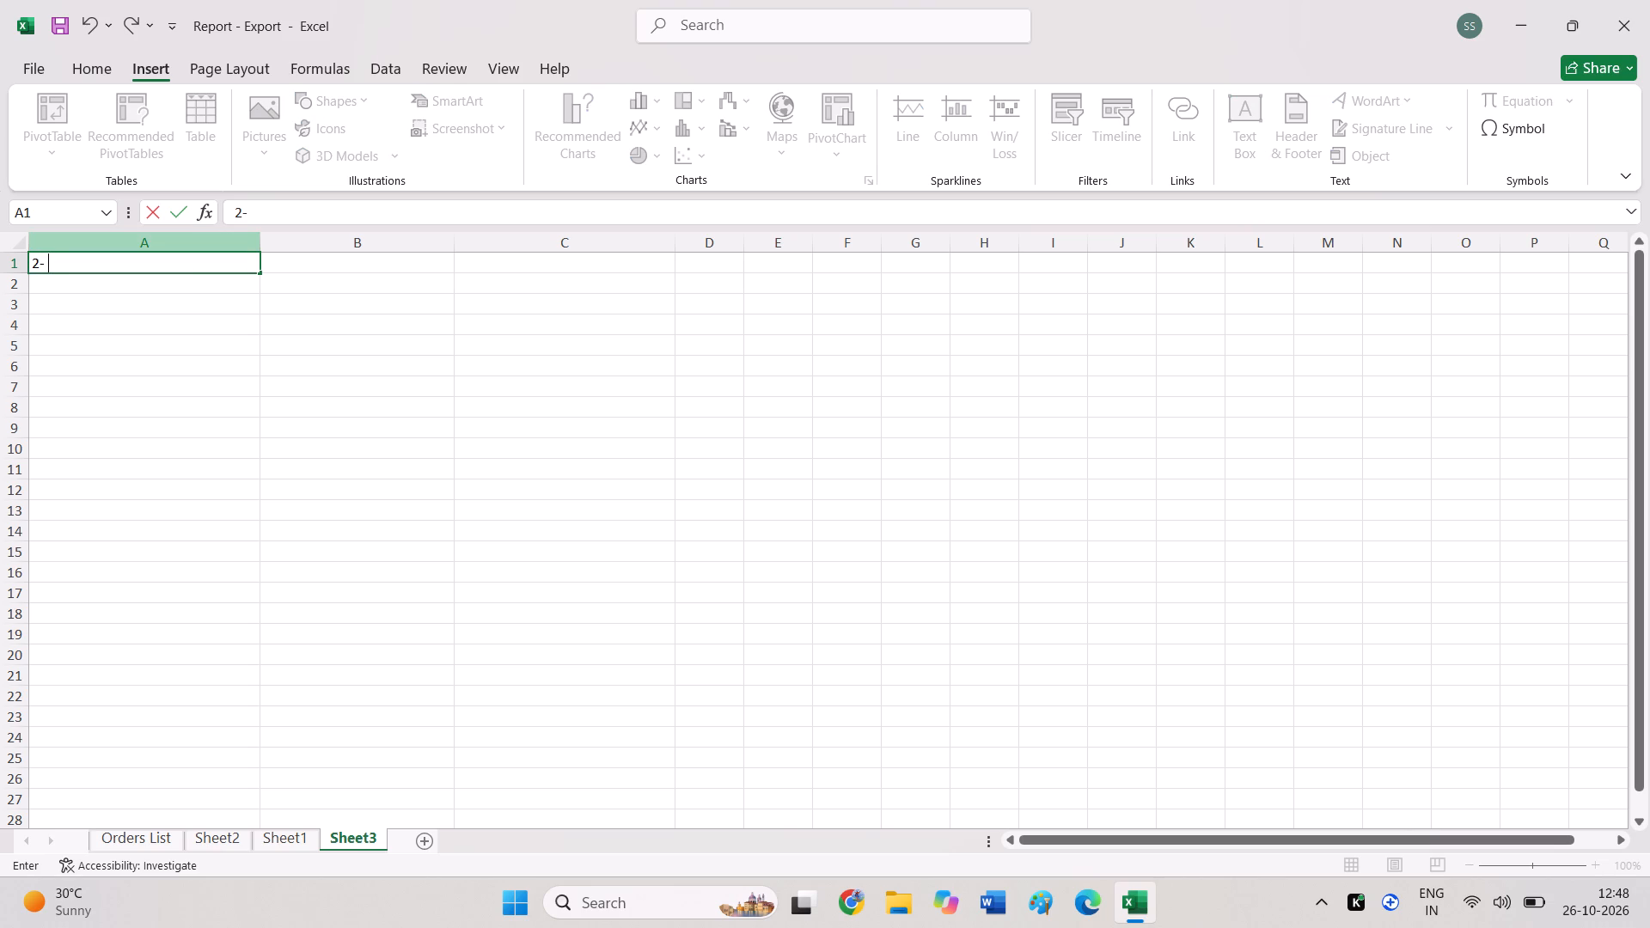
pyautogui.press('Insert')
pyautogui.write('ay')
pyautogui.press('space')
pyautogui.press('BackSpace')
pyautogui.press('BackSpace')
pyautogui.press('BackSpace')
pyautogui.press('Insert')
pyautogui.press('Insert')
pyautogui.press('Insert')
pyautogui.press('Insert')
pyautogui.press('Insert')
pyautogui.write('00')
pyautogui.press('BackSpace')
pyautogui.press('BackSpace')
pyautogui.press('Insert')
pyautogui.press('m')
pyautogui.press('BackSpace')
pyautogui.hotkey('shift', 'm')
pyautogui.write('ay')
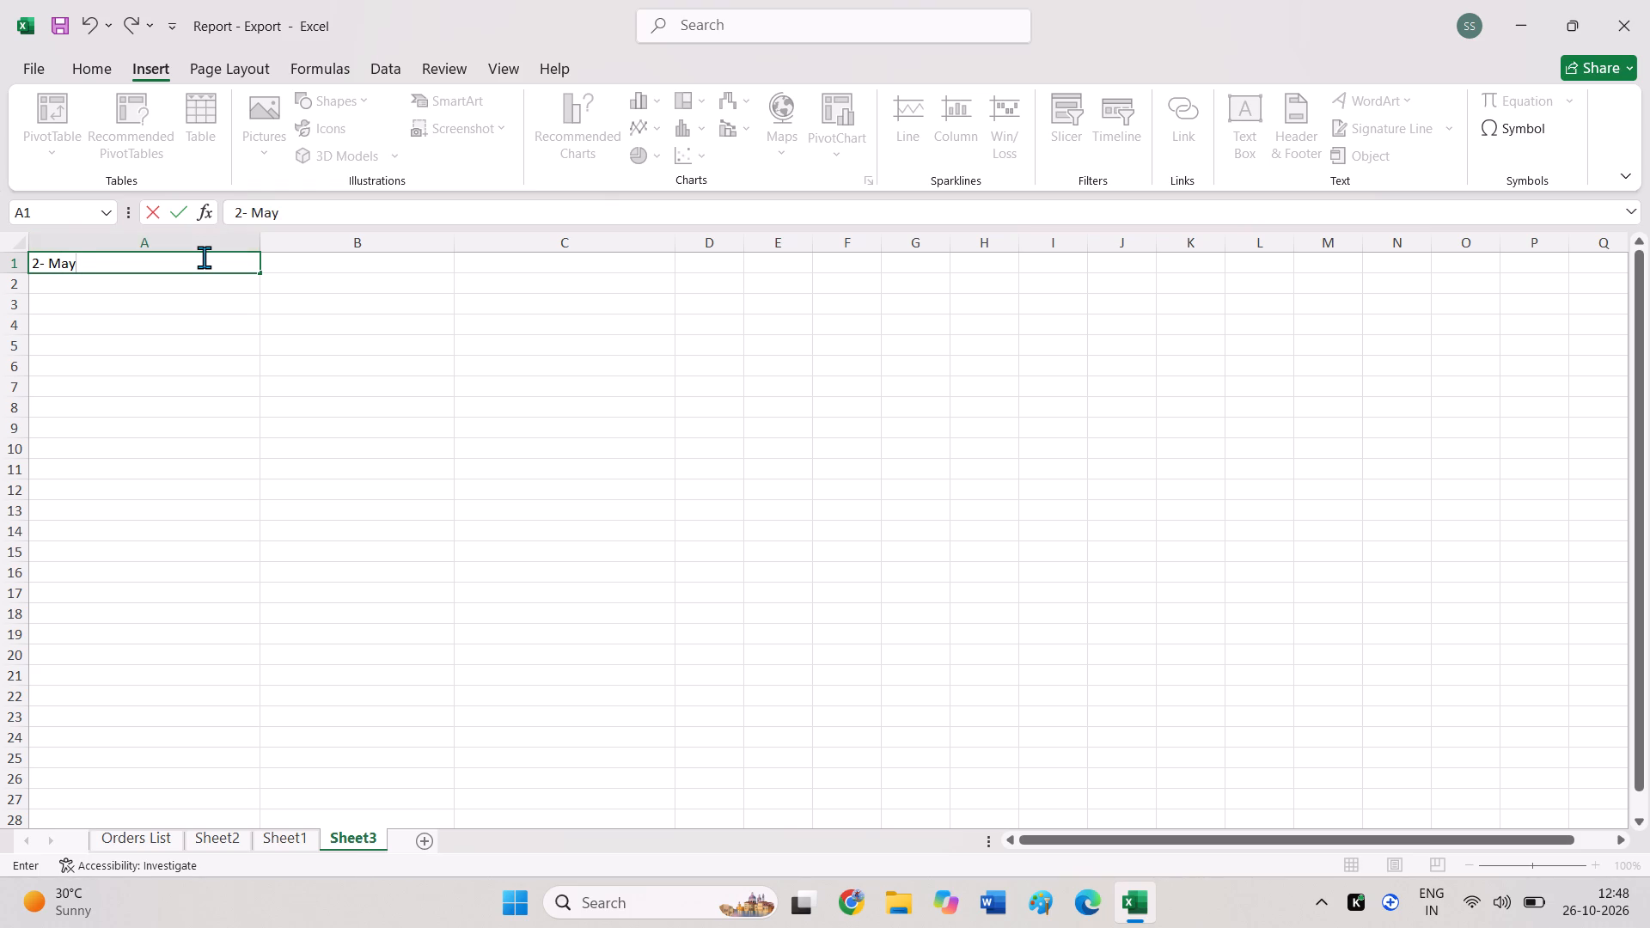
pyautogui.press('-')
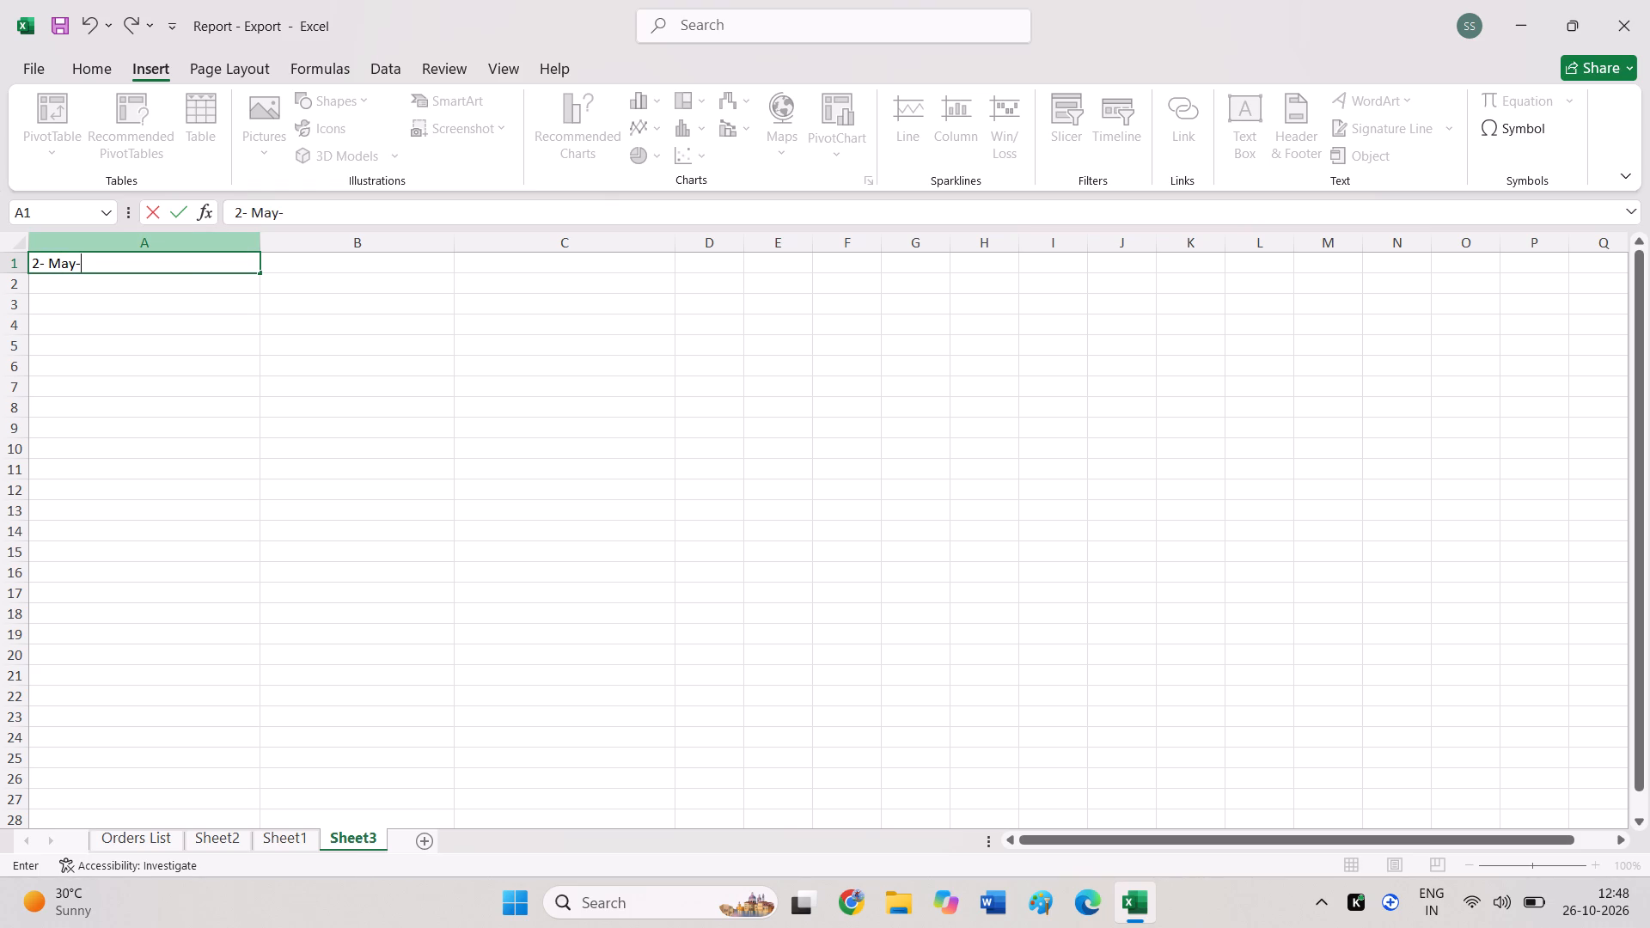
pyautogui.write('16')
pyautogui.click(413, 272)
# Narrow column A so it fits the date in A1 more closely.
pyautogui.click(263, 241)
pyautogui.moveTo(261, 241); pyautogui.dragTo(217, 241)
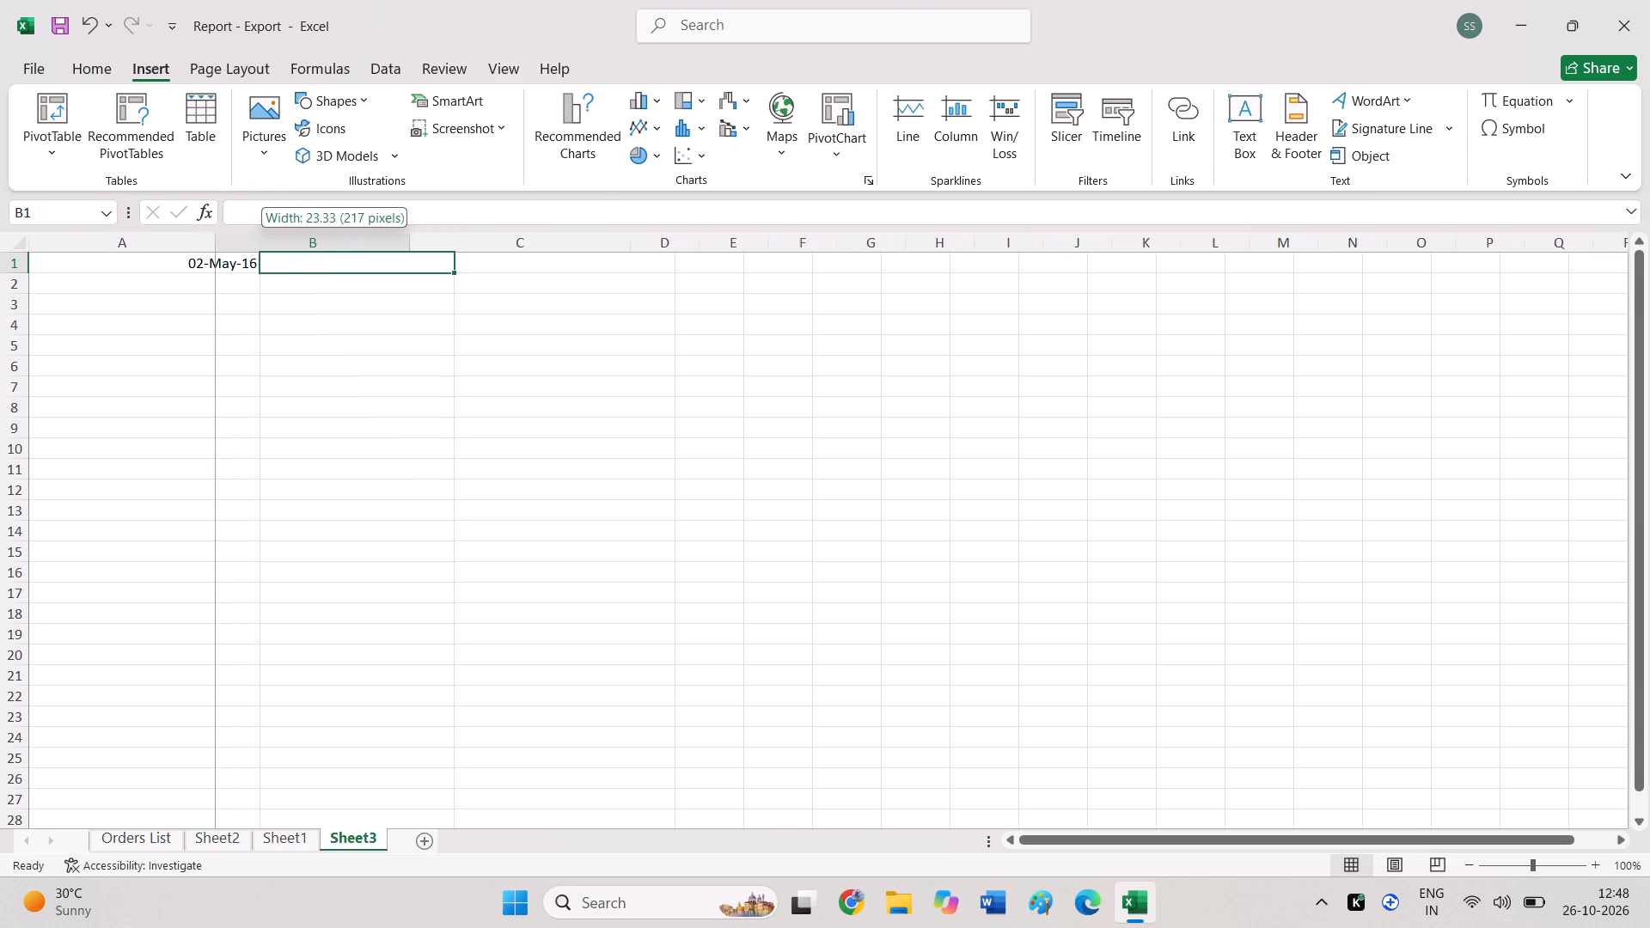
pyautogui.moveTo(217, 241); pyautogui.dragTo(173, 244)
# Centre the date in cell A1 horizontally.
pyautogui.click(131, 266)
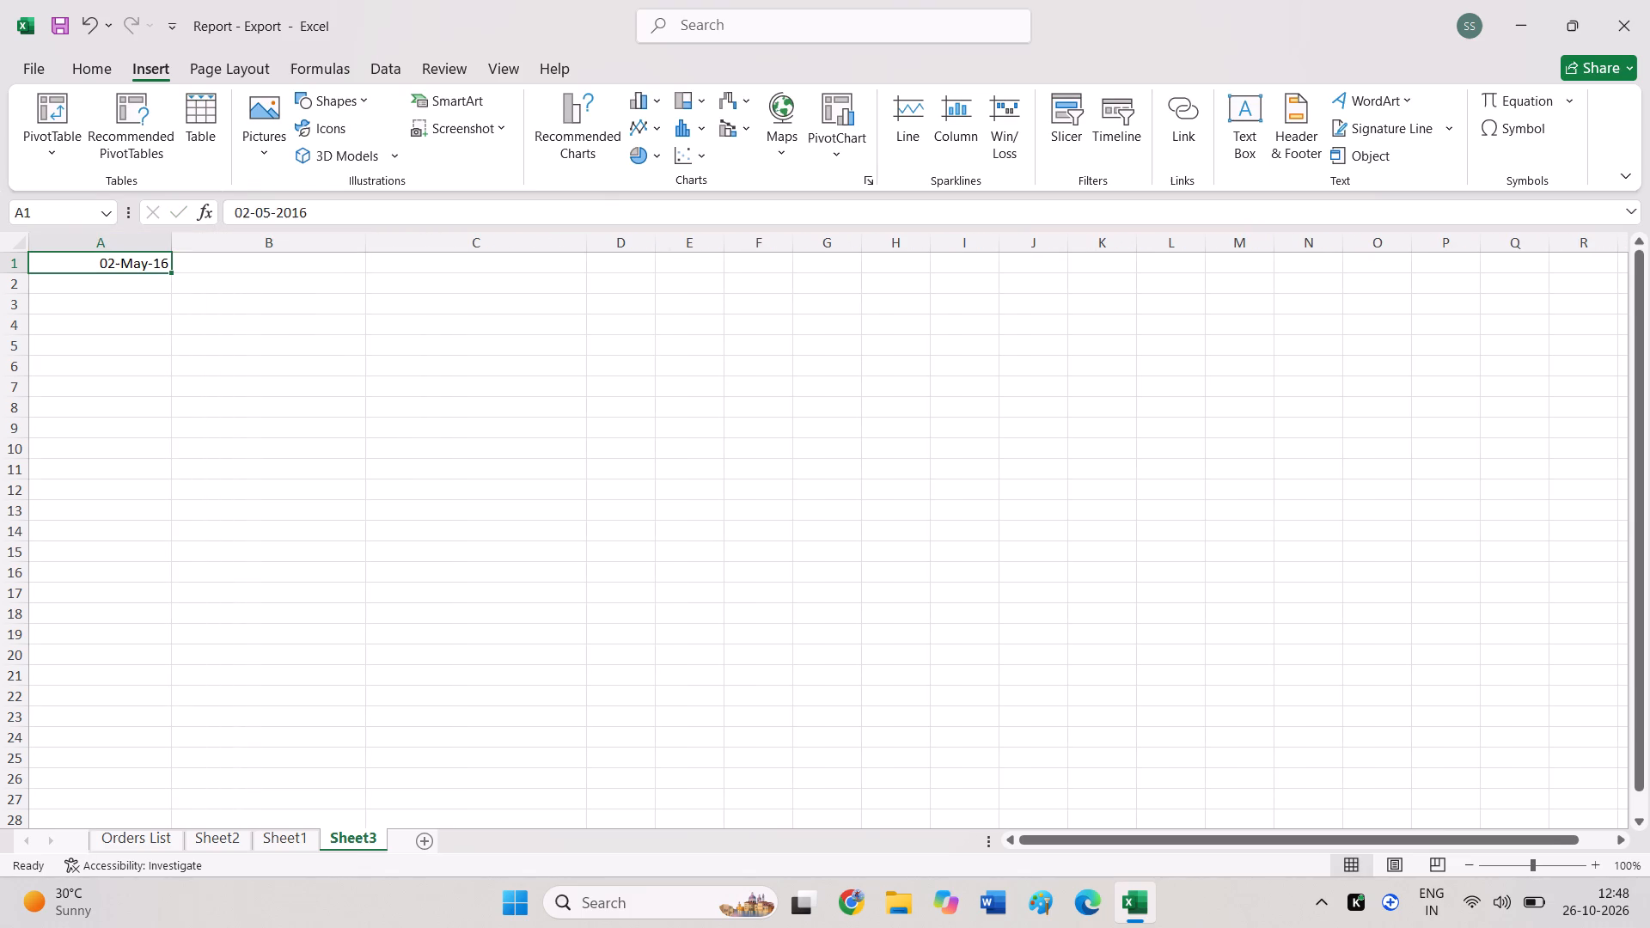
pyautogui.rightClick(137, 264)
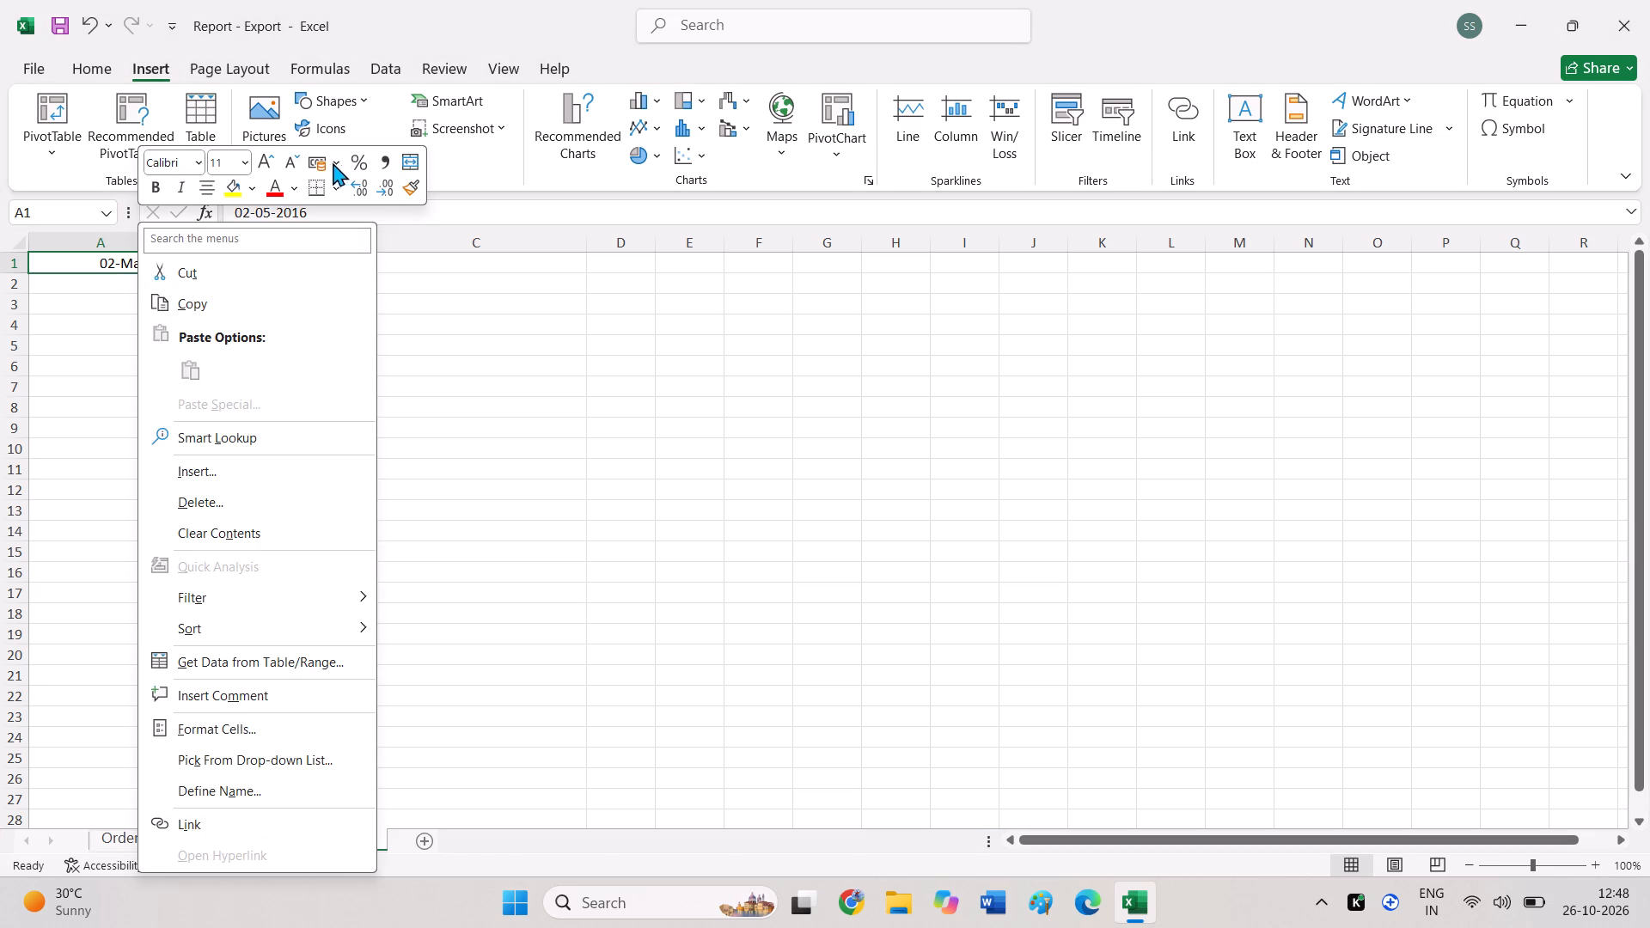
pyautogui.click(209, 187)
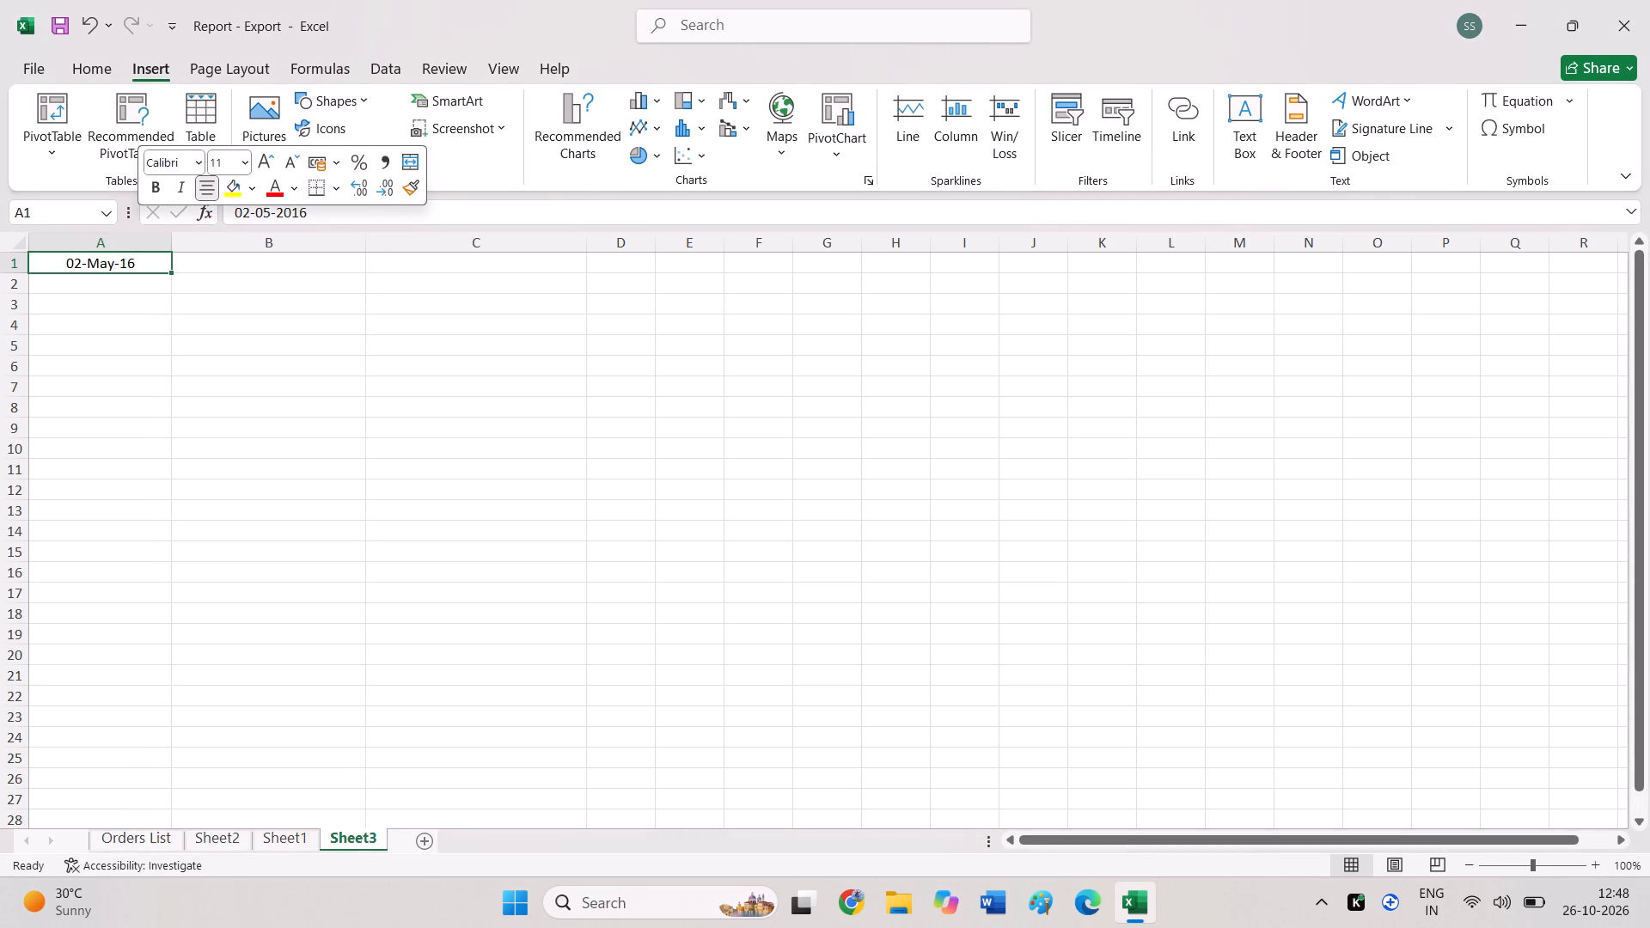
# Enter the date 1-April-16 in cell A2, below the first date.
pyautogui.click(114, 290)
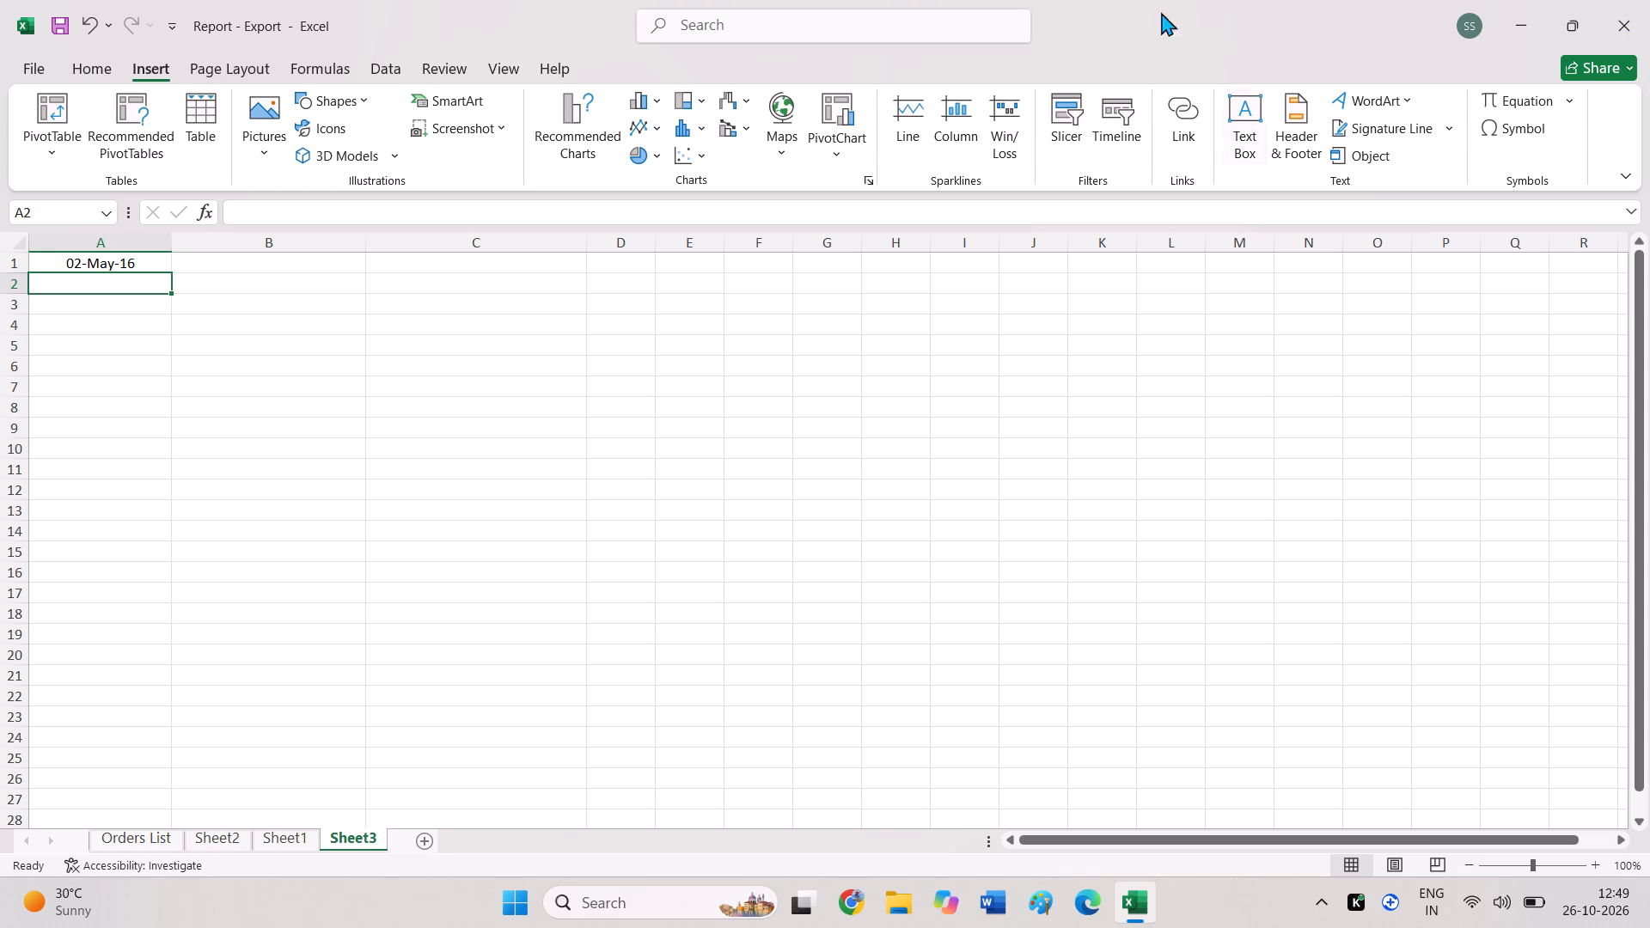
pyautogui.click(130, 279)
pyautogui.press('1')
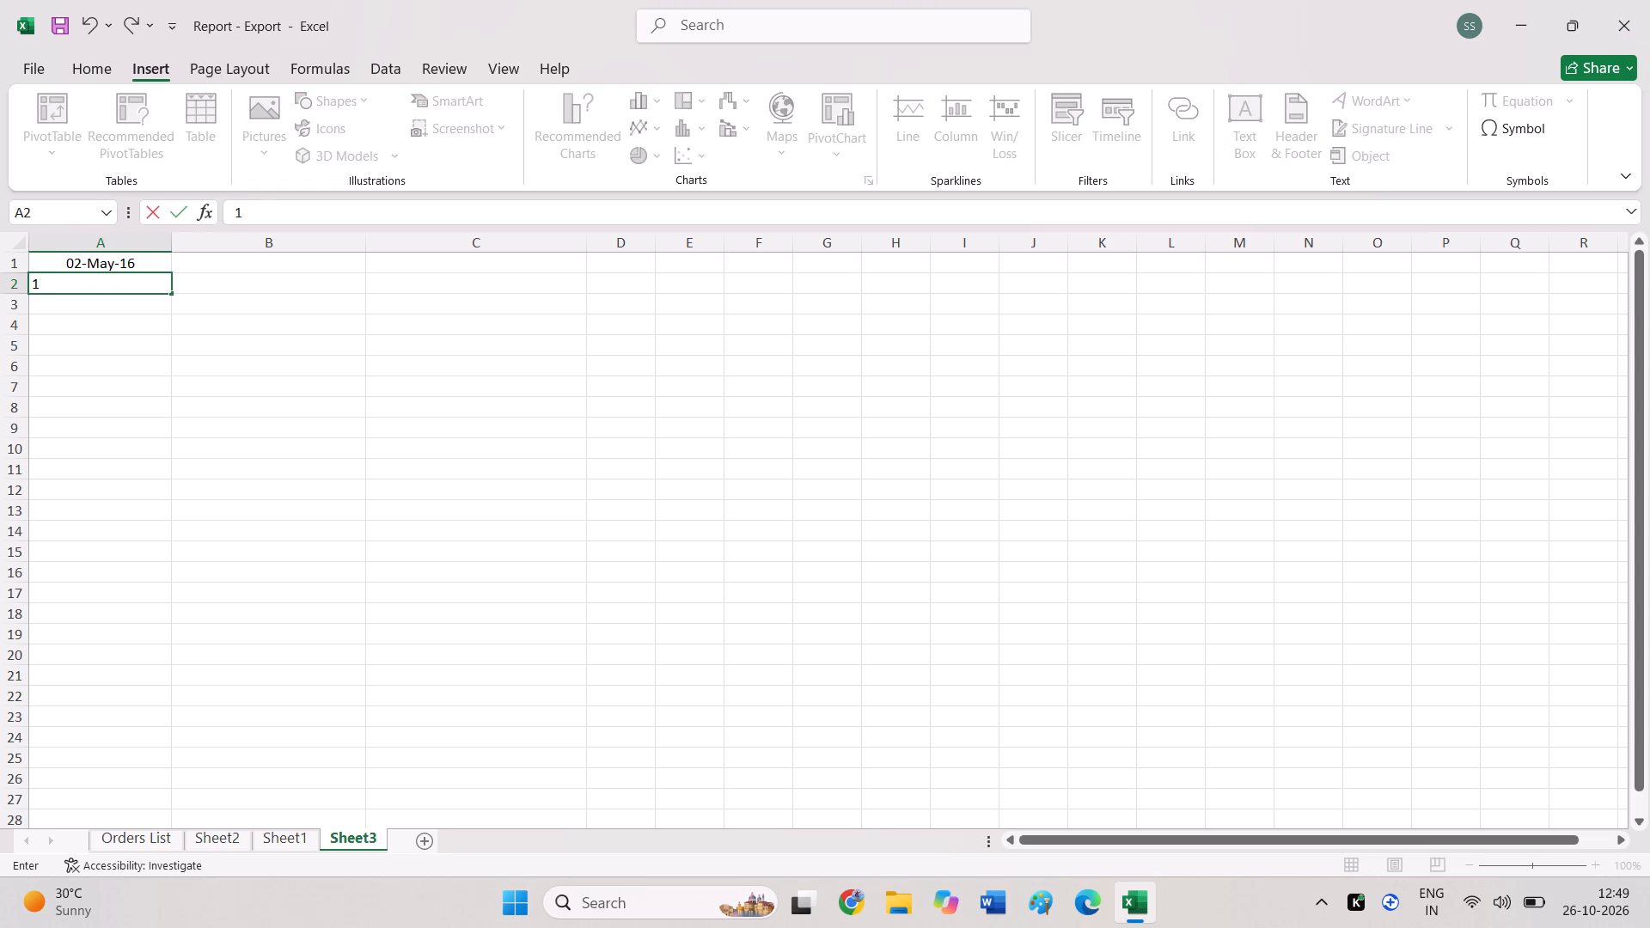
pyautogui.write('-A')
pyautogui.write('pri')
pyautogui.press('l')
pyautogui.write('-0')
pyautogui.press('BackSpace')
pyautogui.write('16')
pyautogui.press('space')
pyautogui.press('Return')
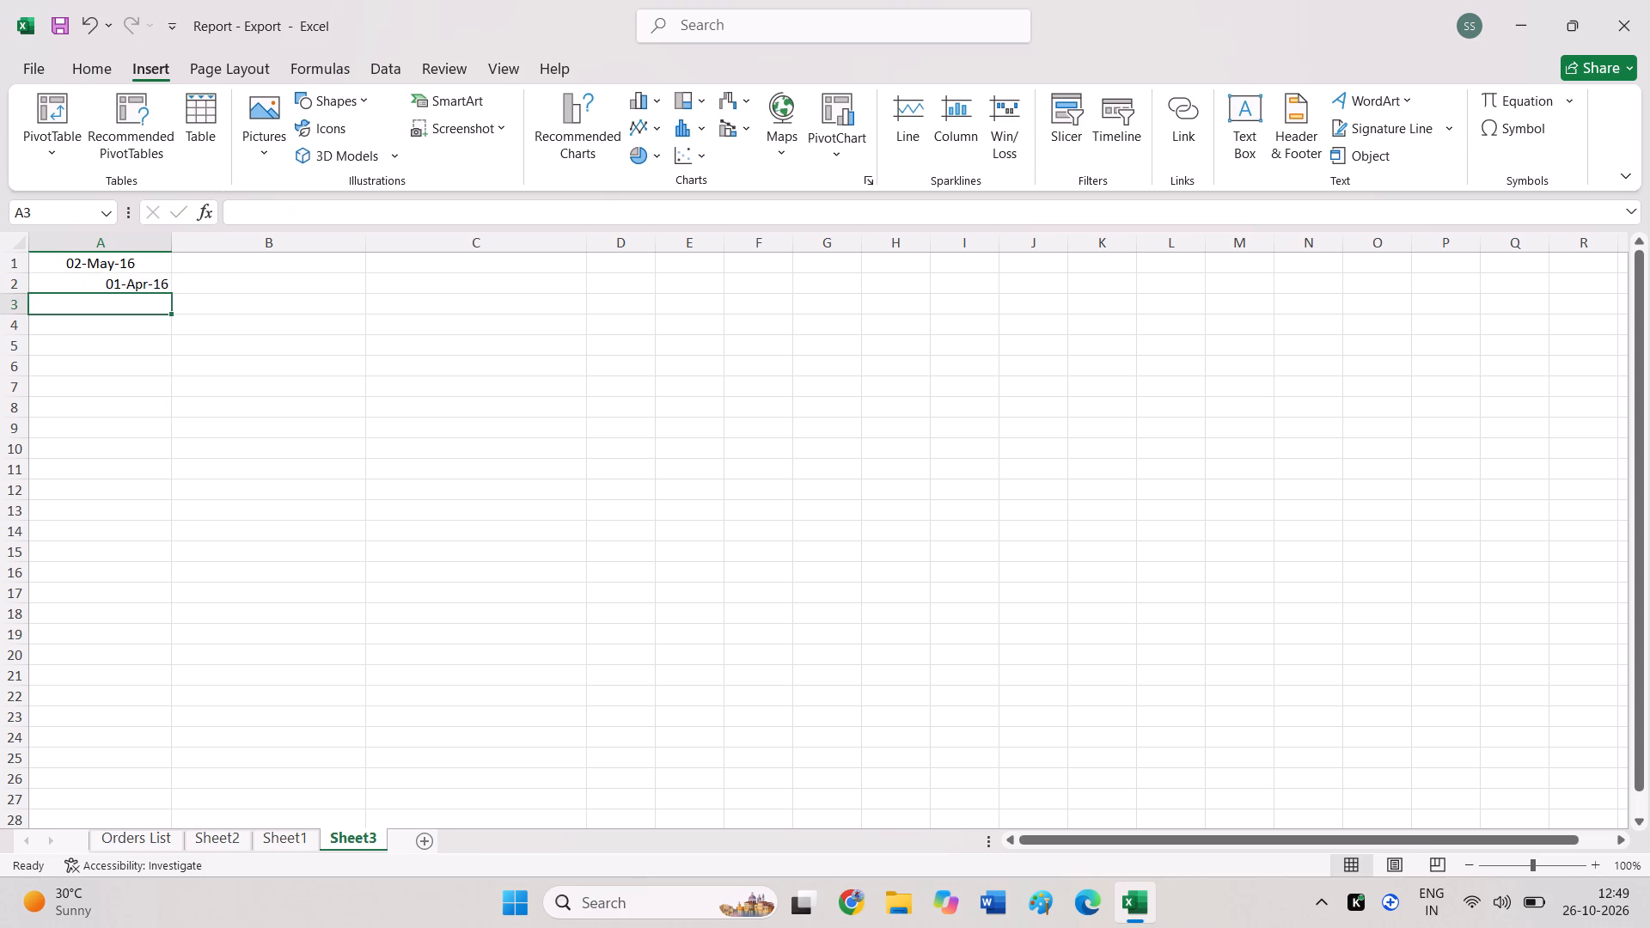
# Centre the date in cell A2 horizontally.
pyautogui.click(147, 285)
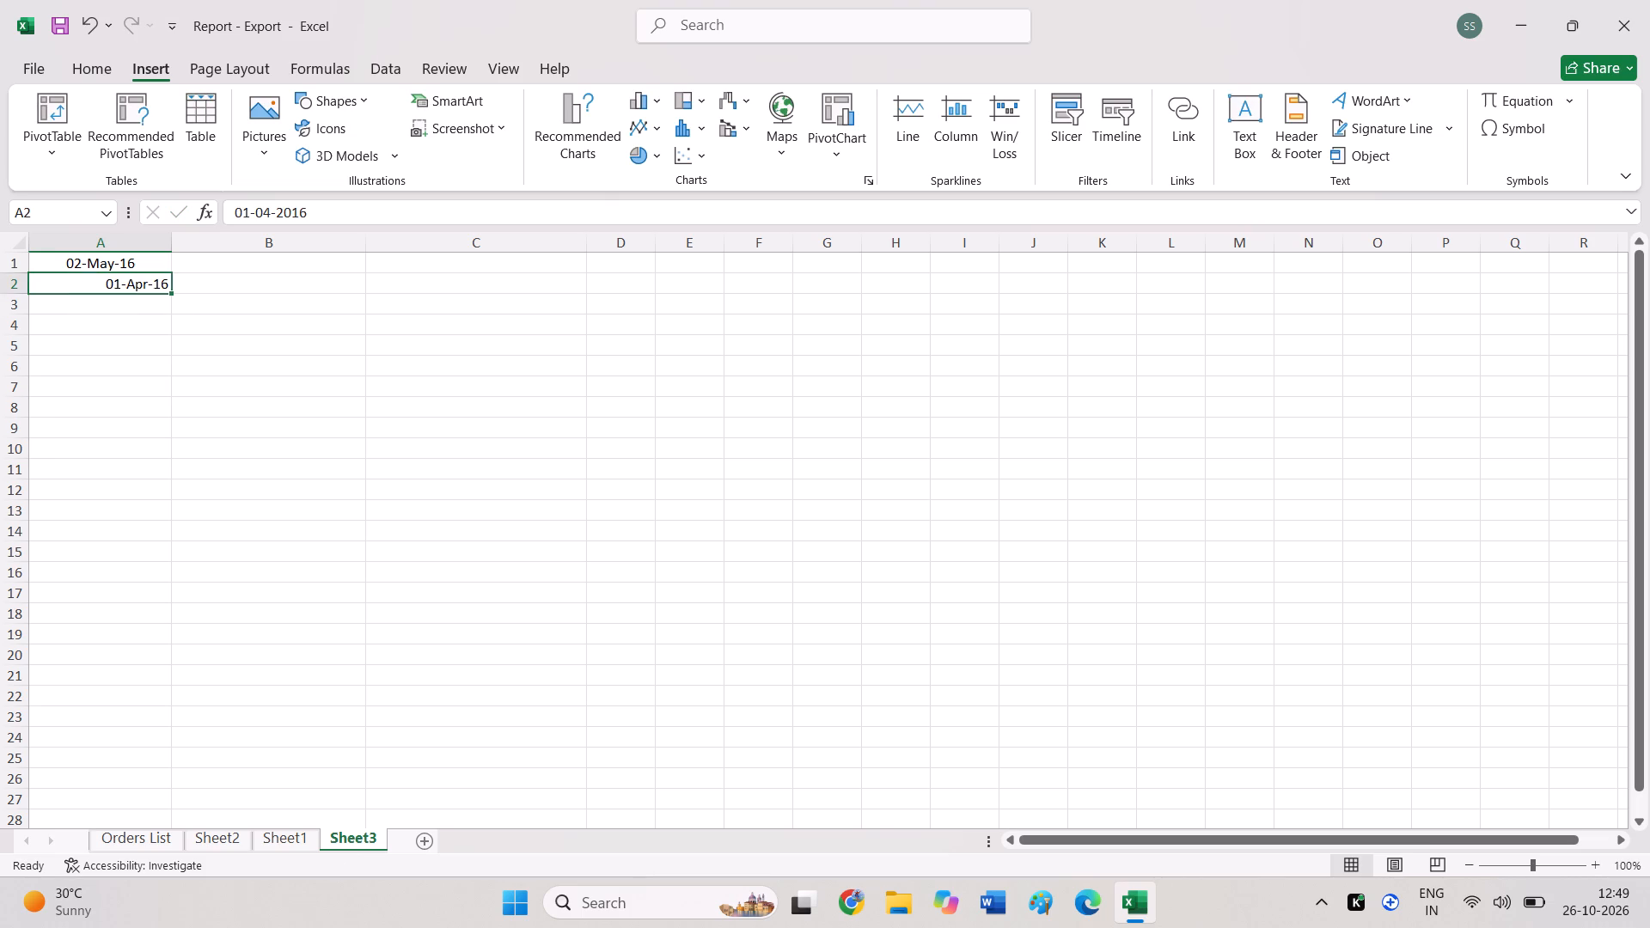
pyautogui.click(168, 291)
pyautogui.rightClick(160, 286)
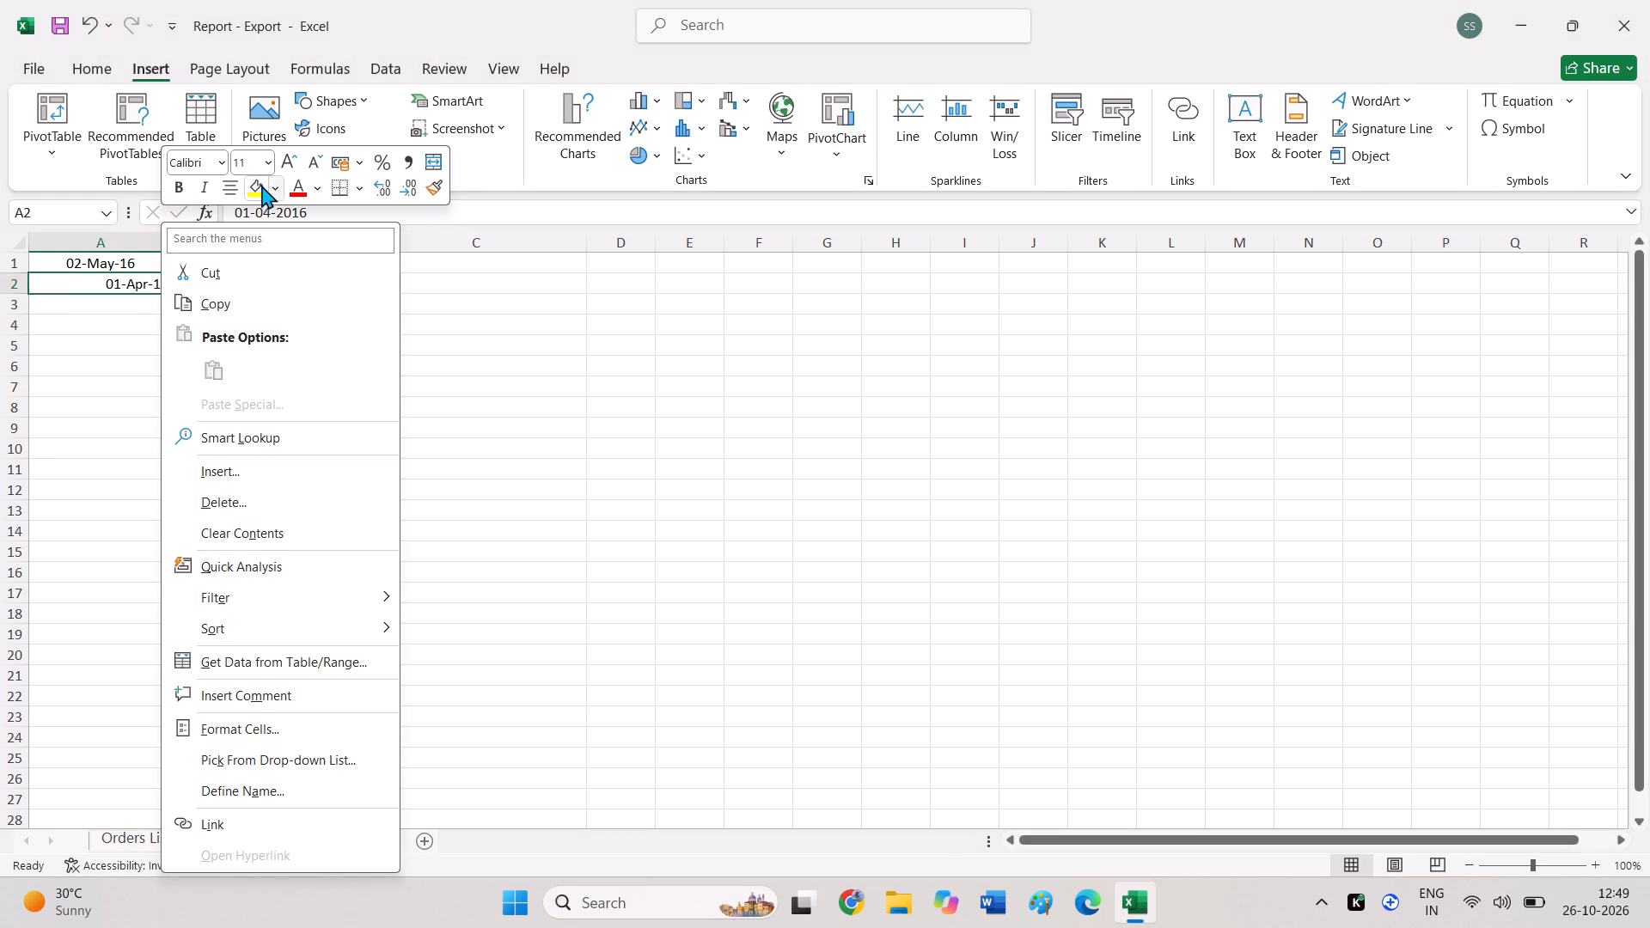
pyautogui.click(233, 186)
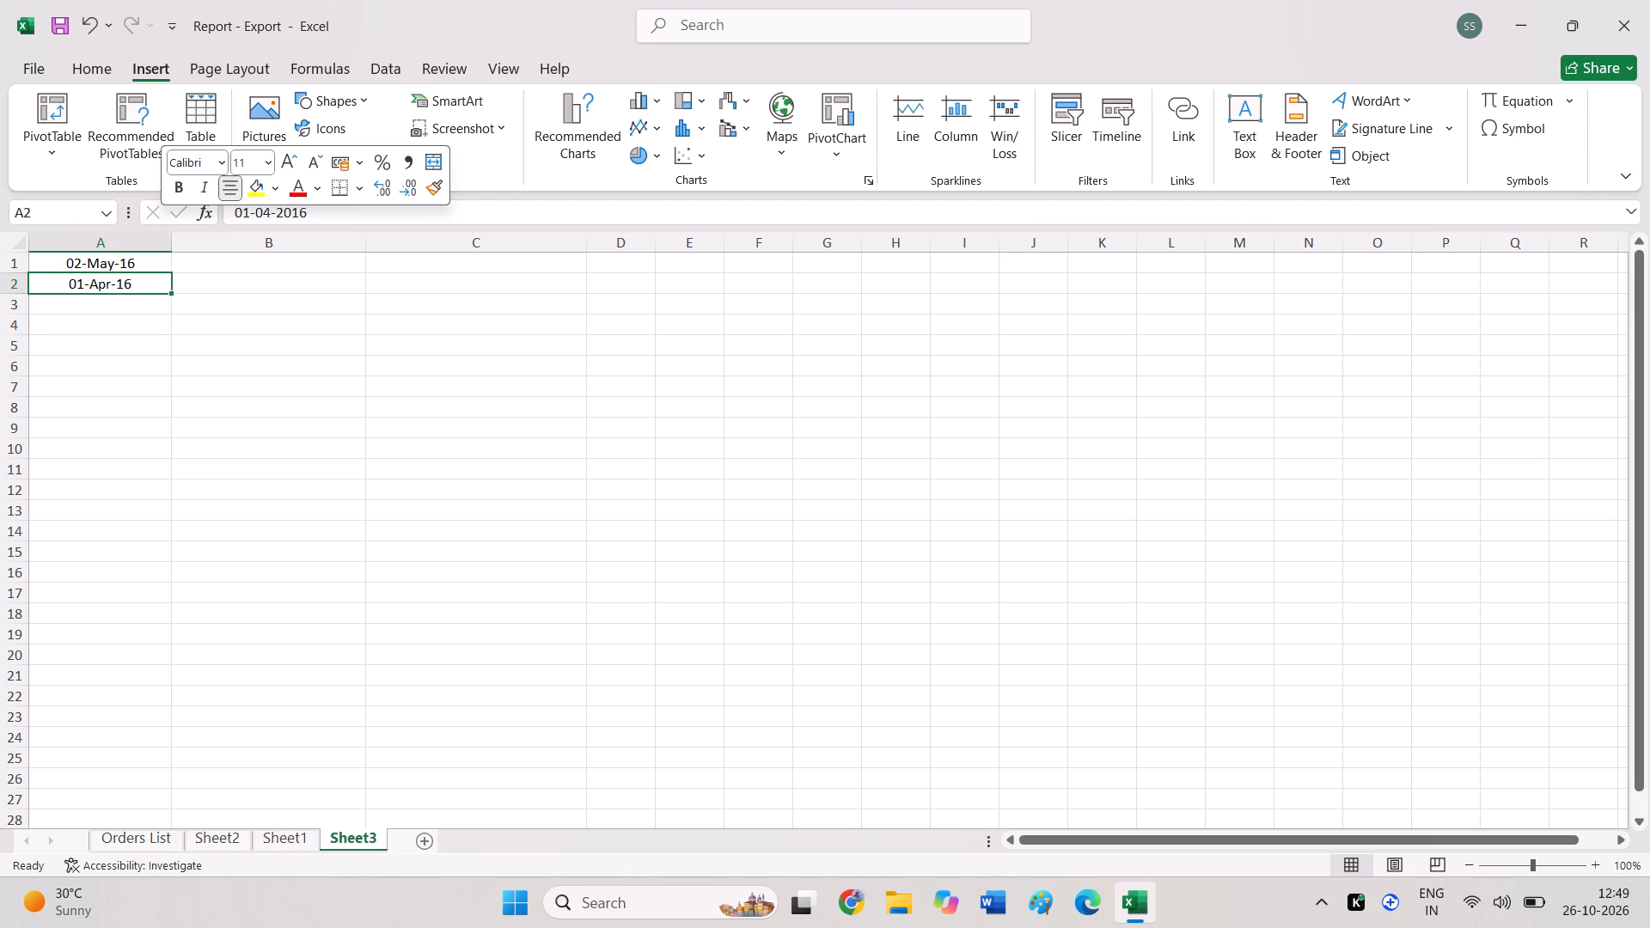
# Enter the date 1-Mar-16 in cell A3, below the April date.
pyautogui.click(105, 315)
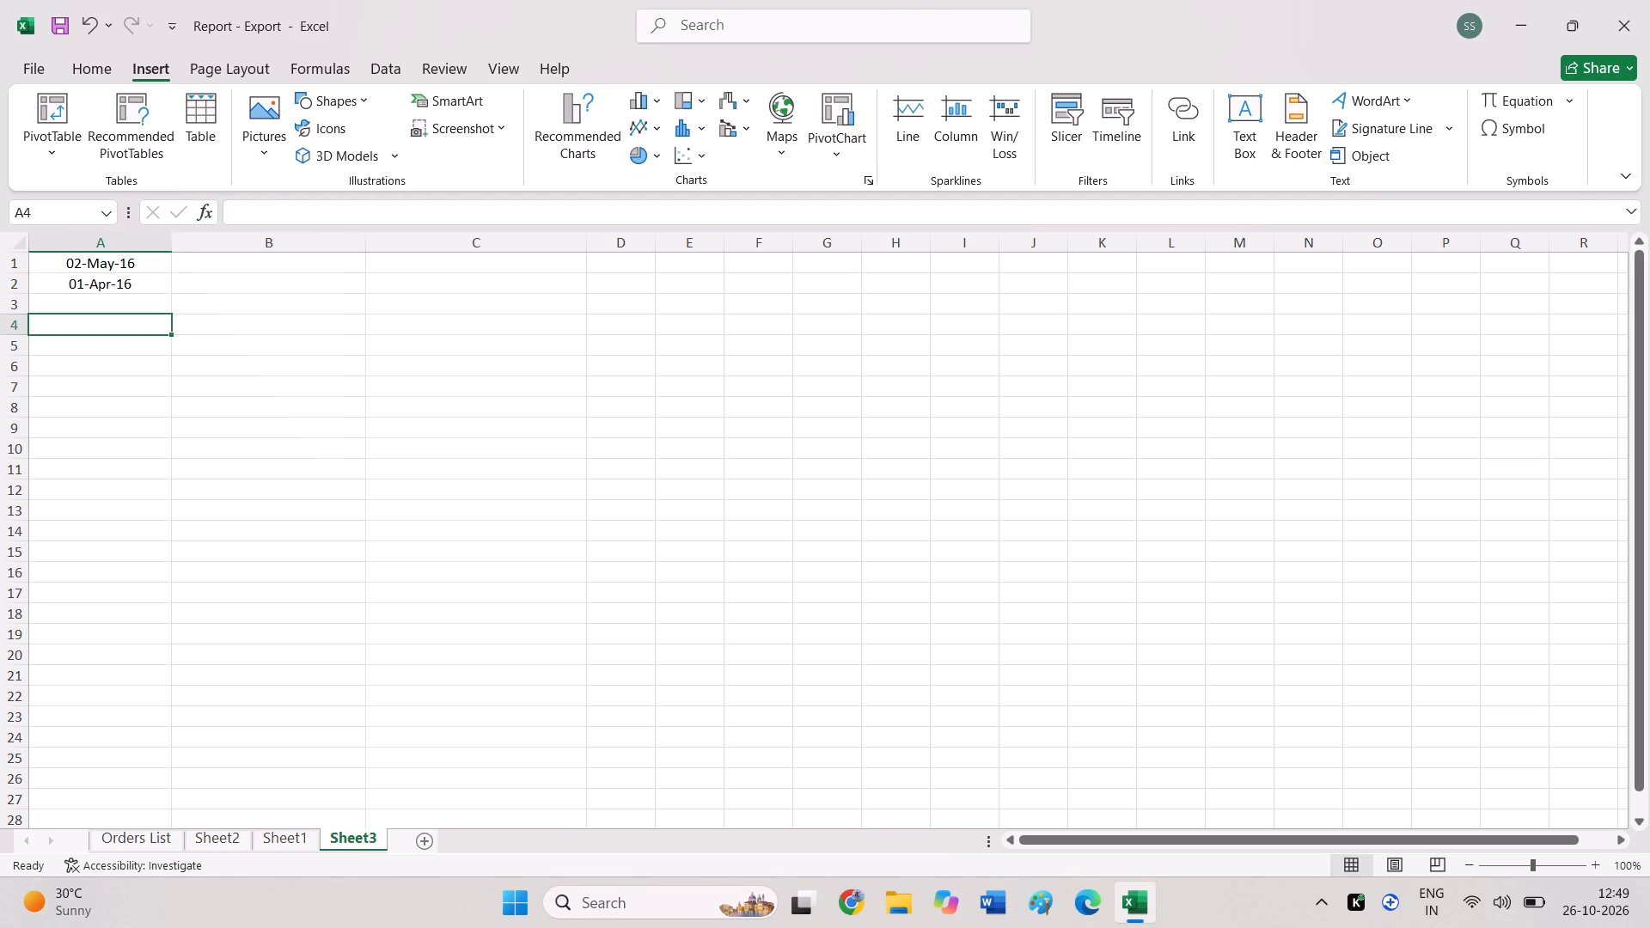
pyautogui.click(104, 307)
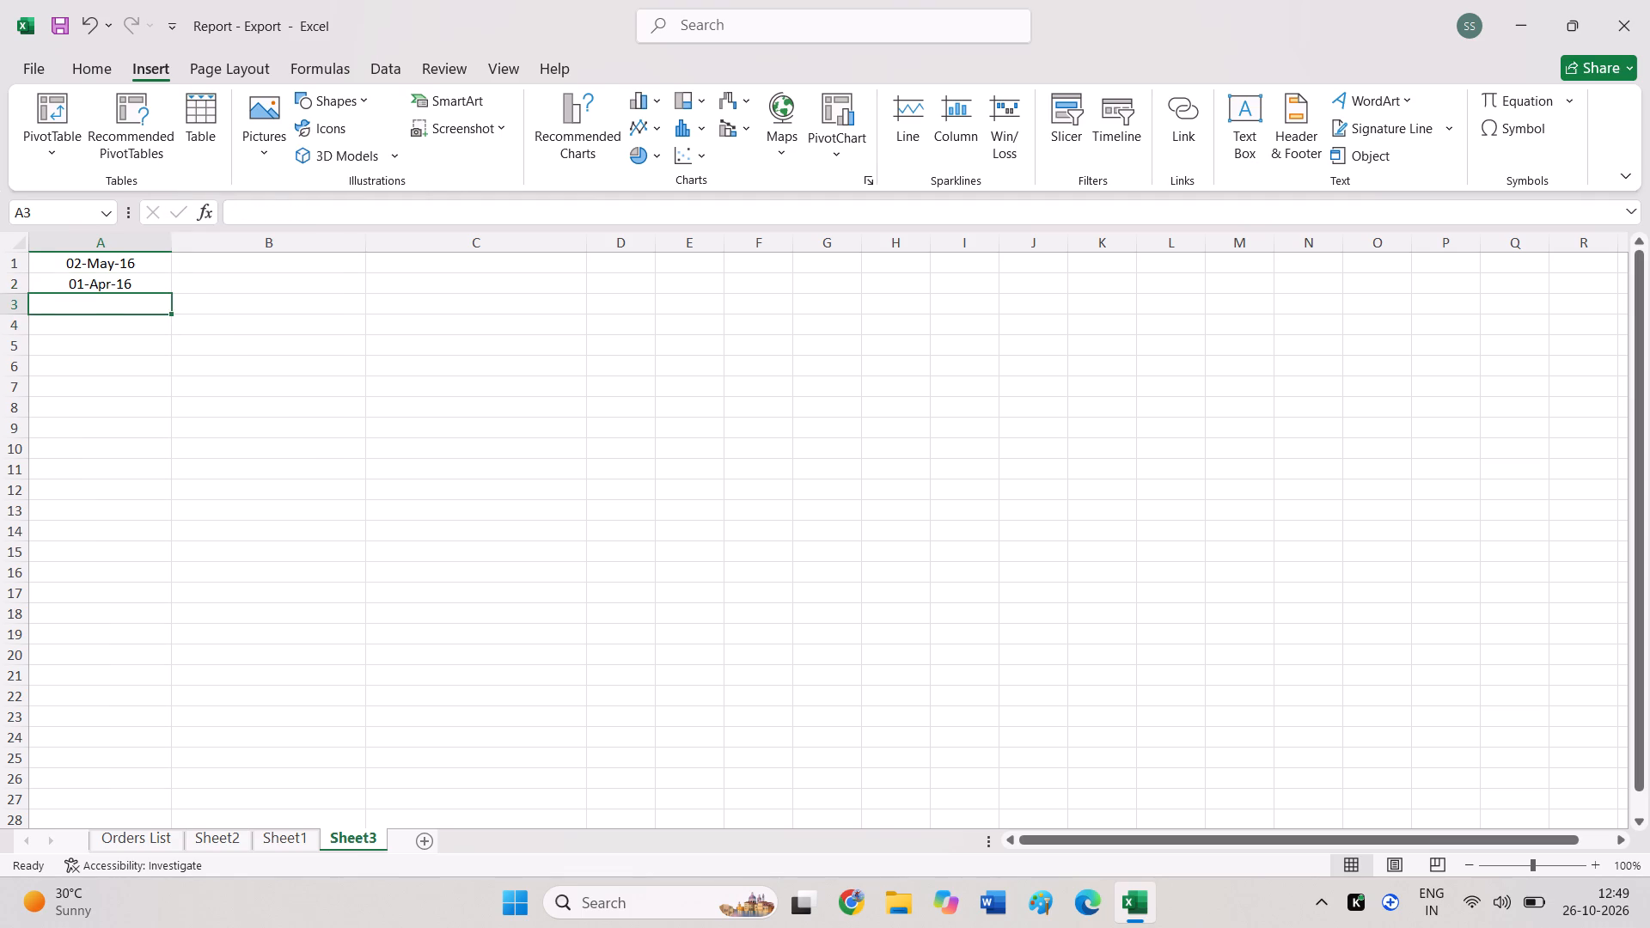
pyautogui.press('1')
pyautogui.press('-')
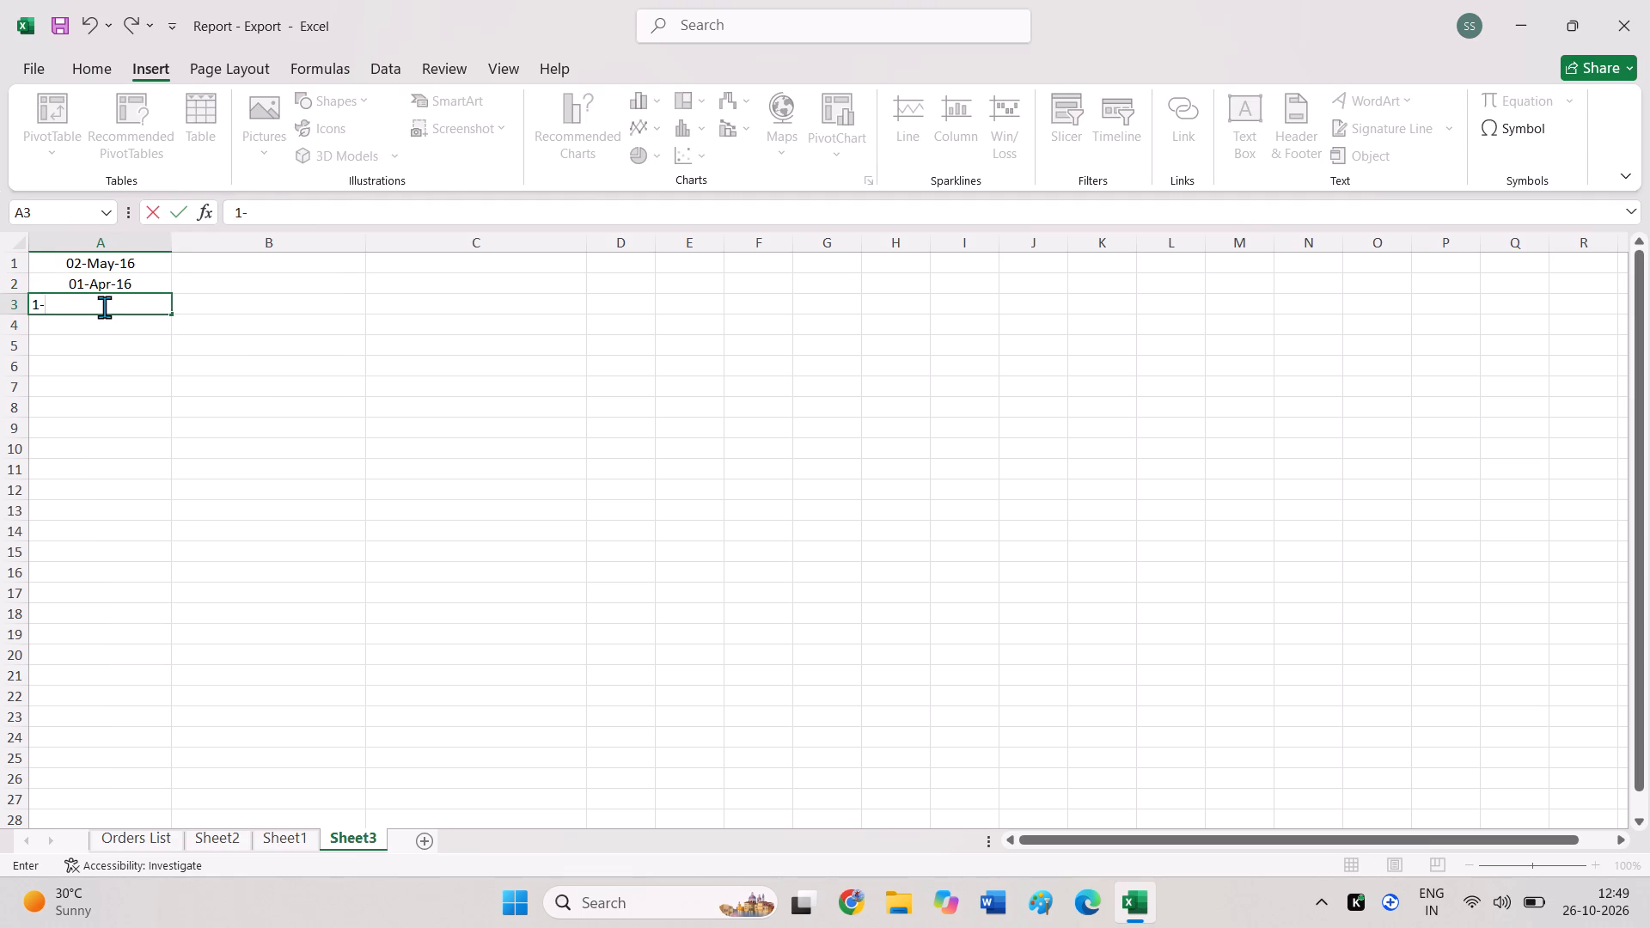
pyautogui.hotkey('shift', 'm')
pyautogui.write('ar')
pyautogui.write('-16')
pyautogui.press('space')
pyautogui.press('1')
pyautogui.write('Feb')
pyautogui.write('-16')
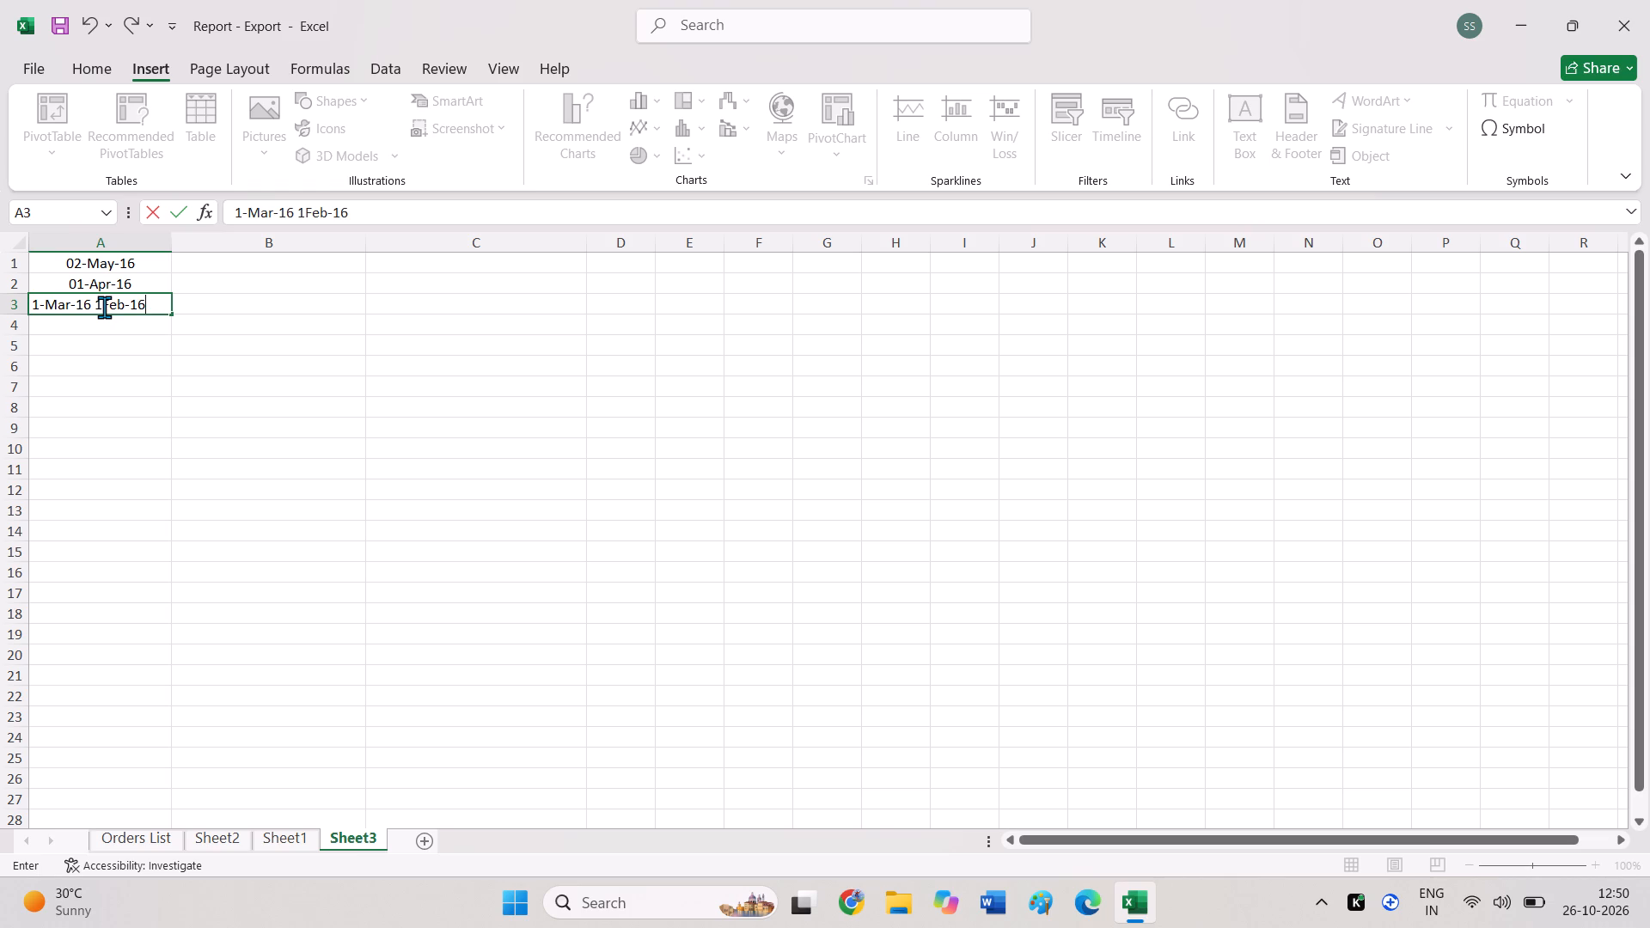
pyautogui.press('BackSpace')
pyautogui.press('BackSpace')
pyautogui.press('BackSpace')
pyautogui.press('BackSpace')
pyautogui.press('BackSpace')
pyautogui.press('BackSpace')
pyautogui.press('BackSpace')
pyautogui.press('Return')
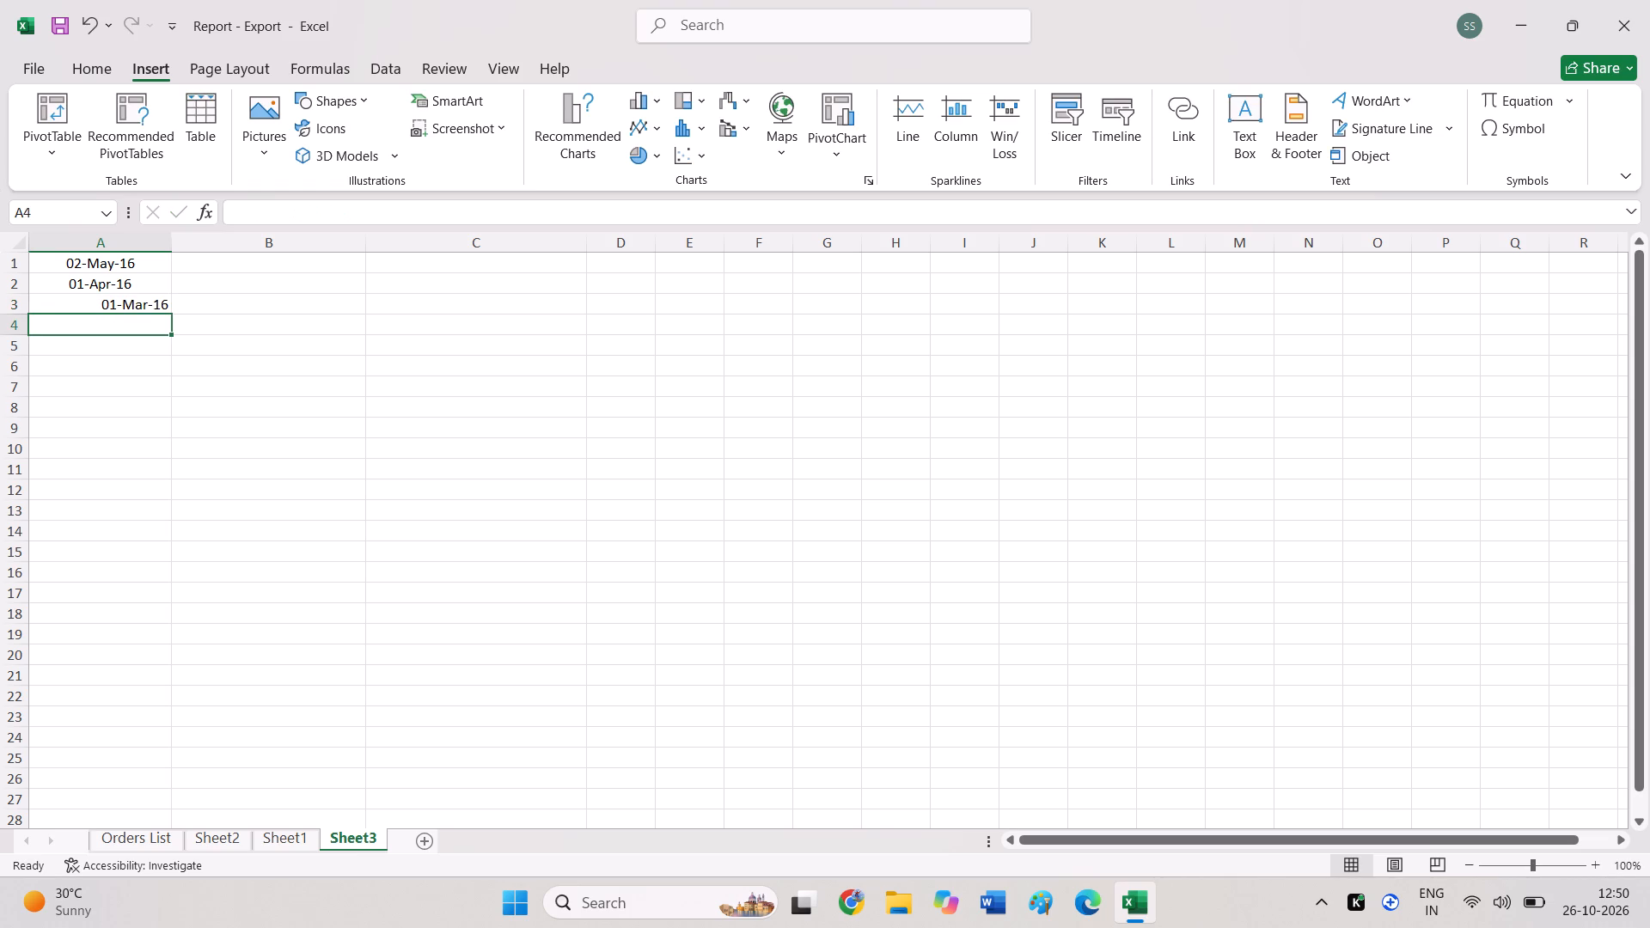
# Enter the date 1-Feb-16 in cell A4, below the March date.
pyautogui.press('1')
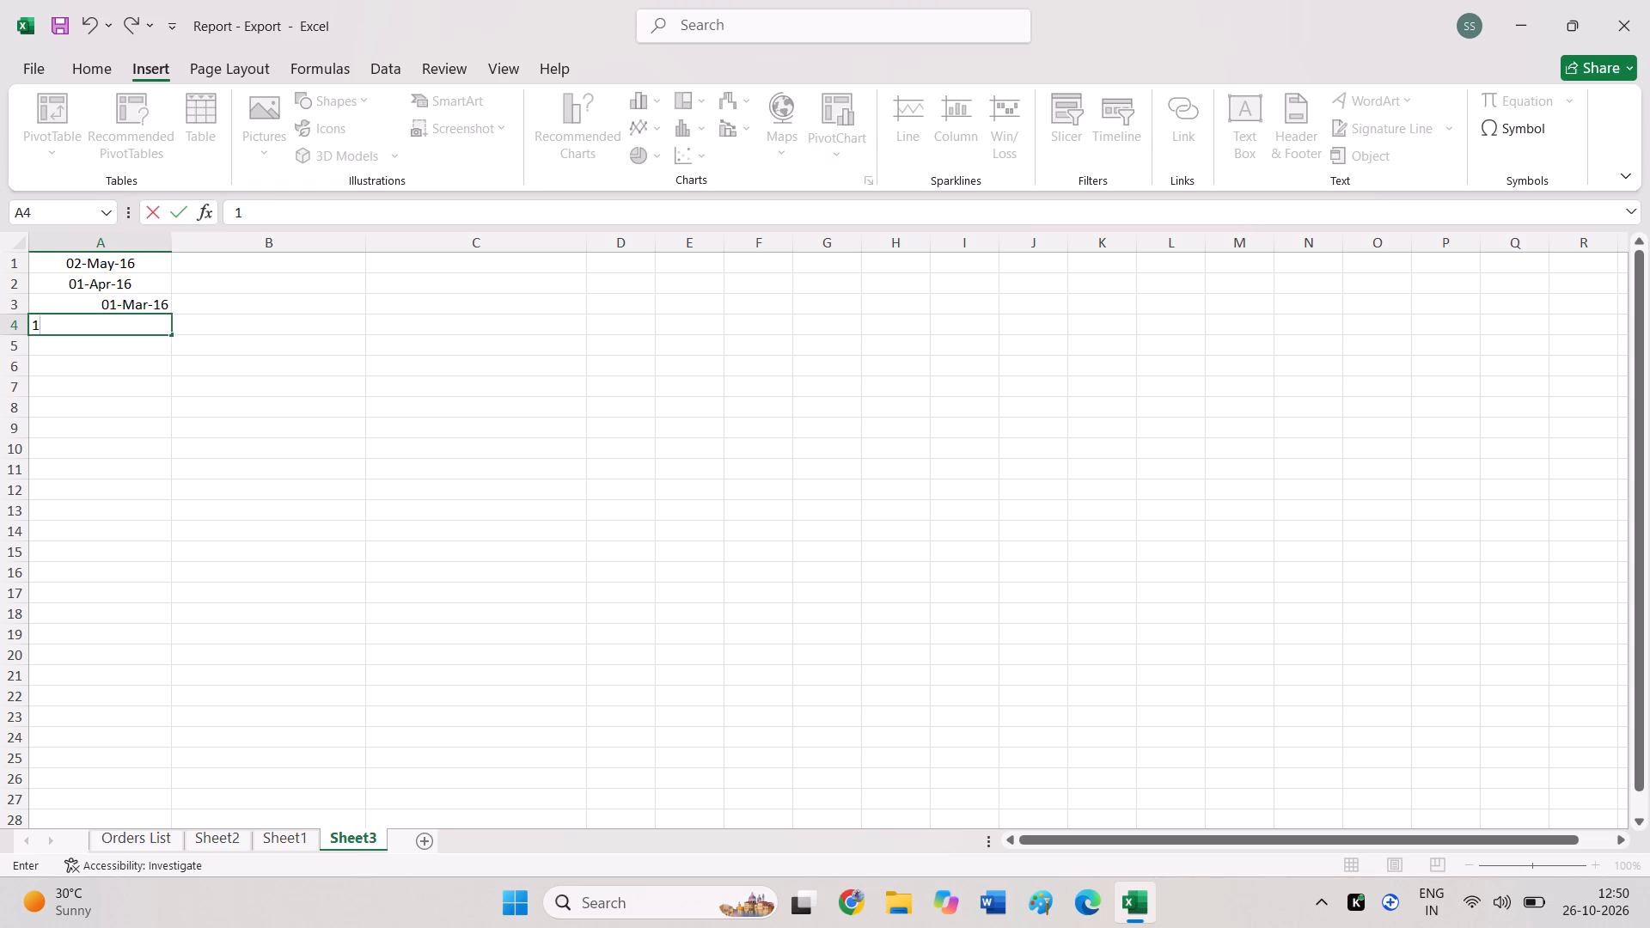
pyautogui.press('-')
pyautogui.hotkey('shift', 'g')
pyautogui.press('BackSpace')
pyautogui.write('fe')
pyautogui.press('BackSpace')
pyautogui.press('BackSpace')
pyautogui.write('Feb')
pyautogui.press('space')
pyautogui.press('BackSpace')
pyautogui.write('-16')
pyautogui.press('Return')
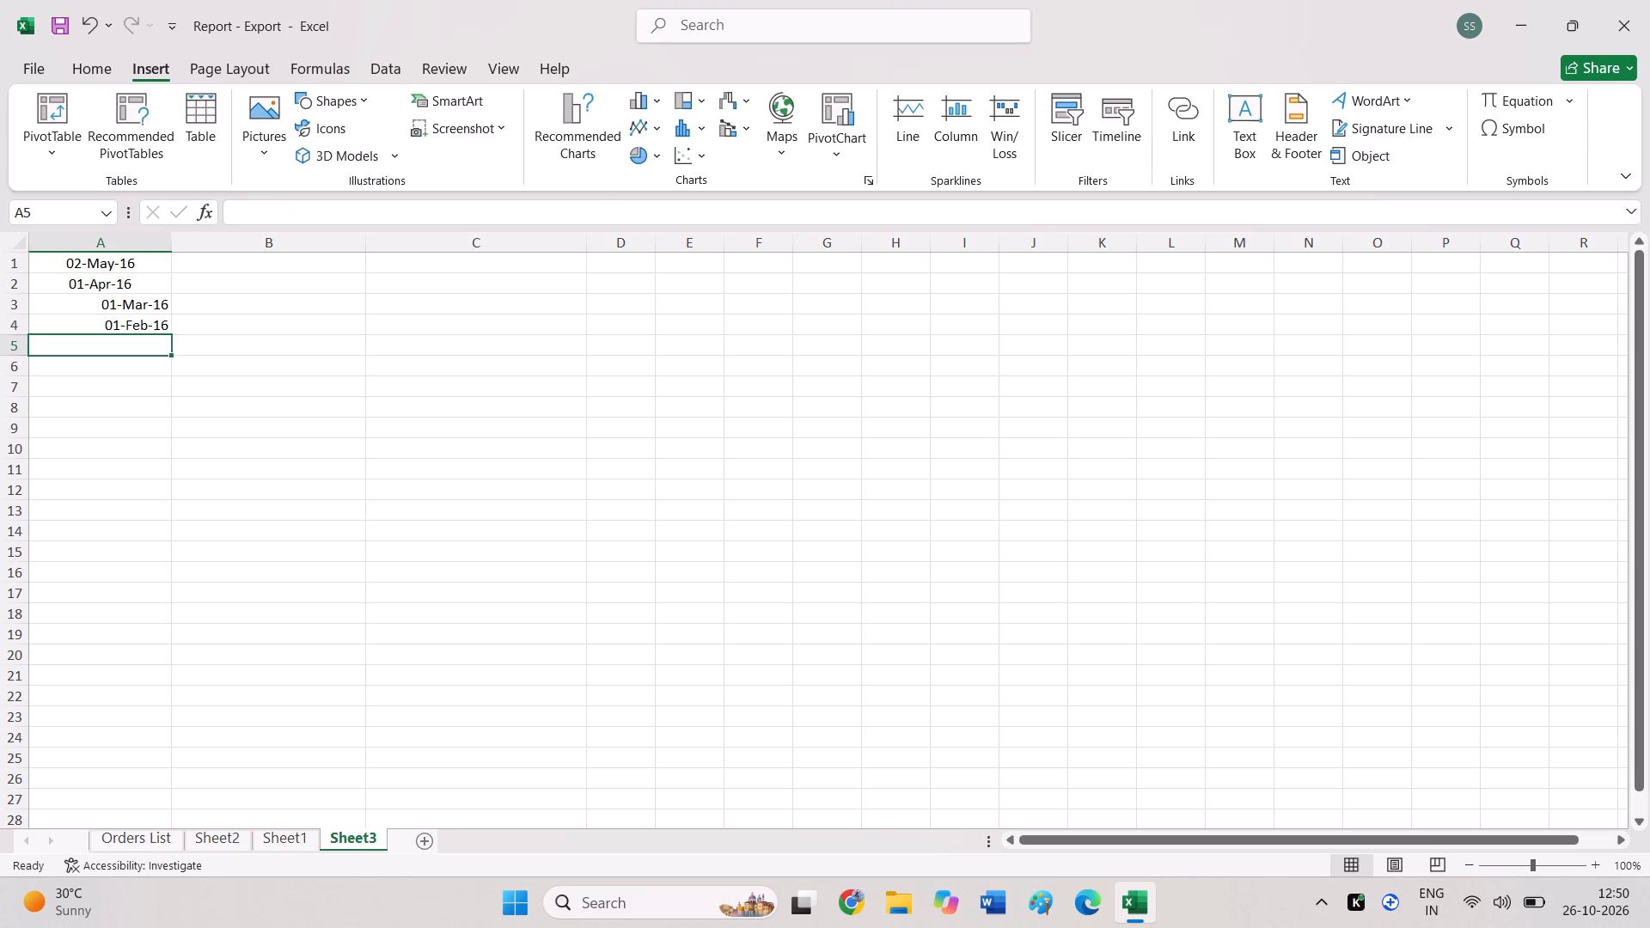
# Enter the date 4-Jan-16 in cell A5, below the February date.
pyautogui.press('4')
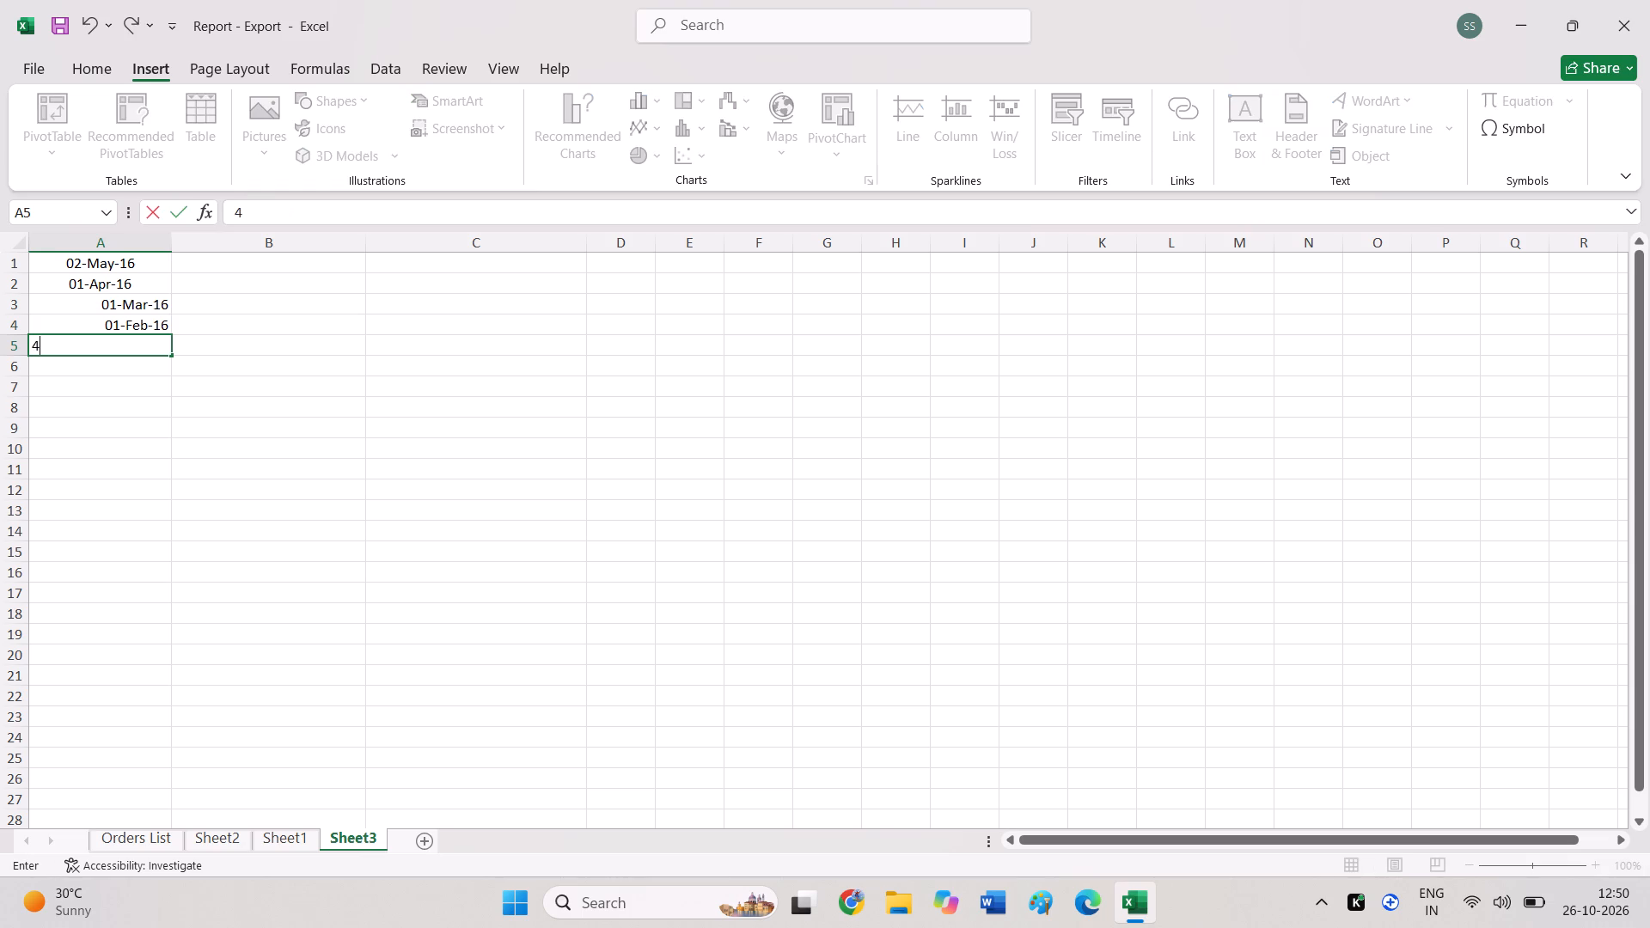
pyautogui.press('-')
pyautogui.write('Jan')
pyautogui.press('-')
pyautogui.write('16')
pyautogui.press('space')
pyautogui.hotkey('shift', '$')
pyautogui.press('BackSpace')
pyautogui.press('Return')
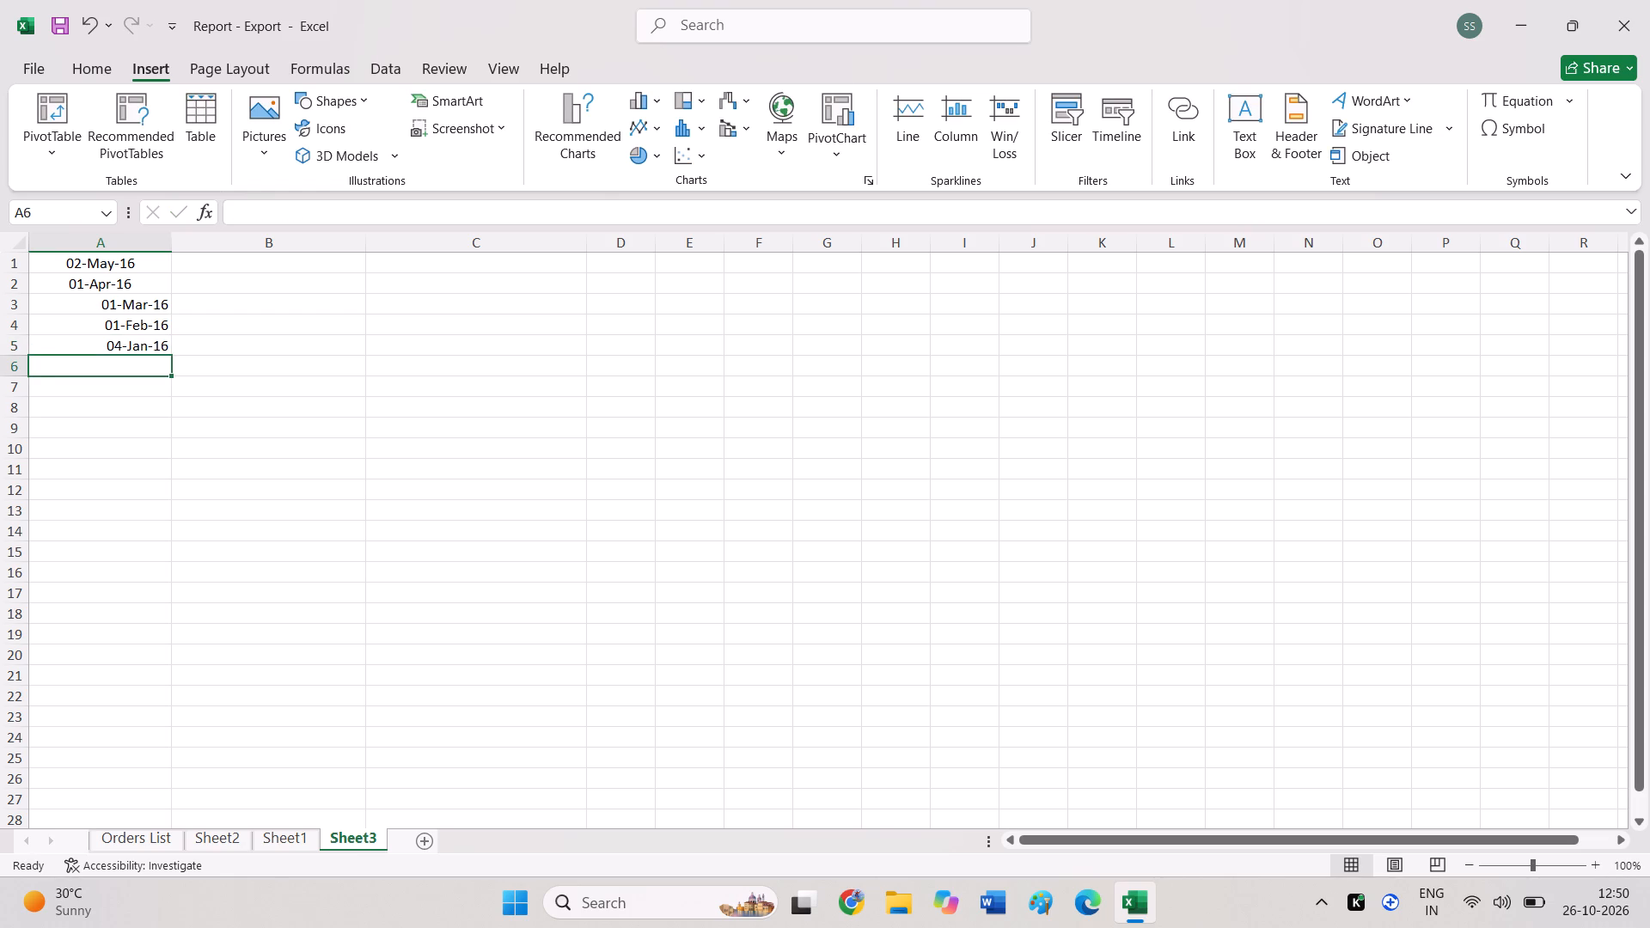
# Enter the date 1-Dec-15 in cell A6, below the January date.
pyautogui.press('1')
pyautogui.press('-')
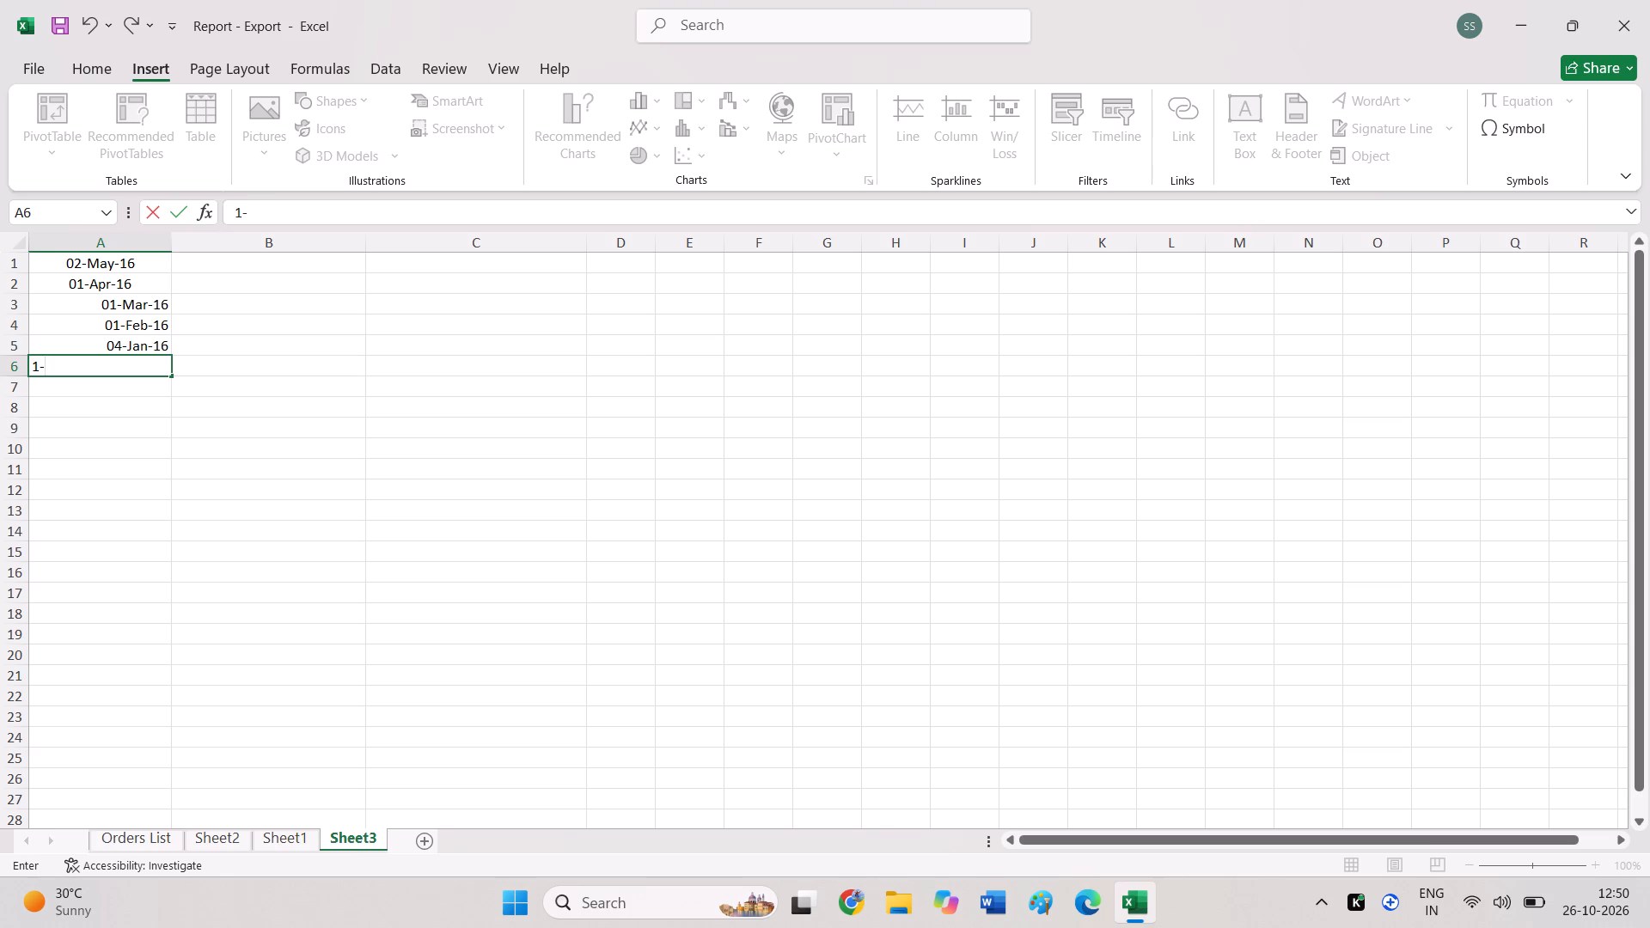
pyautogui.write('Dec')
pyautogui.press('-')
pyautogui.write('15')
pyautogui.press('Return')
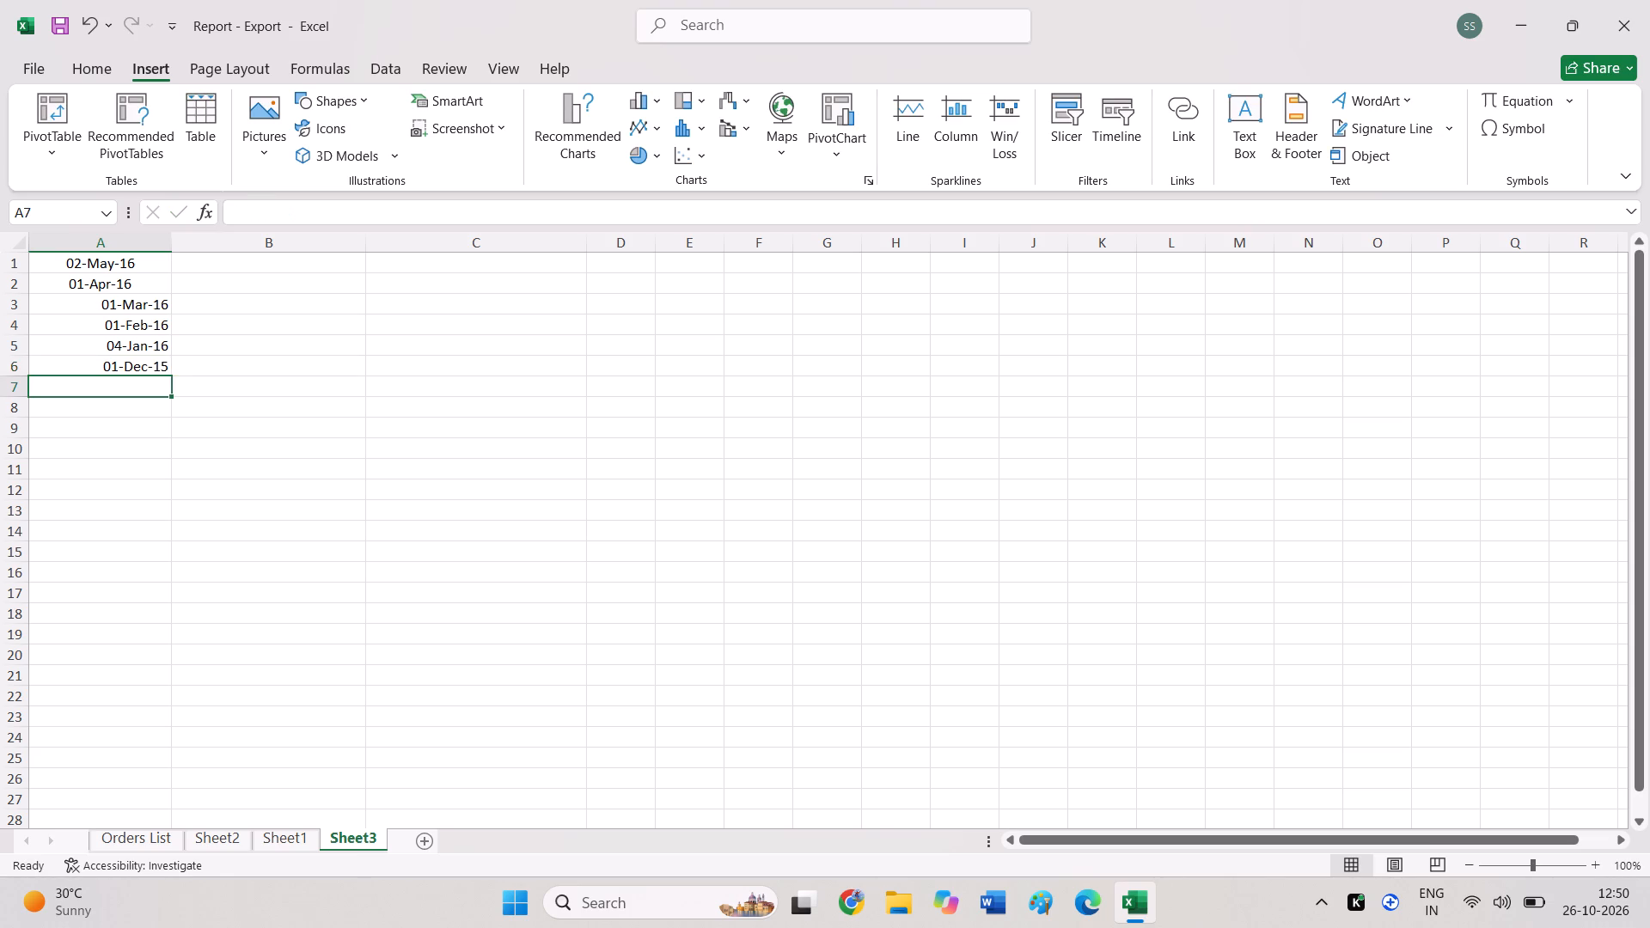
# Enter the date 2-Nov-16 in cell A7, below the December date.
pyautogui.write('2-')
pyautogui.write('Now')
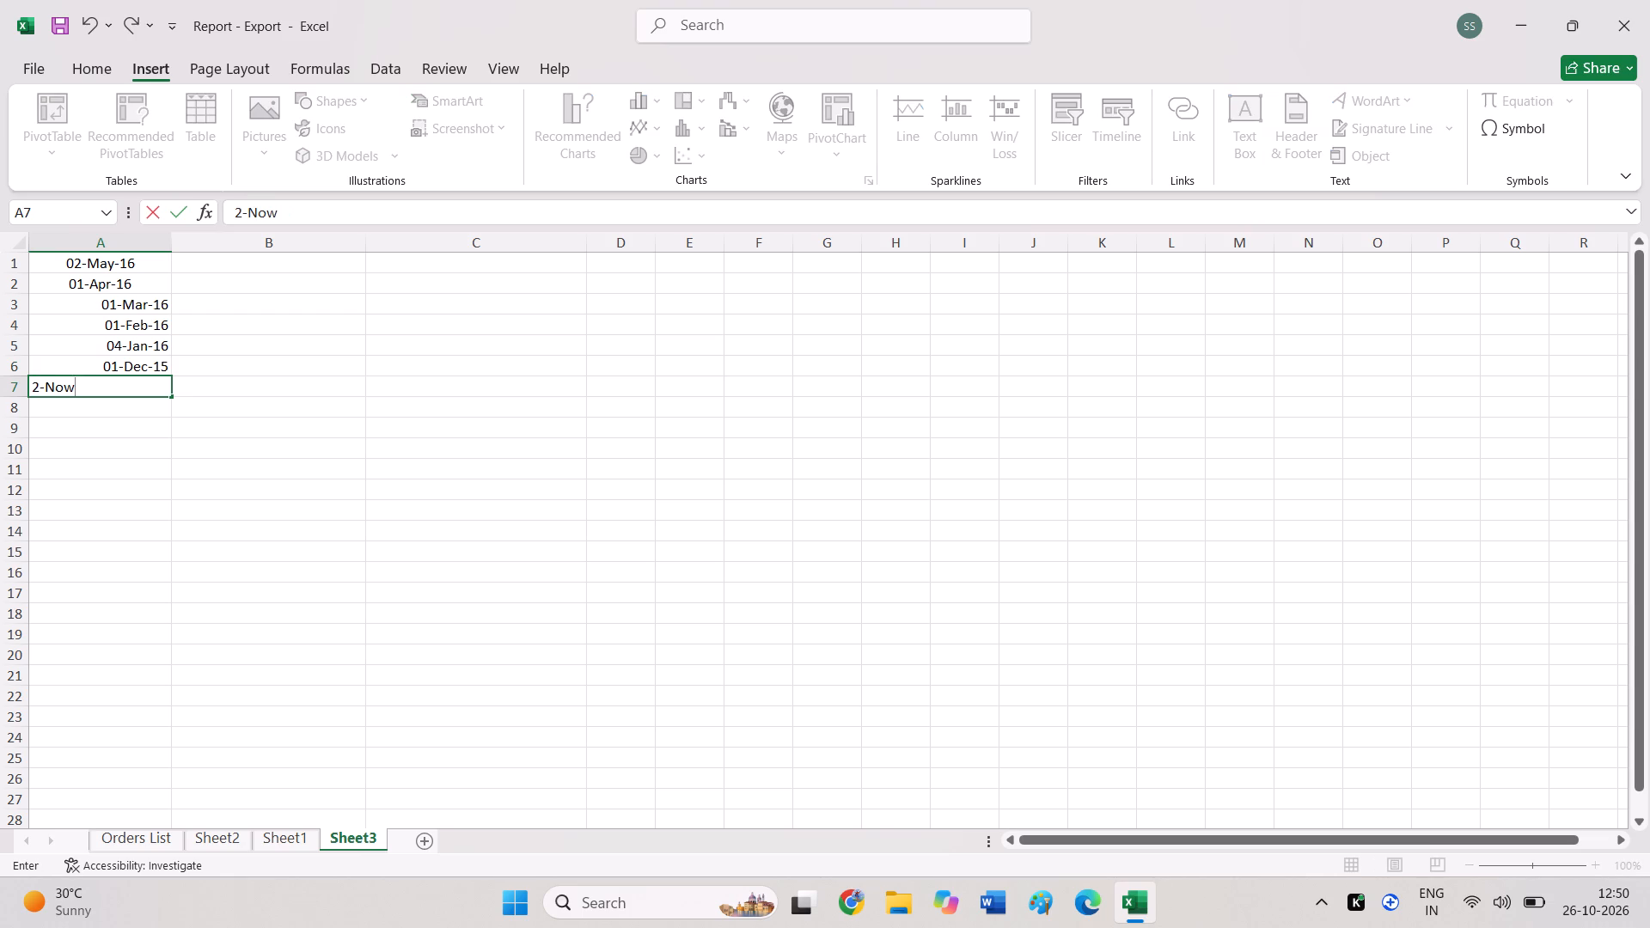
pyautogui.press('BackSpace')
pyautogui.press('v')
pyautogui.write('-16')
pyautogui.press('Return')
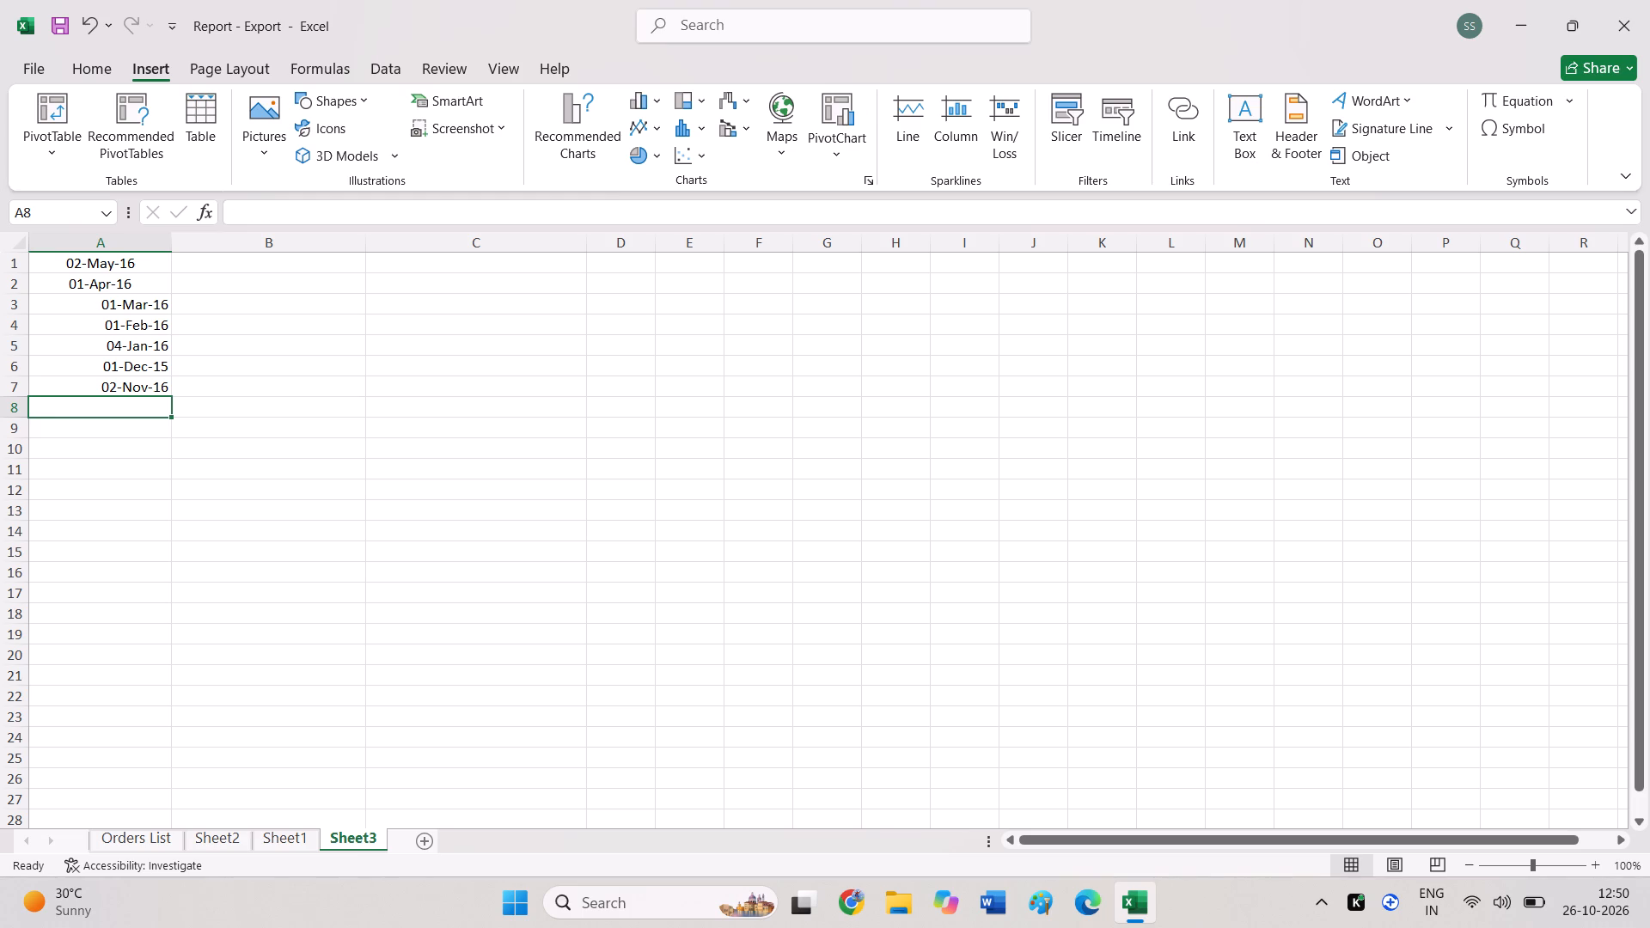
# Enter the date 1-Oct-15 in cell A8, below the November date.
pyautogui.write('1-')
pyautogui.write('oct')
pyautogui.press('BackSpace')
pyautogui.press('BackSpace')
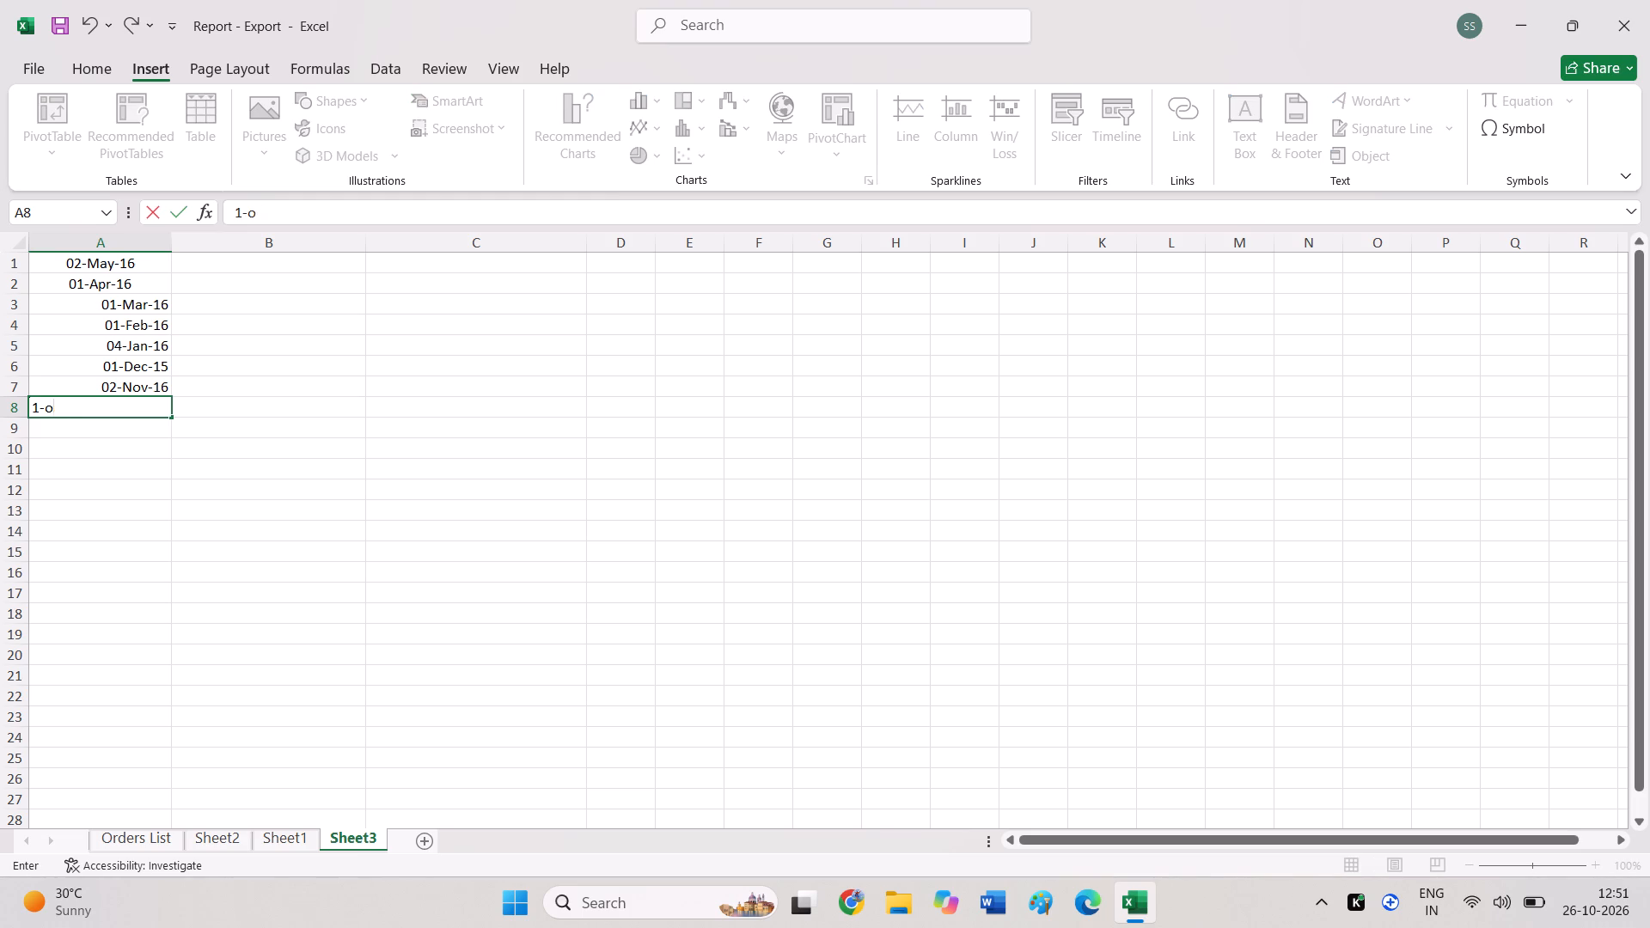
pyautogui.press('BackSpace')
pyautogui.write('Octy')
pyautogui.press('BackSpace')
pyautogui.write('-15')
pyautogui.press('Return')
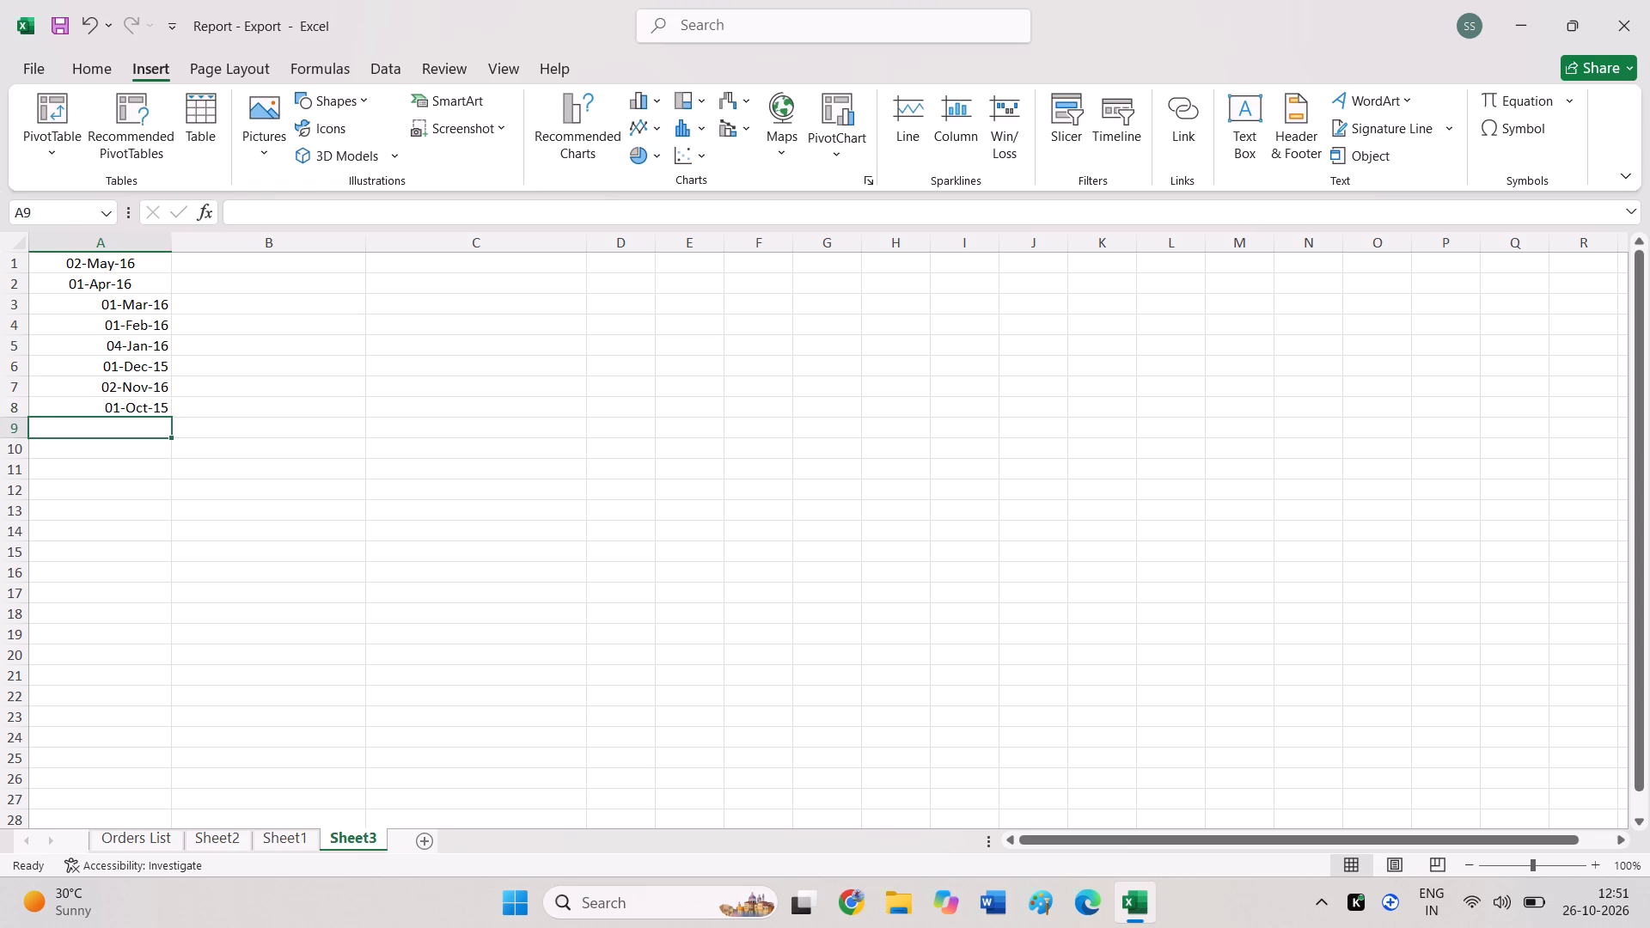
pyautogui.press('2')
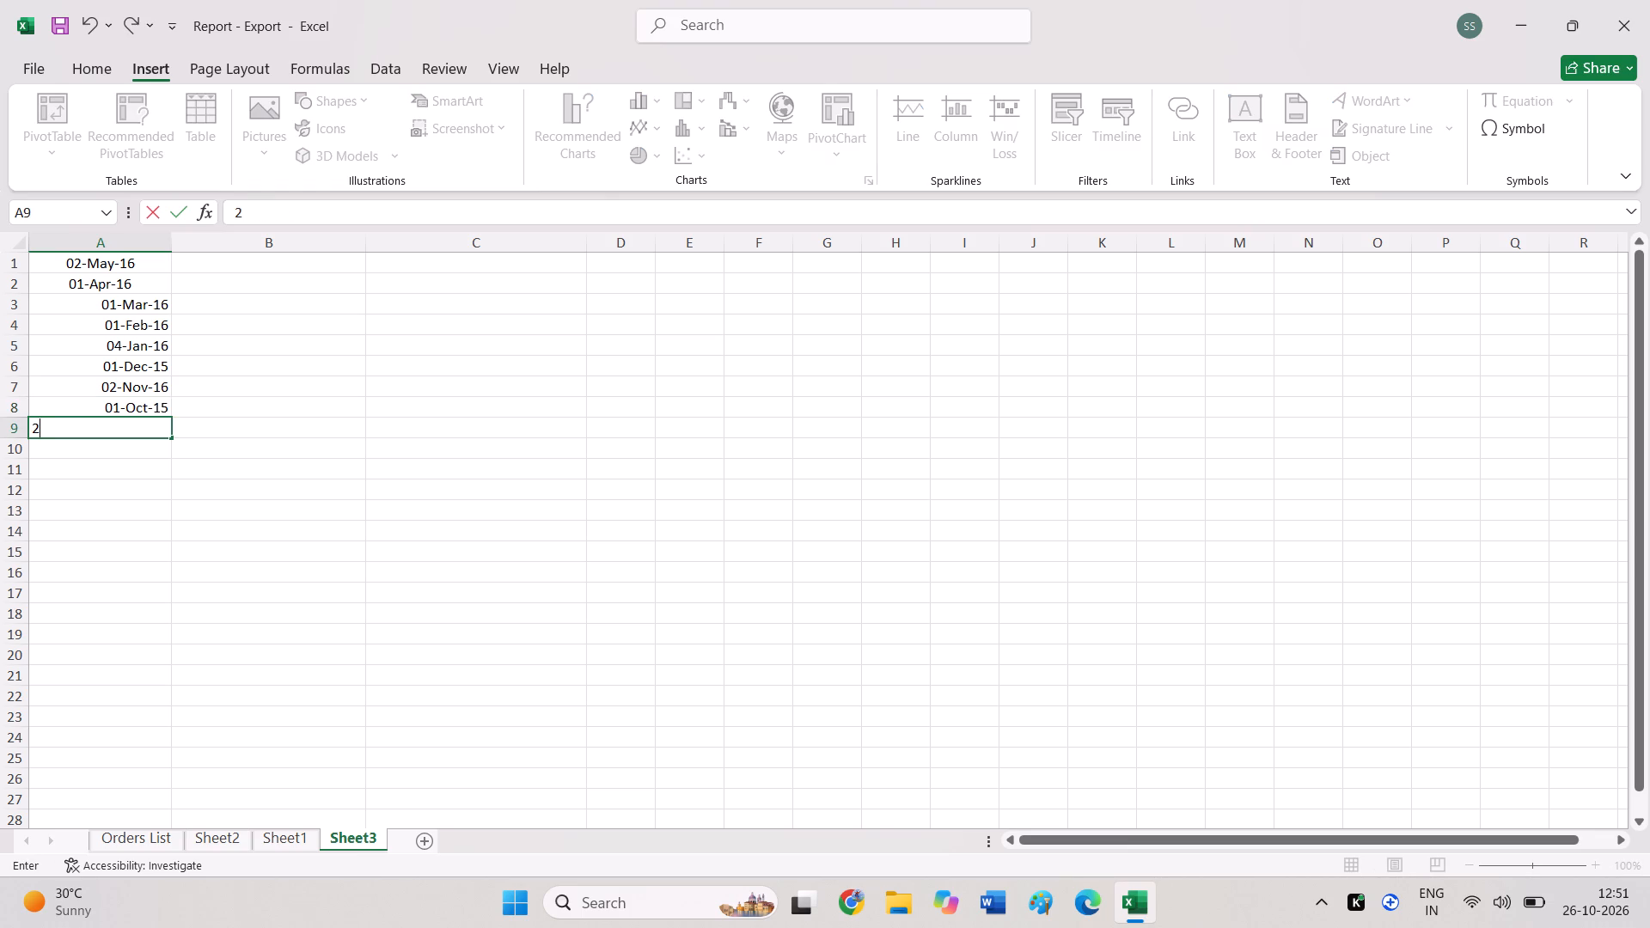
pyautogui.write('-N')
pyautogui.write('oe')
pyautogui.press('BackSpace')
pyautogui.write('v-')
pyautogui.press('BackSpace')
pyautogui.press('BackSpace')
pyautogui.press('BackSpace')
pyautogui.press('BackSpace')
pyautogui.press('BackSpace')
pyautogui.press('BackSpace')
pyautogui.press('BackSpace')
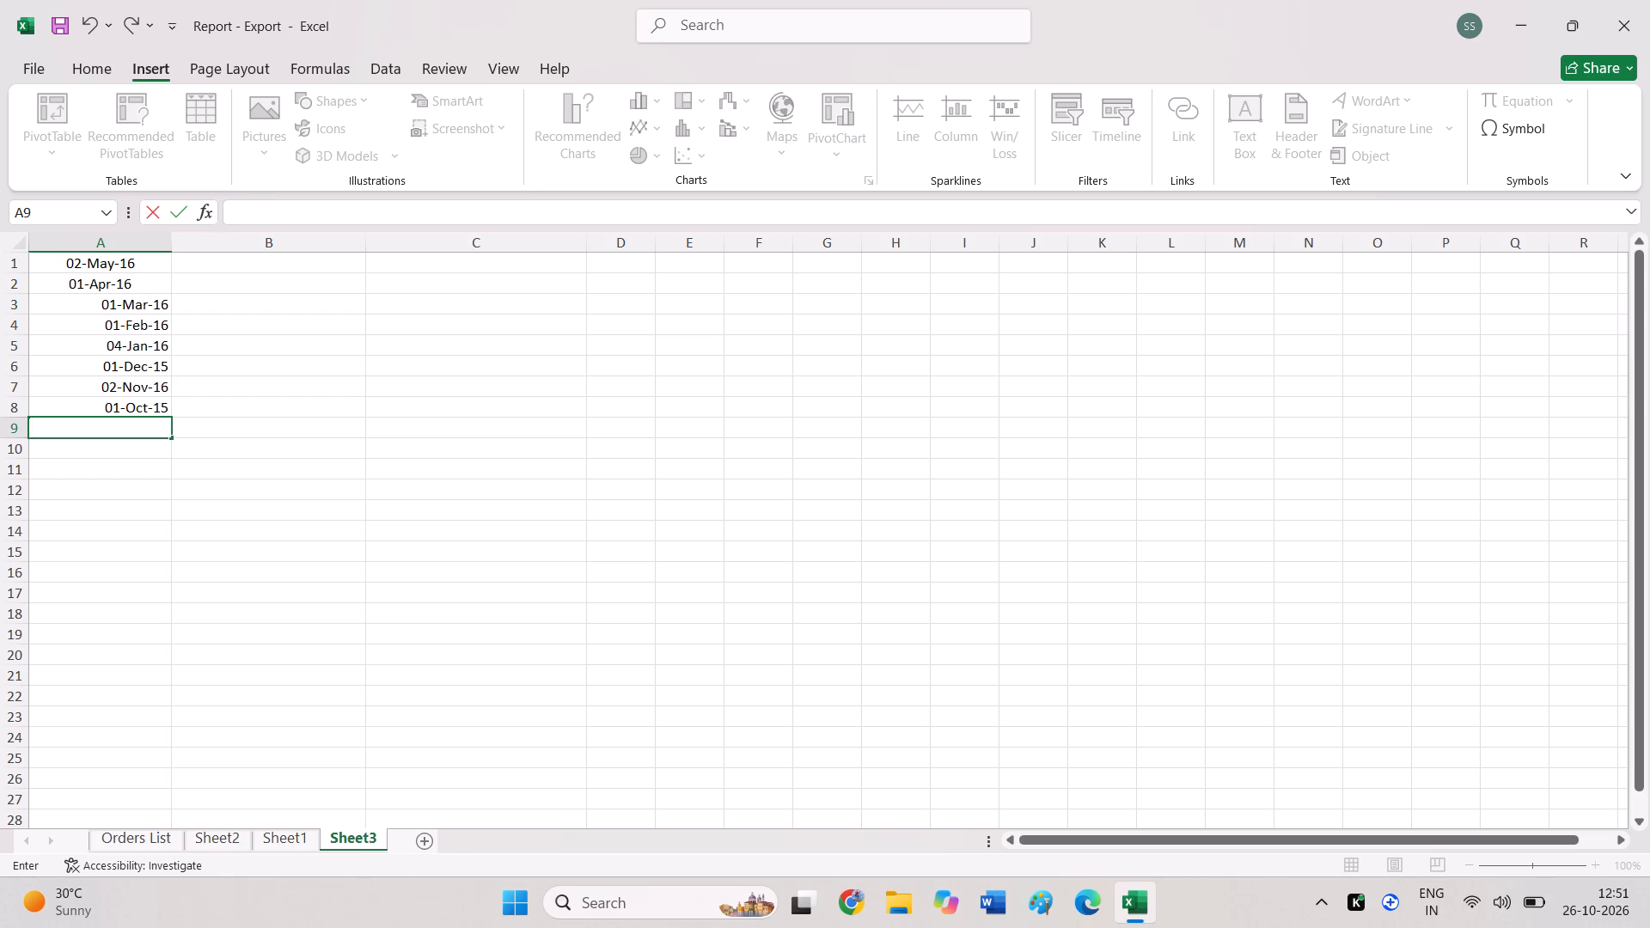
# Enter "1 -Sec-15" in cell A9, below the October date.
pyautogui.press('1')
pyautogui.press('space')
pyautogui.write('-')
pyautogui.write('Sec-')
pyautogui.press('1')
pyautogui.press('BackSpace')
pyautogui.write('-1')
pyautogui.press('BackSpace')
pyautogui.press('BackSpace')
pyautogui.write('15')
pyautogui.press('Return')
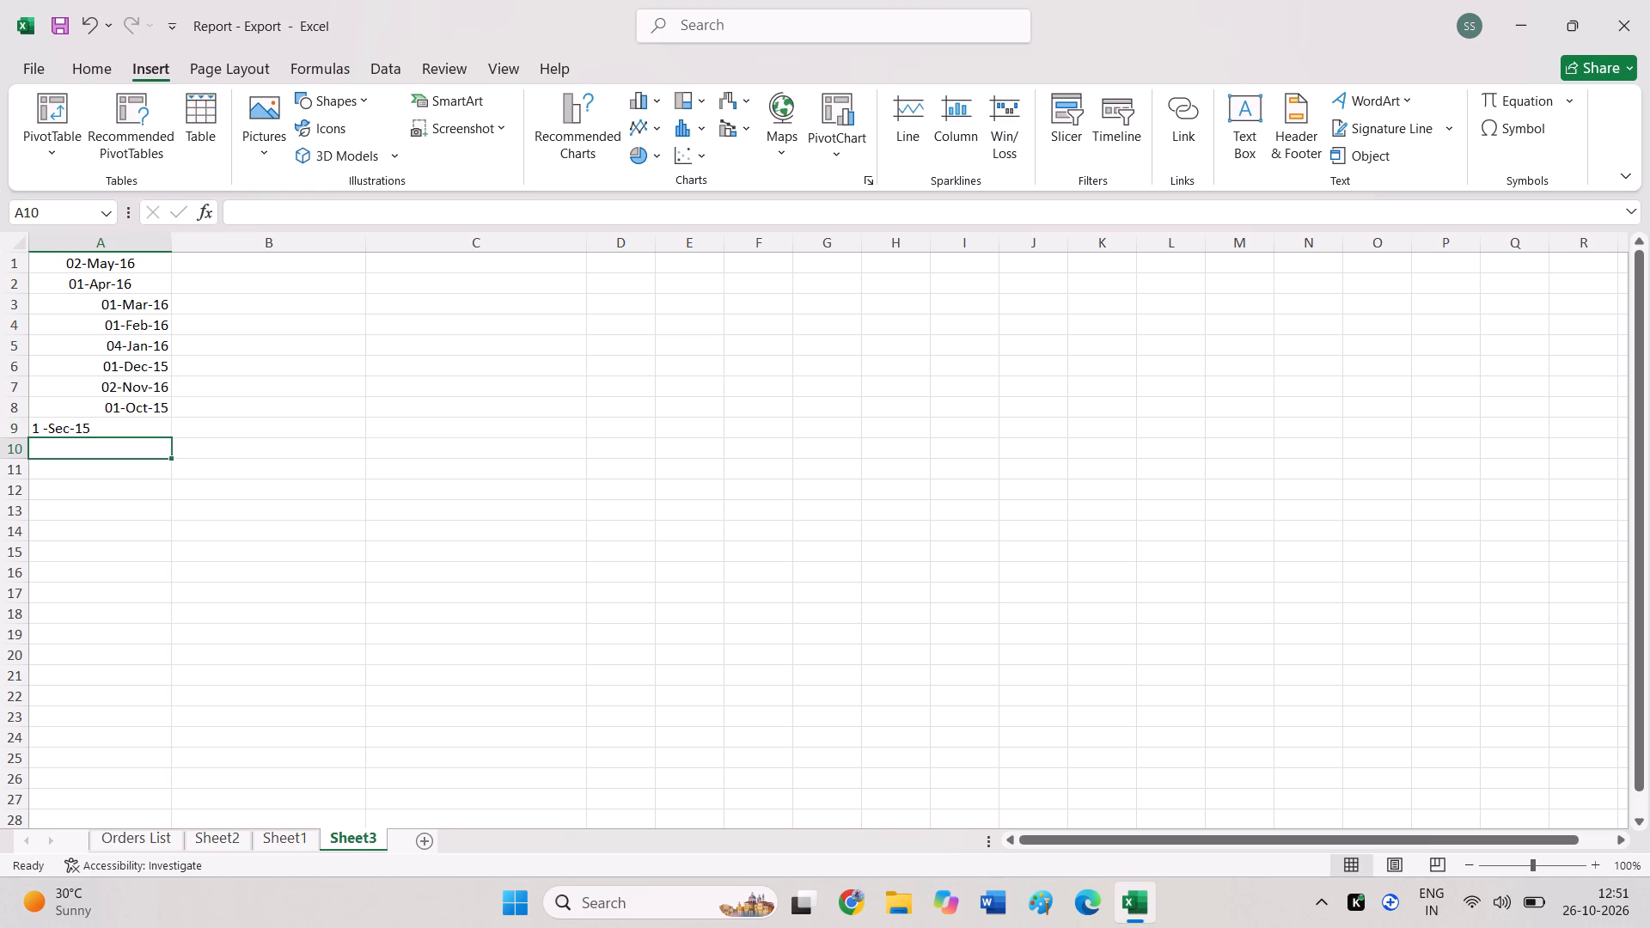
# Centre the "1 -Sec-15" entry in cell A9.
pyautogui.press('BackSpace')
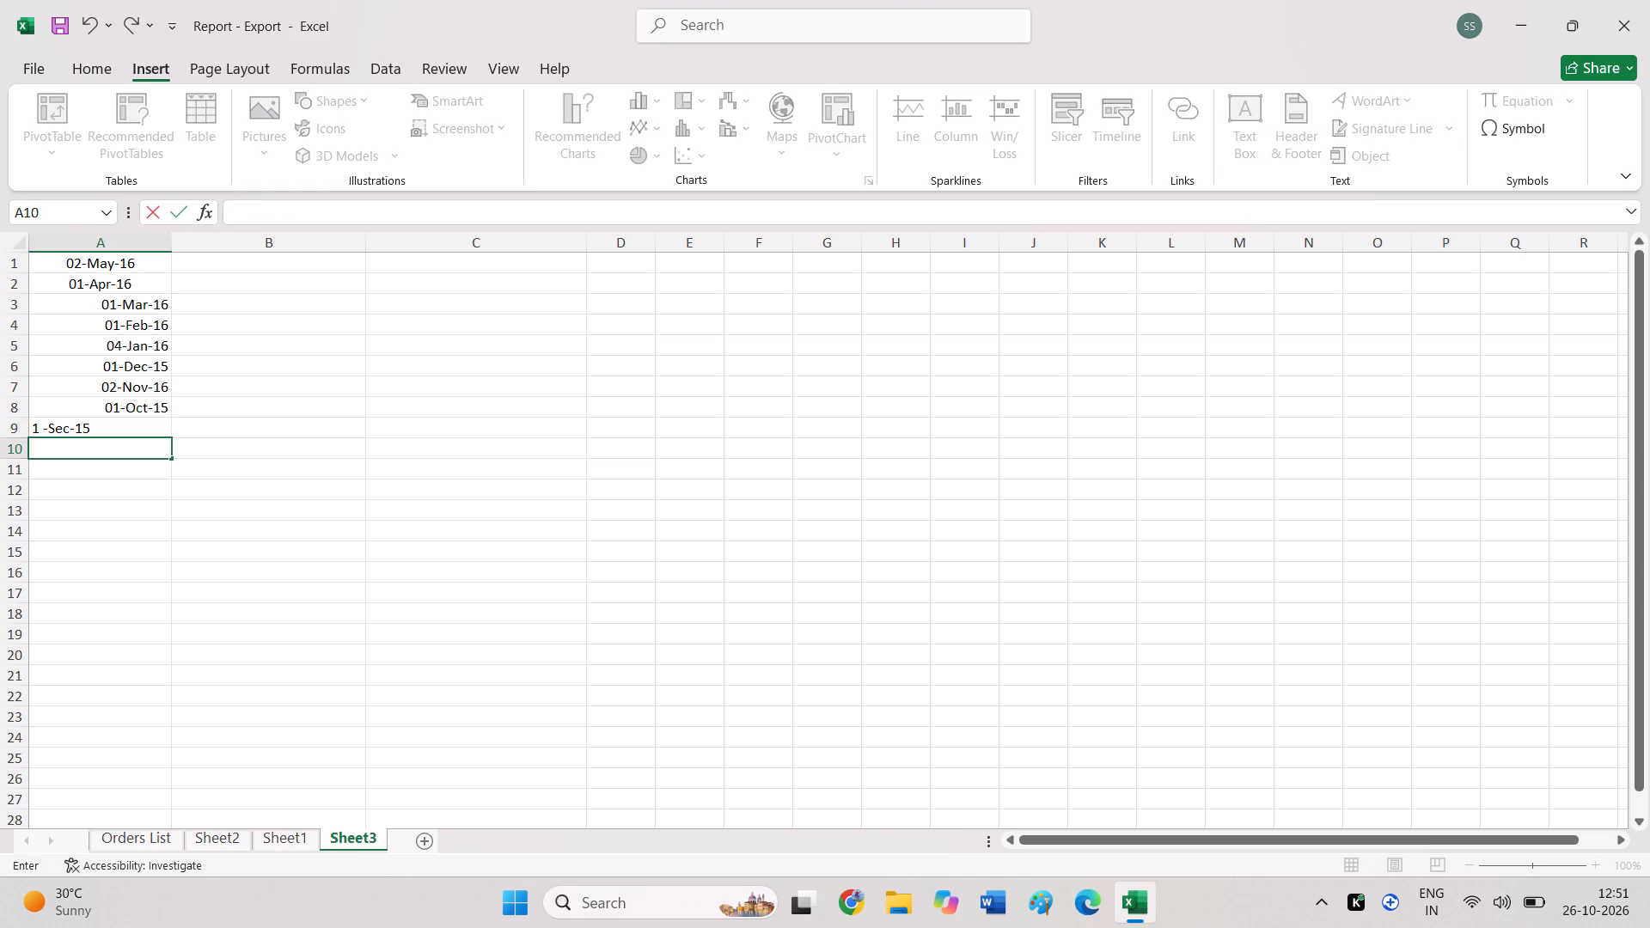
pyautogui.click(131, 423)
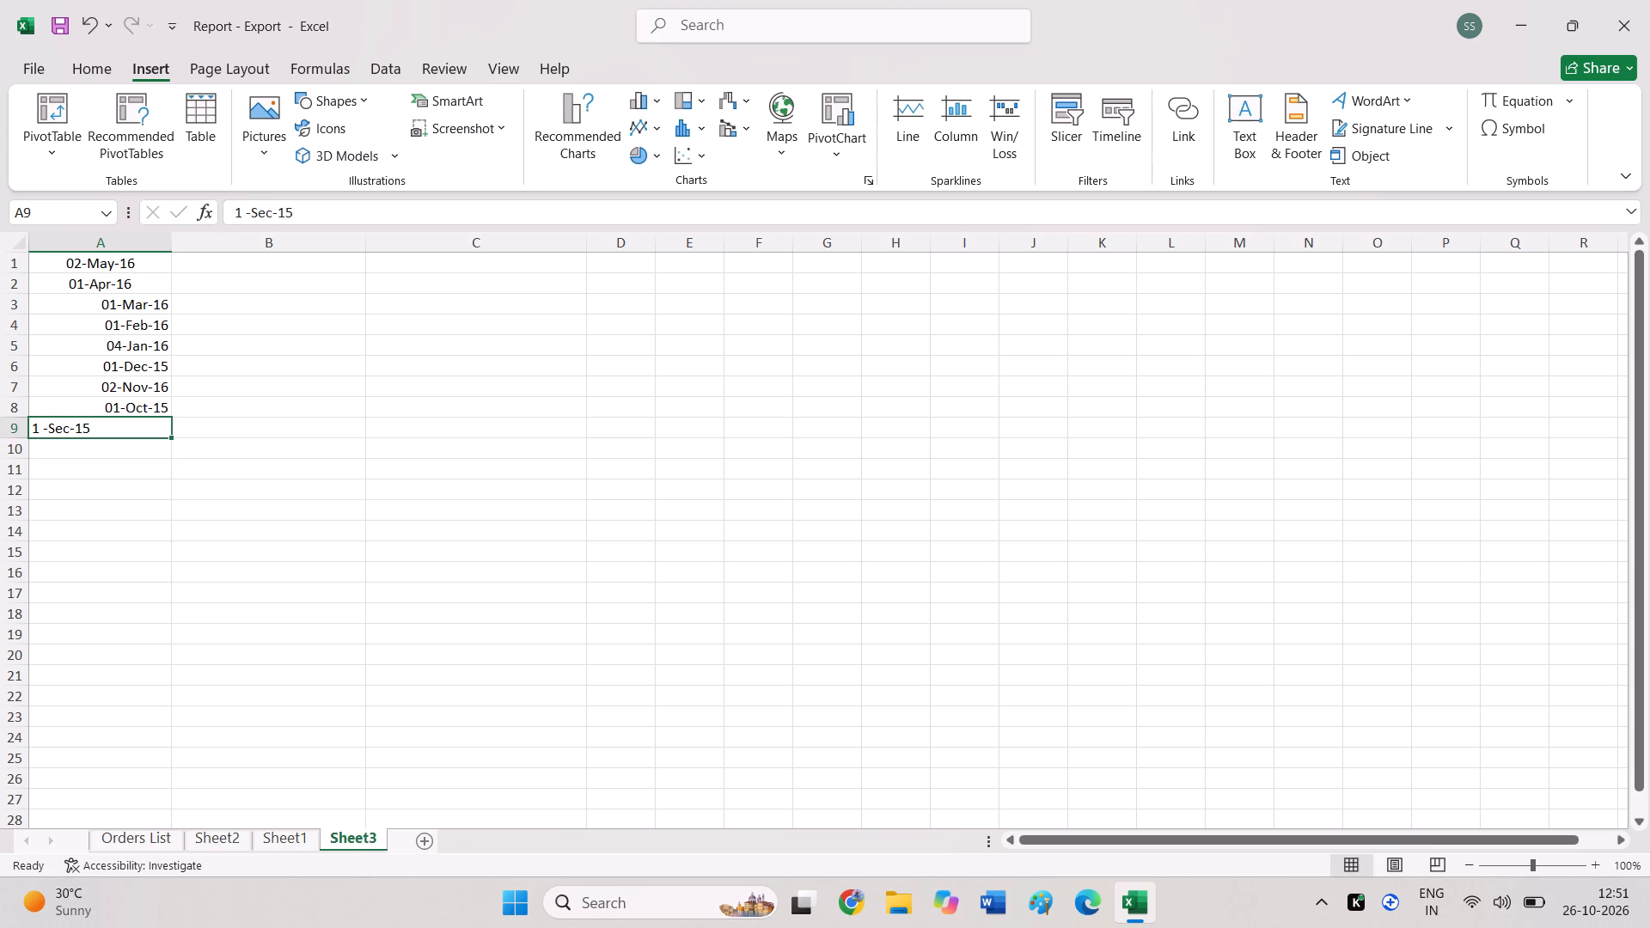
pyautogui.click(117, 421)
pyautogui.rightClick(107, 430)
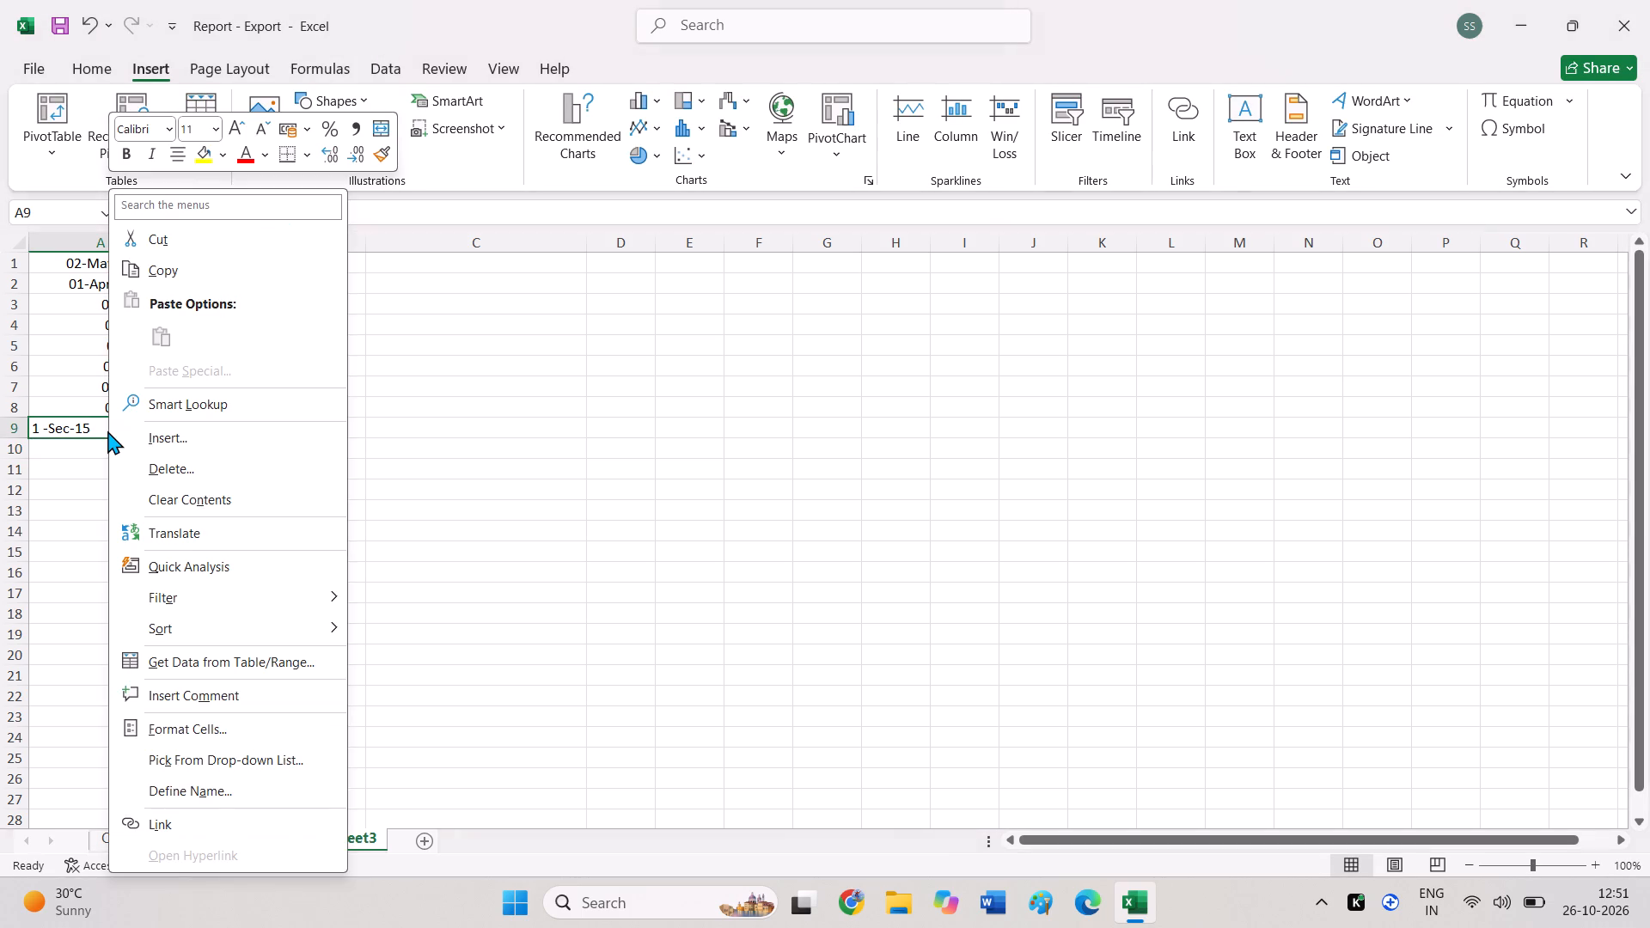
pyautogui.click(182, 154)
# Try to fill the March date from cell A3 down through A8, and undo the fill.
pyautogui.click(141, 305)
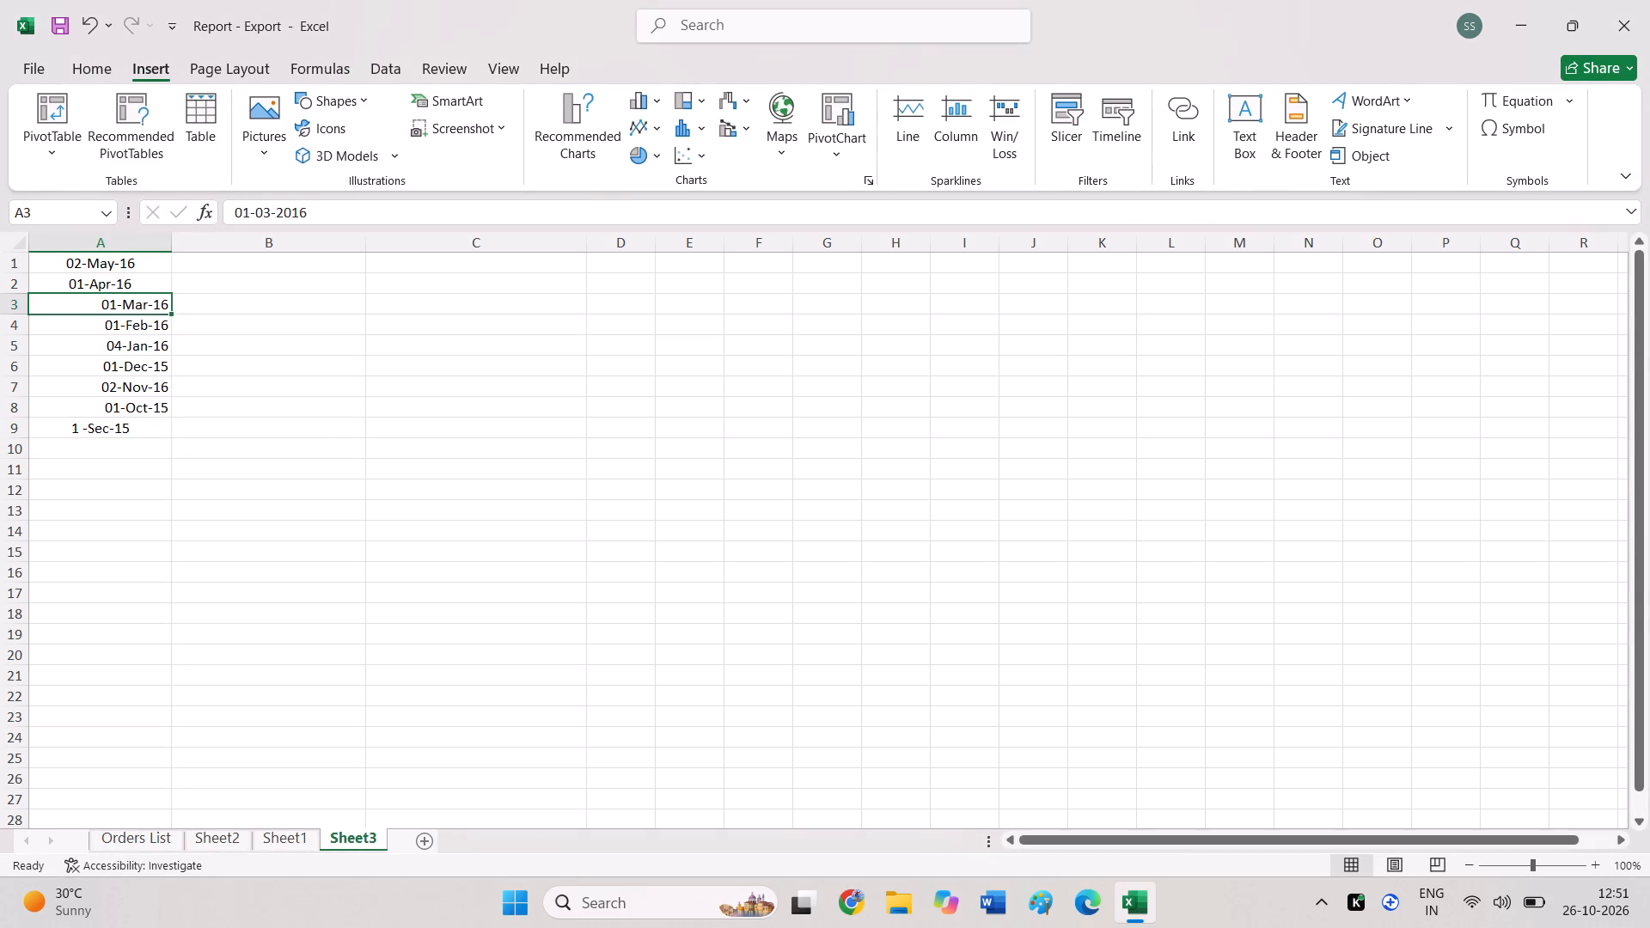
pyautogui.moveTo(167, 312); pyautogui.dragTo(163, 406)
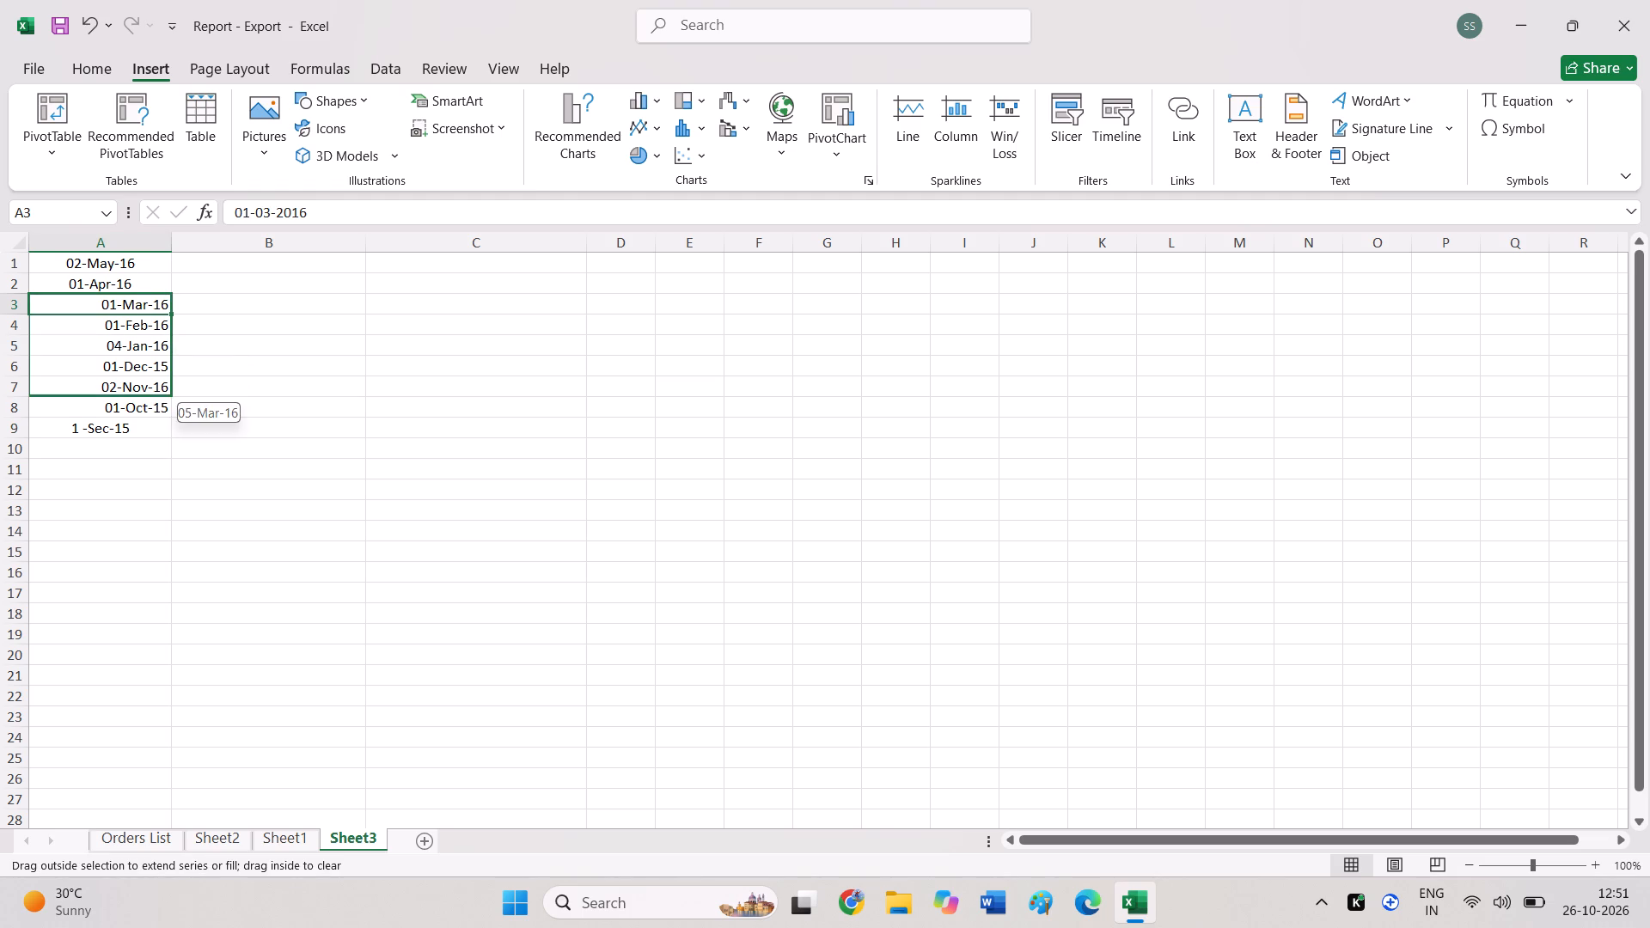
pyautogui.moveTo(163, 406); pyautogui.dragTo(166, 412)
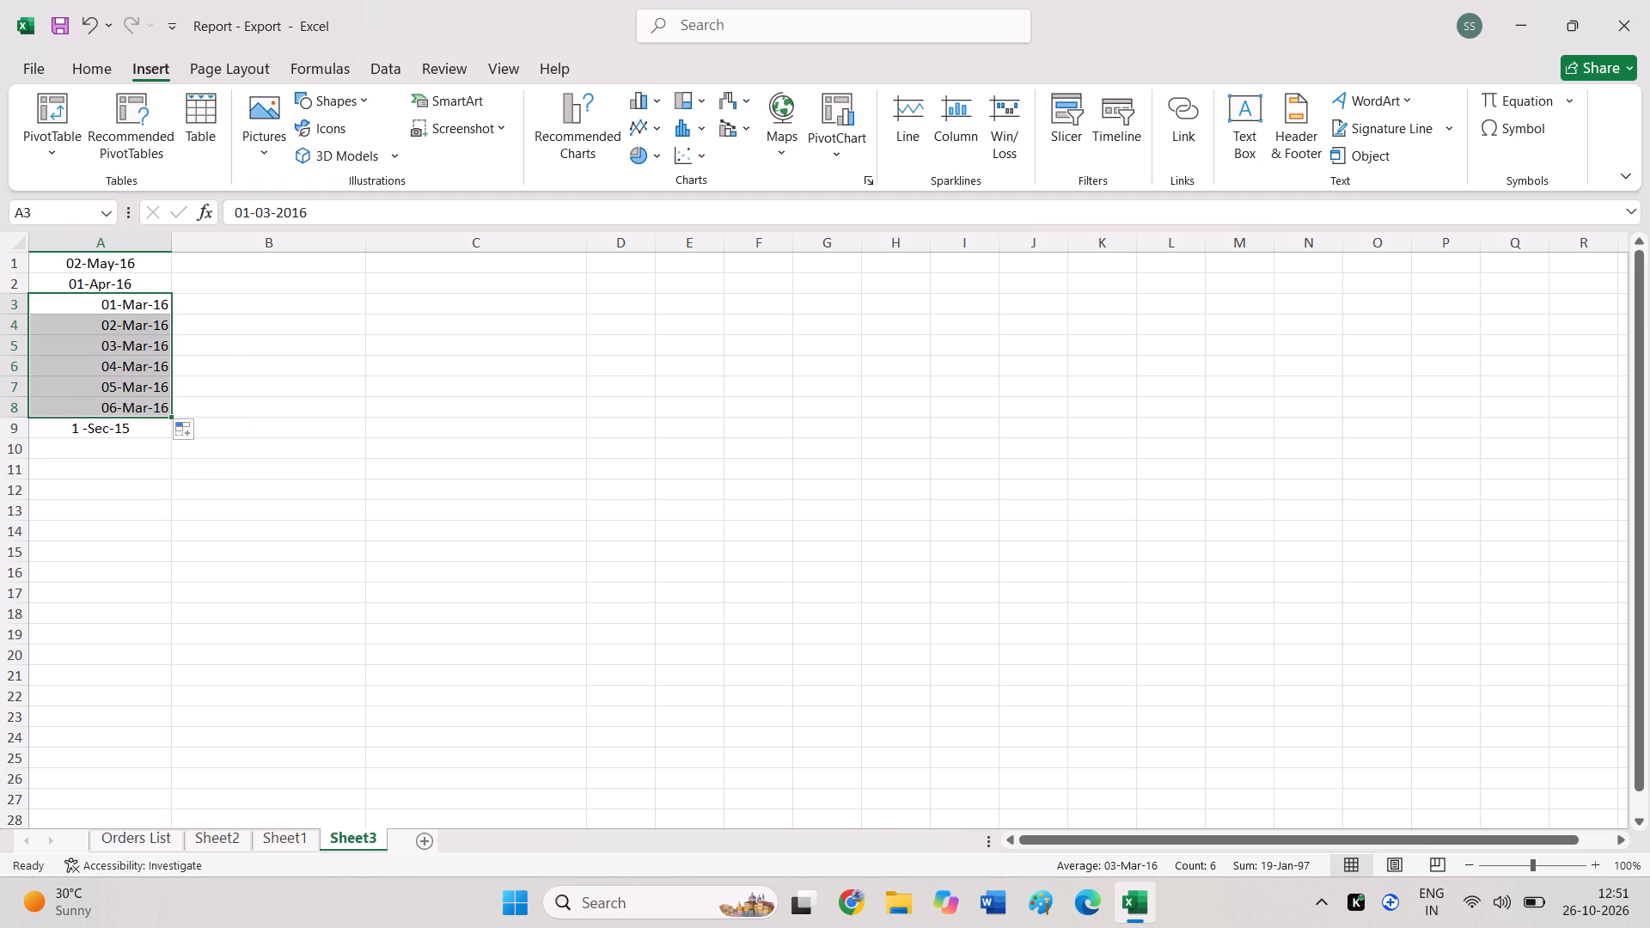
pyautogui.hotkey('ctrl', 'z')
# Centre the March, February and January dates in cells A3 to A5.
pyautogui.rightClick(137, 306)
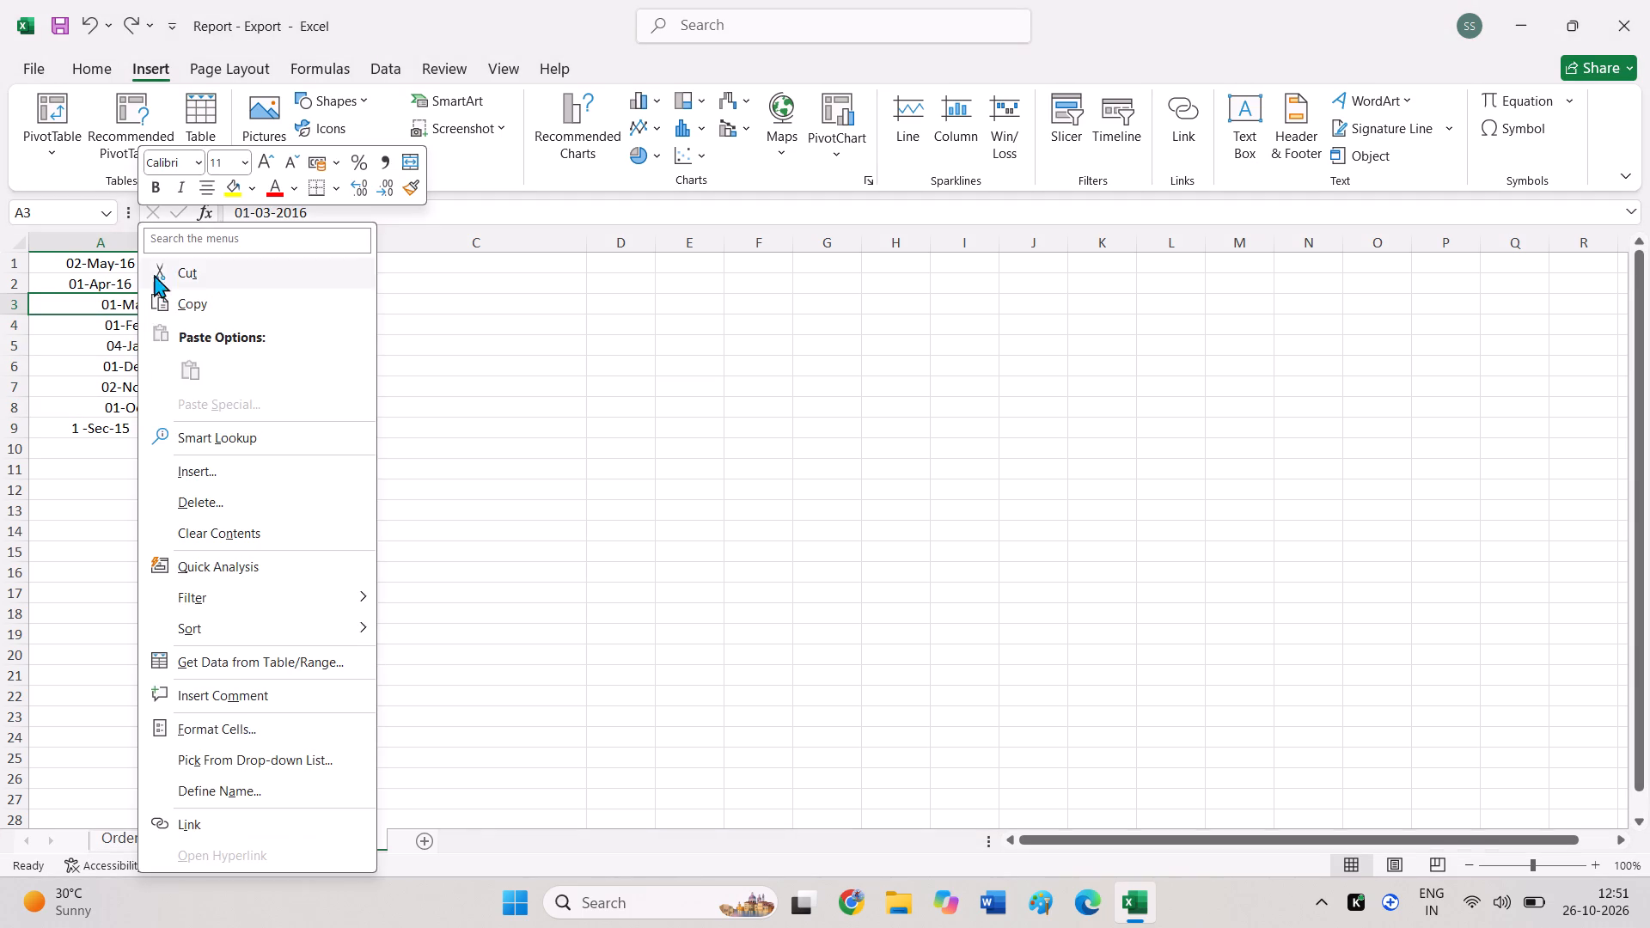
pyautogui.click(207, 186)
pyautogui.click(129, 319)
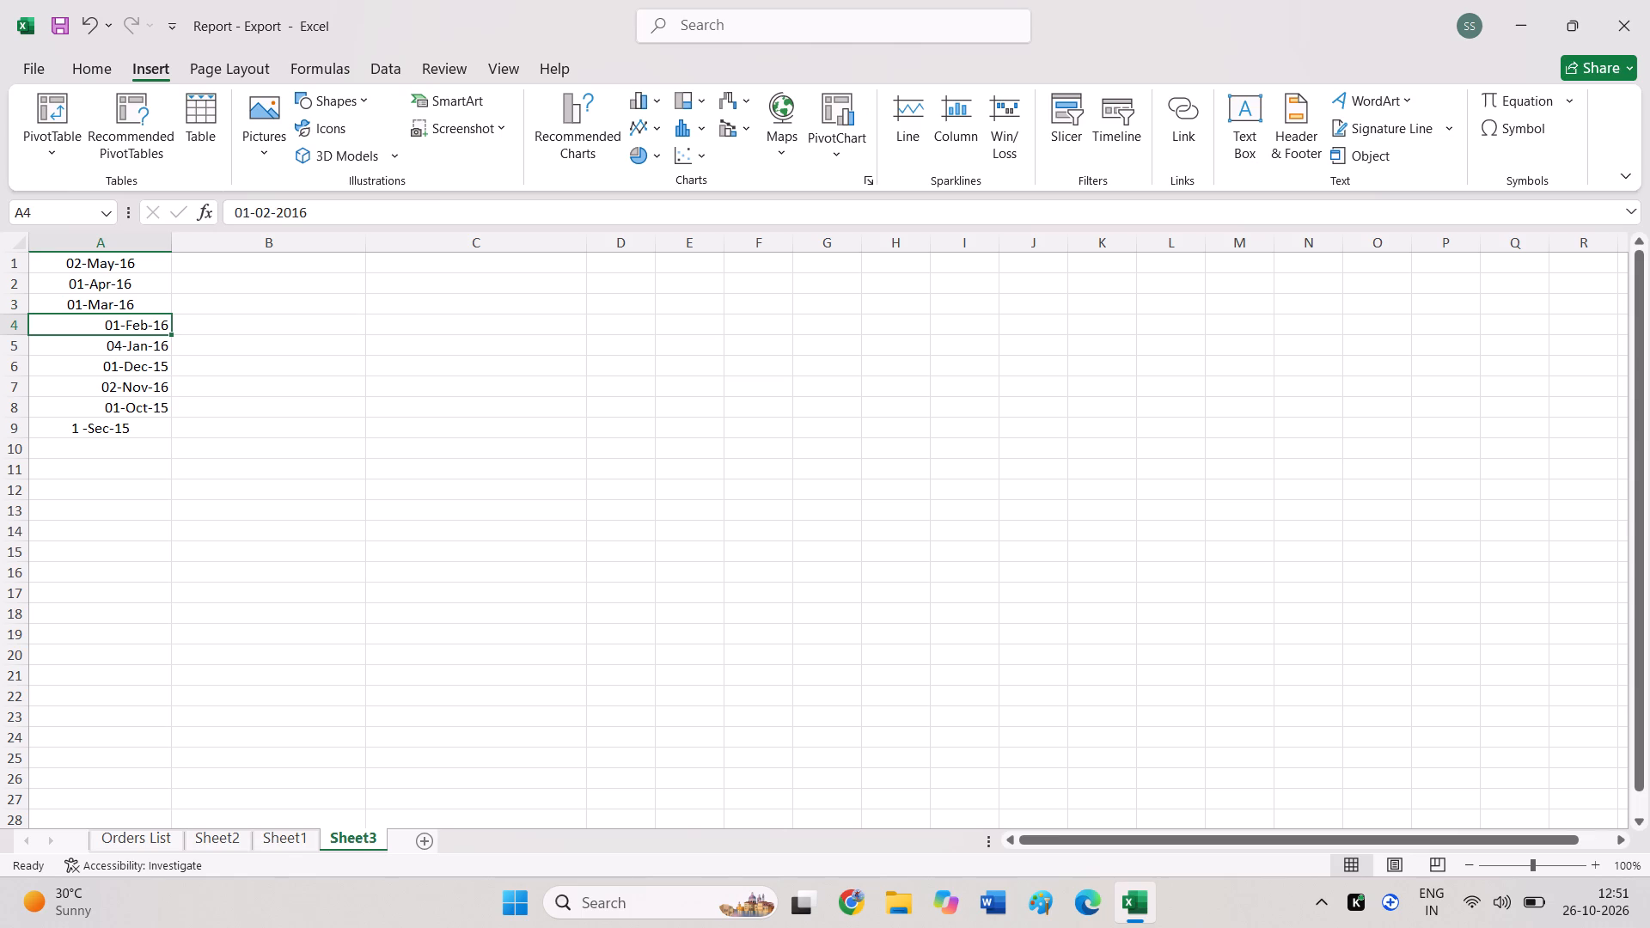
pyautogui.doubleClick(83, 332)
pyautogui.click(106, 325)
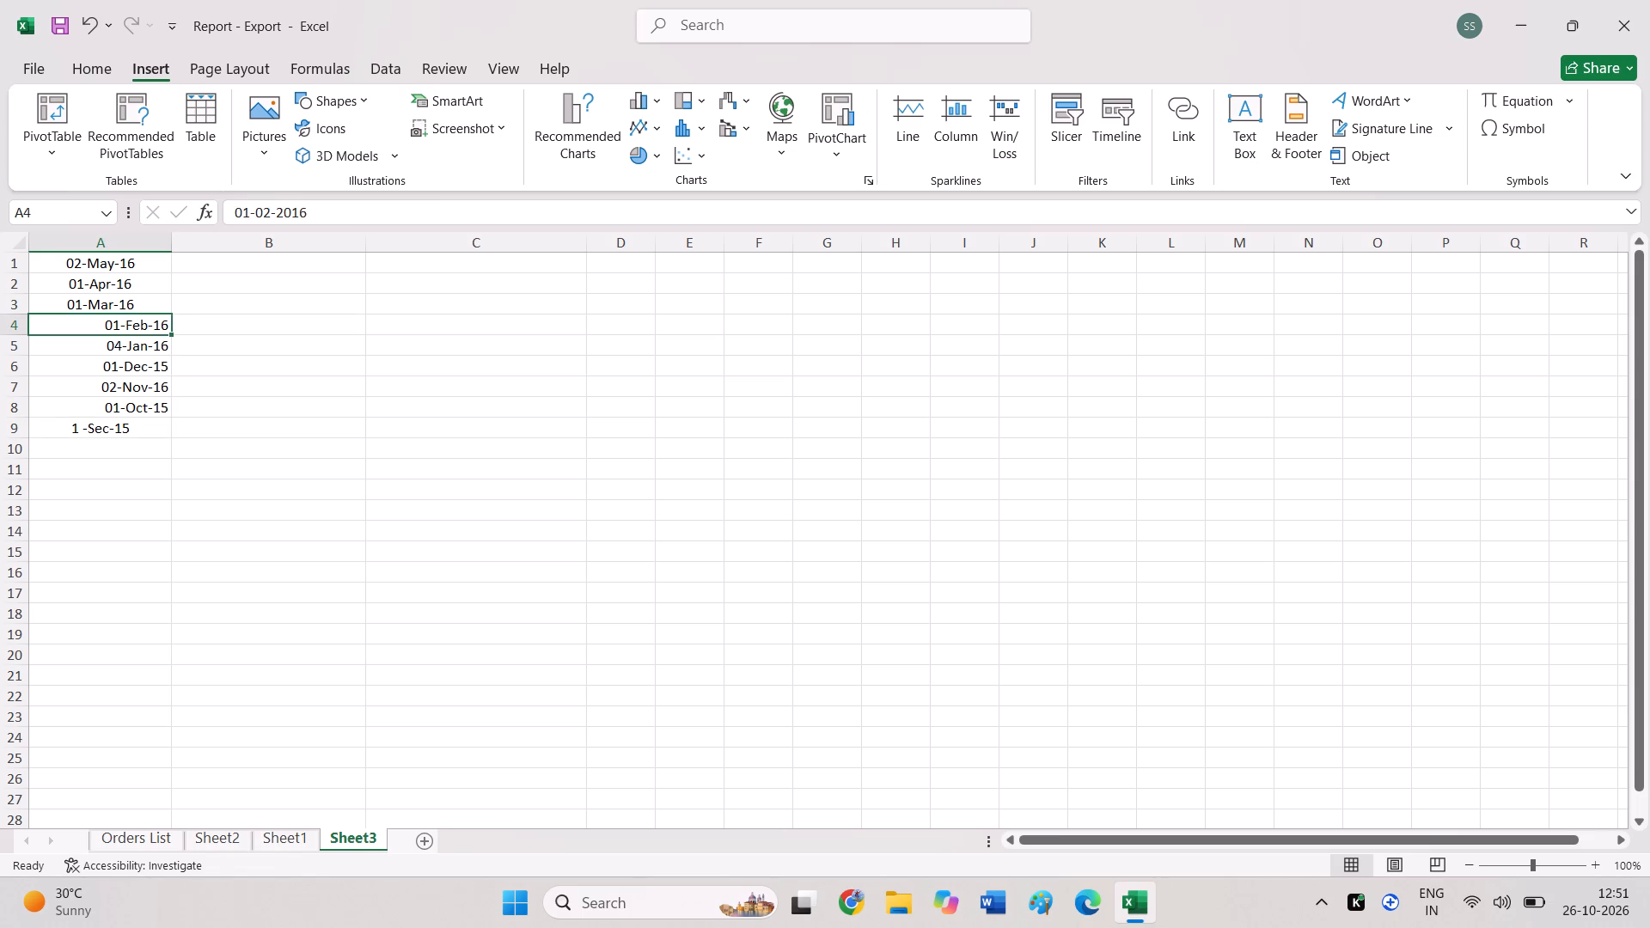
pyautogui.keyDown('ctrl'); pyautogui.rightClick(107, 325); pyautogui.keyUp('ctrl')
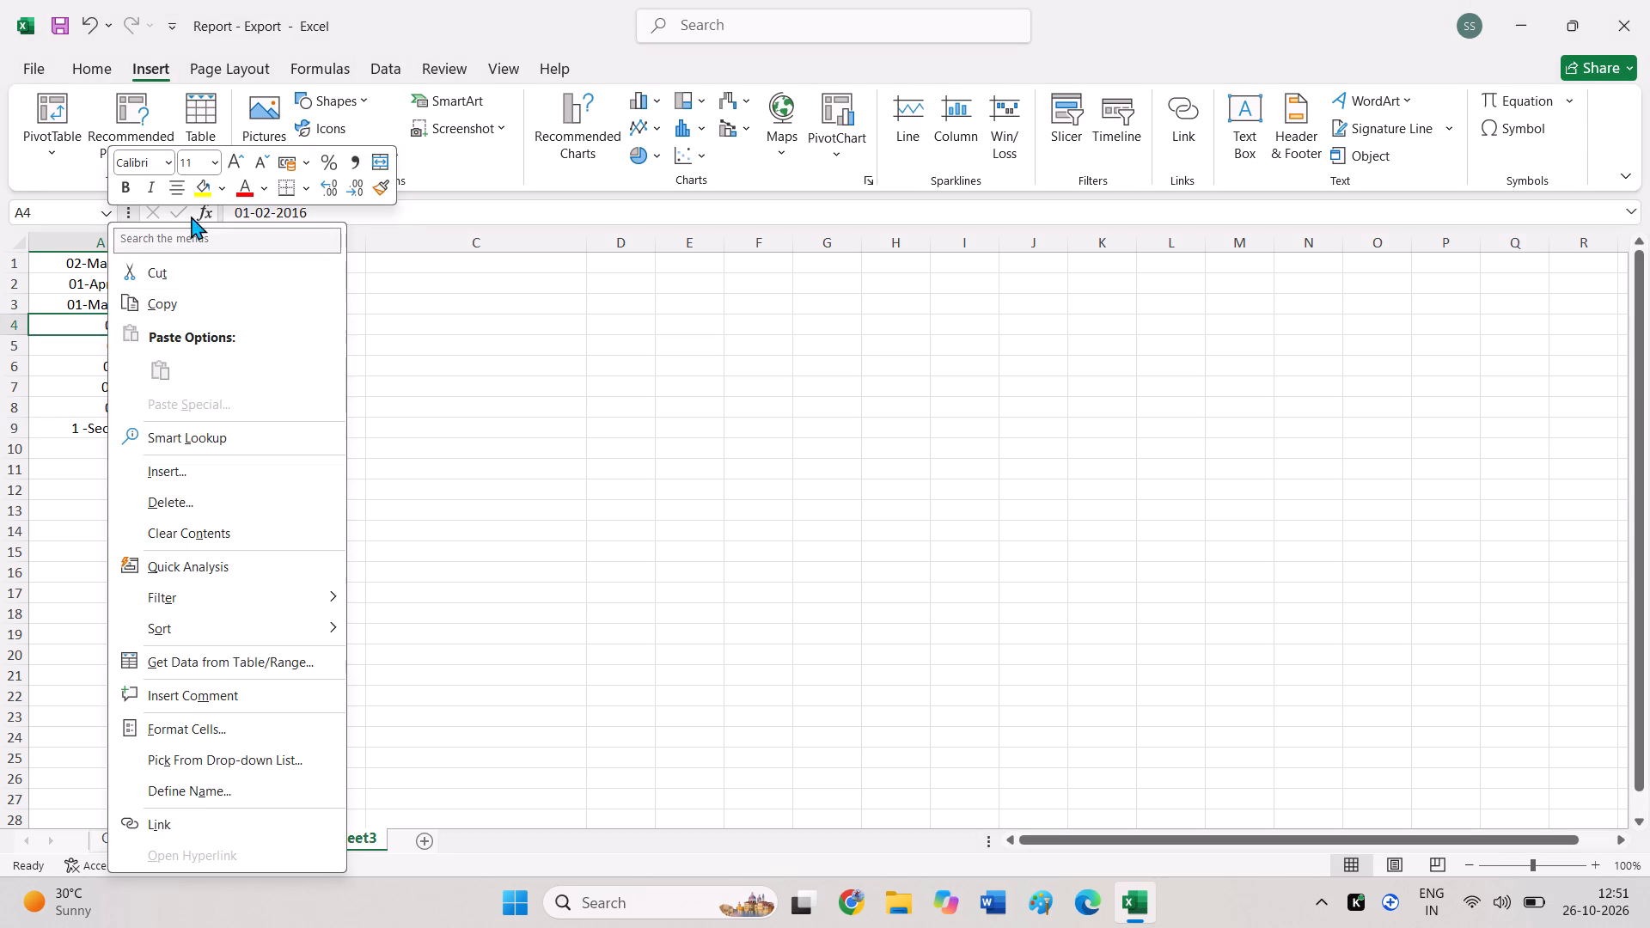
pyautogui.keyDown('ctrl'); pyautogui.click(176, 186); pyautogui.keyUp('ctrl')
pyautogui.keyDown('ctrl'); pyautogui.click(160, 343); pyautogui.keyUp('ctrl')
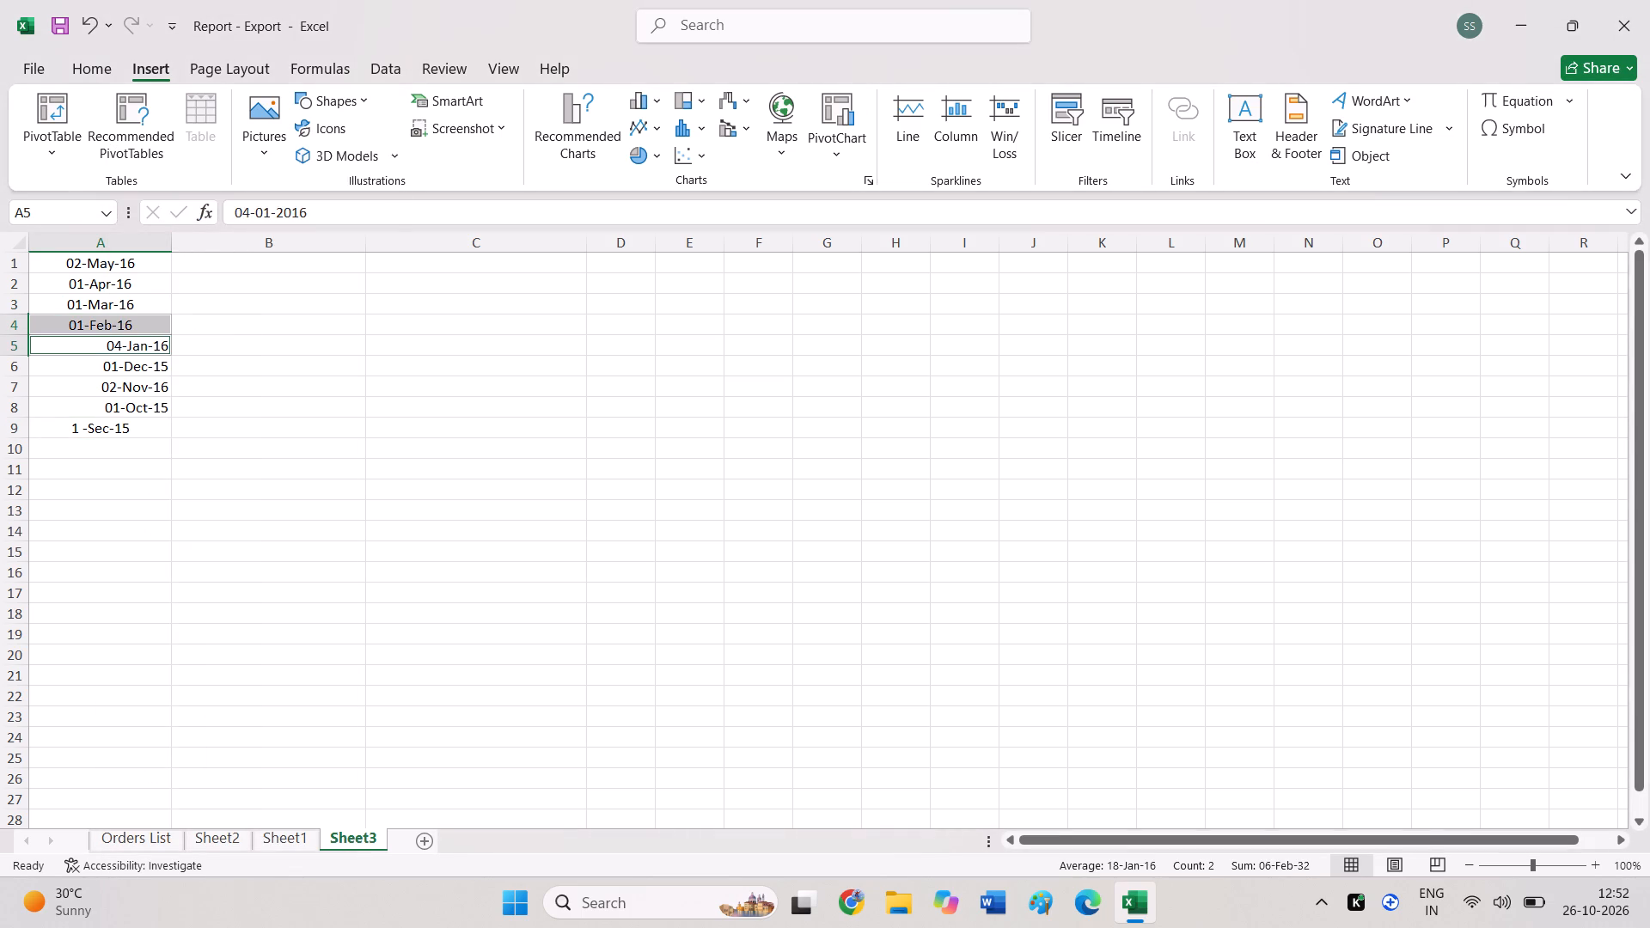
pyautogui.keyDown('ctrl'); pyautogui.rightClick(150, 346); pyautogui.keyUp('ctrl')
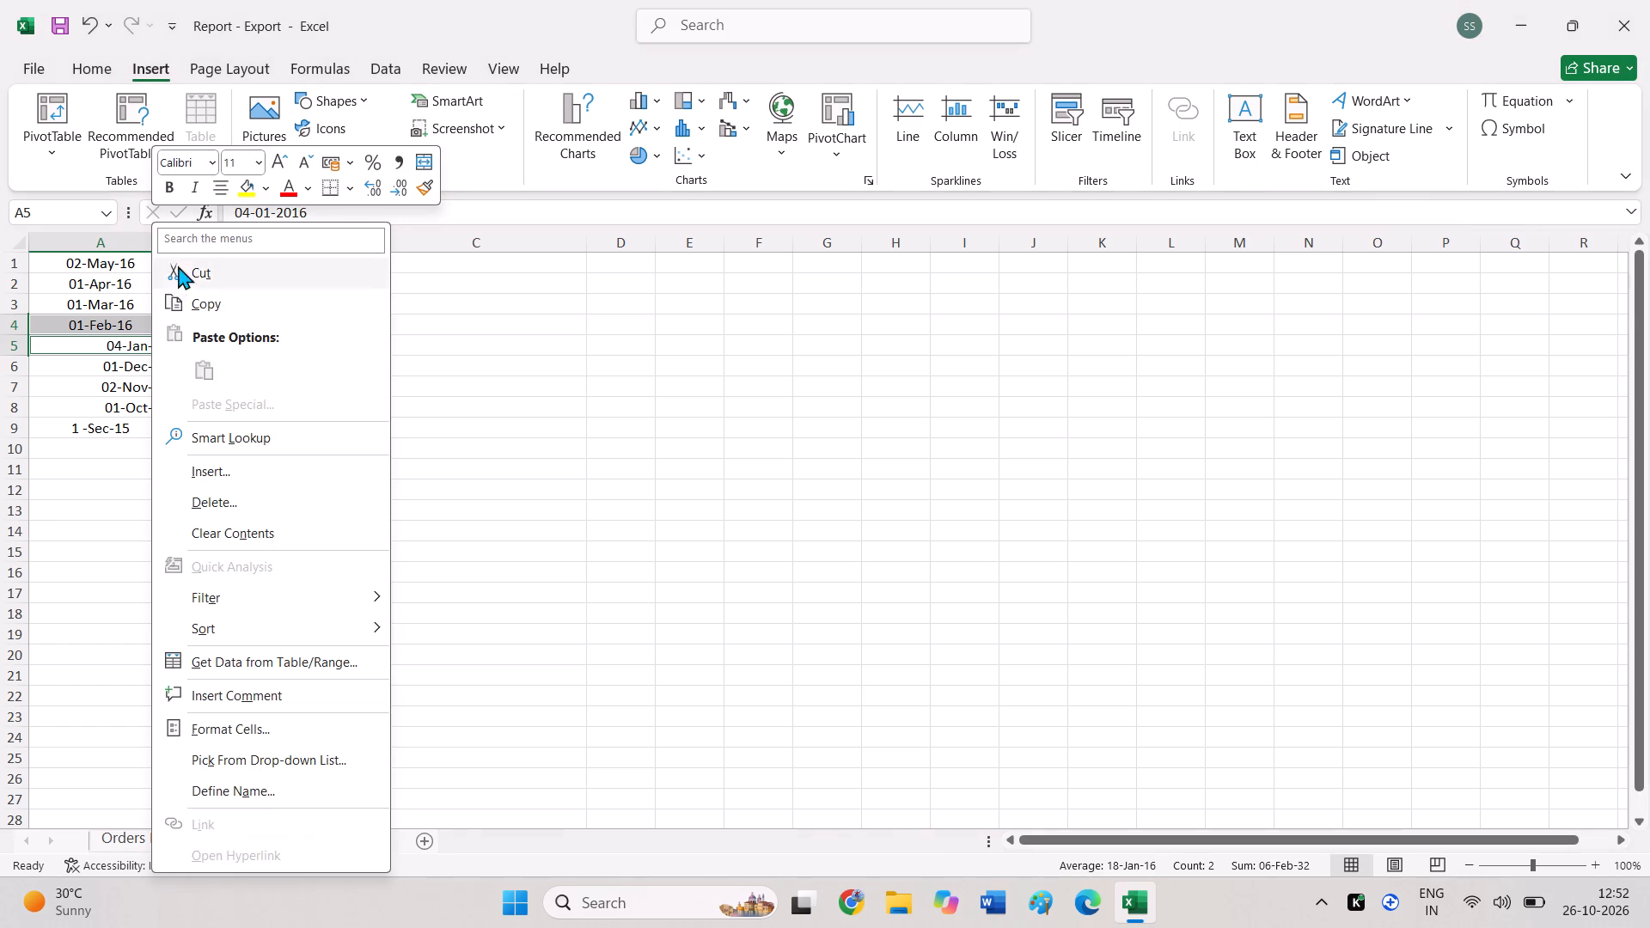
pyautogui.keyDown('ctrl'); pyautogui.click(210, 192); pyautogui.keyUp('ctrl')
# Centre the December, November and October dates in cells A6 to A8.
pyautogui.click(166, 372)
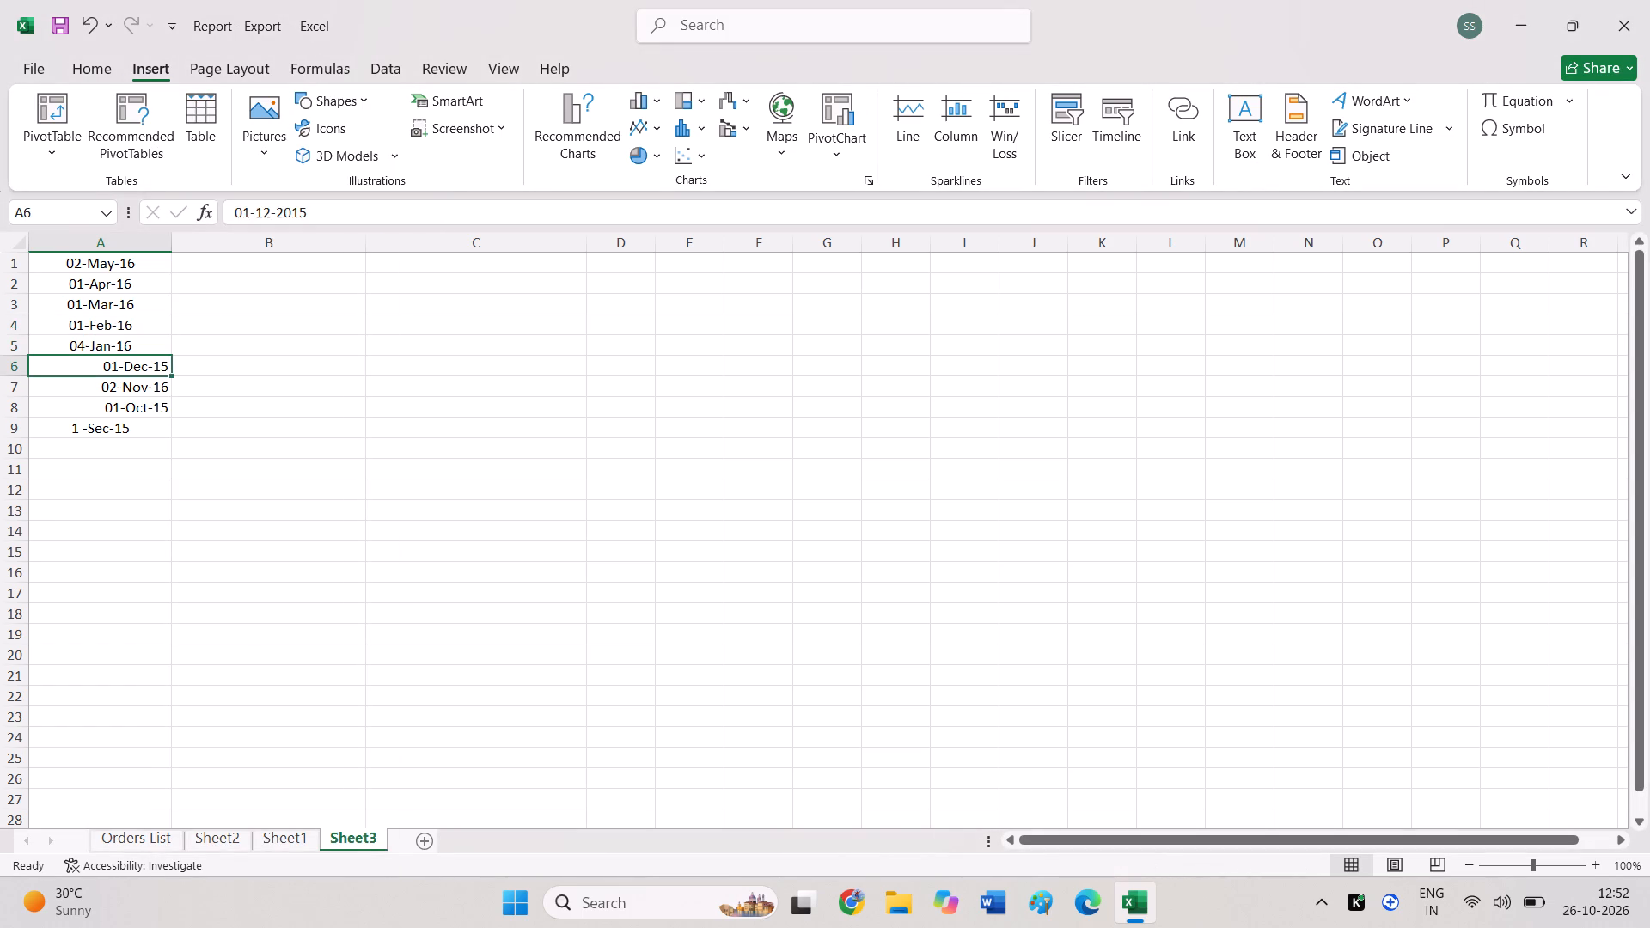
pyautogui.rightClick(166, 372)
pyautogui.rightClick(163, 366)
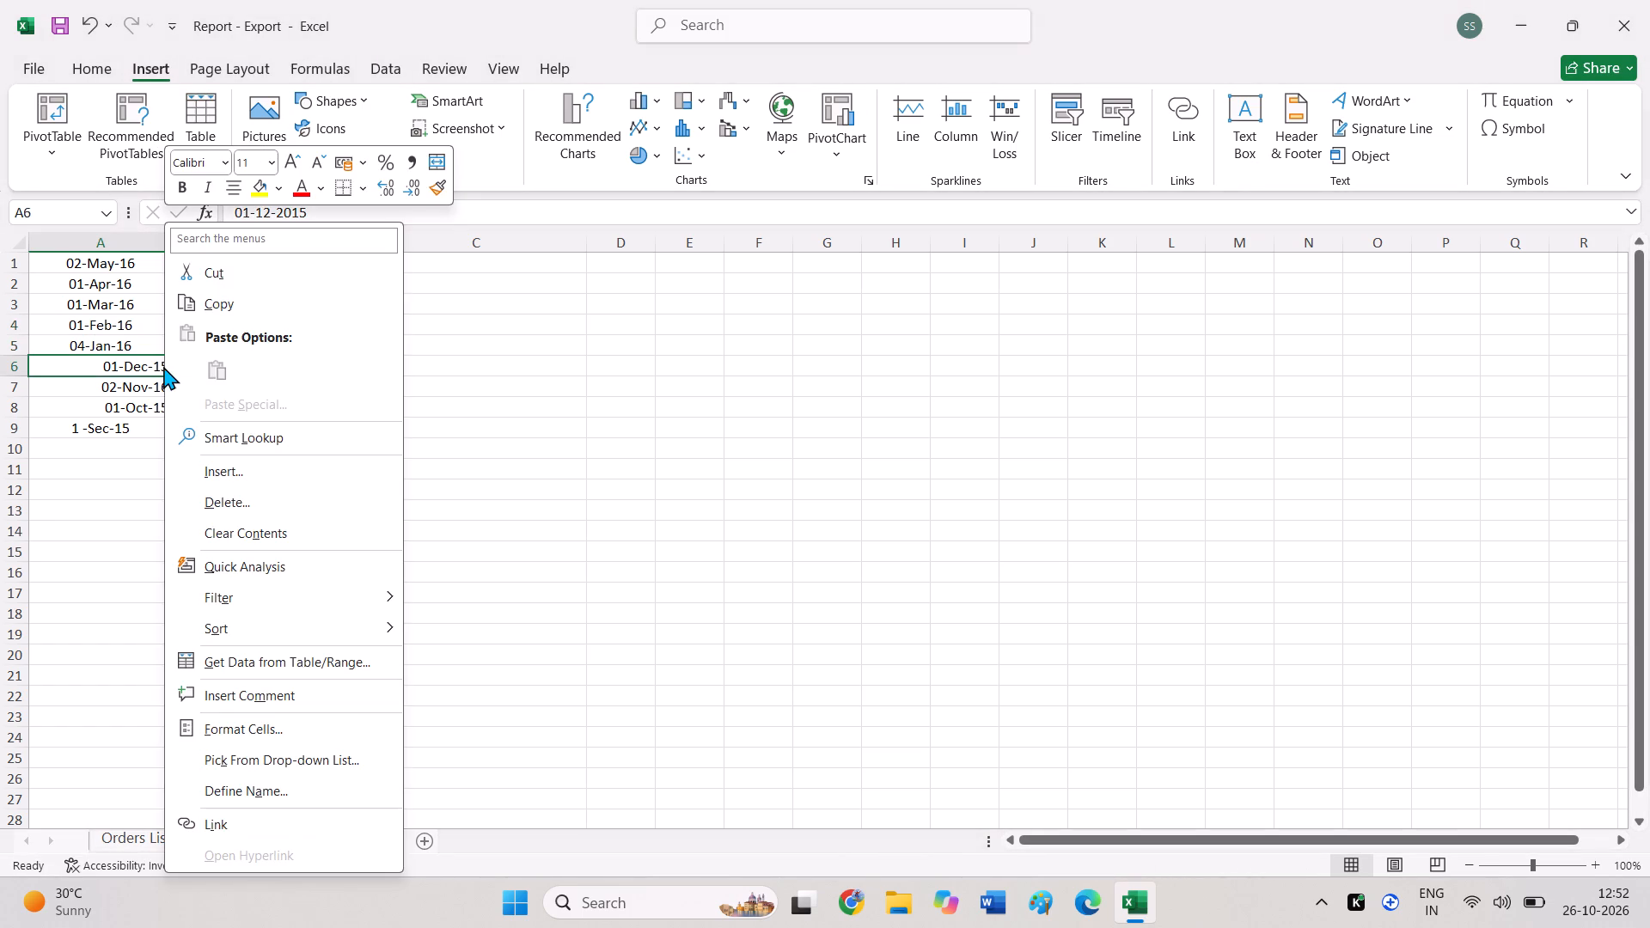
pyautogui.click(229, 183)
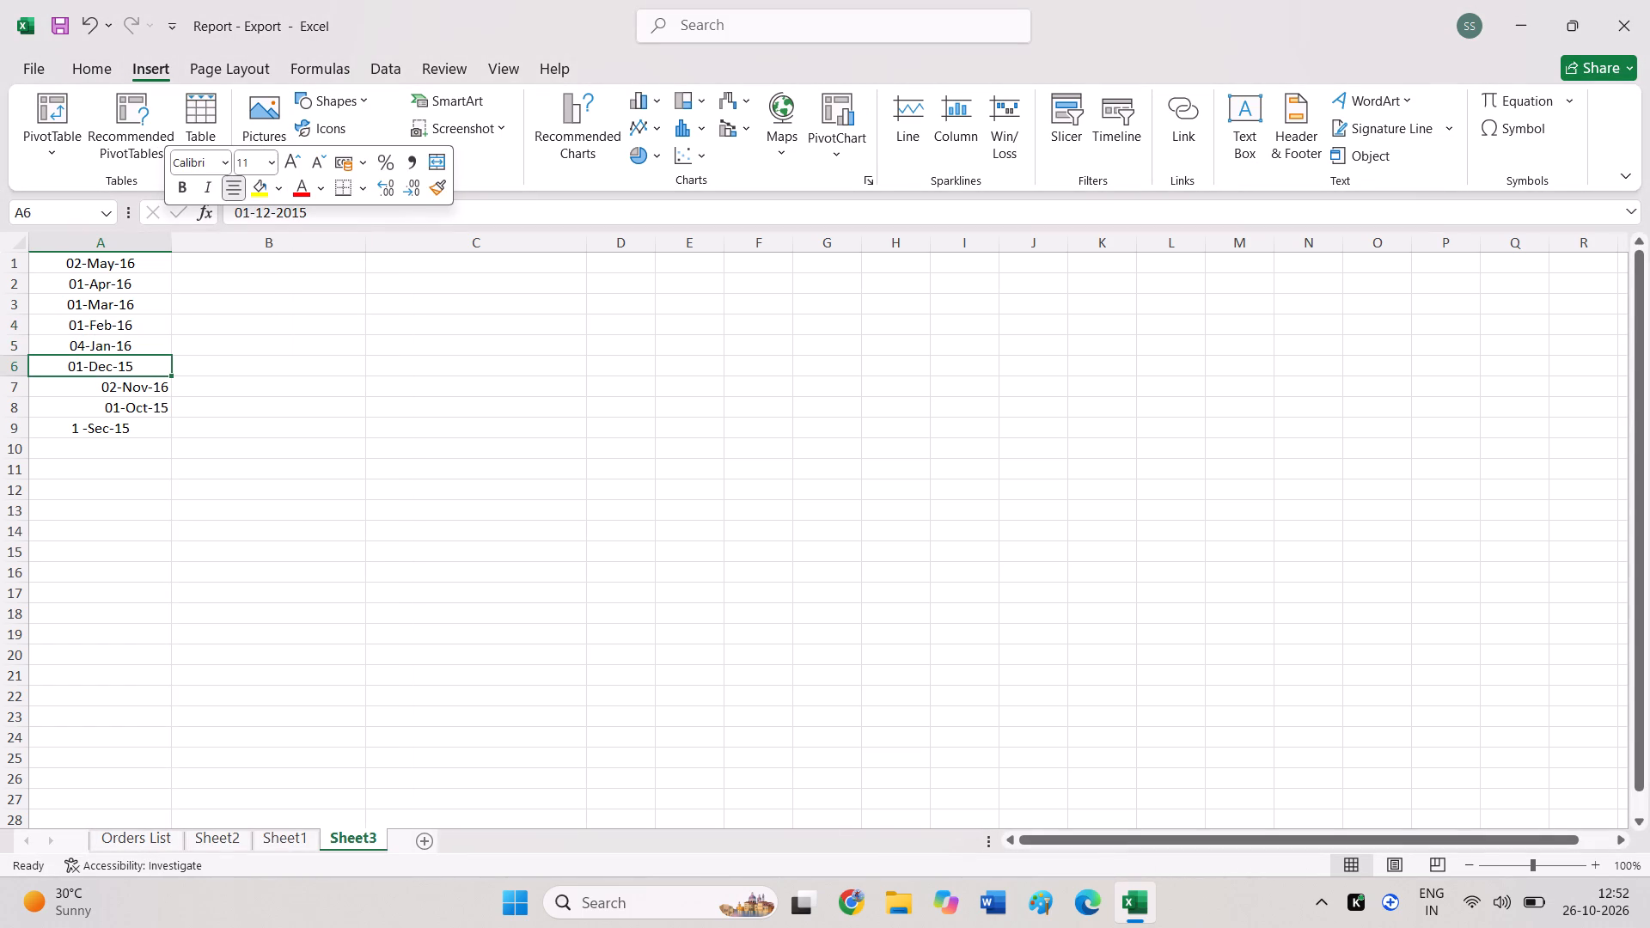
pyautogui.keyDown('ctrl'); pyautogui.click(153, 386); pyautogui.keyUp('ctrl')
pyautogui.keyDown('ctrl'); pyautogui.click(150, 407); pyautogui.keyUp('ctrl')
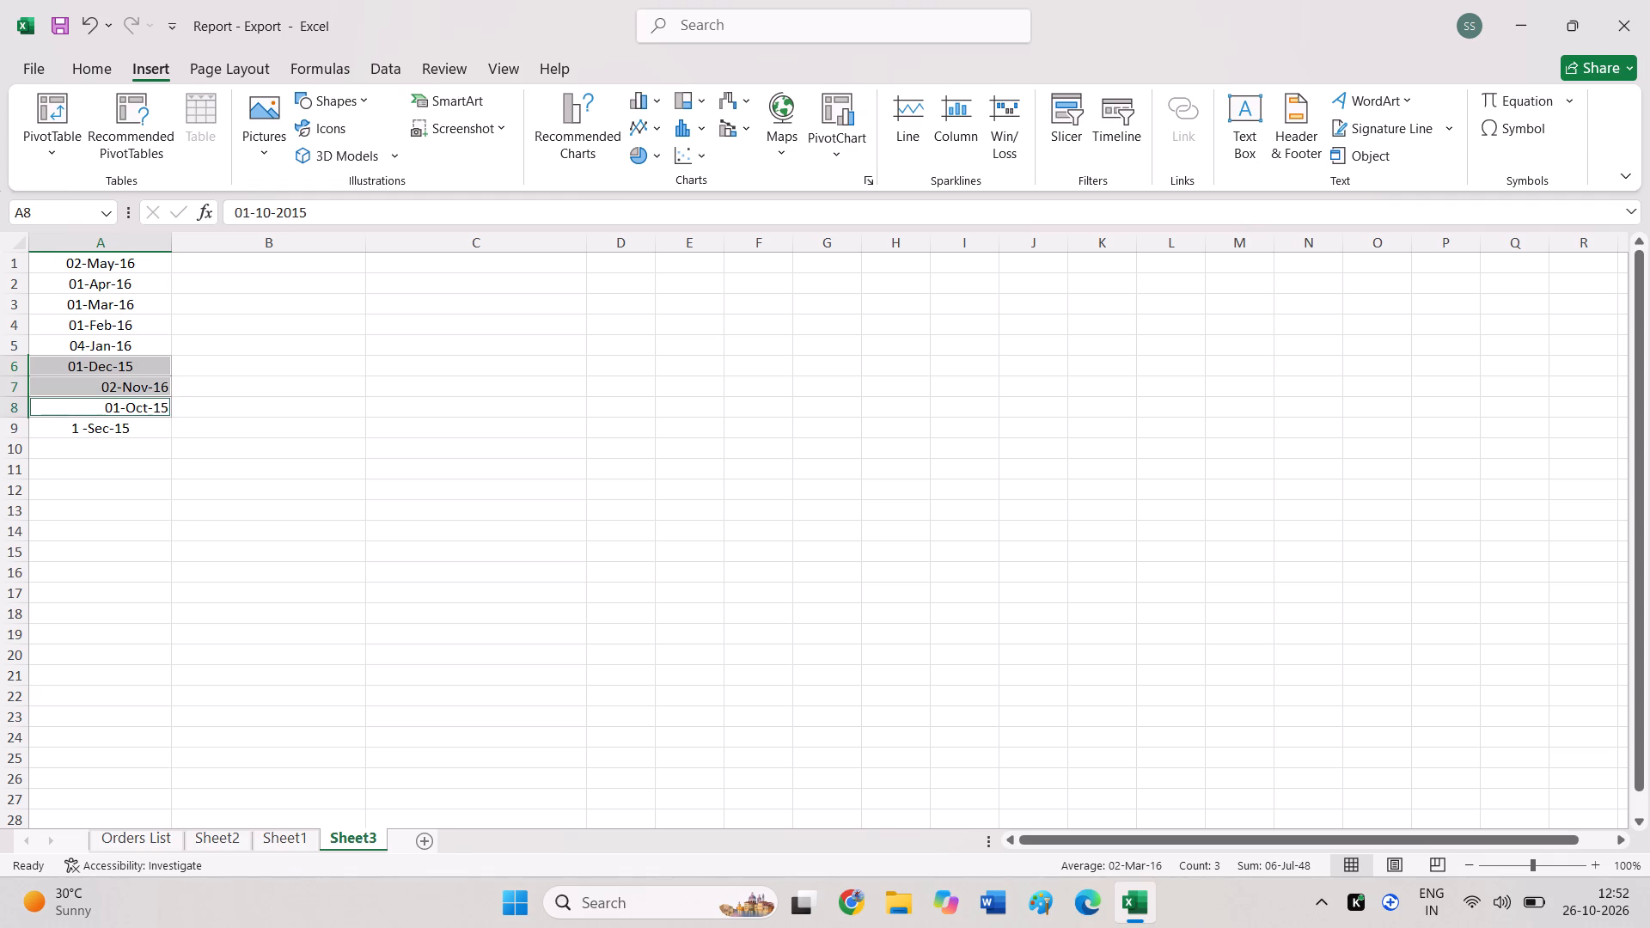
pyautogui.keyDown('ctrl'); pyautogui.rightClick(150, 370); pyautogui.keyUp('ctrl')
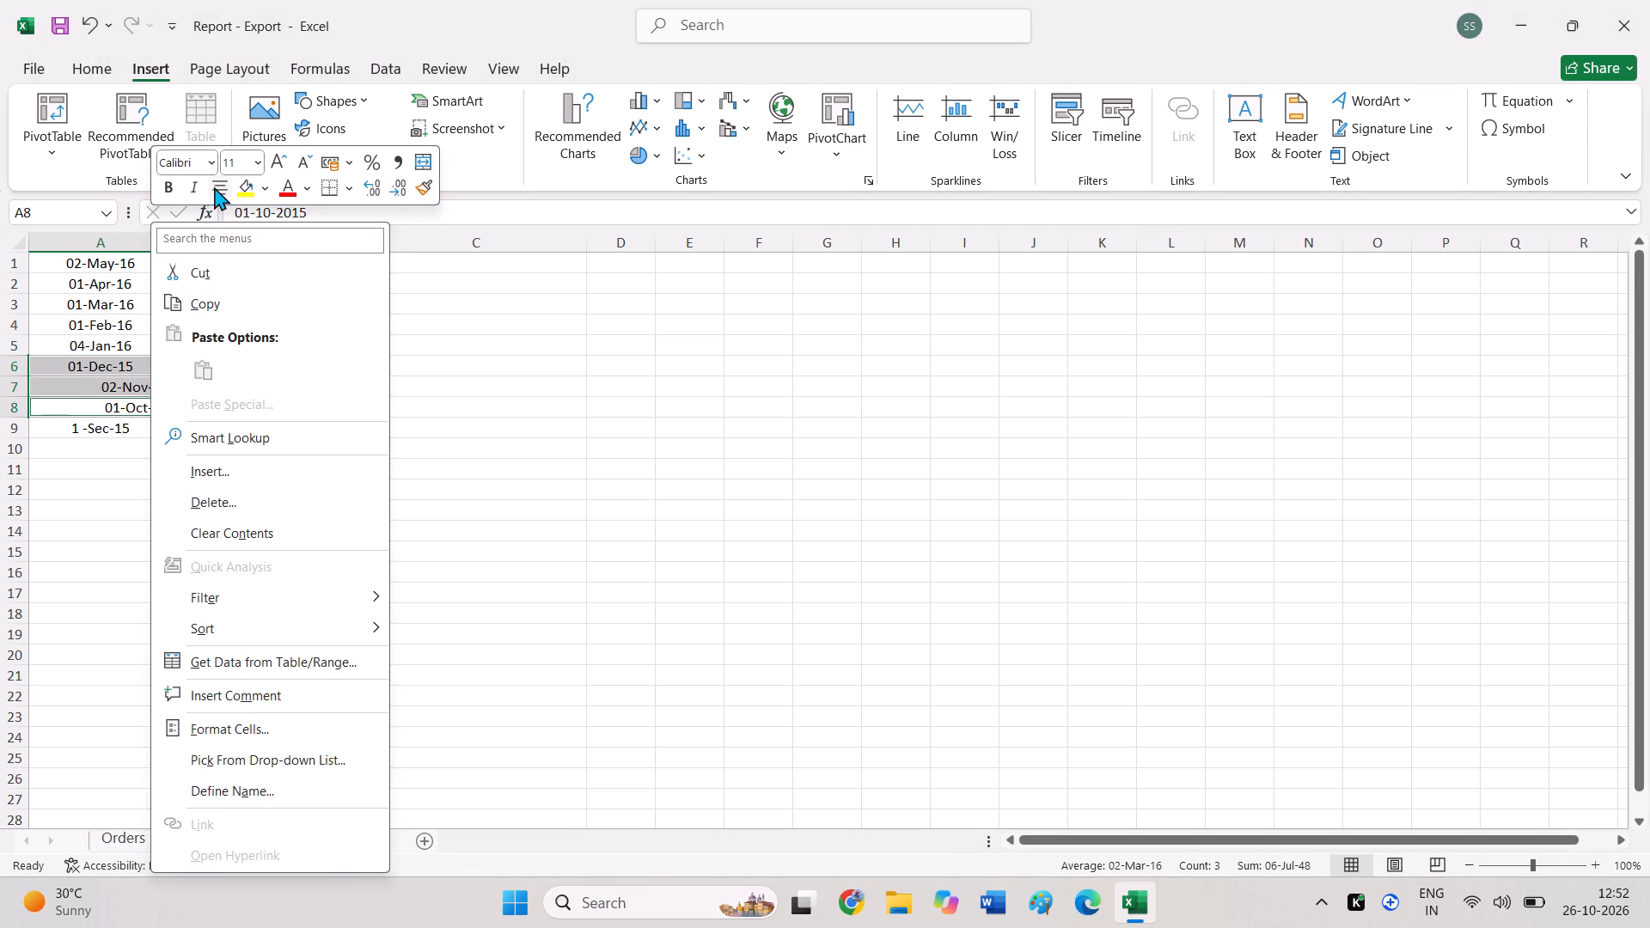
pyautogui.keyDown('ctrl'); pyautogui.click(214, 186); pyautogui.keyUp('ctrl')
pyautogui.click(243, 344)
# Enter "3-Augest-15" in cell A10, below the "1 -Sec-15" entry.
pyautogui.click(100, 449)
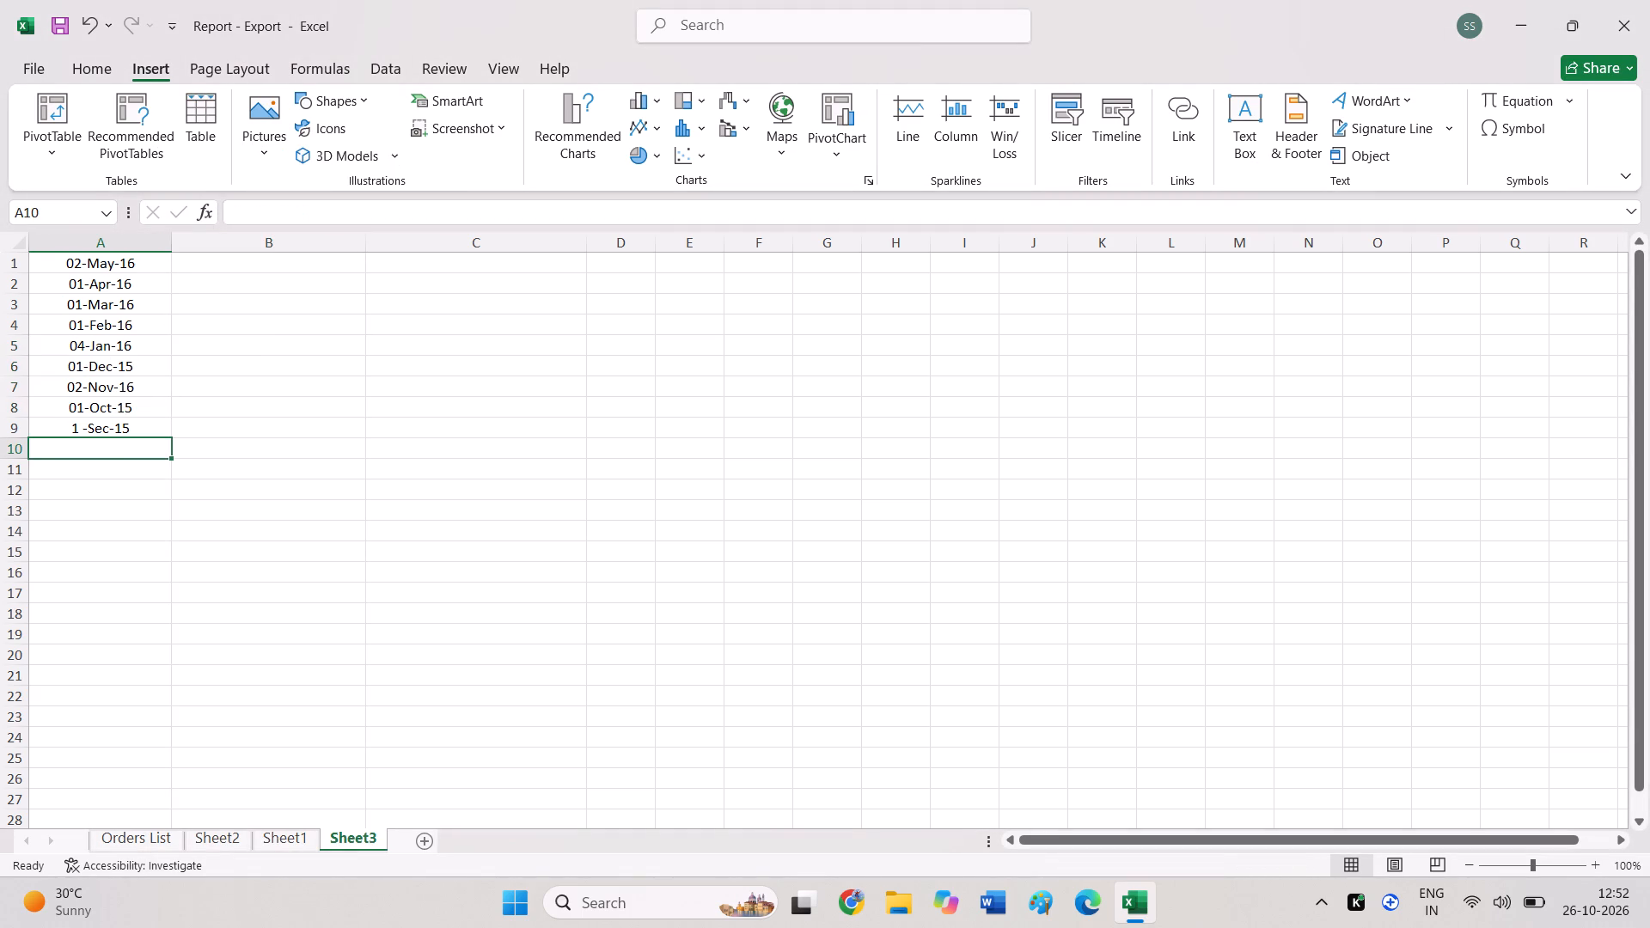
pyautogui.write('3-')
pyautogui.write('Augest-')
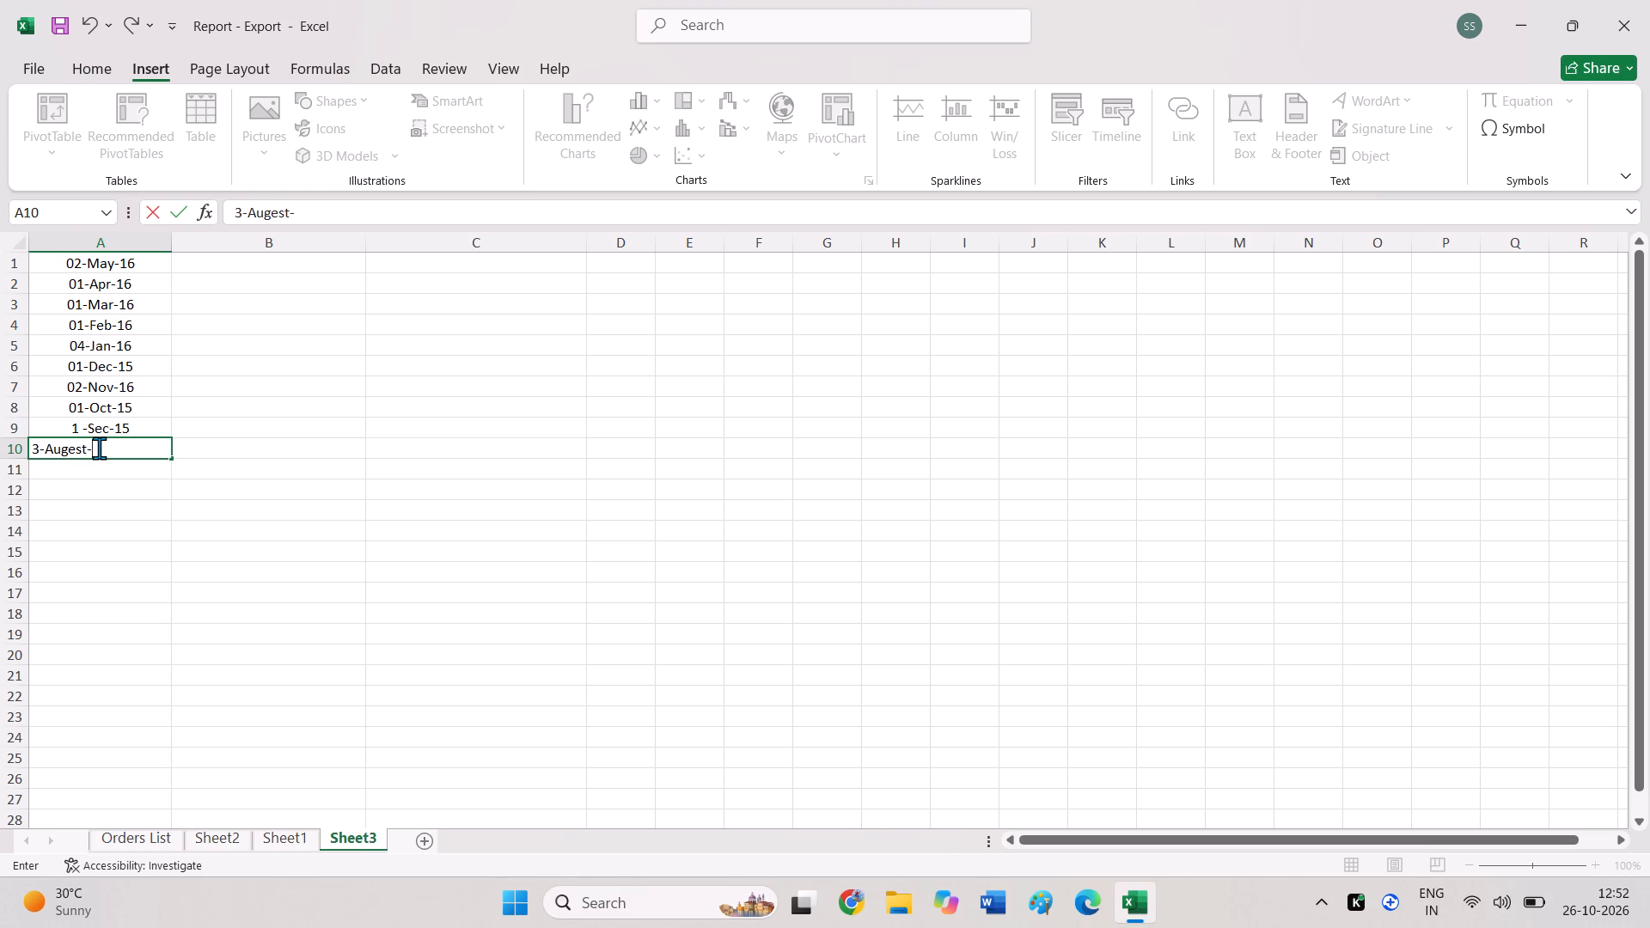
pyautogui.write('15')
pyautogui.press('Return')
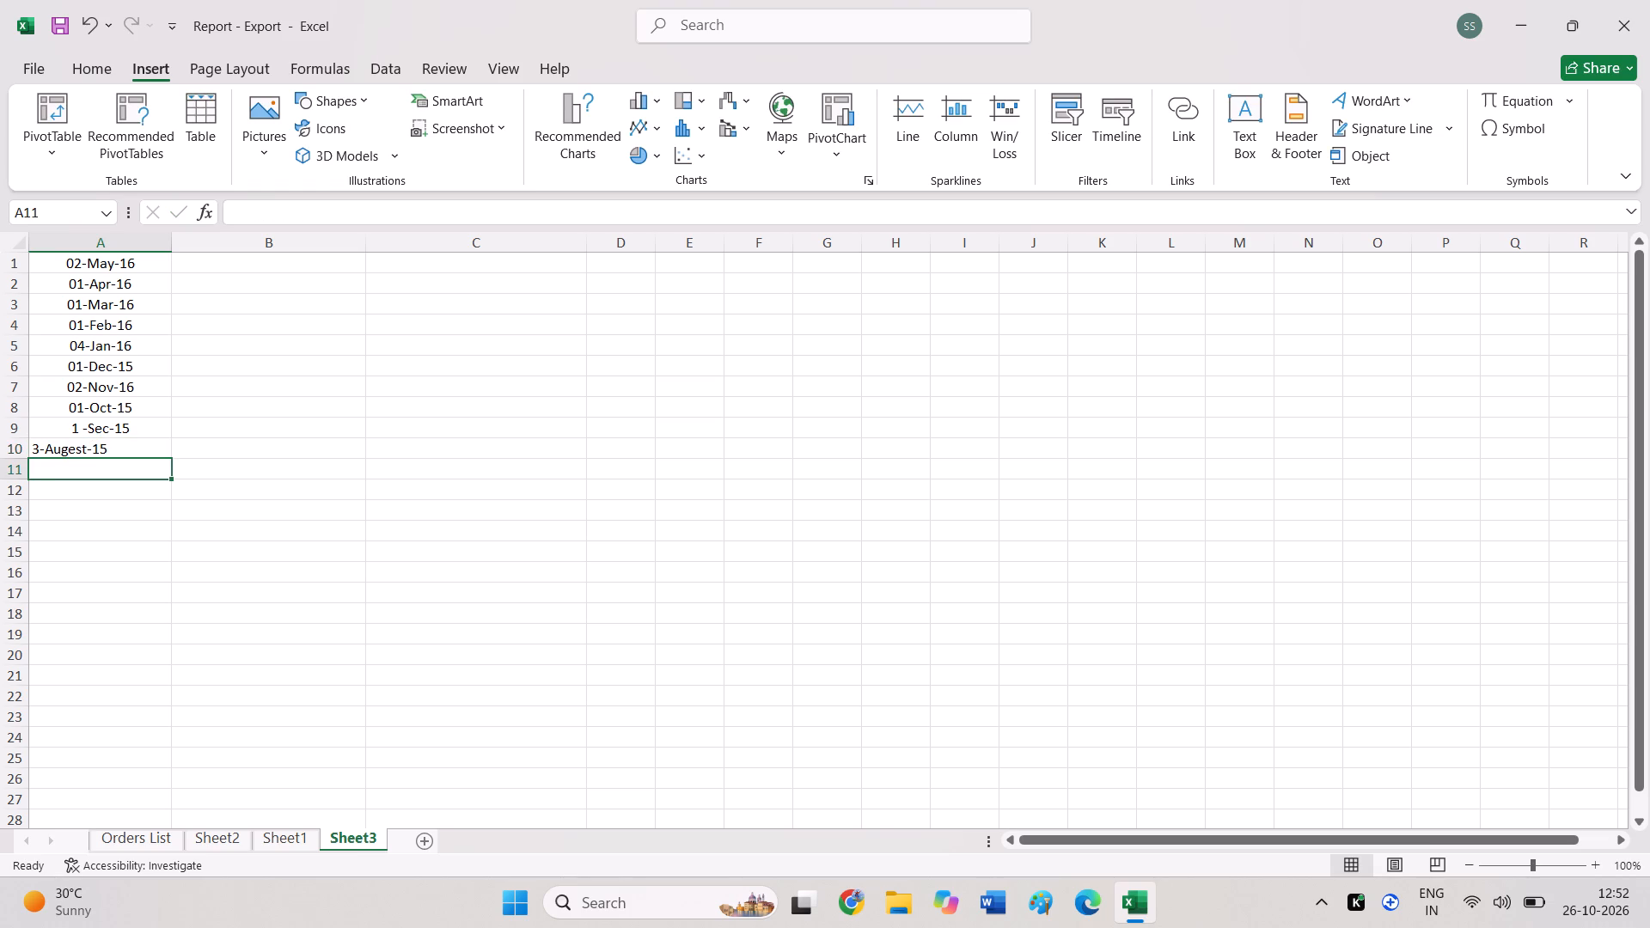
# Enter the date 1-Jul-15 in cell A11, below the August entry.
pyautogui.press('1')
pyautogui.press('-')
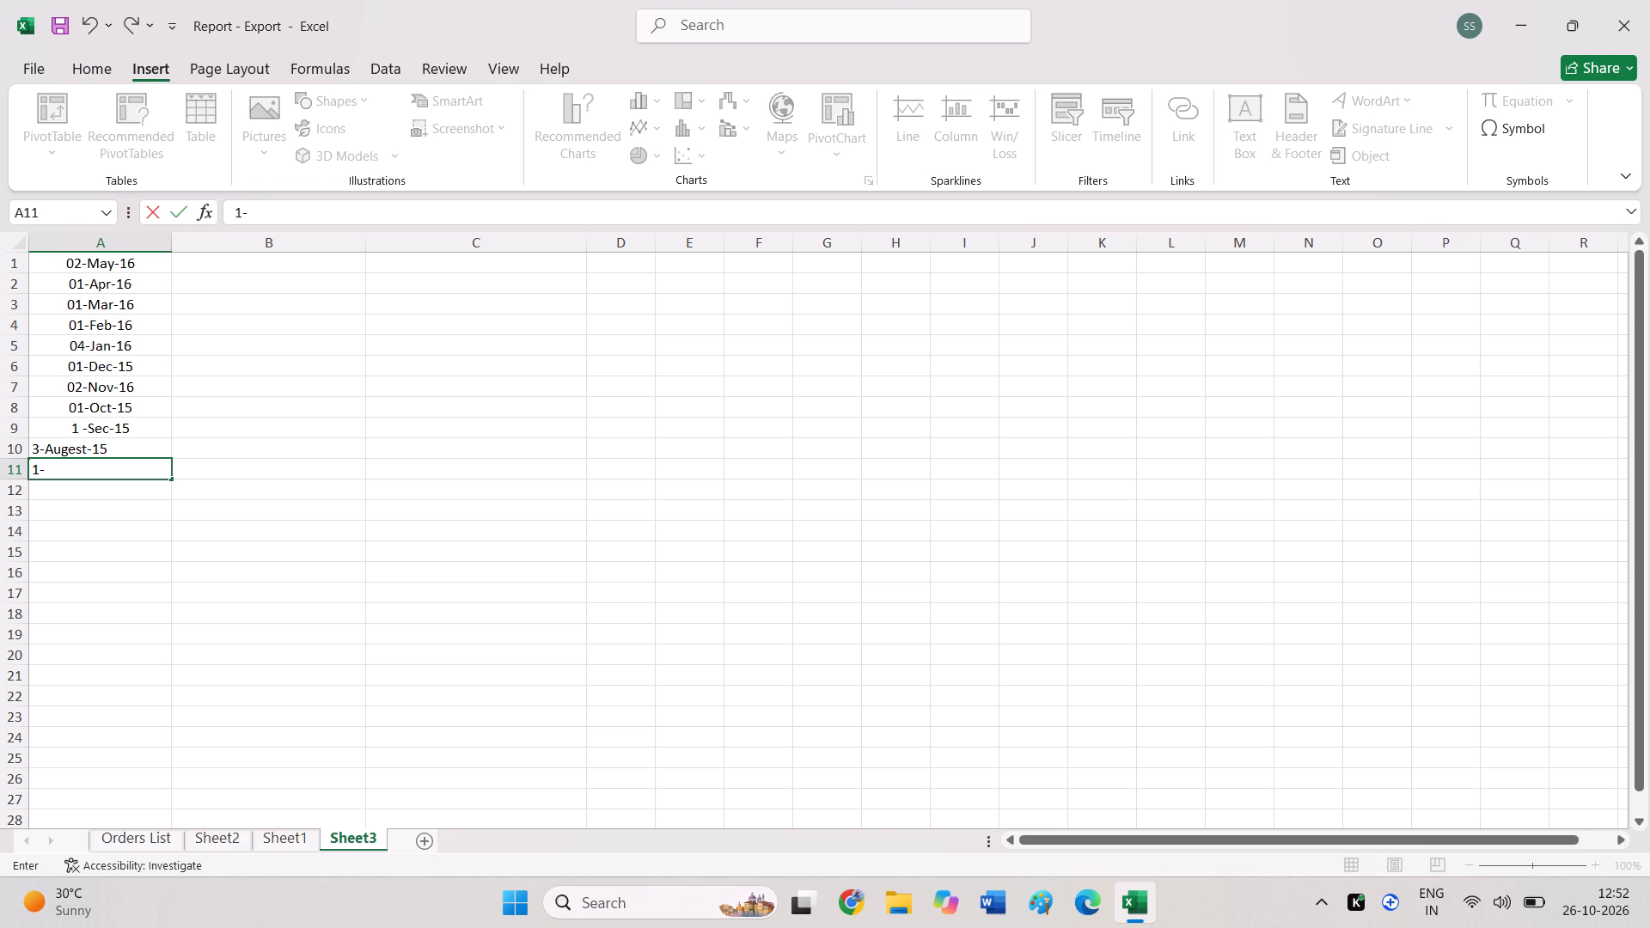
pyautogui.write('Jul')
pyautogui.press('-')
pyautogui.write('14')
pyautogui.press('BackSpace')
pyautogui.write('5')
pyautogui.press('space')
pyautogui.click(272, 437)
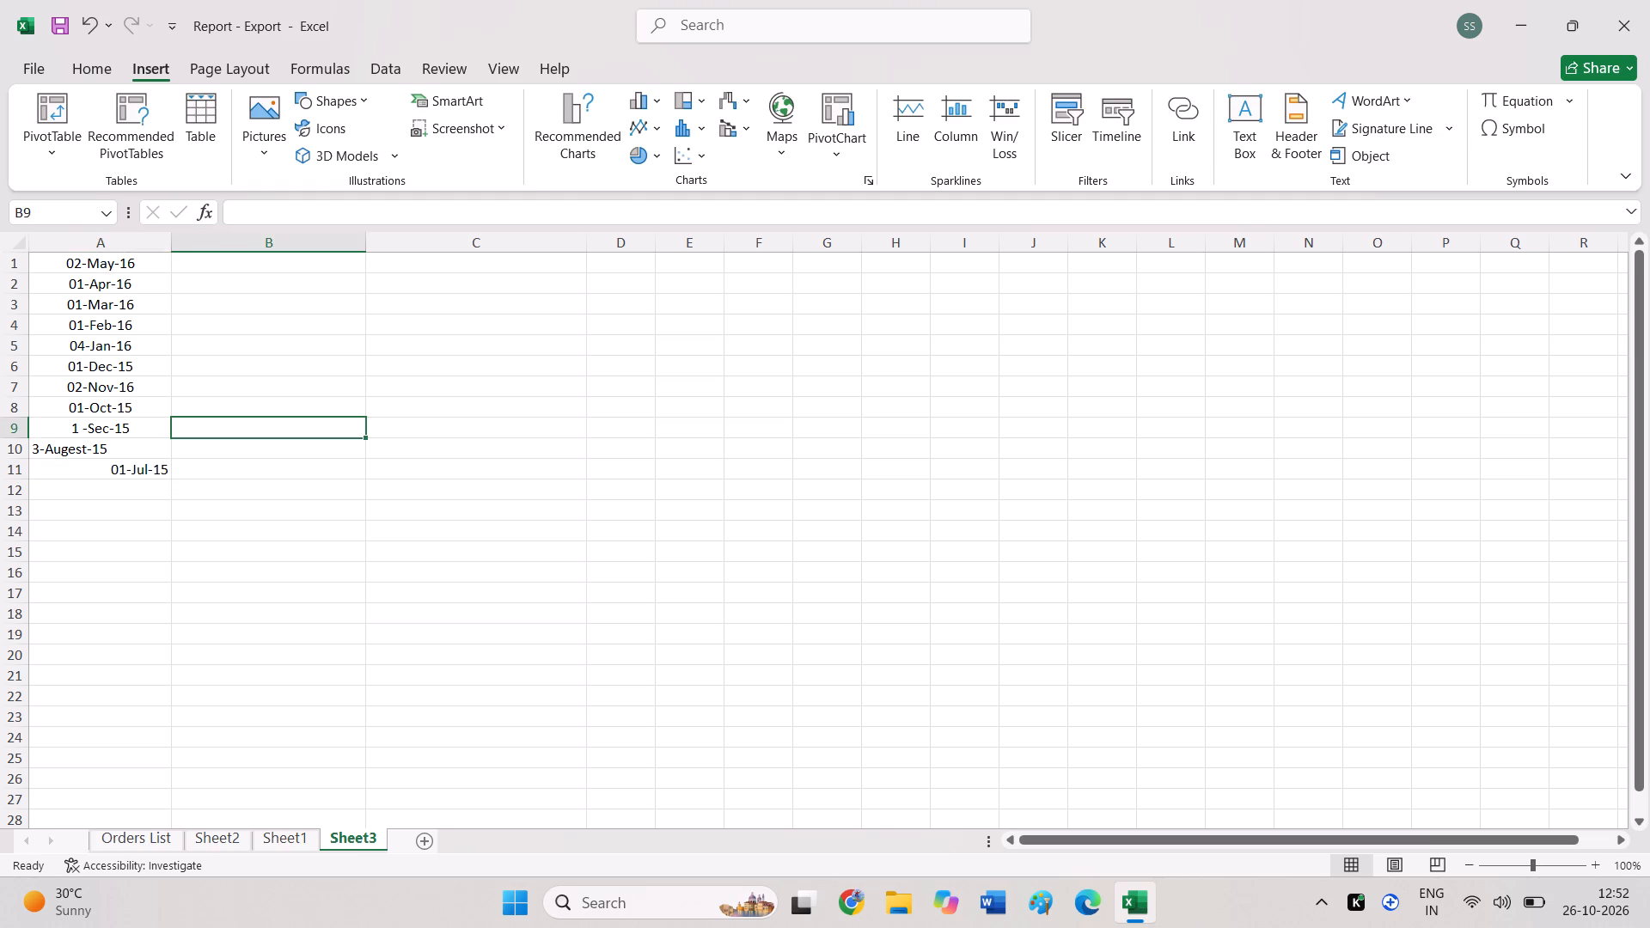
# Enter the date 01-Jun-15 in cell A12, below the July date.
pyautogui.click(110, 444)
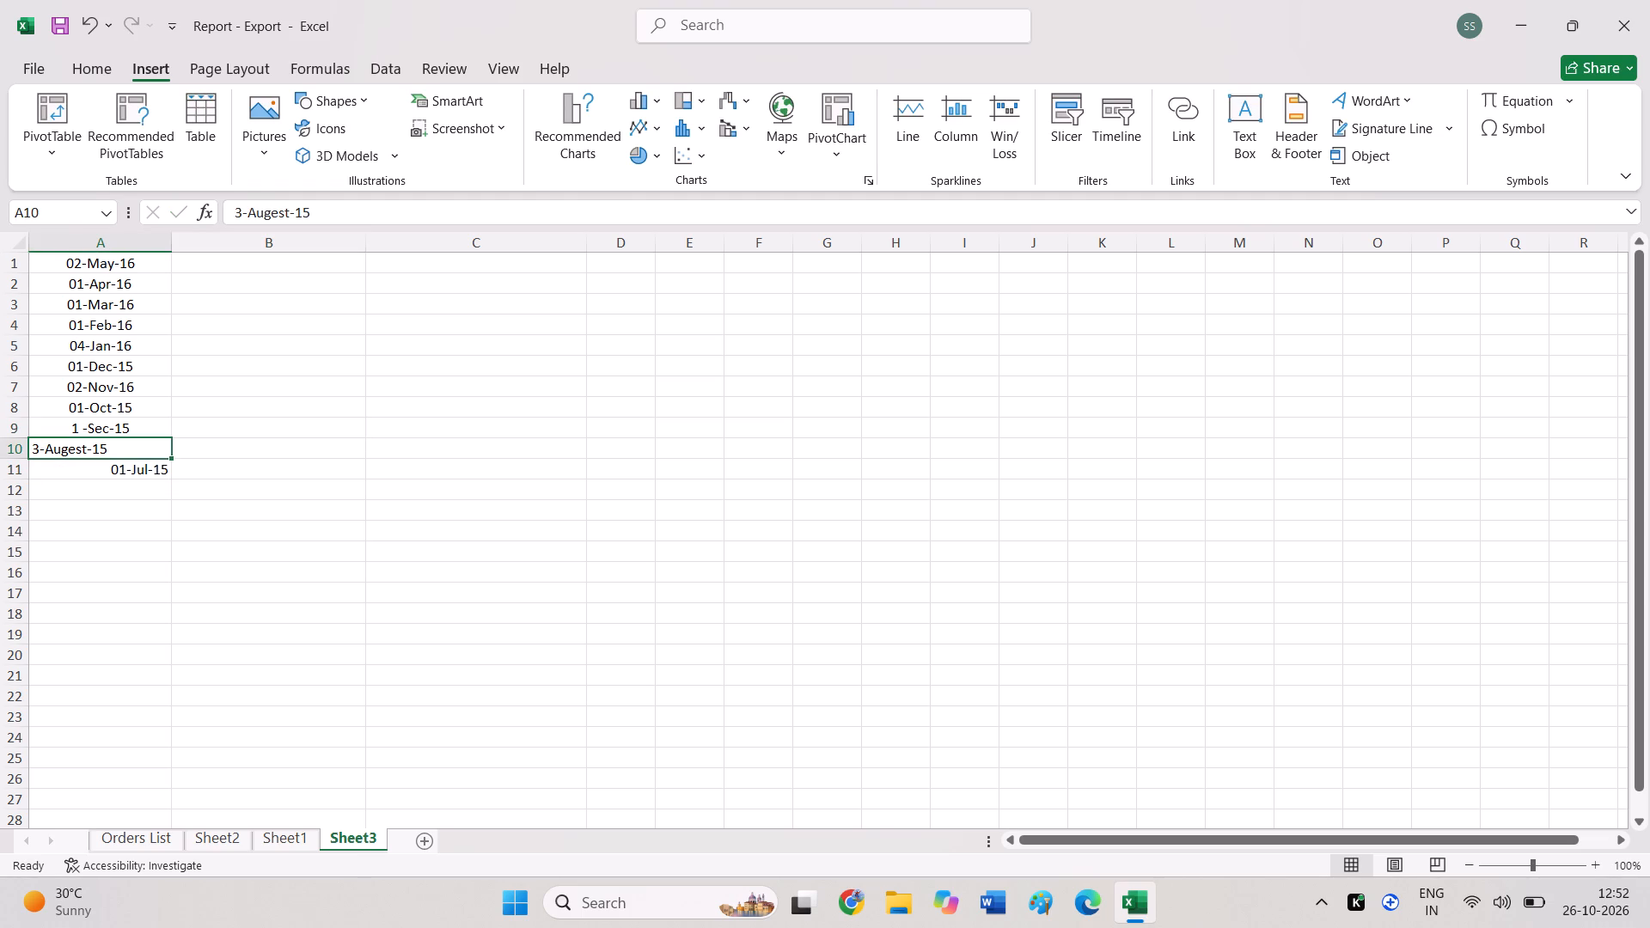
pyautogui.click(105, 485)
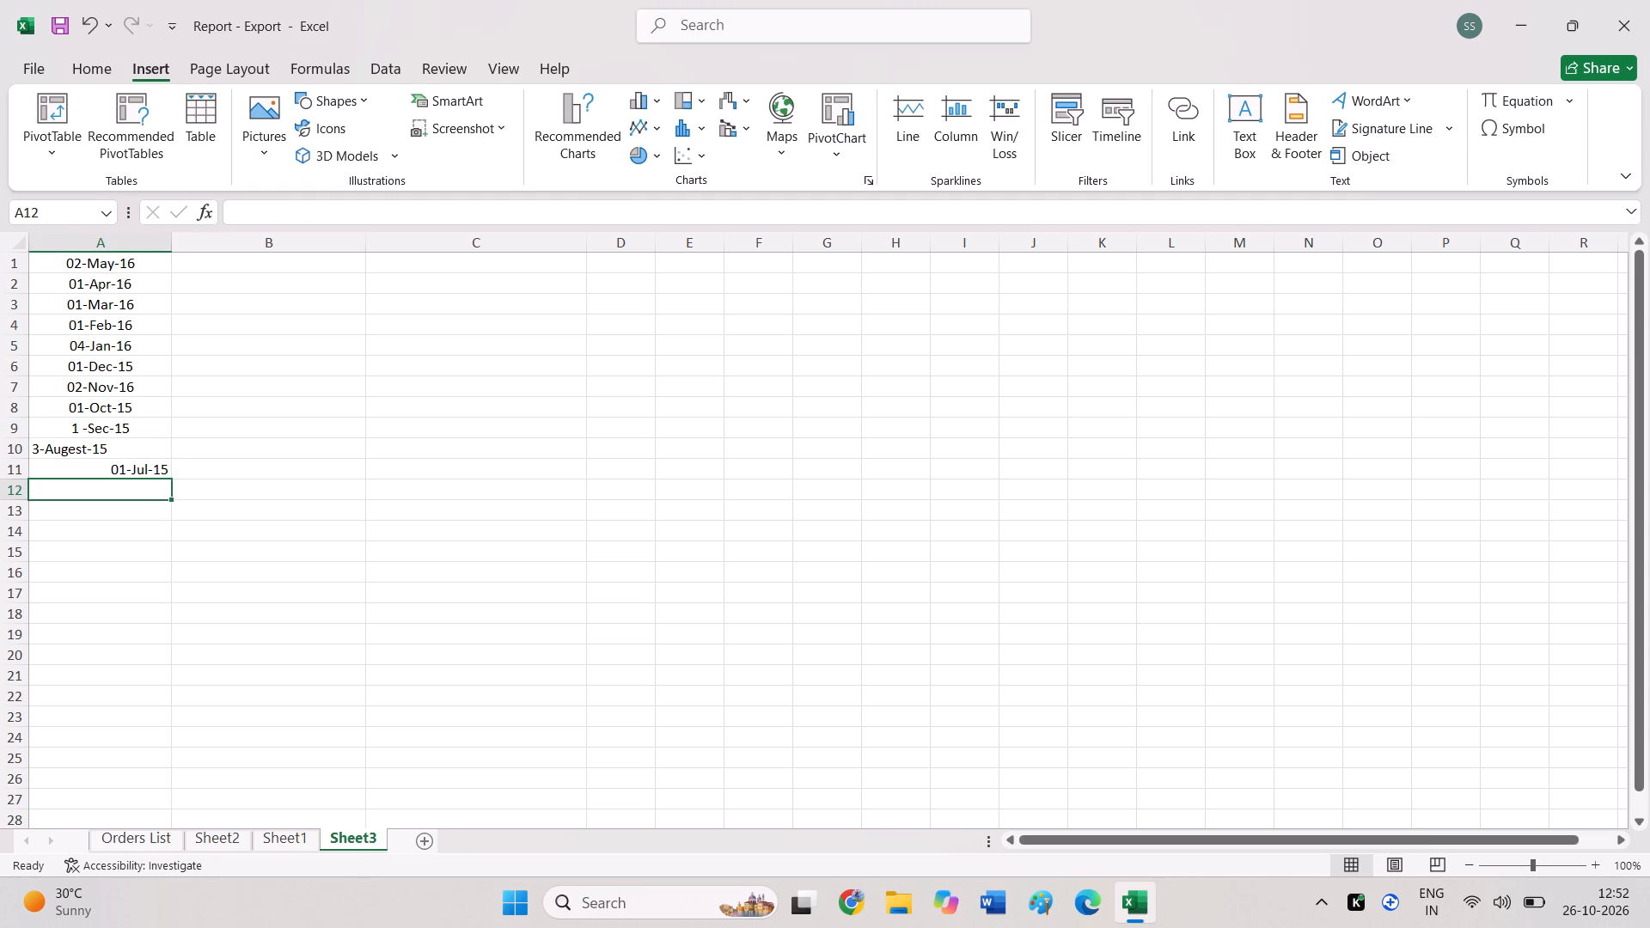
pyautogui.press('1')
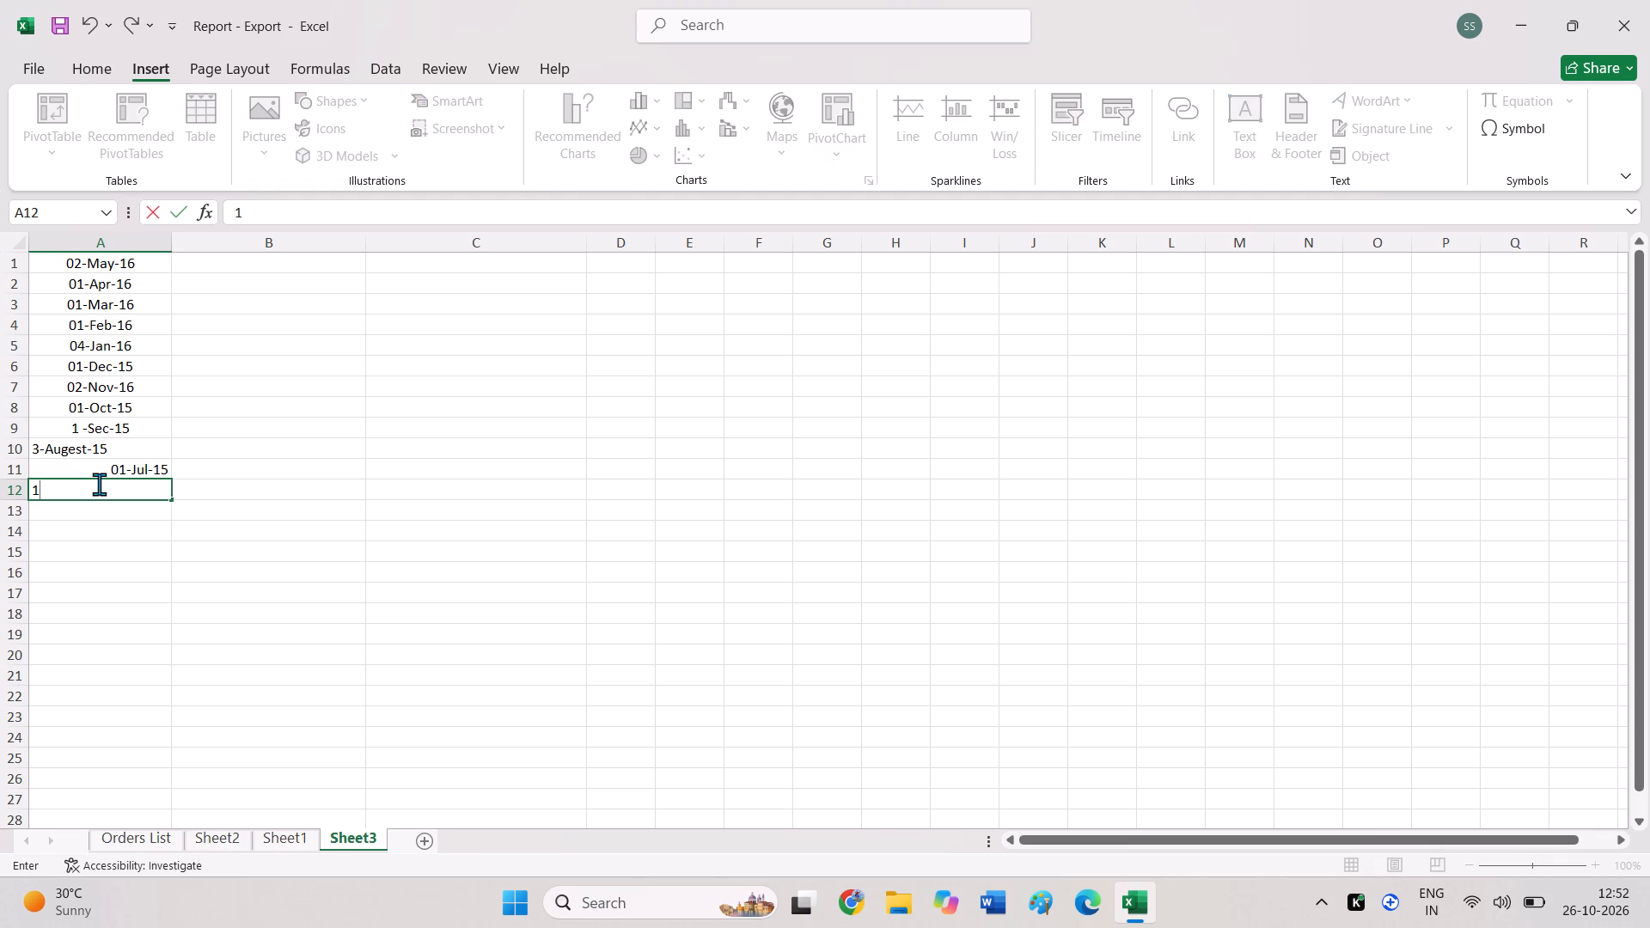
pyautogui.write('JU')
pyautogui.press('n')
pyautogui.write('-15')
pyautogui.press('Return')
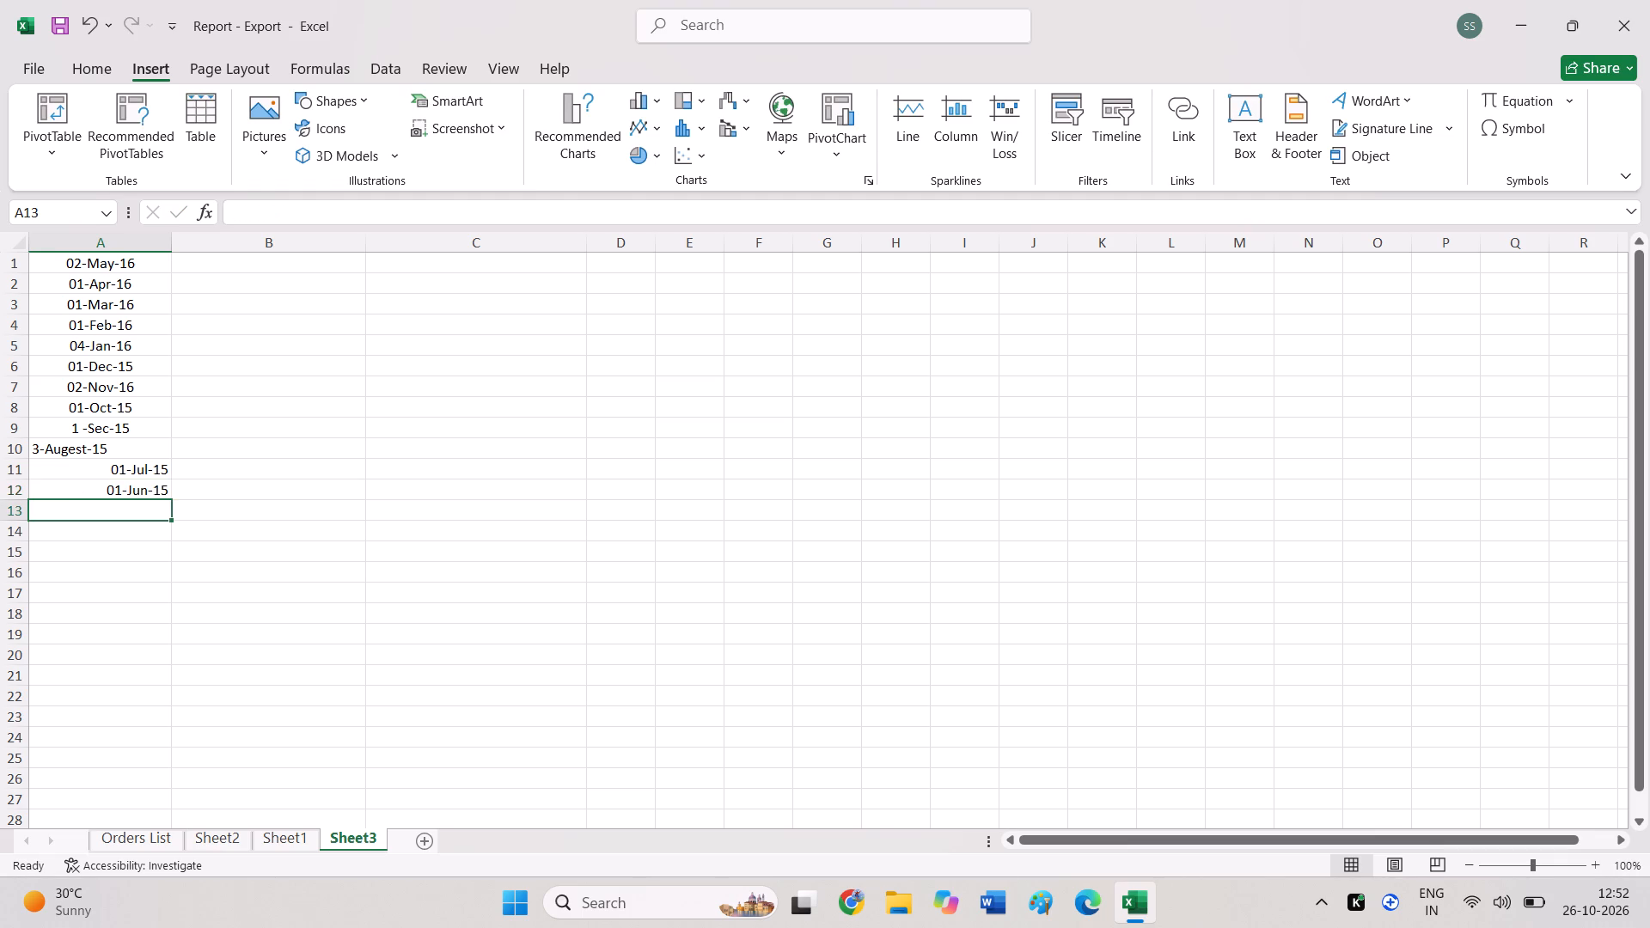
# Enter the date 1-May-15 in cell A13, below the June date.
pyautogui.click(135, 517)
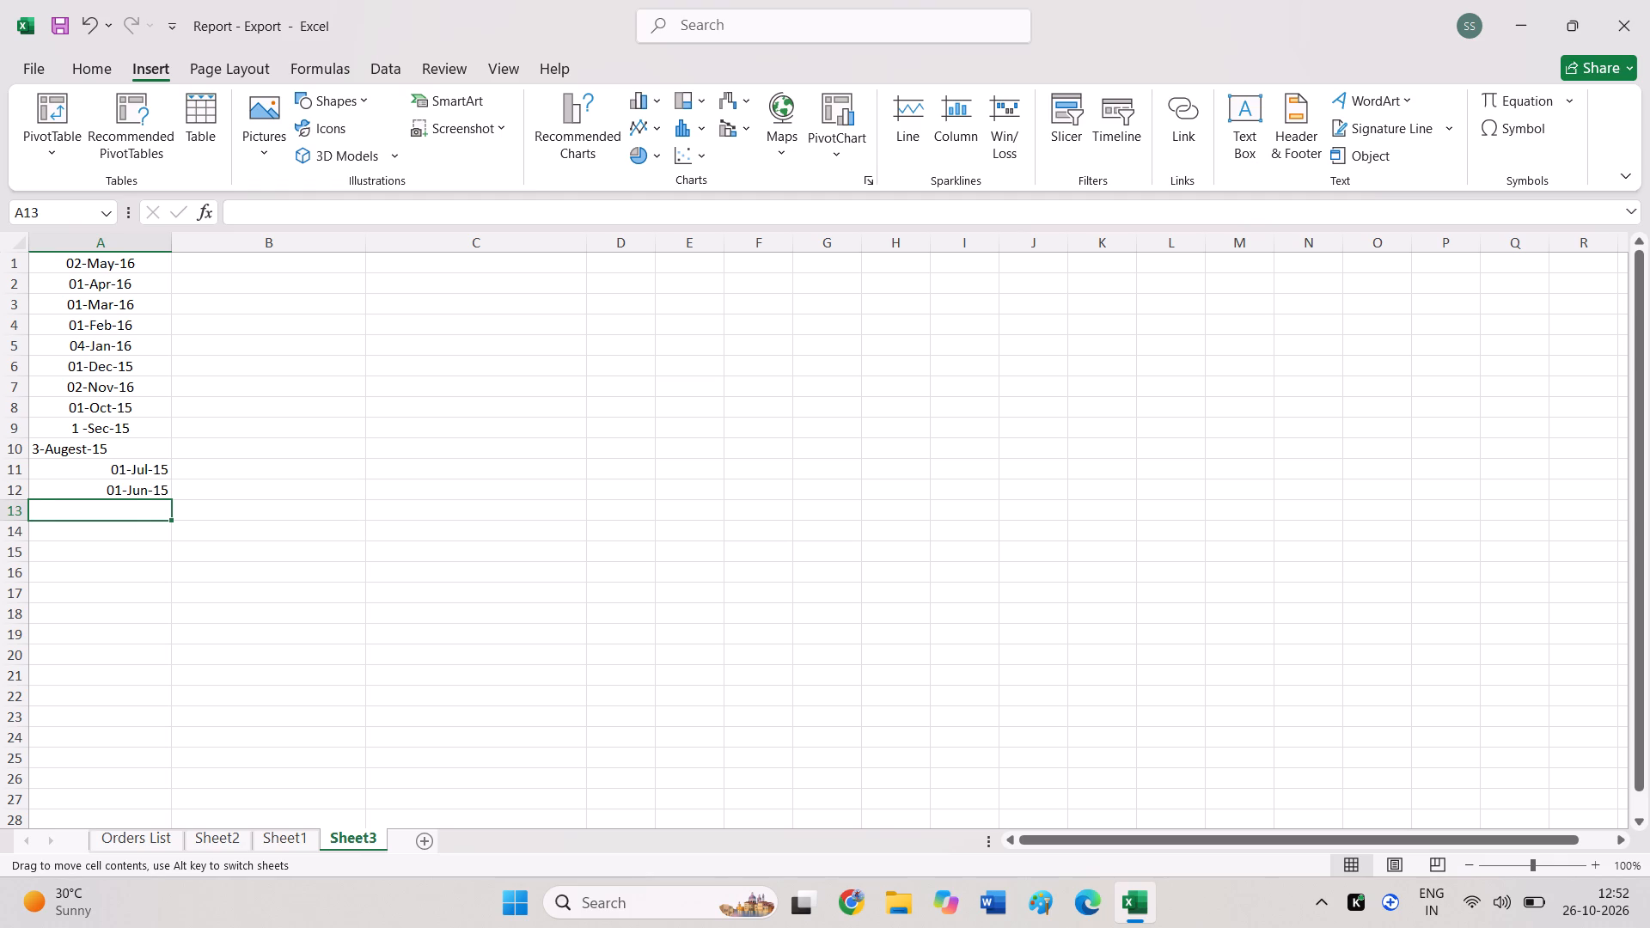
pyautogui.press('1')
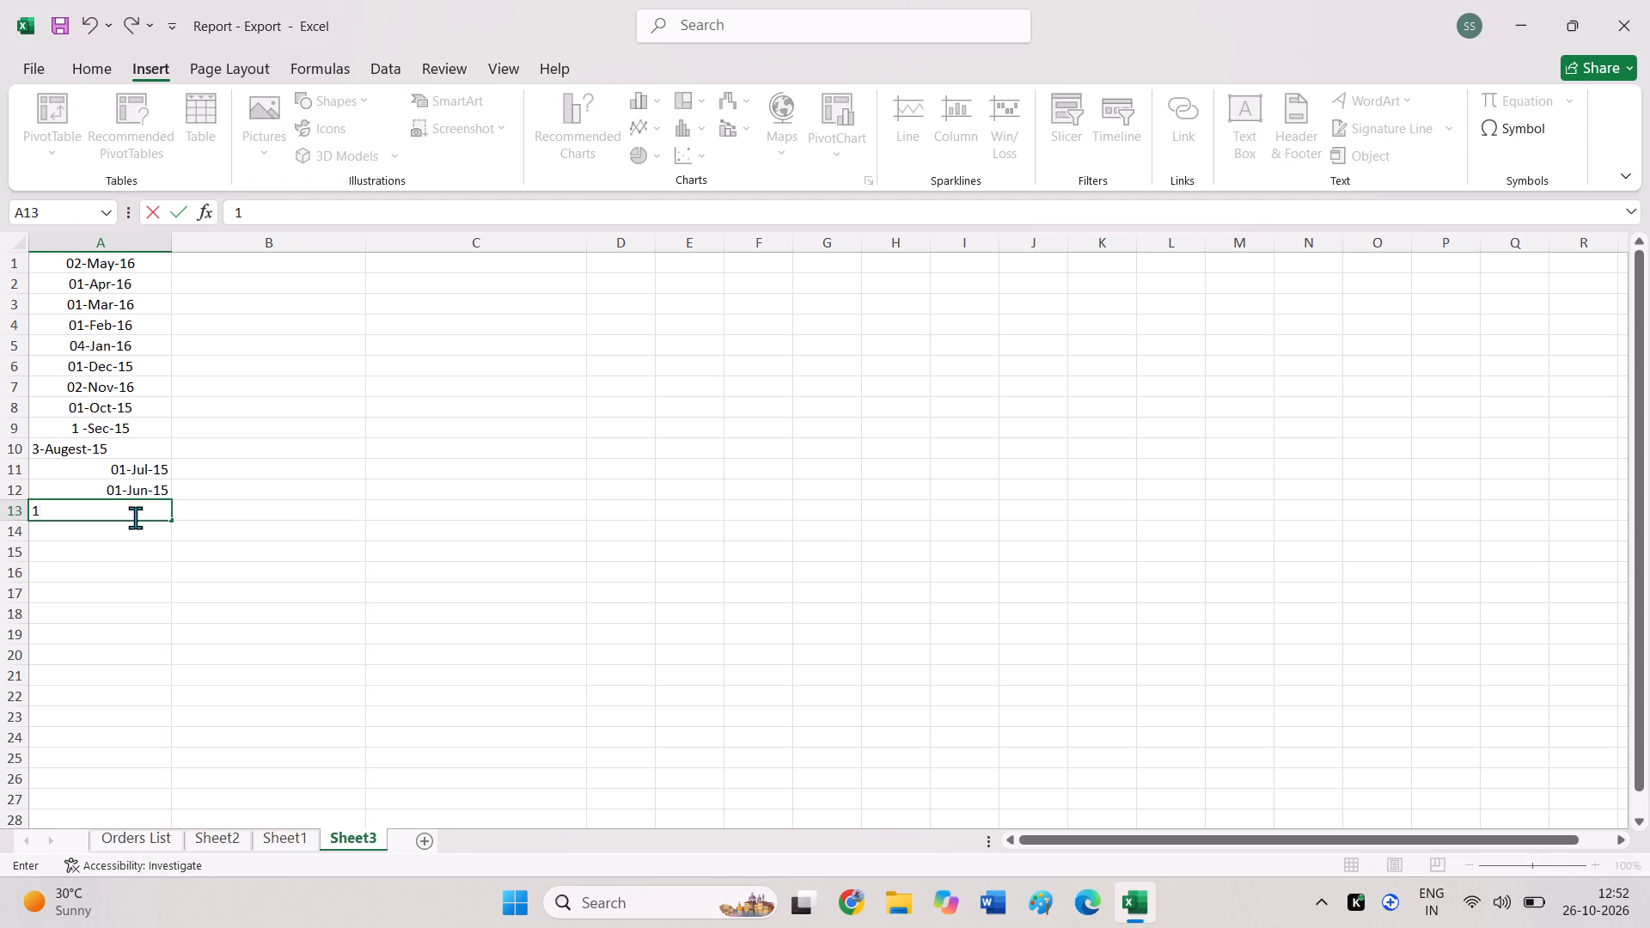
pyautogui.write('-May-15')
pyautogui.press('Return')
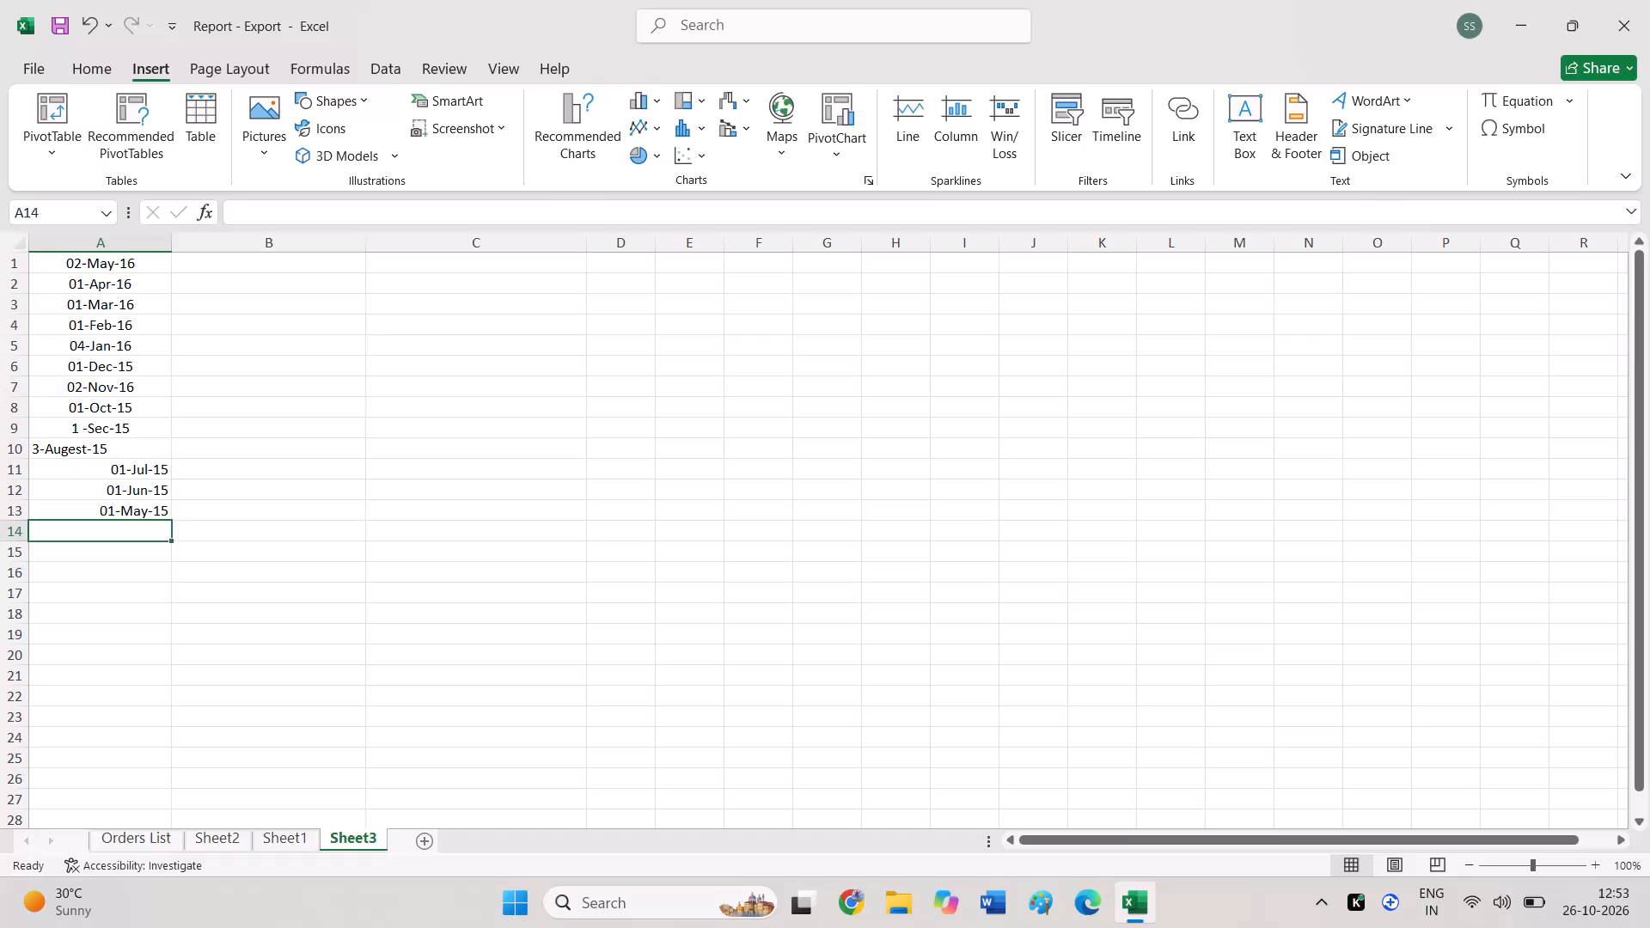
# Enter the date 1-Apr-15 in cell A14, below the May 2015 date.
pyautogui.press('1')
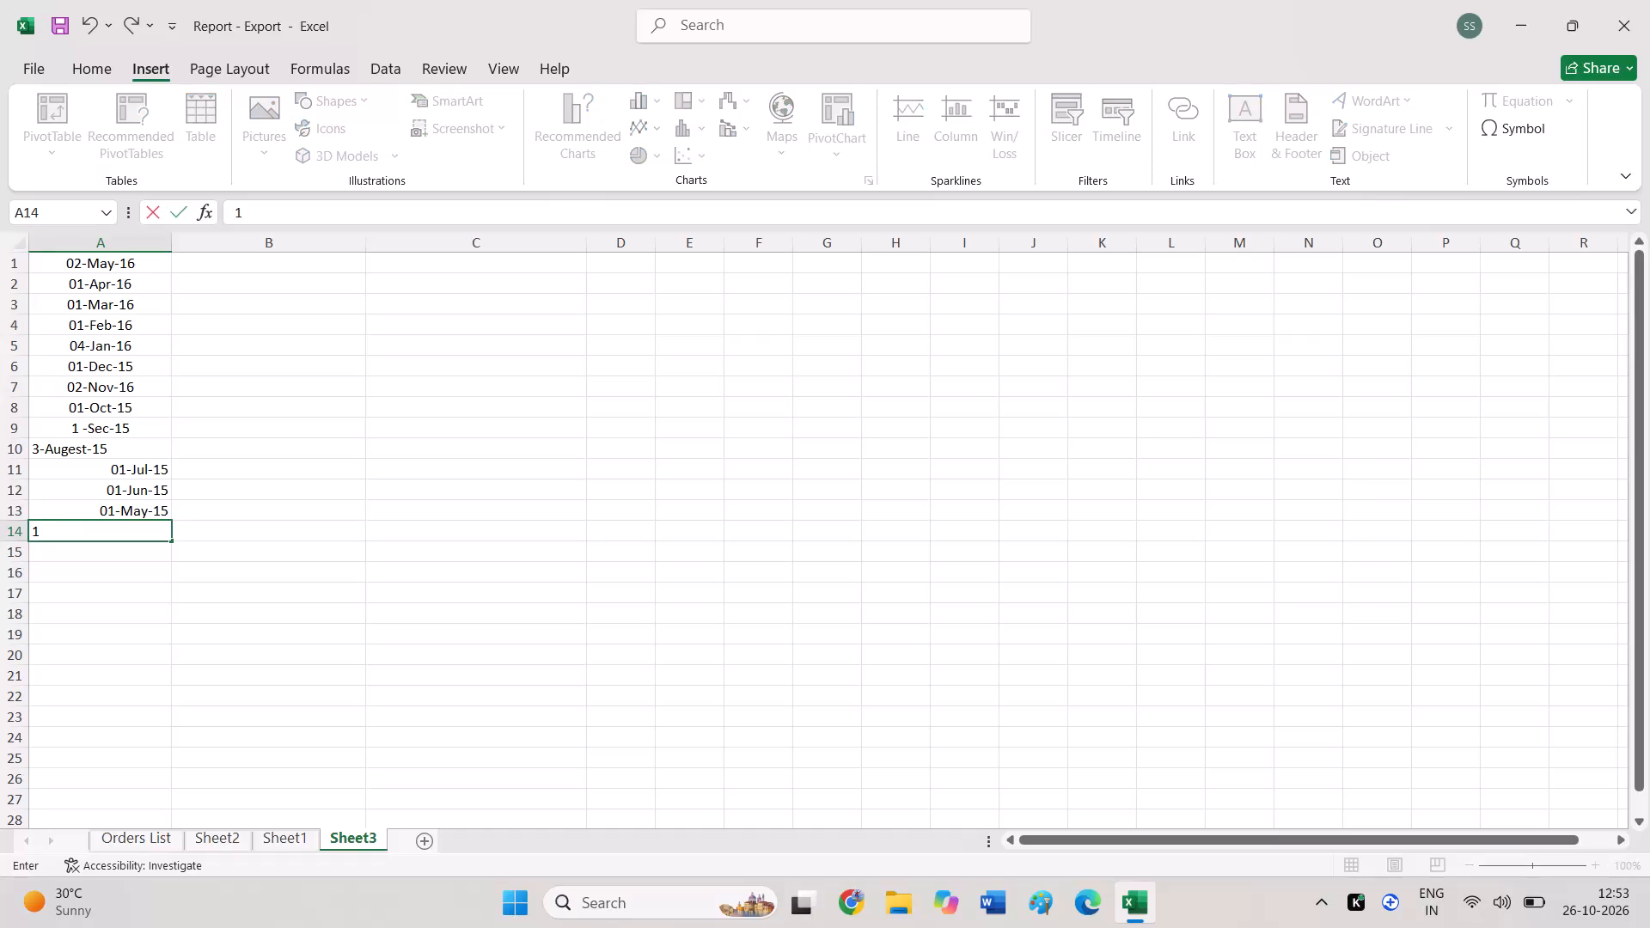
pyautogui.write('-aS')
pyautogui.press('BackSpace')
pyautogui.press('BackSpace')
pyautogui.hotkey('shift', 's')
pyautogui.press('BackSpace')
pyautogui.hotkey('shift', 'a')
pyautogui.write('proi')
pyautogui.press('BackSpace')
pyautogui.press('BackSpace')
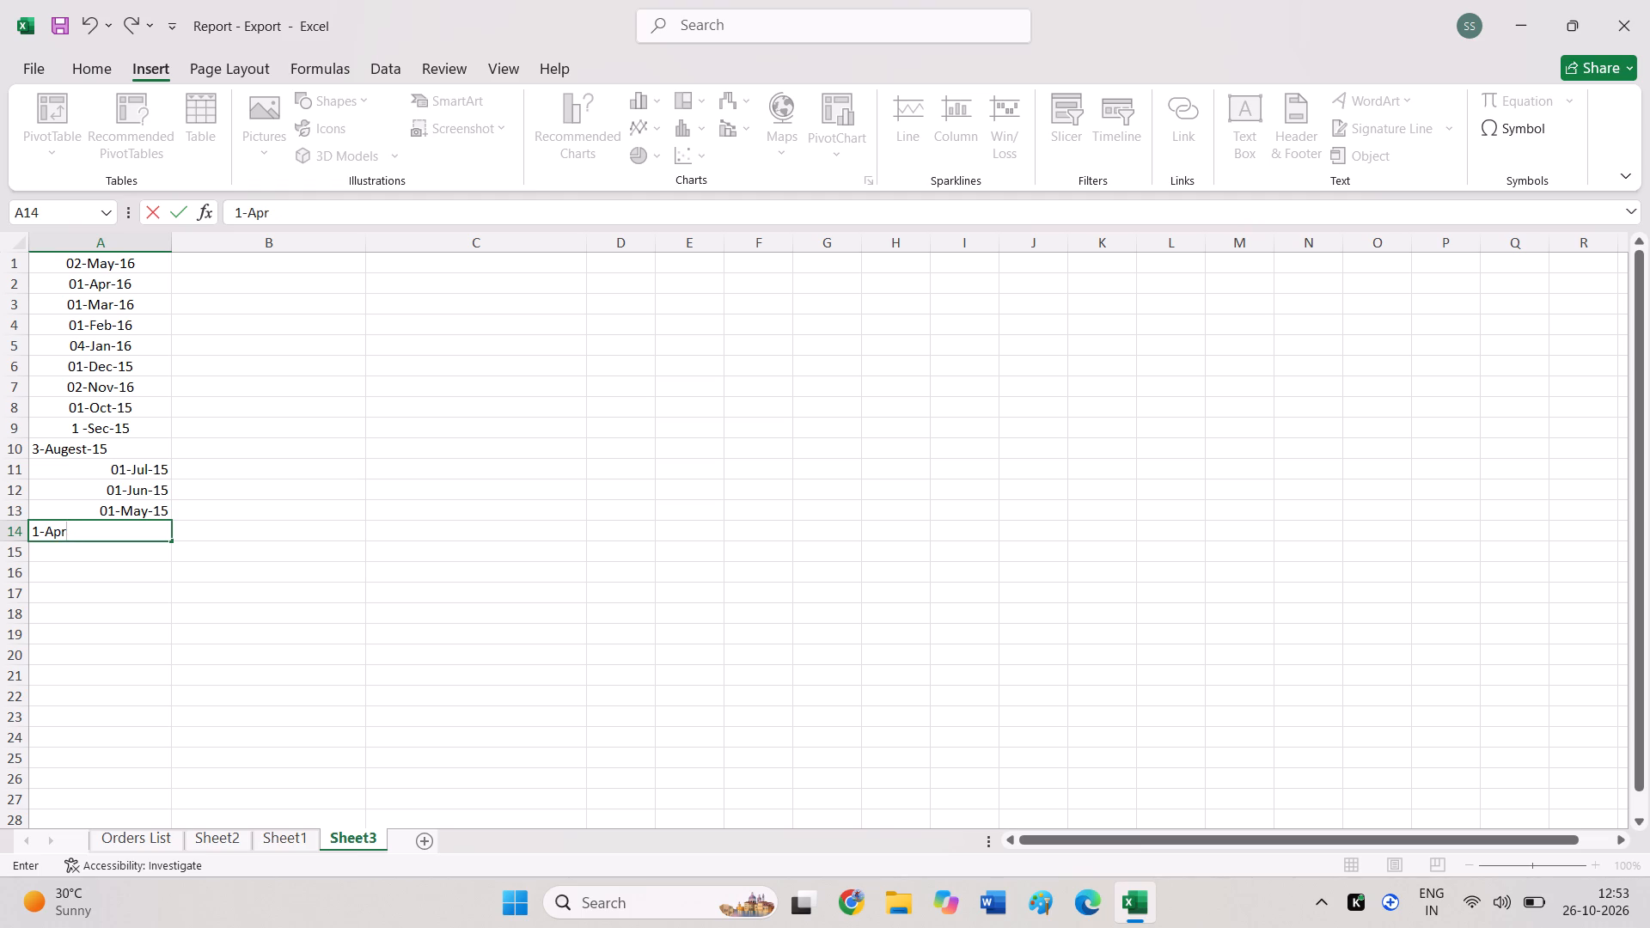
pyautogui.press('r')
pyautogui.press('BackSpace')
pyautogui.press('-')
pyautogui.write('15')
pyautogui.press('Return')
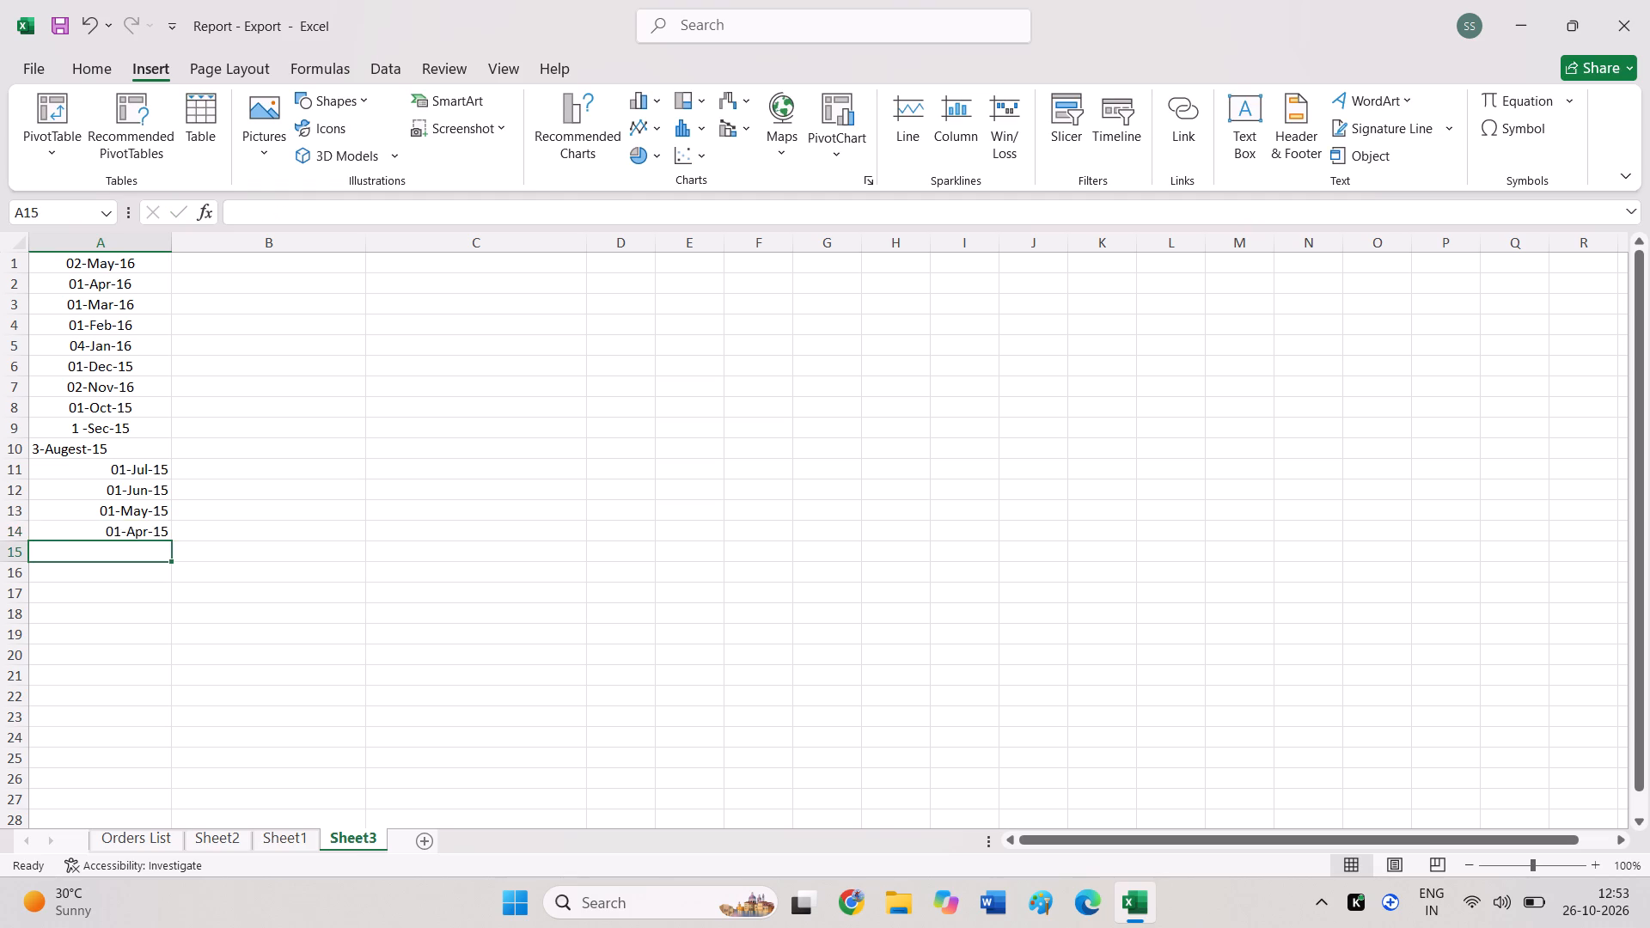
# Enter the date 2-Mar-15 in cell A15, below the April 2015 date.
pyautogui.press('2')
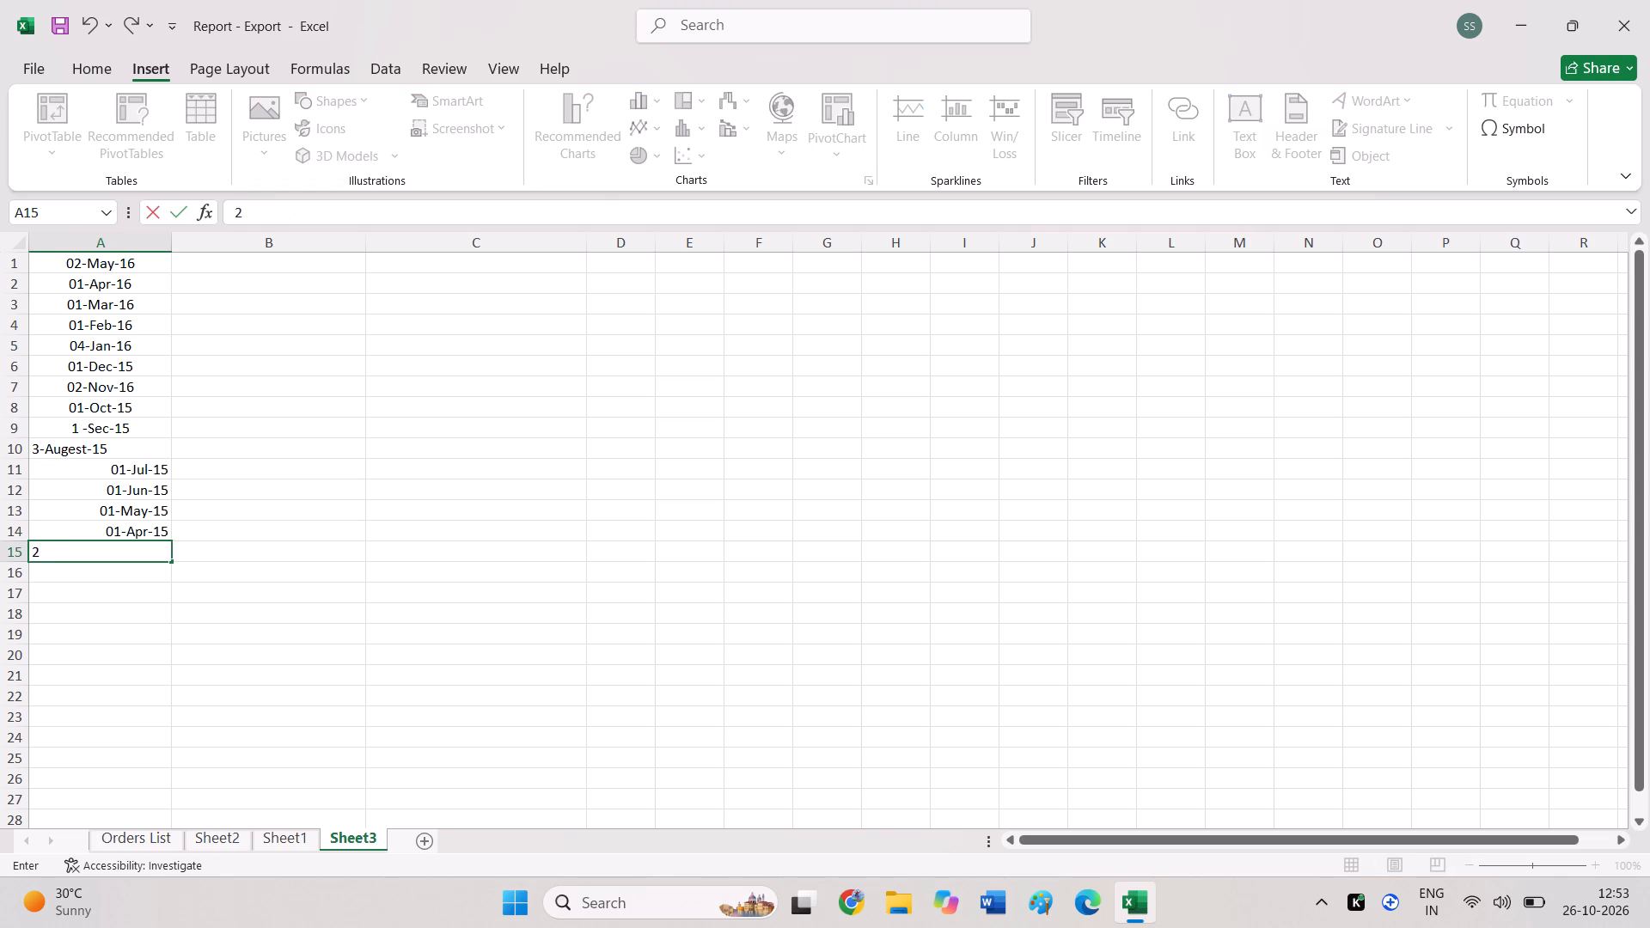
pyautogui.press('-')
pyautogui.write('MAr')
pyautogui.press('BackSpace')
pyautogui.press('BackSpace')
pyautogui.write('ar')
pyautogui.press('-')
pyautogui.write('15')
pyautogui.press('space')
pyautogui.press('Return')
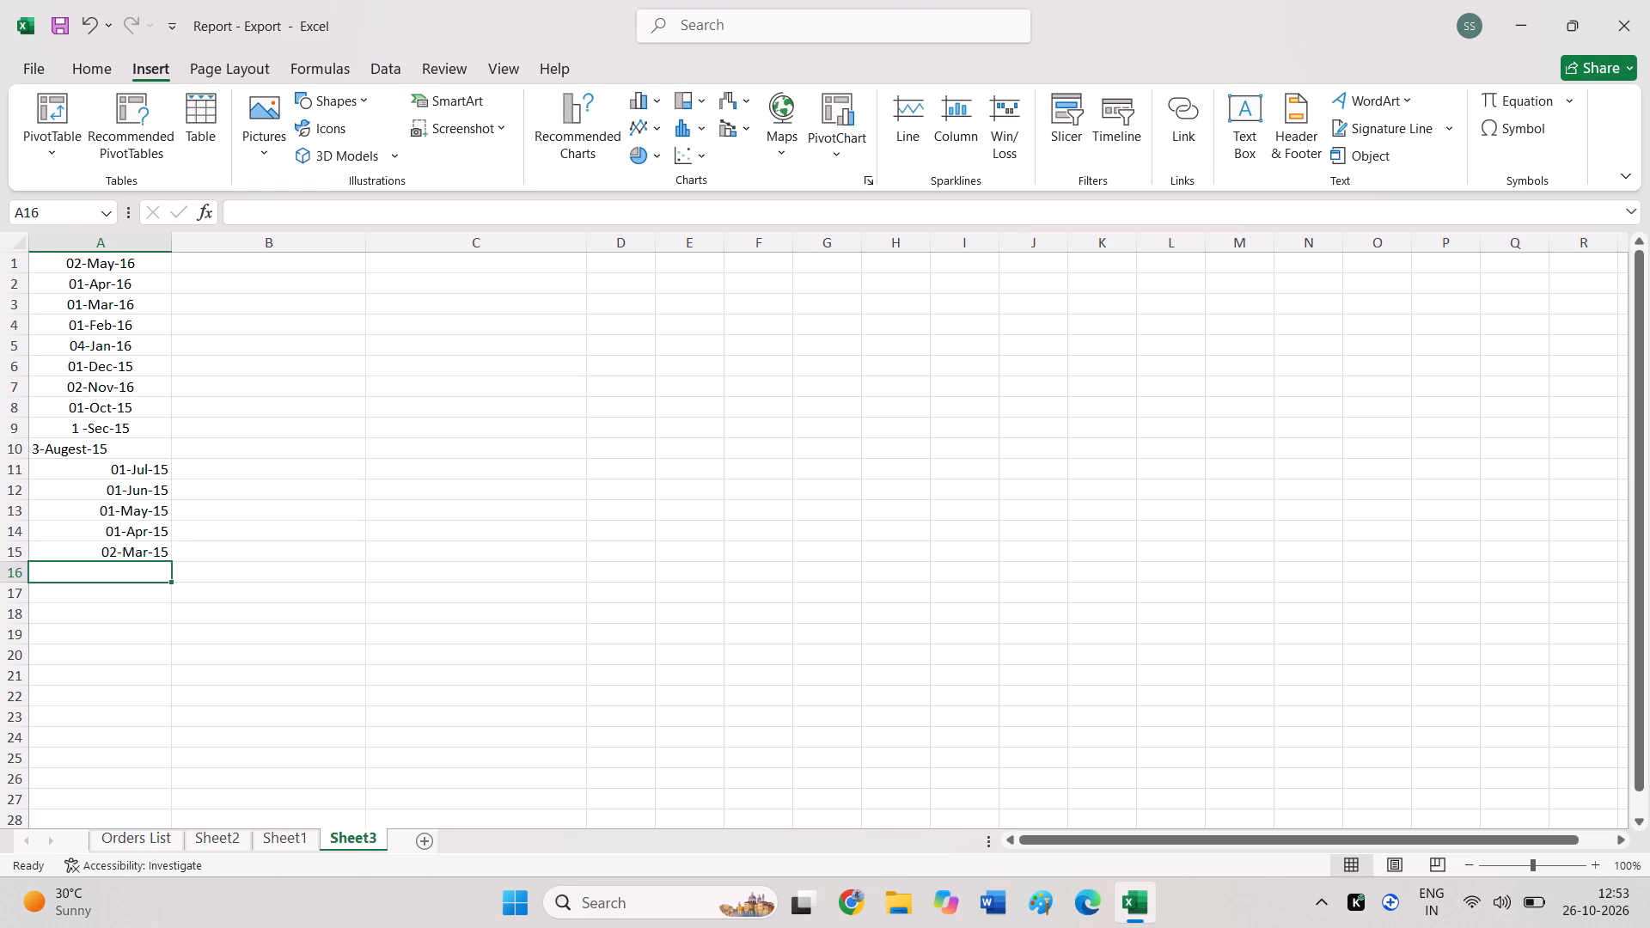
# Enter the date 2-Feb-15 in cell A16, below the March 2015 date.
pyautogui.hotkey('shift', '@')
pyautogui.press('-')
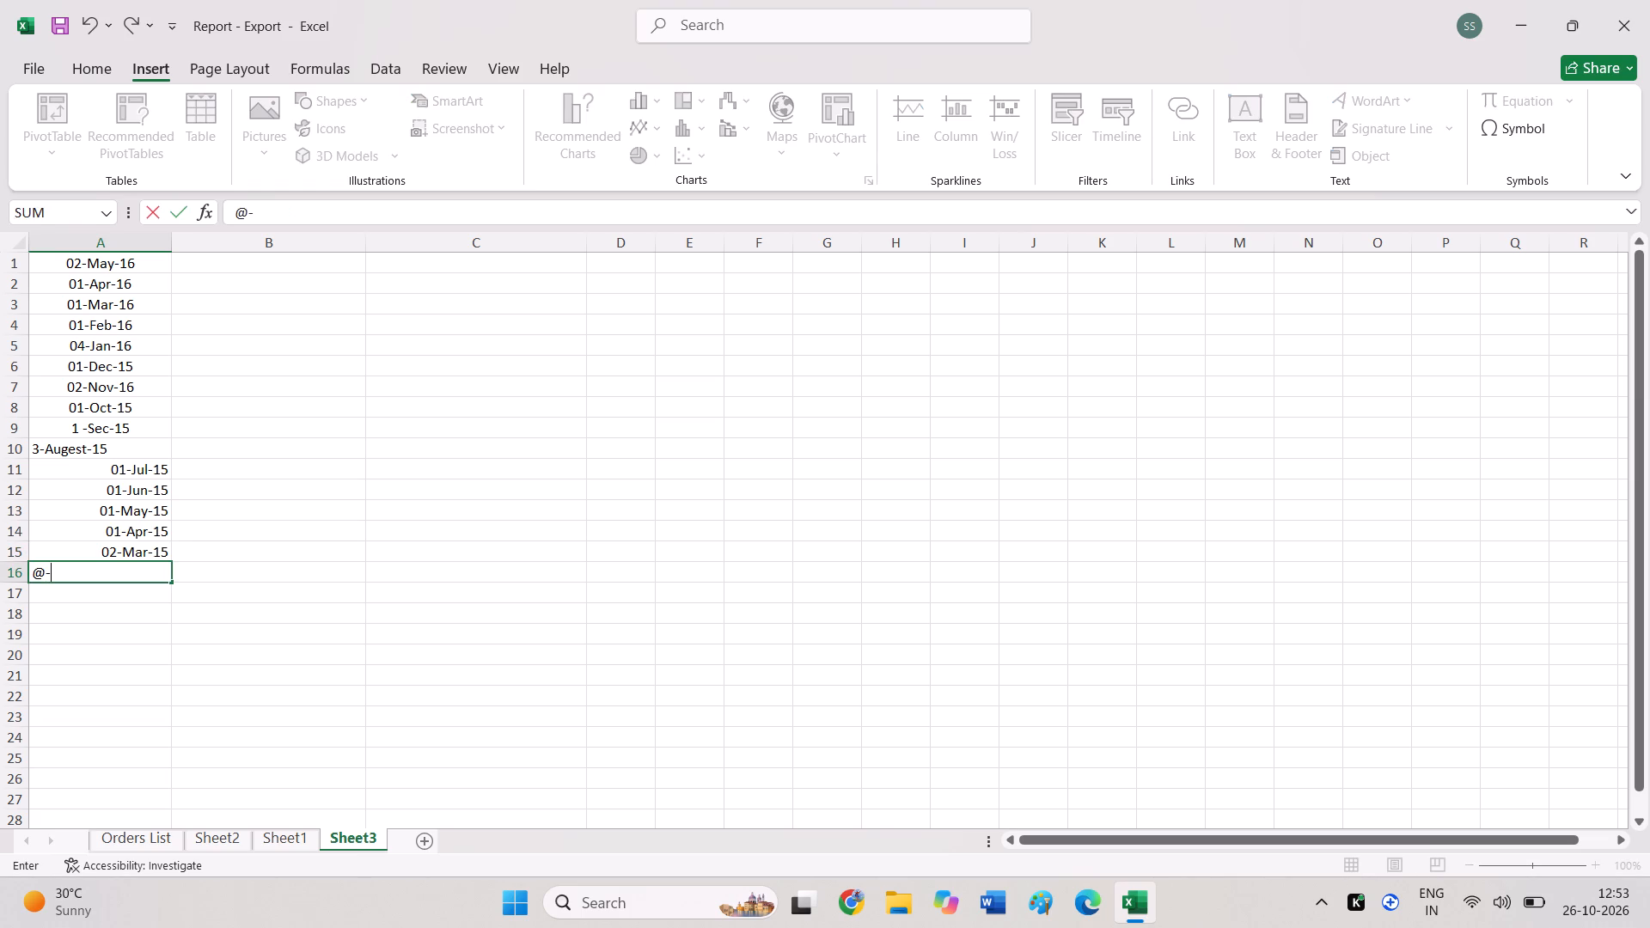
pyautogui.write('DF')
pyautogui.press('BackSpace')
pyautogui.press('BackSpace')
pyautogui.press('BackSpace')
pyautogui.press('BackSpace')
pyautogui.press('BackSpace')
pyautogui.press('2')
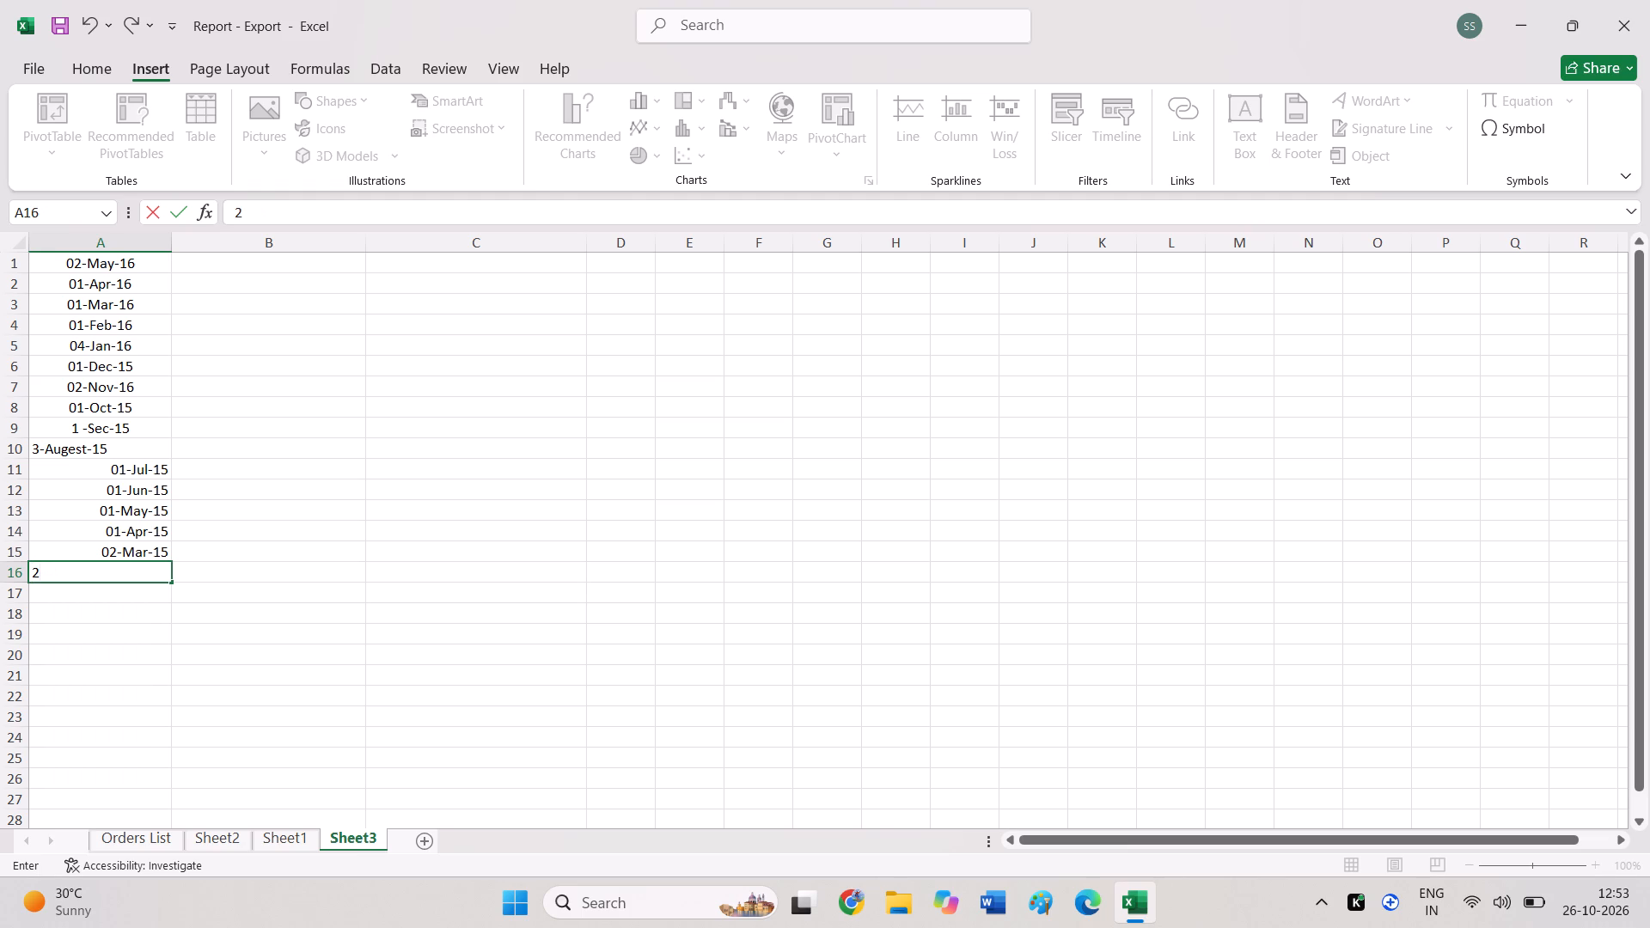
pyautogui.press('-')
pyautogui.write('FEv')
pyautogui.press('BackSpace')
pyautogui.press('BackSpace')
pyautogui.write('eb')
pyautogui.press('-')
pyautogui.write('15')
pyautogui.press('Return')
# Enter the date 2-Jan-15 in cell A17, below the February 2015 date.
pyautogui.write('2-')
pyautogui.write('Jna')
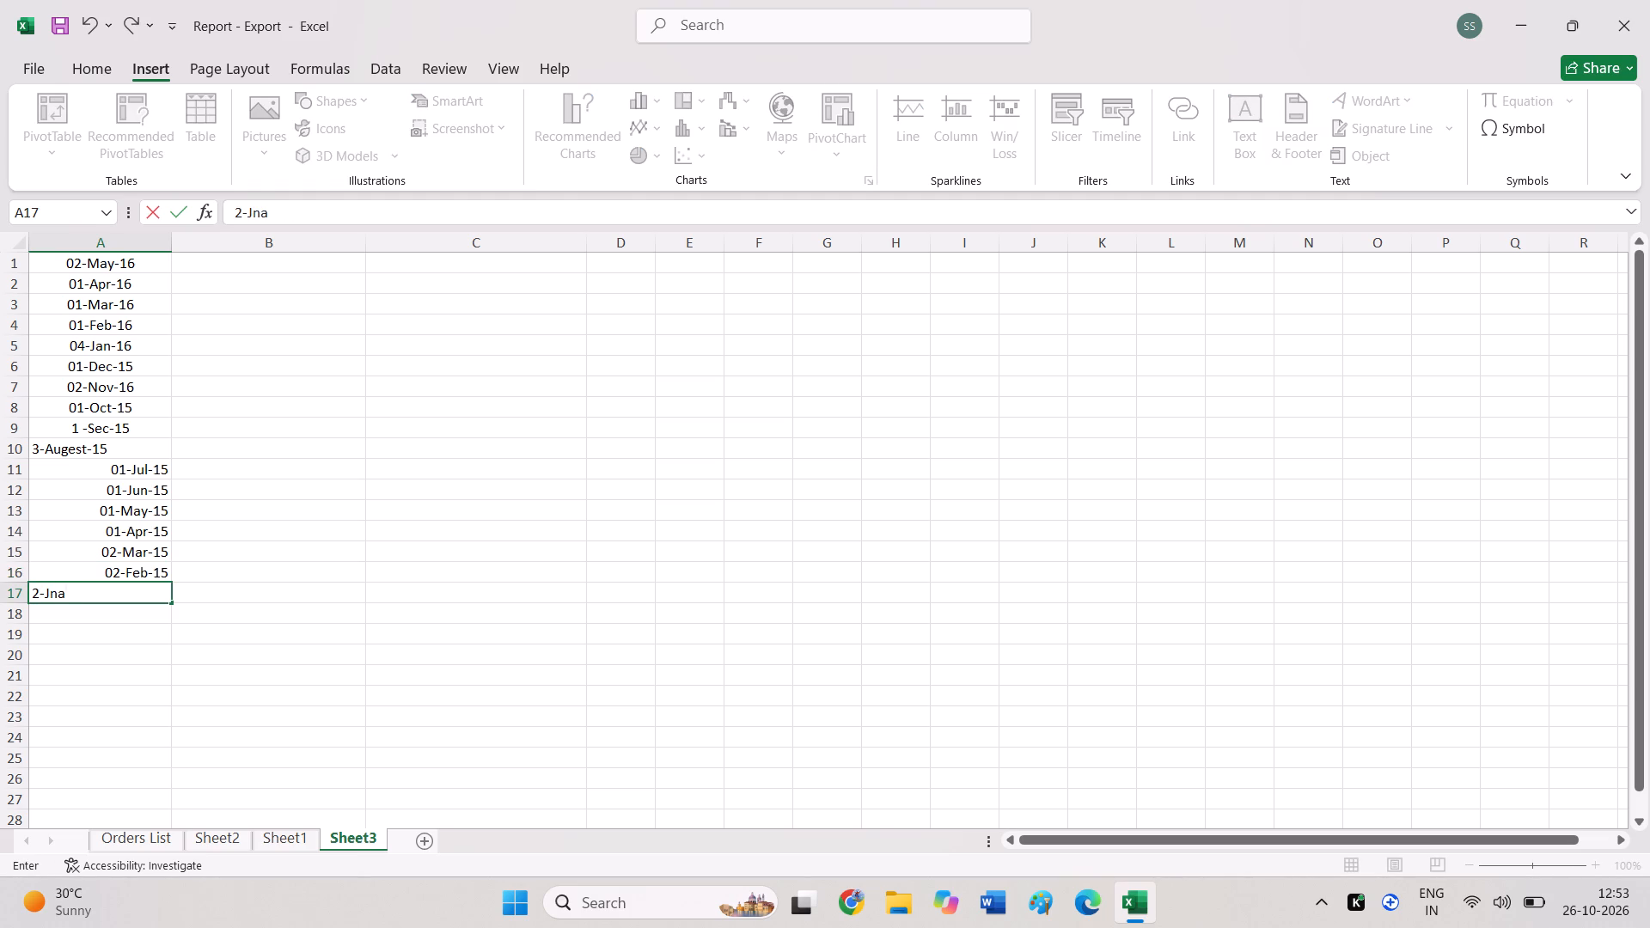
pyautogui.press('BackSpace')
pyautogui.press('BackSpace')
pyautogui.write('an')
pyautogui.press('-')
pyautogui.write('15')
pyautogui.press('Return')
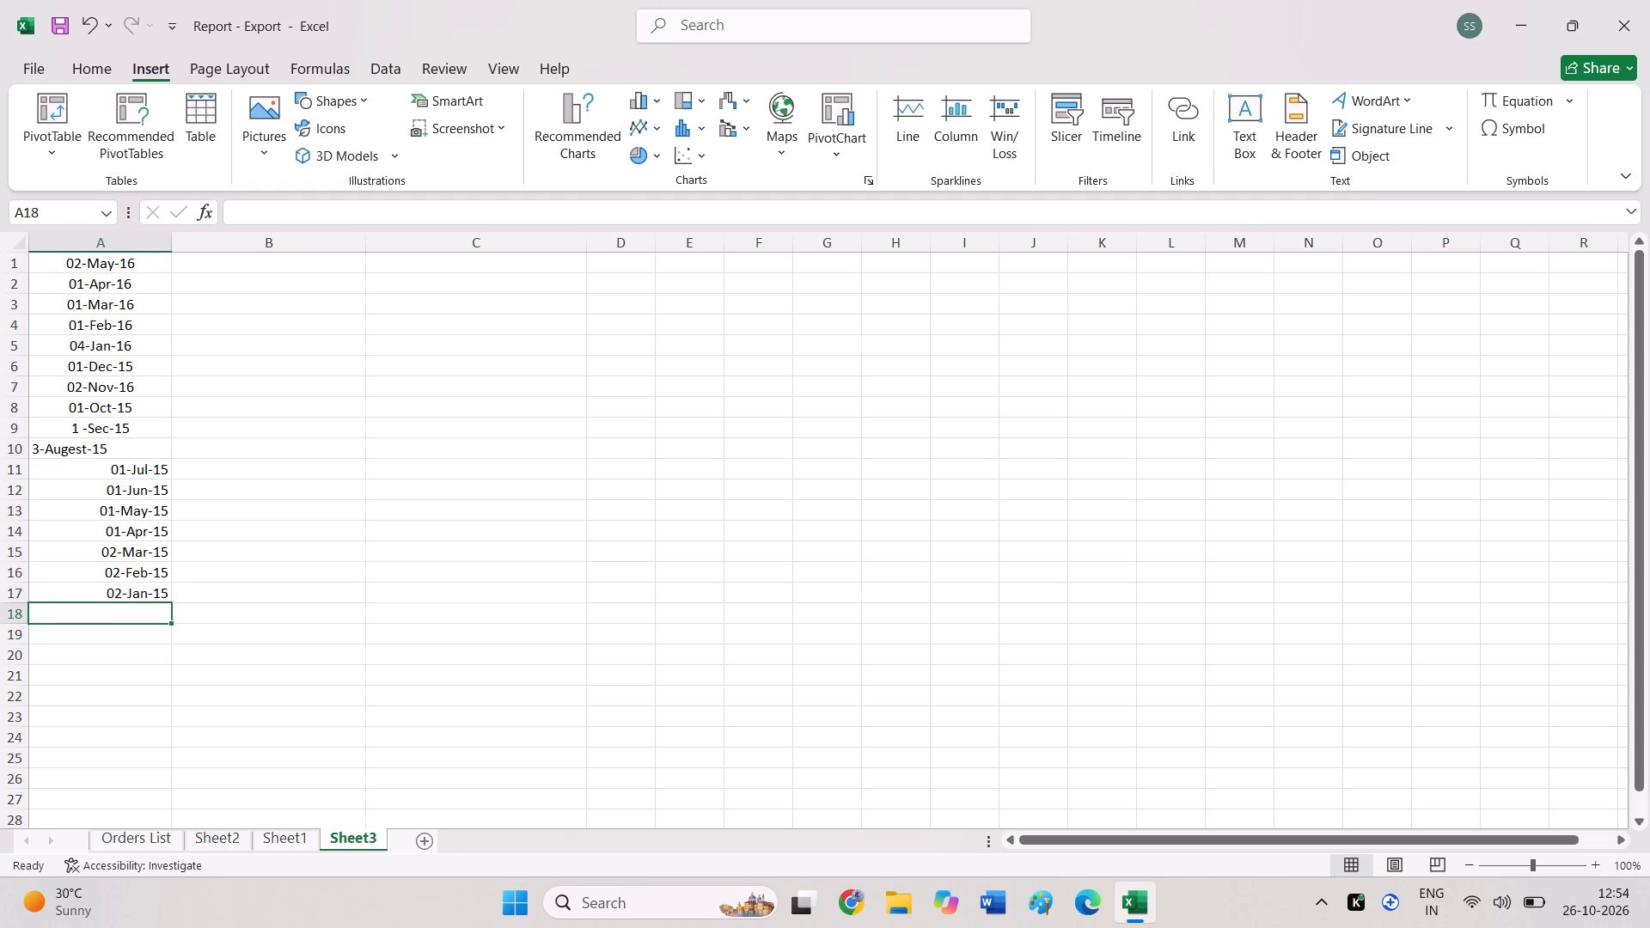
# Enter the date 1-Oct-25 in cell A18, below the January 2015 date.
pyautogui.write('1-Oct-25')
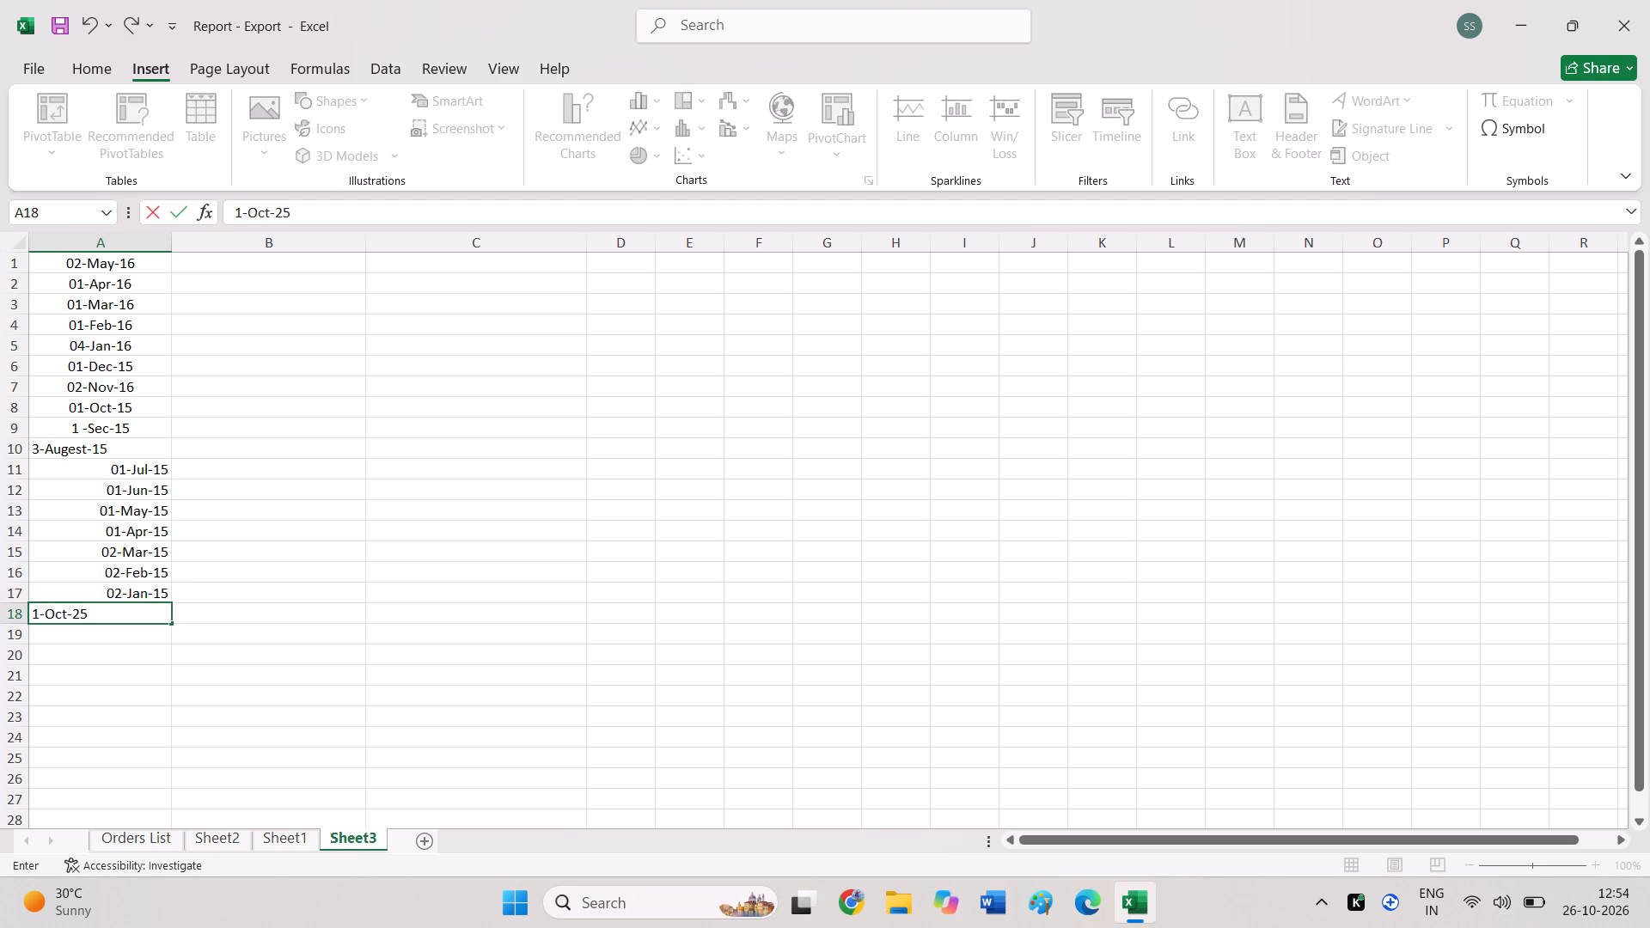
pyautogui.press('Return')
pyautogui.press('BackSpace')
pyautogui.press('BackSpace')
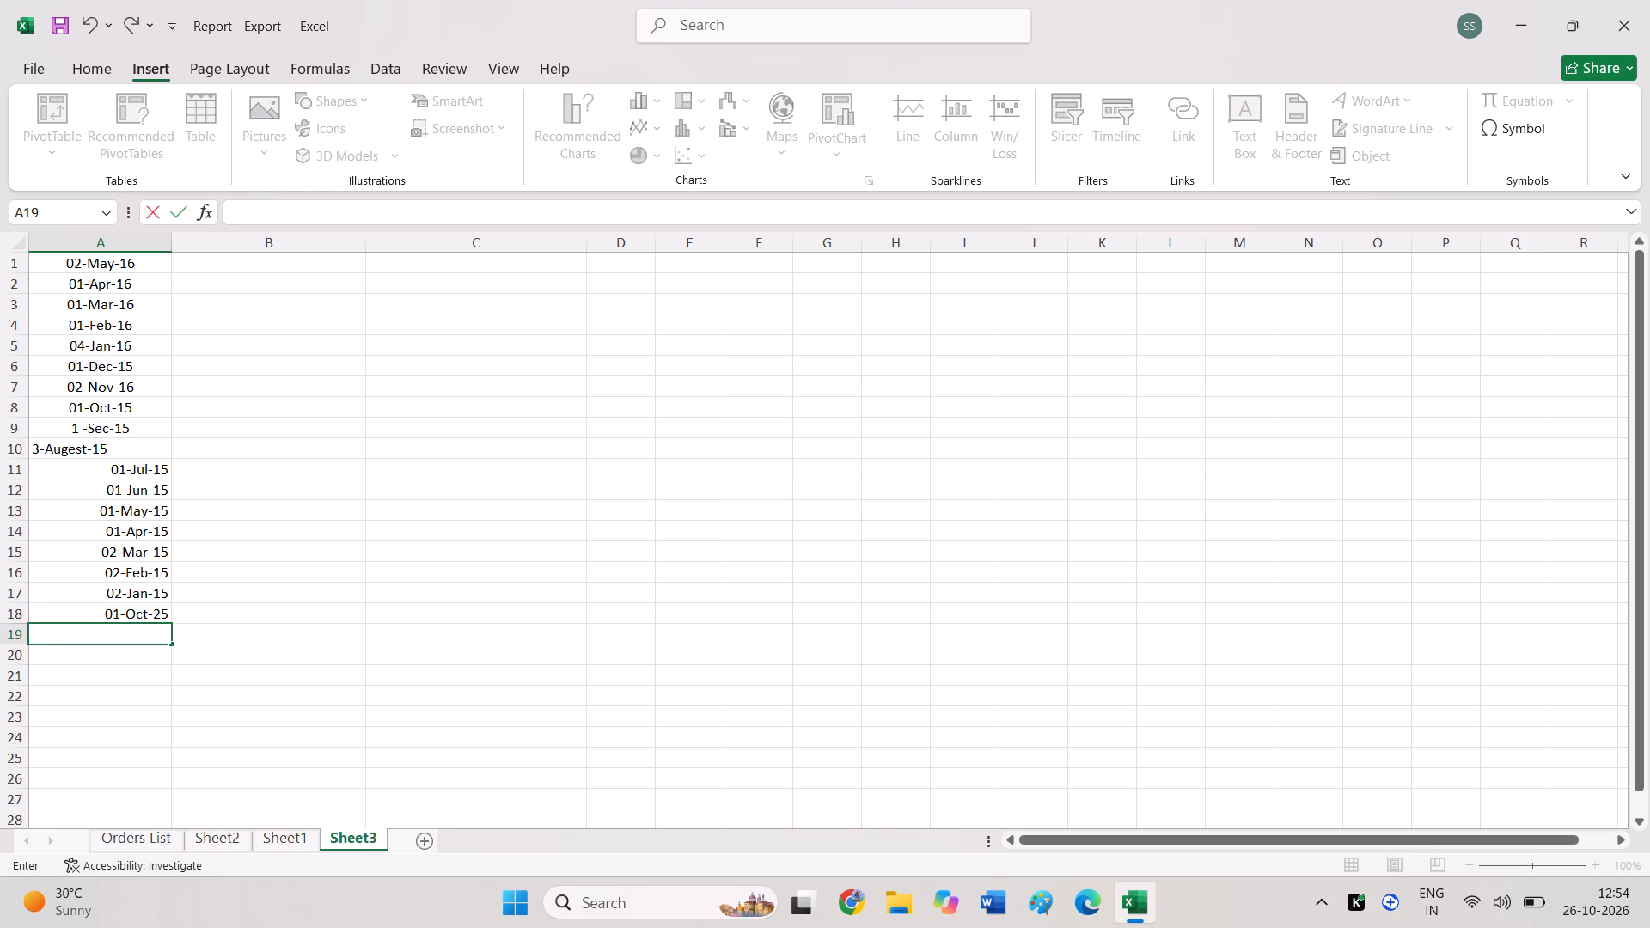
# Replace the date in cell A18, below the January 2015 date, with 1-Dec-14.
pyautogui.click(164, 616)
pyautogui.click(158, 613)
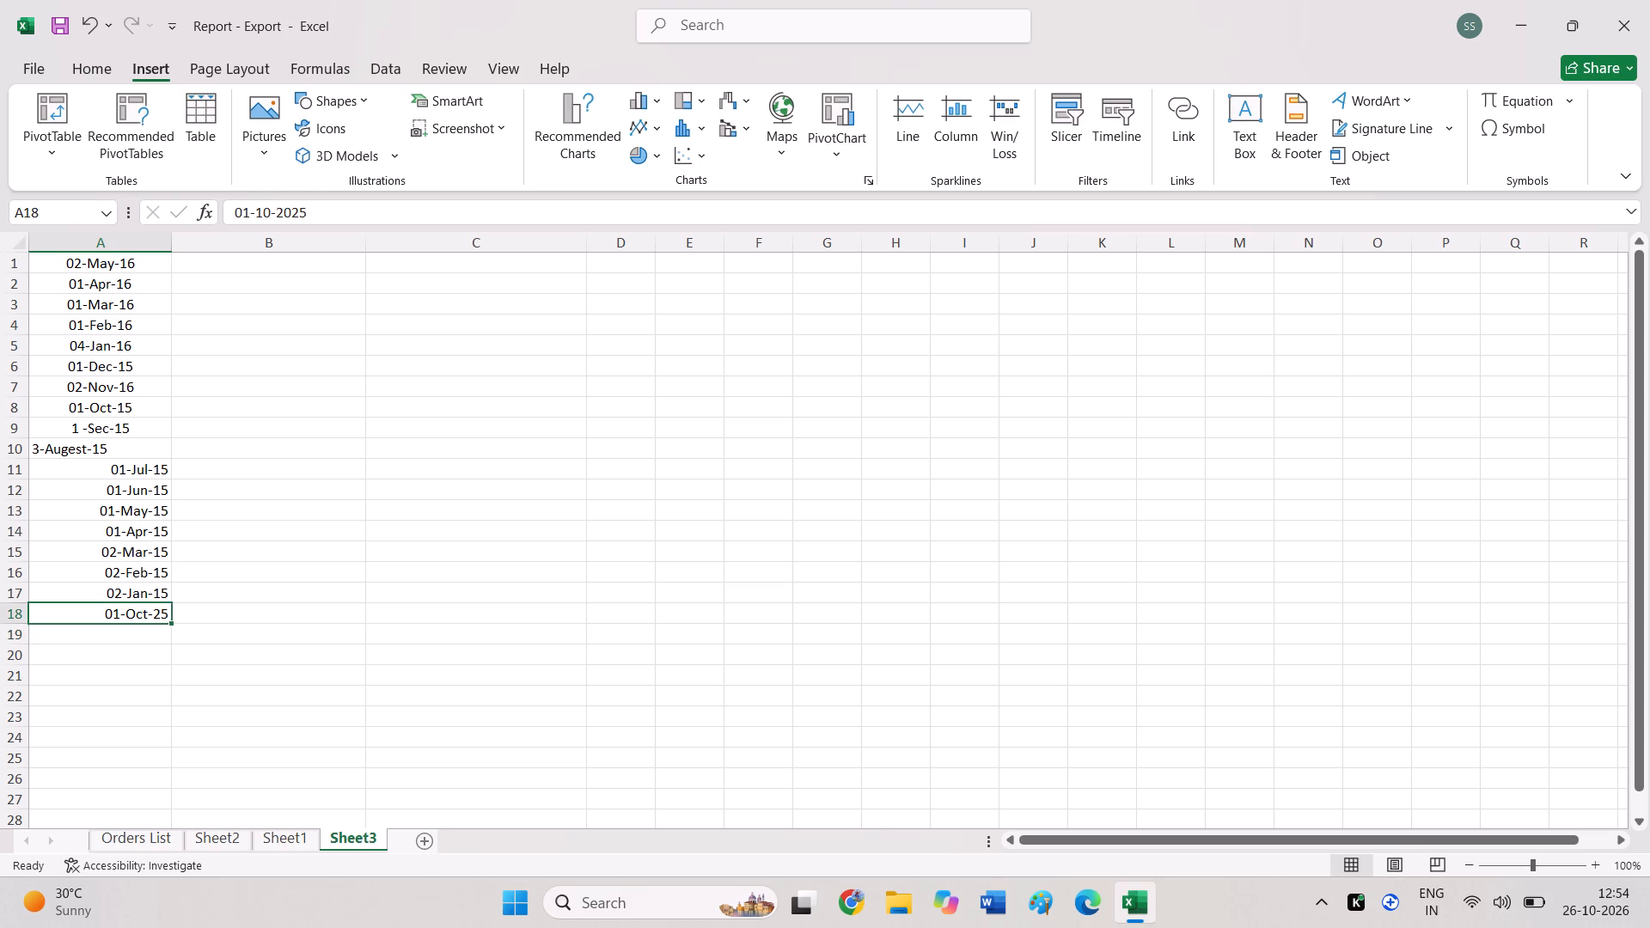
pyautogui.click(162, 614)
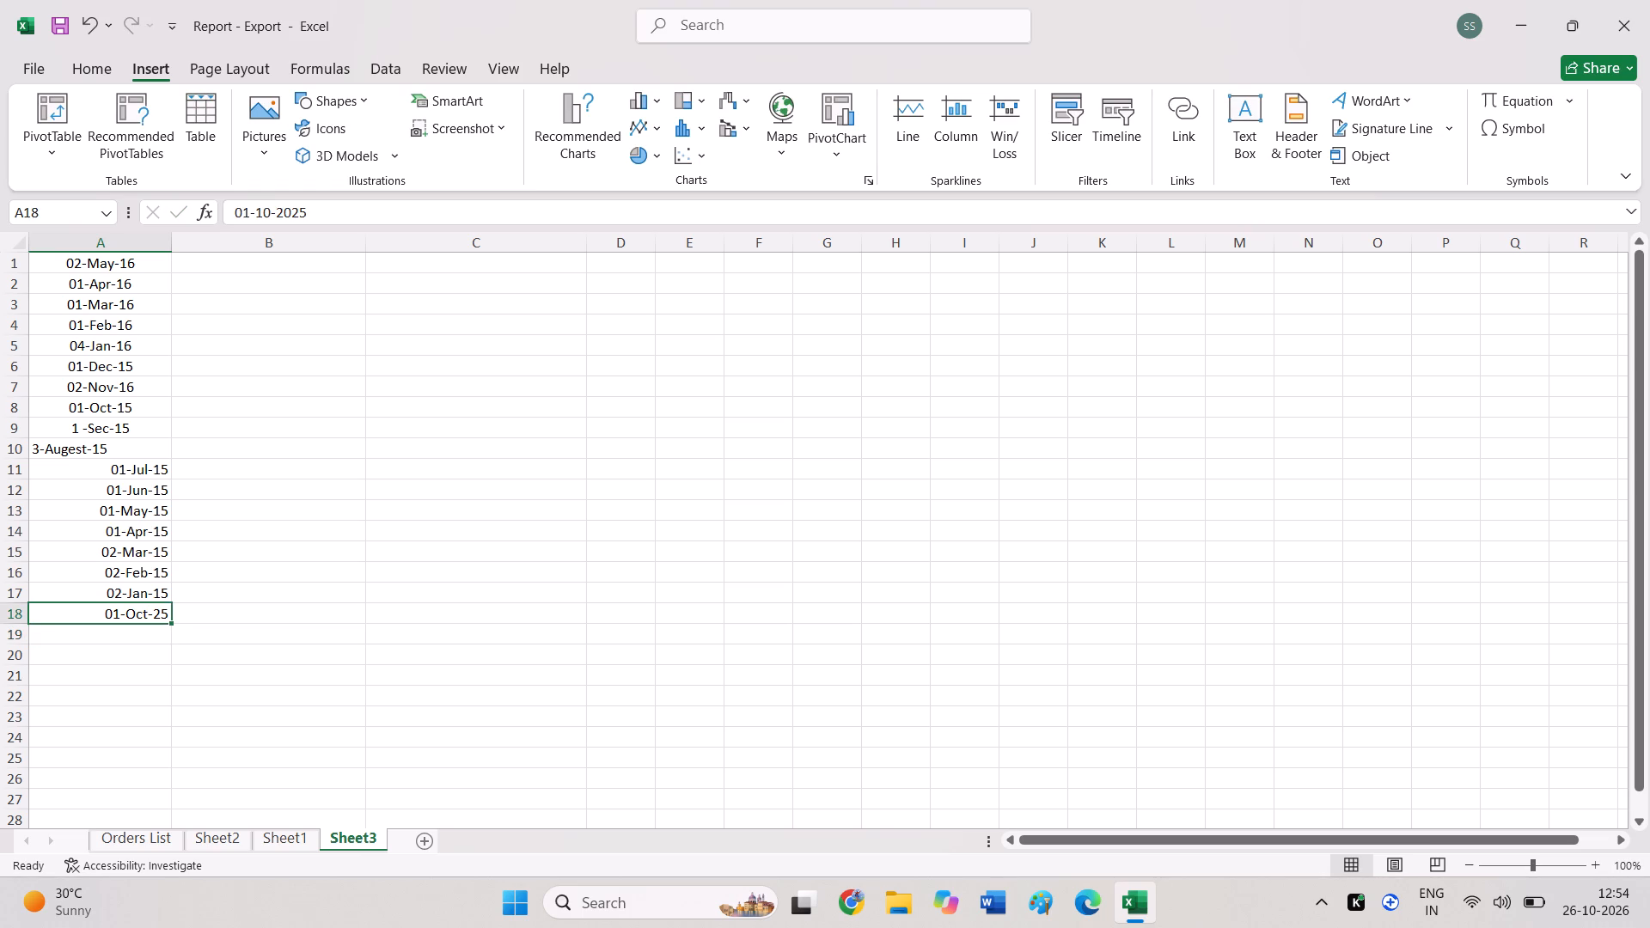
pyautogui.doubleClick(162, 618)
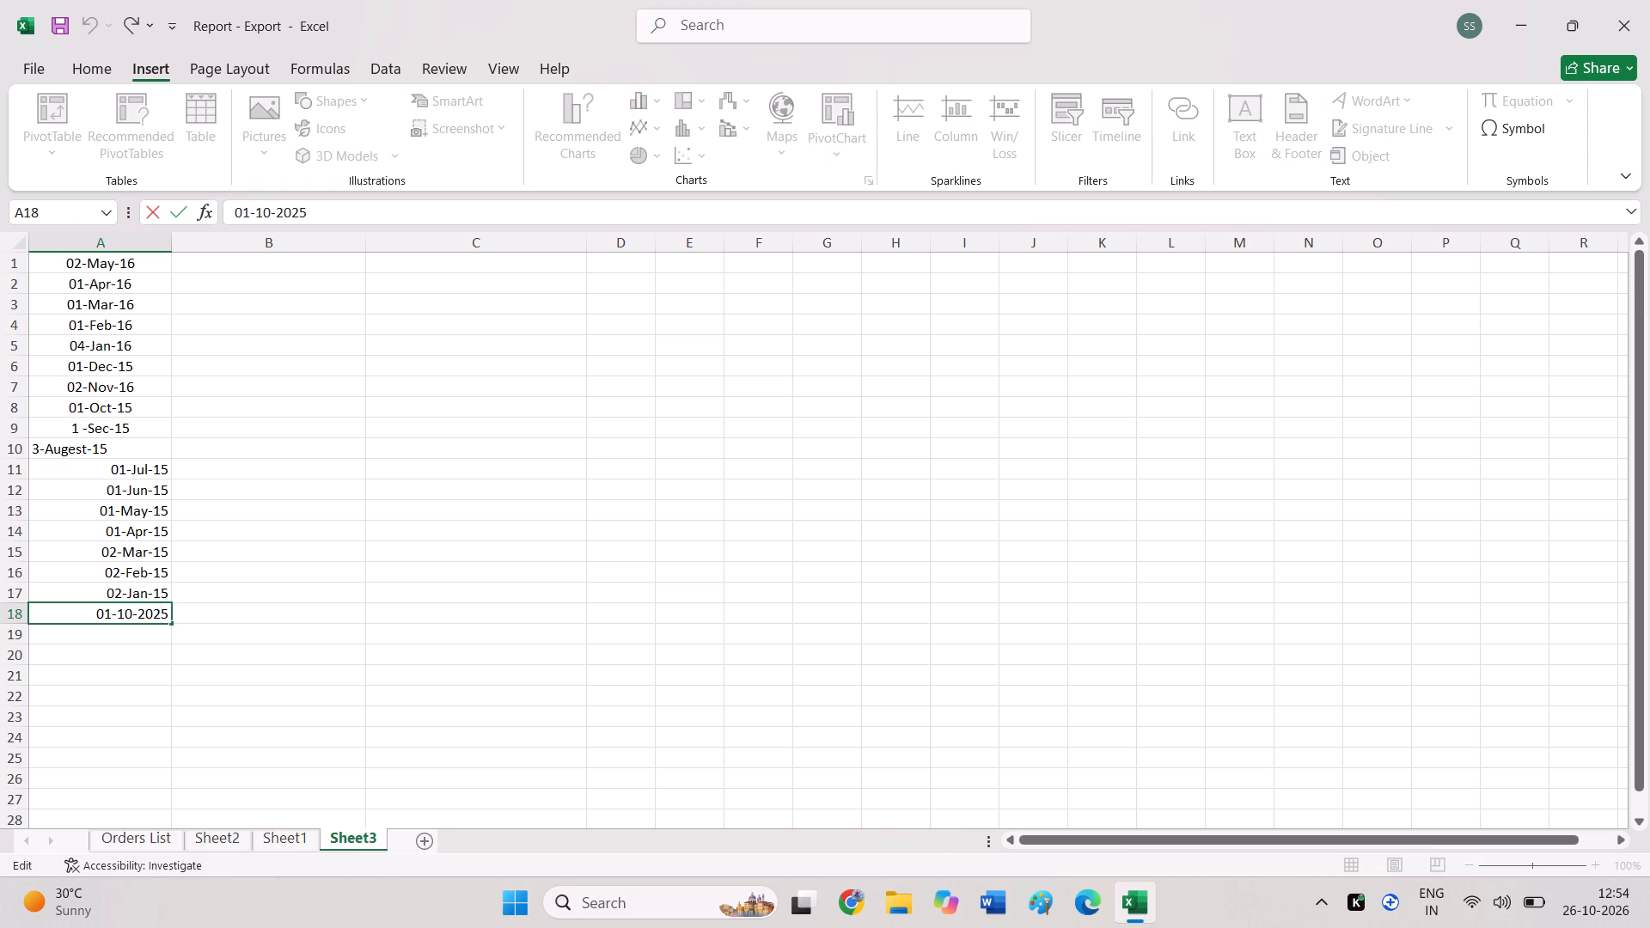
pyautogui.doubleClick(170, 620)
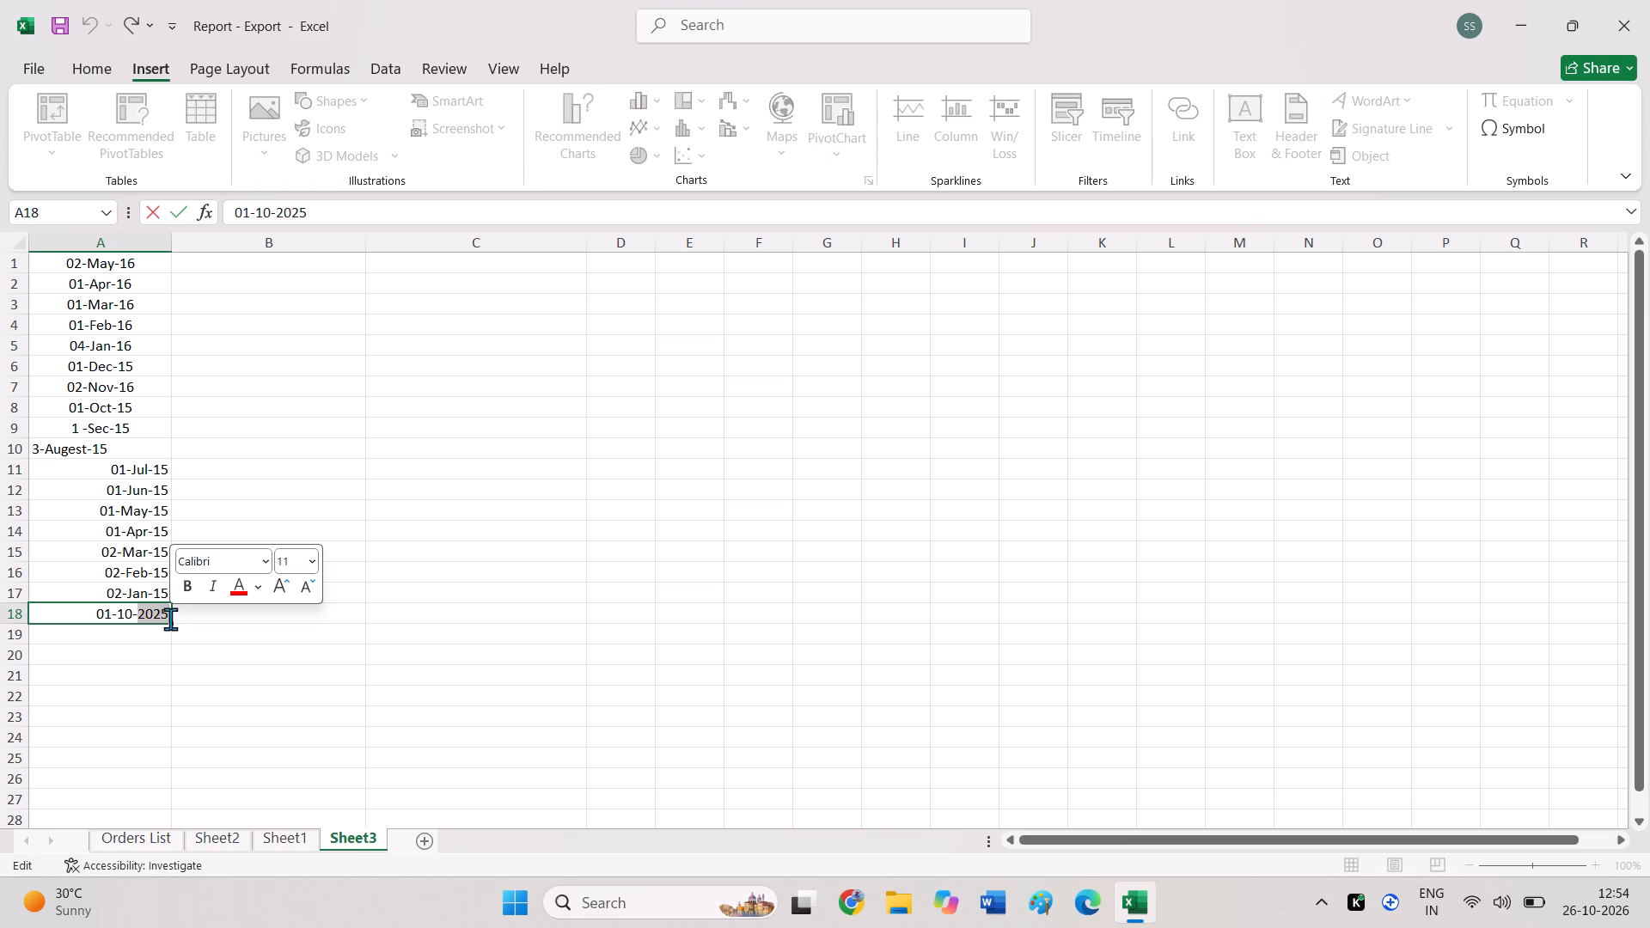
pyautogui.press('BackSpace')
pyautogui.press('BackSpace')
pyautogui.press('BackSpace')
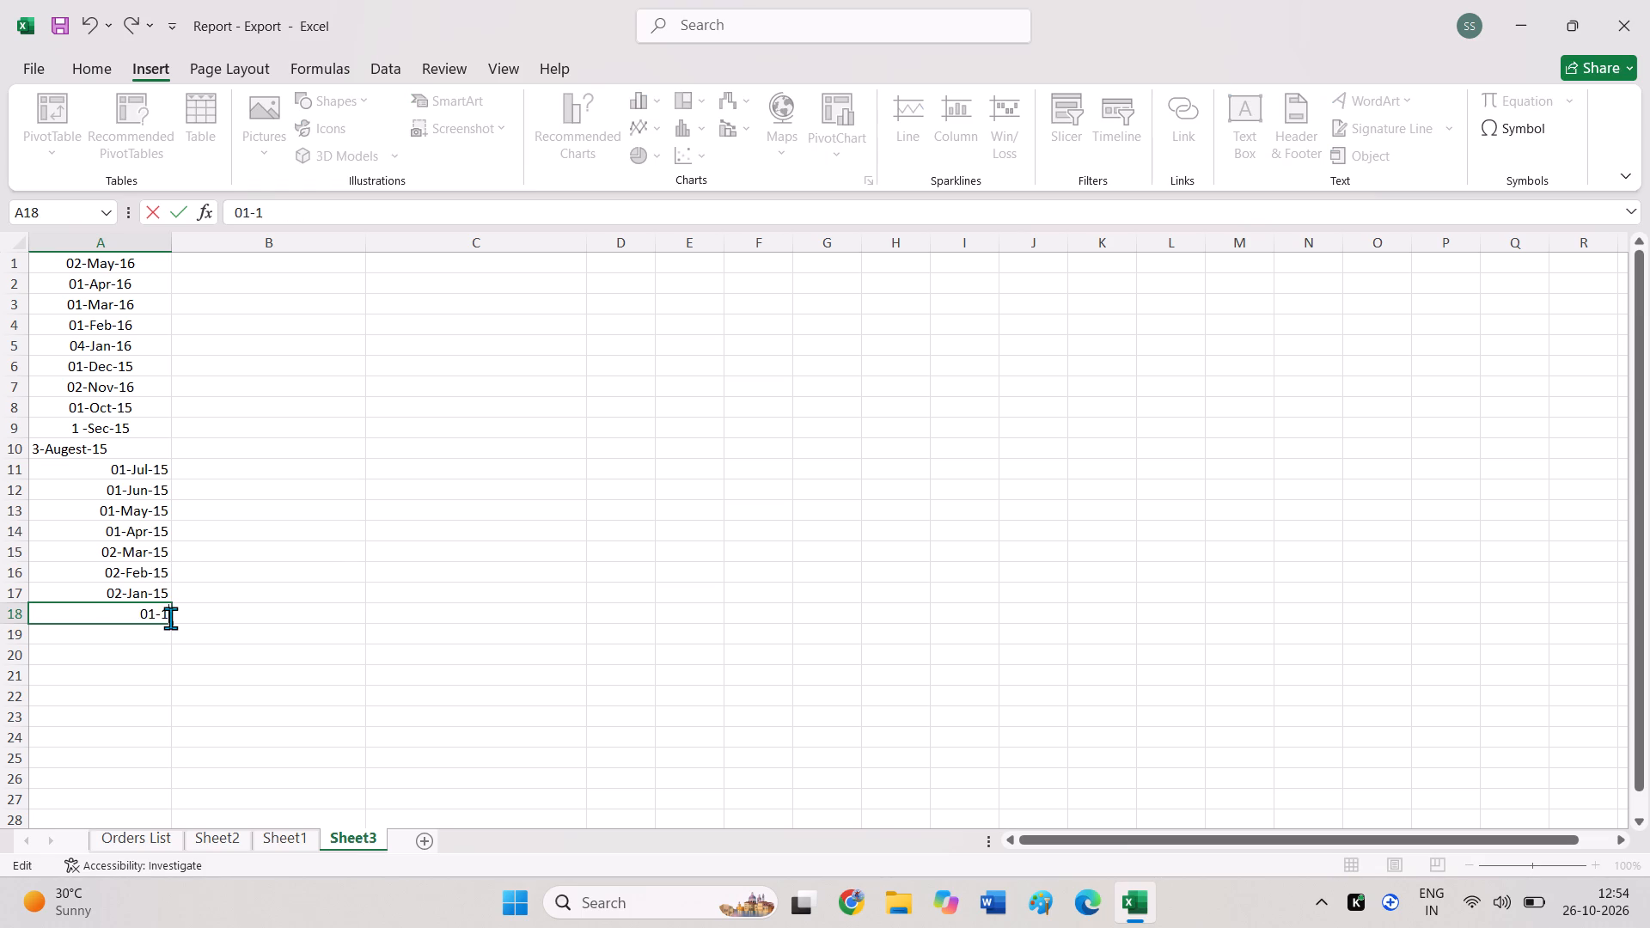
pyautogui.press('BackSpace')
pyautogui.press('BackSpace')
pyautogui.press('BackSpace')
pyautogui.press('BackSpace')
pyautogui.press('BackSpace')
pyautogui.write('1-Dec-')
pyautogui.press('1')
pyautogui.press('4')
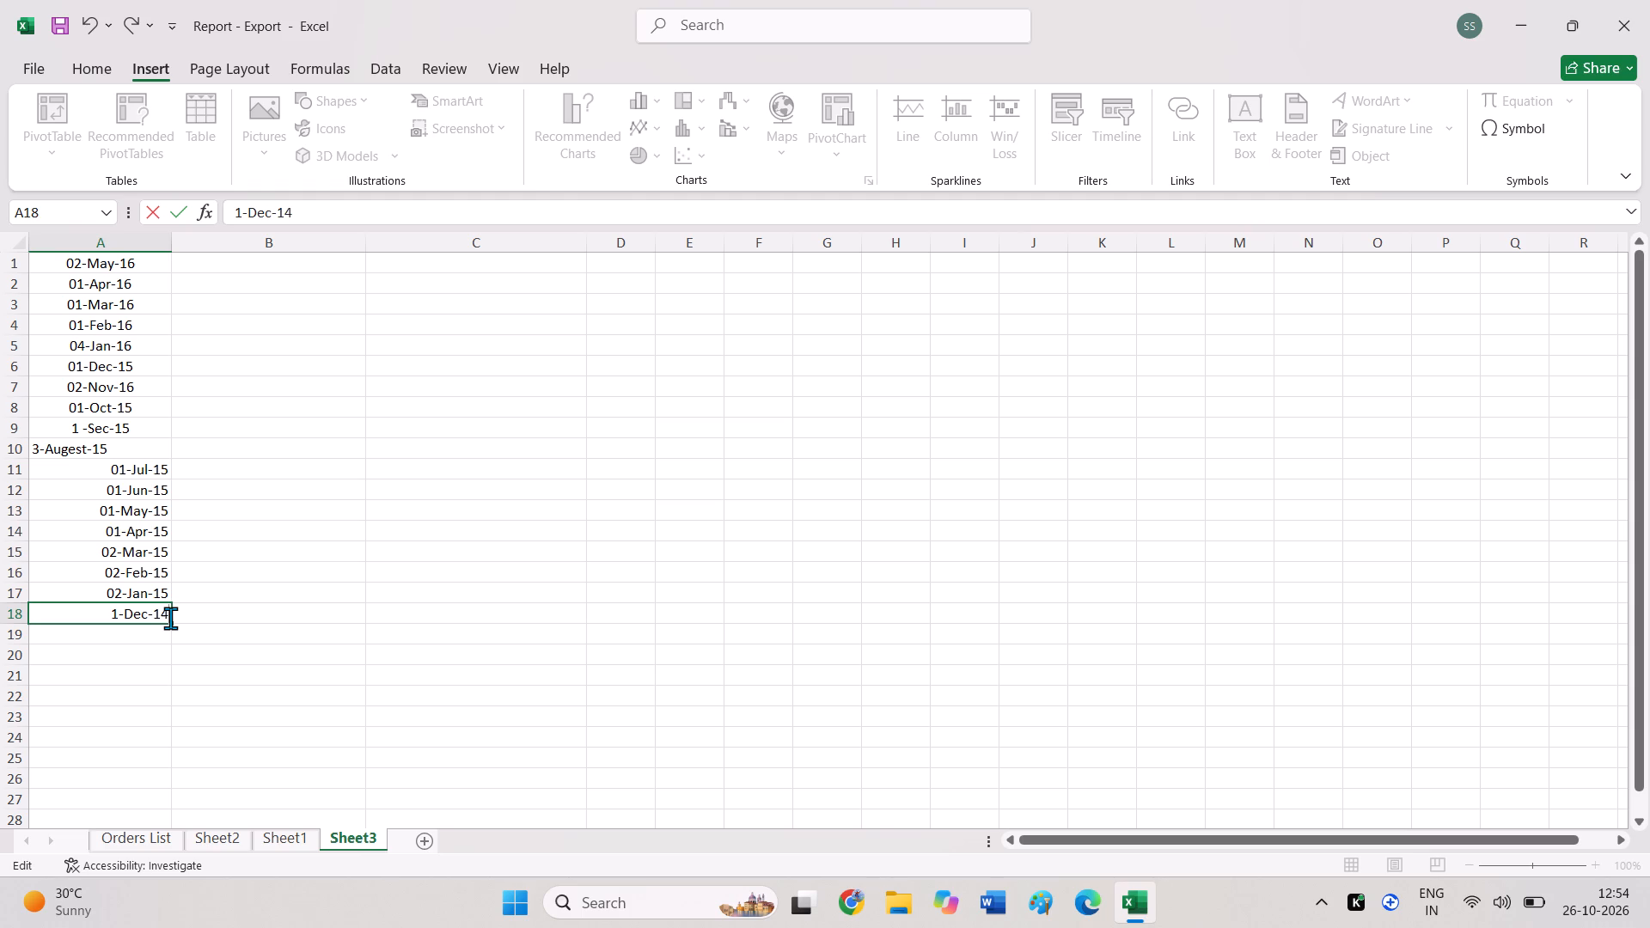
pyautogui.press('Return')
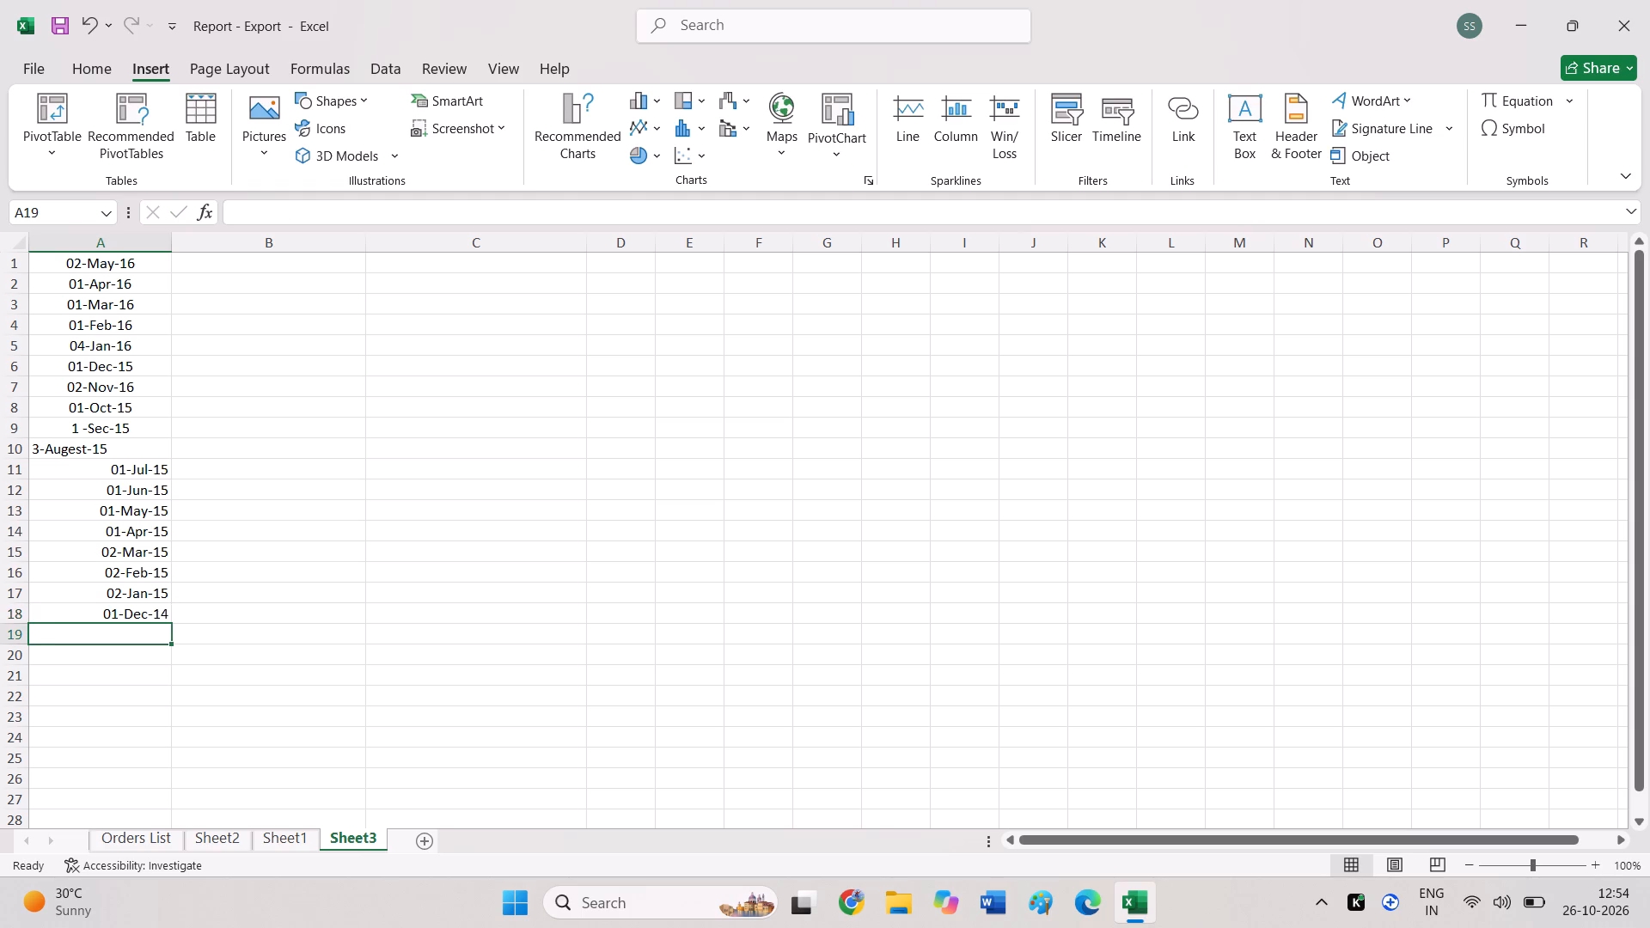
# Enter the date 3-Nov-14 in cell A19, below the December 2014 date.
pyautogui.press('3')
pyautogui.write('-o')
pyautogui.press('v')
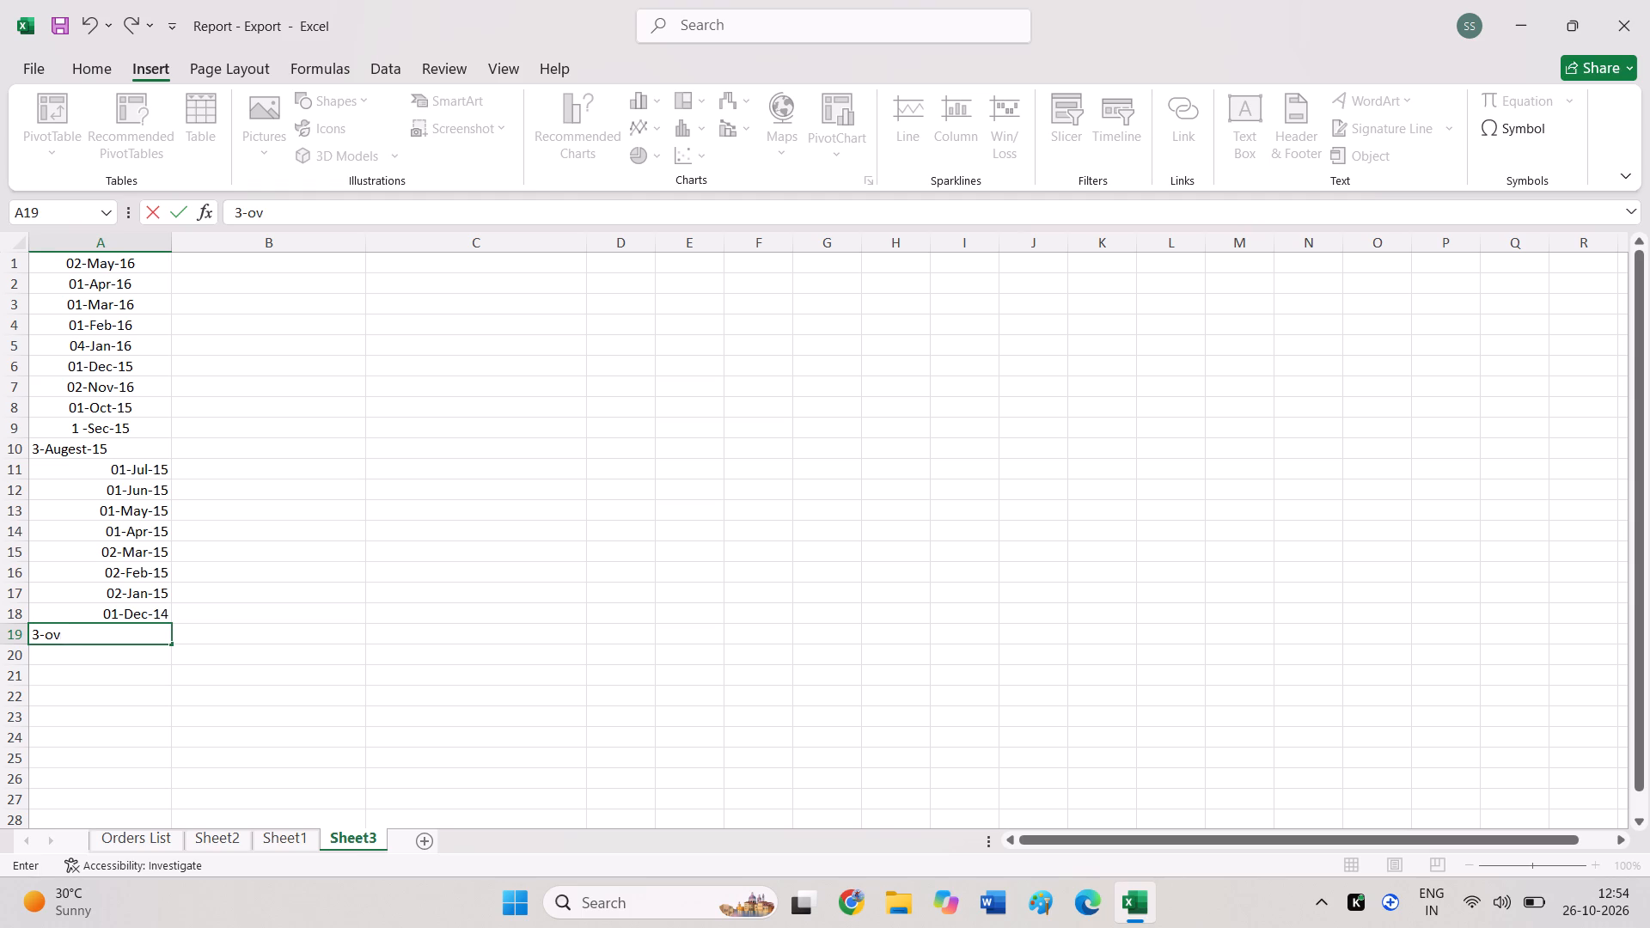
pyautogui.press('BackSpace')
pyautogui.press('BackSpace')
pyautogui.write('Nov-')
pyautogui.write('14')
pyautogui.press('Return')
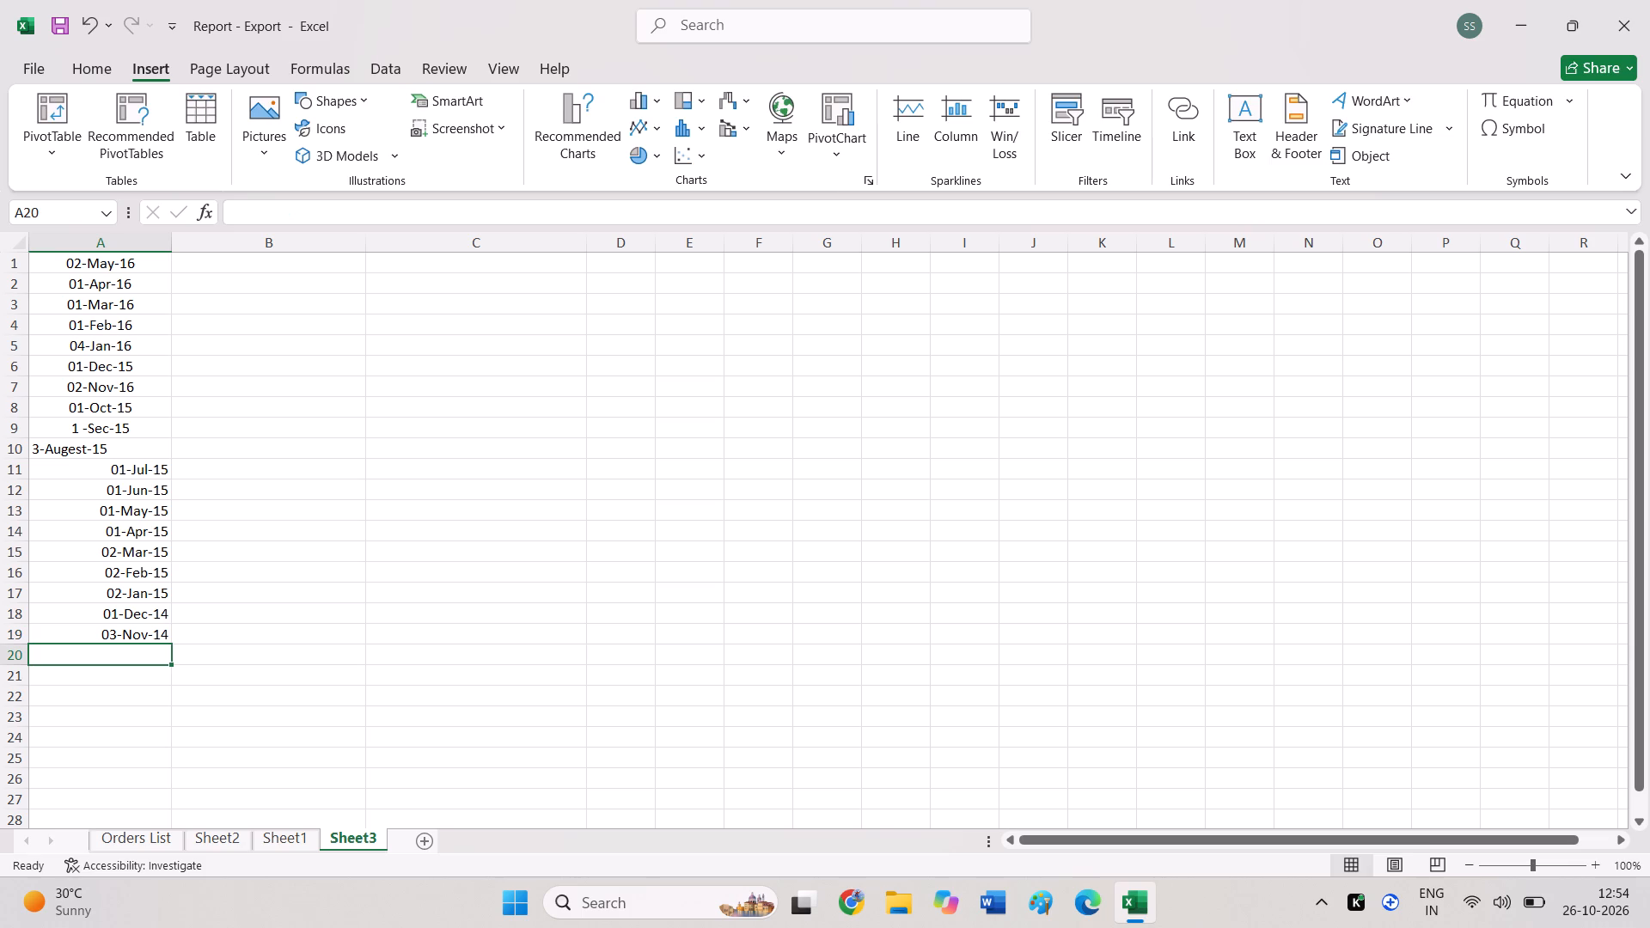
# Enter the date 1-Oct-14 in cell A20, below the November 2014 date.
pyautogui.press('1')
pyautogui.press('-')
pyautogui.write('Oct-')
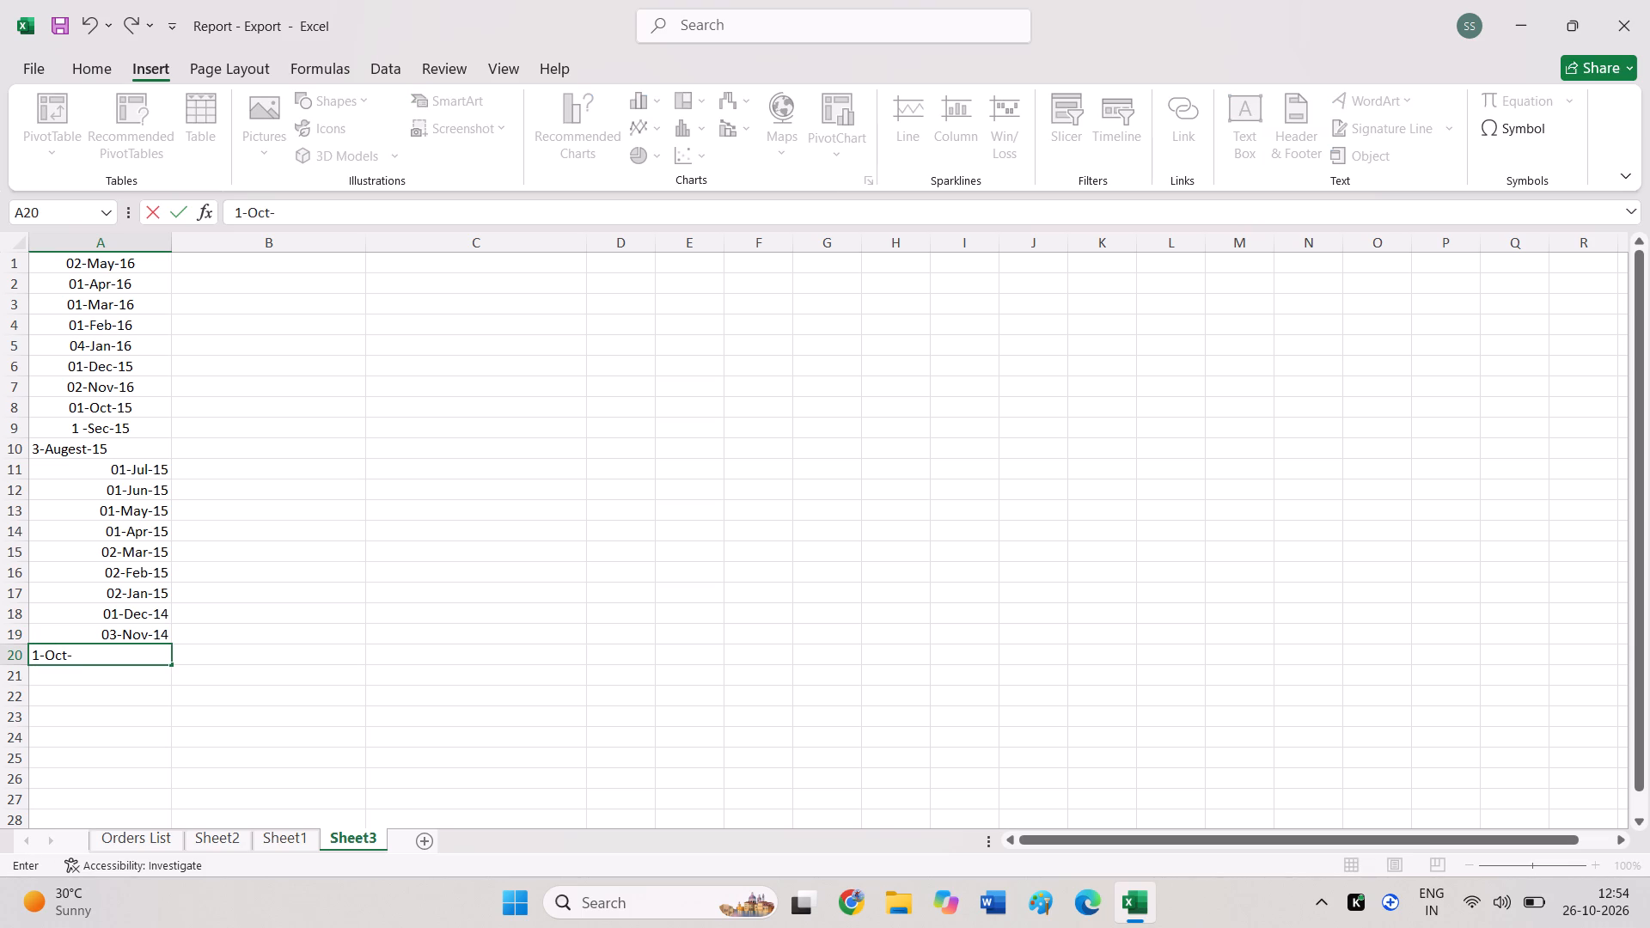
pyautogui.write('14')
pyautogui.press('Return')
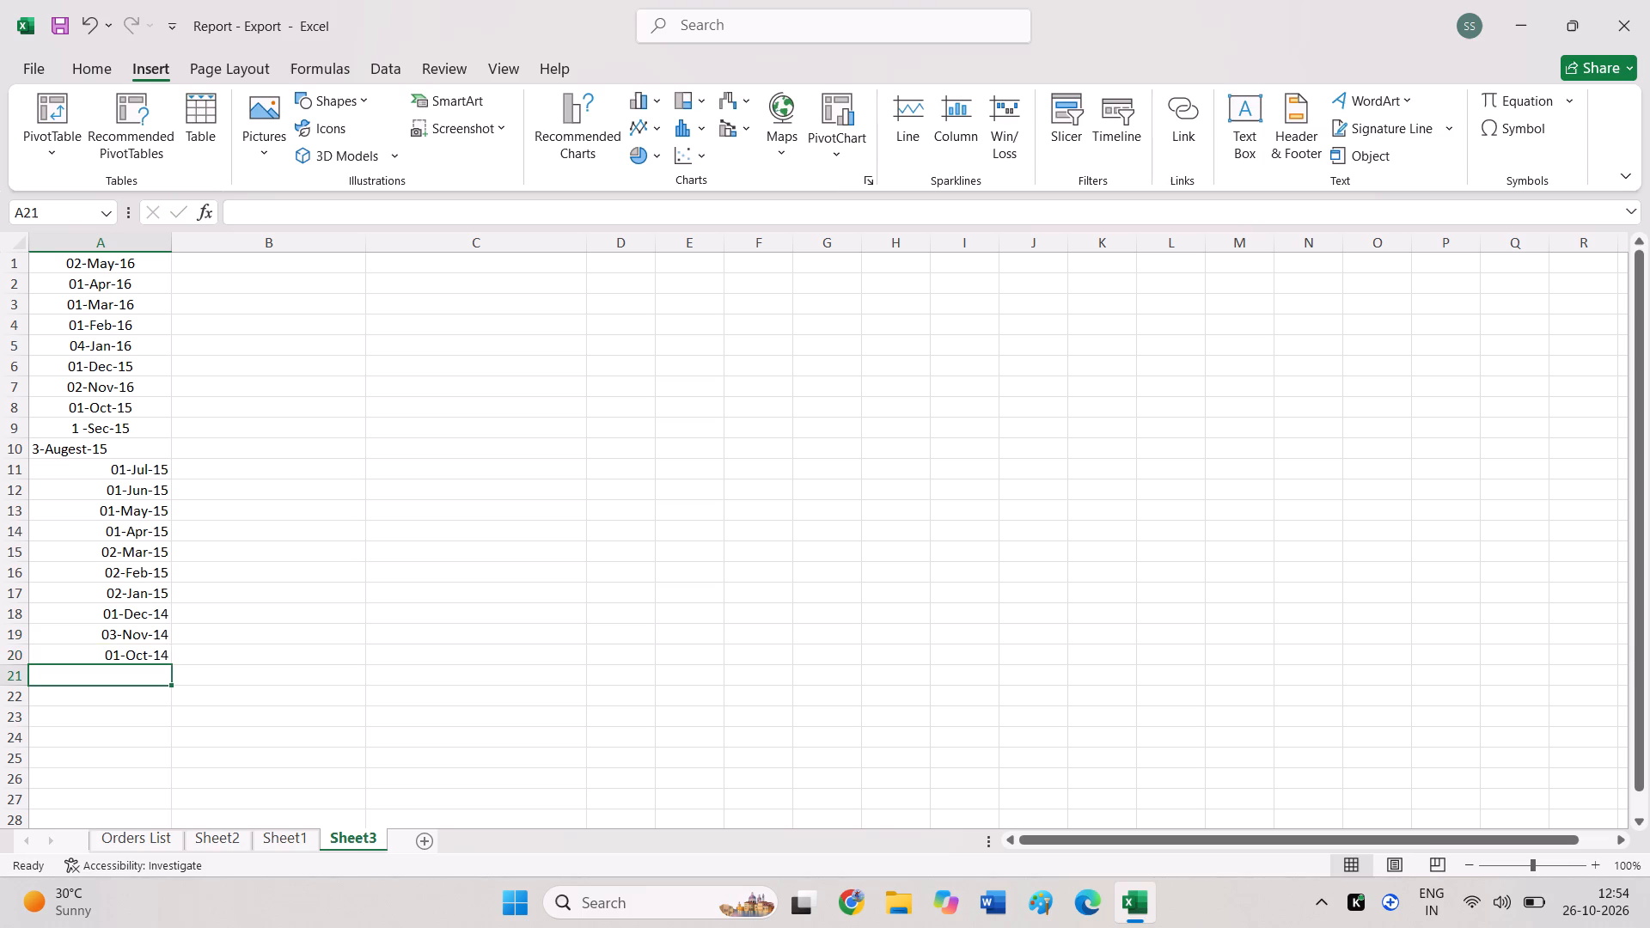
# Enter 2-Sec-14 in cell A21, below the October 2014 date.
pyautogui.press('2')
pyautogui.write('-s')
pyautogui.press('Return')
pyautogui.press('BackSpace')
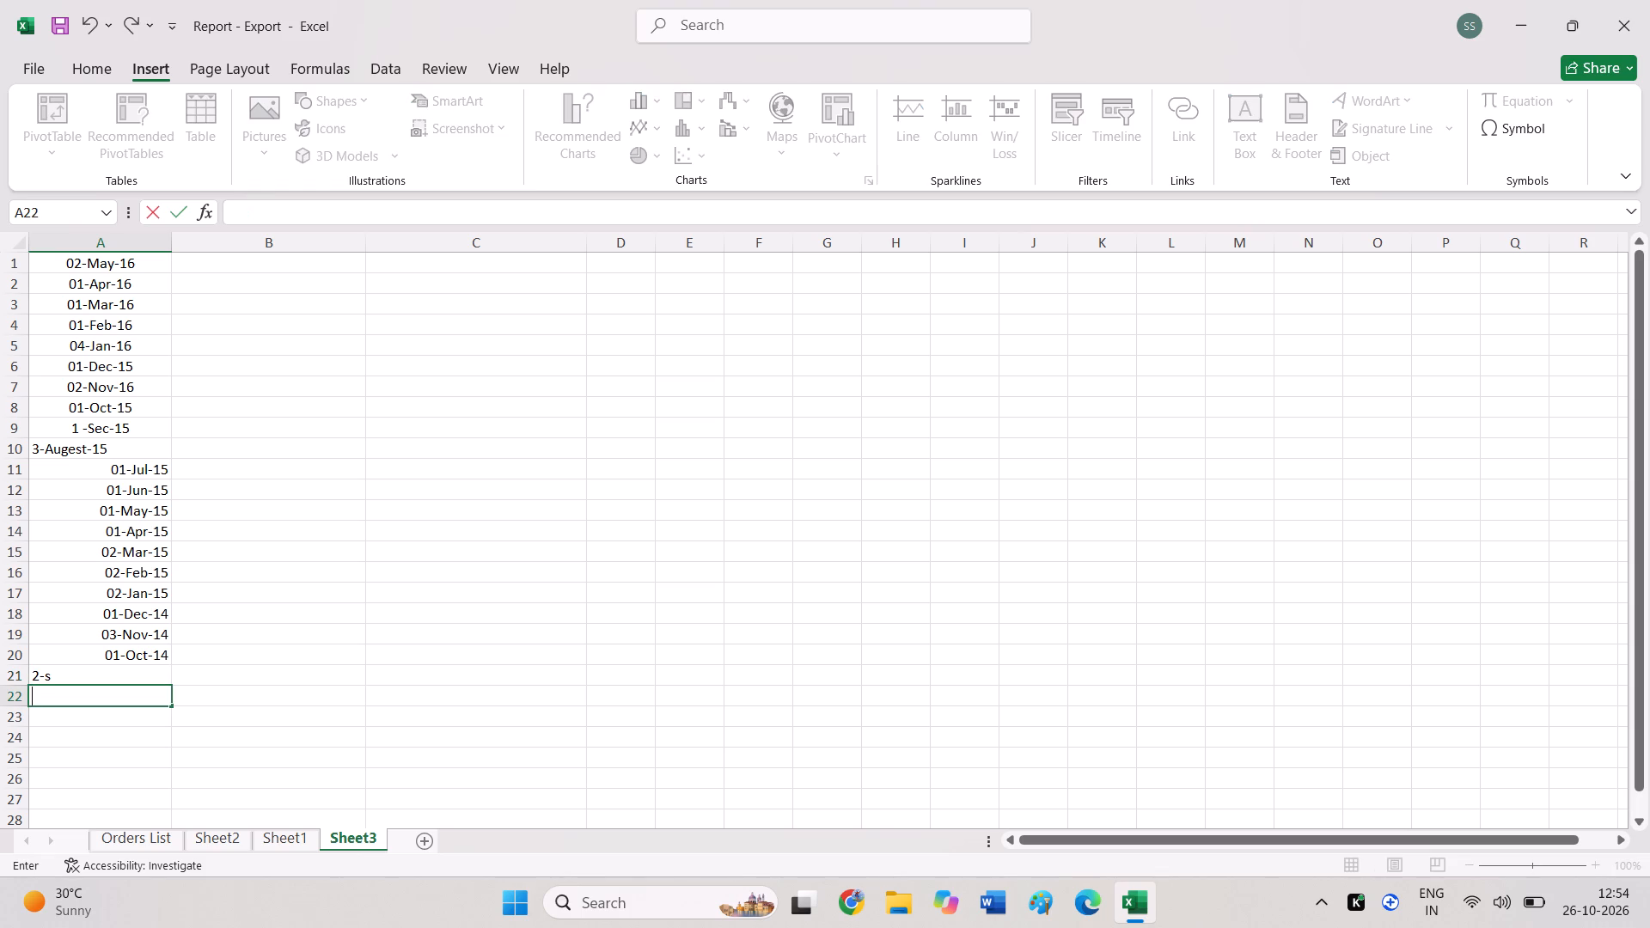
pyautogui.press('BackSpace')
pyautogui.click(76, 674)
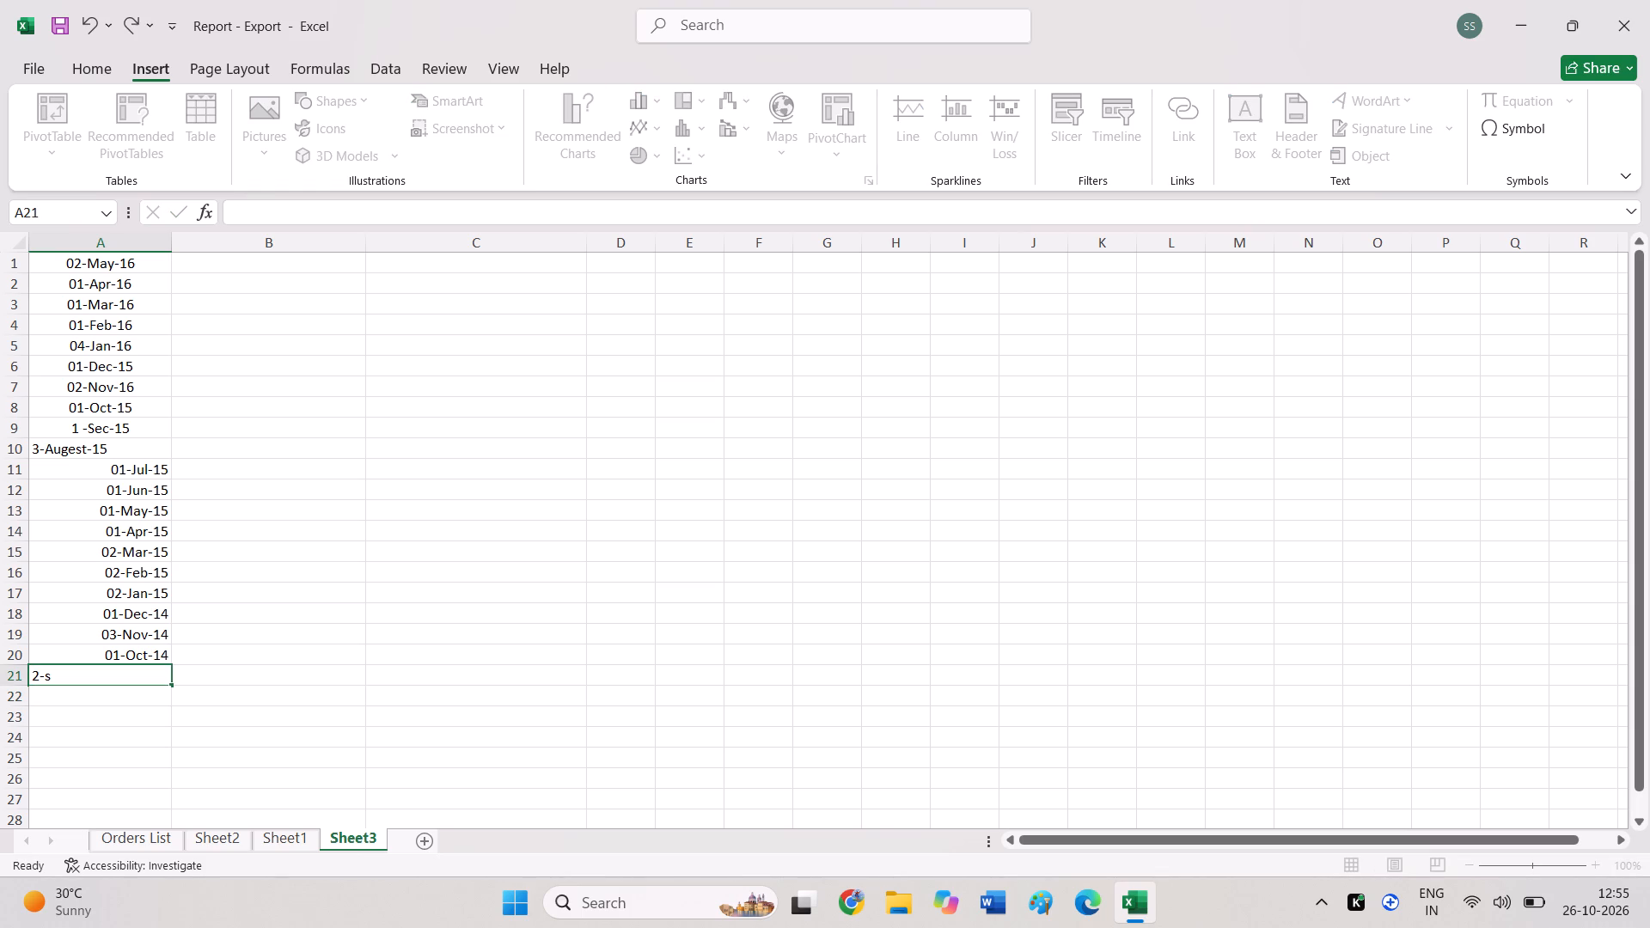
pyautogui.click(76, 674)
pyautogui.doubleClick(76, 674)
pyautogui.press('BackSpace')
pyautogui.write('SEc')
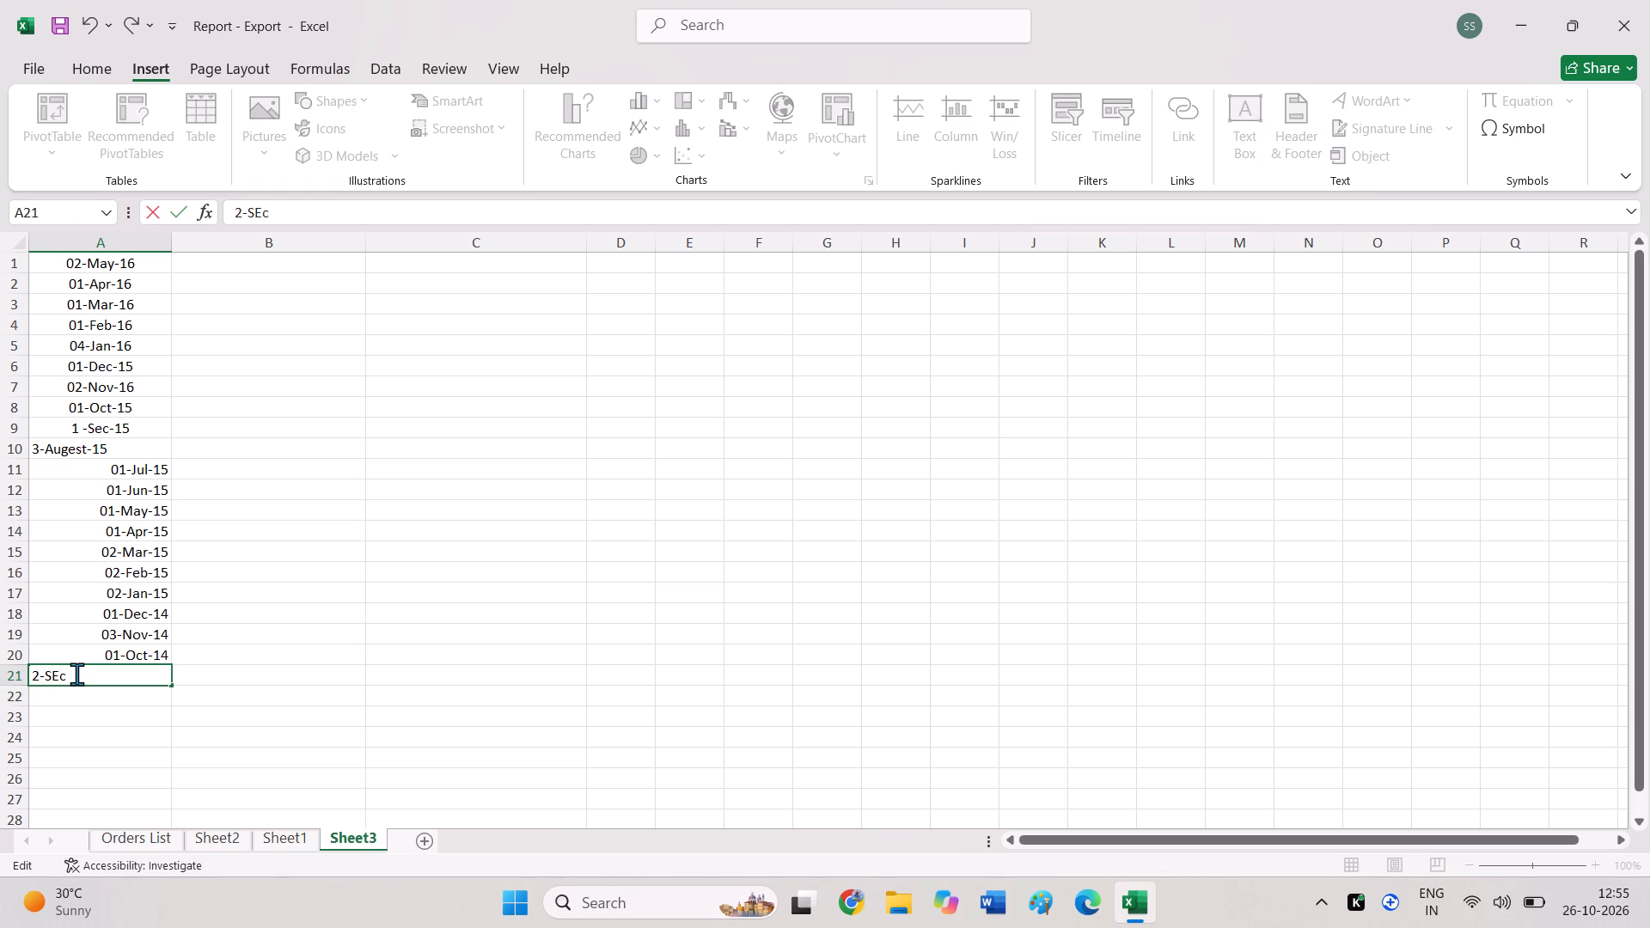
pyautogui.press('BackSpace')
pyautogui.press('BackSpace')
pyautogui.press('e')
pyautogui.press('c')
pyautogui.press('-')
pyautogui.write('14')
pyautogui.press('Return')
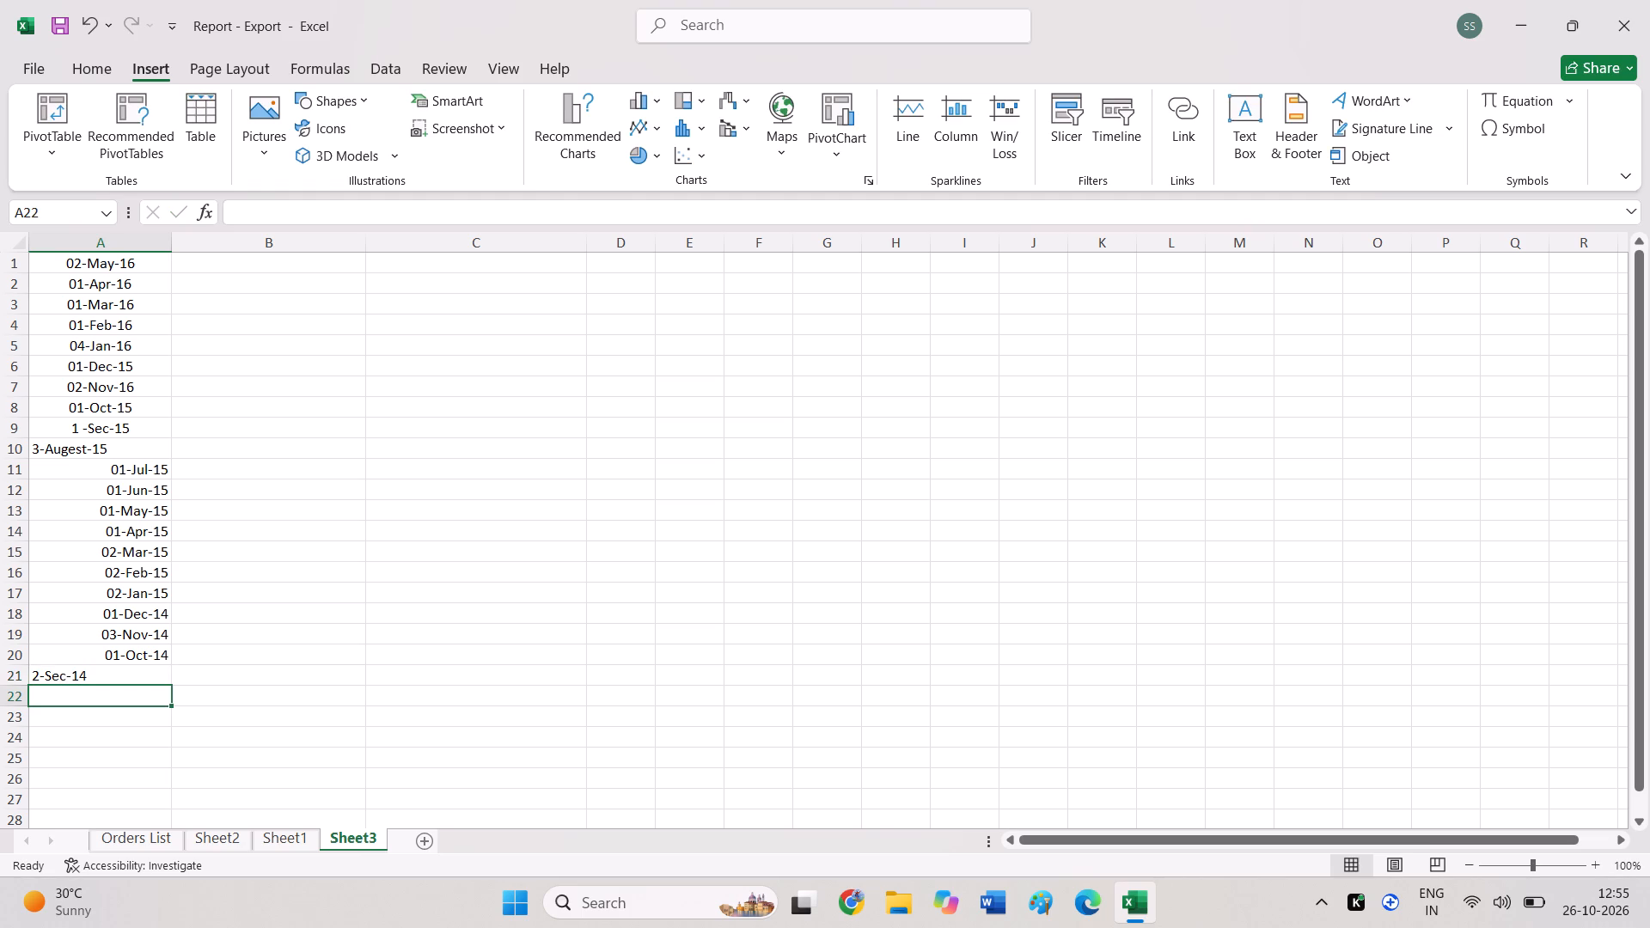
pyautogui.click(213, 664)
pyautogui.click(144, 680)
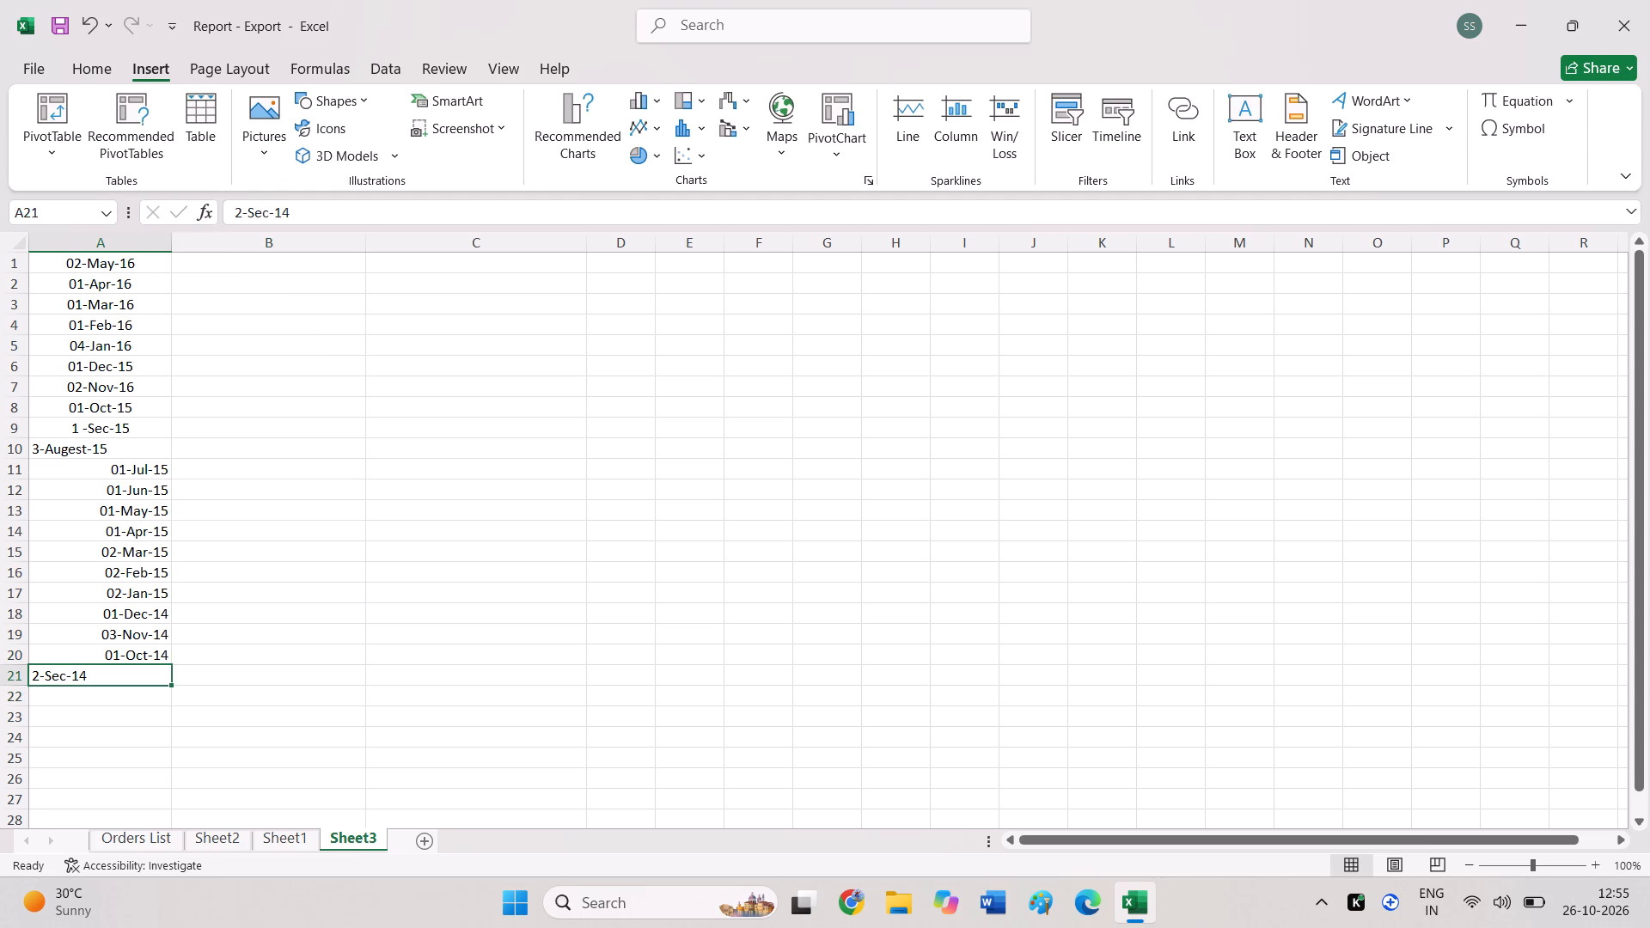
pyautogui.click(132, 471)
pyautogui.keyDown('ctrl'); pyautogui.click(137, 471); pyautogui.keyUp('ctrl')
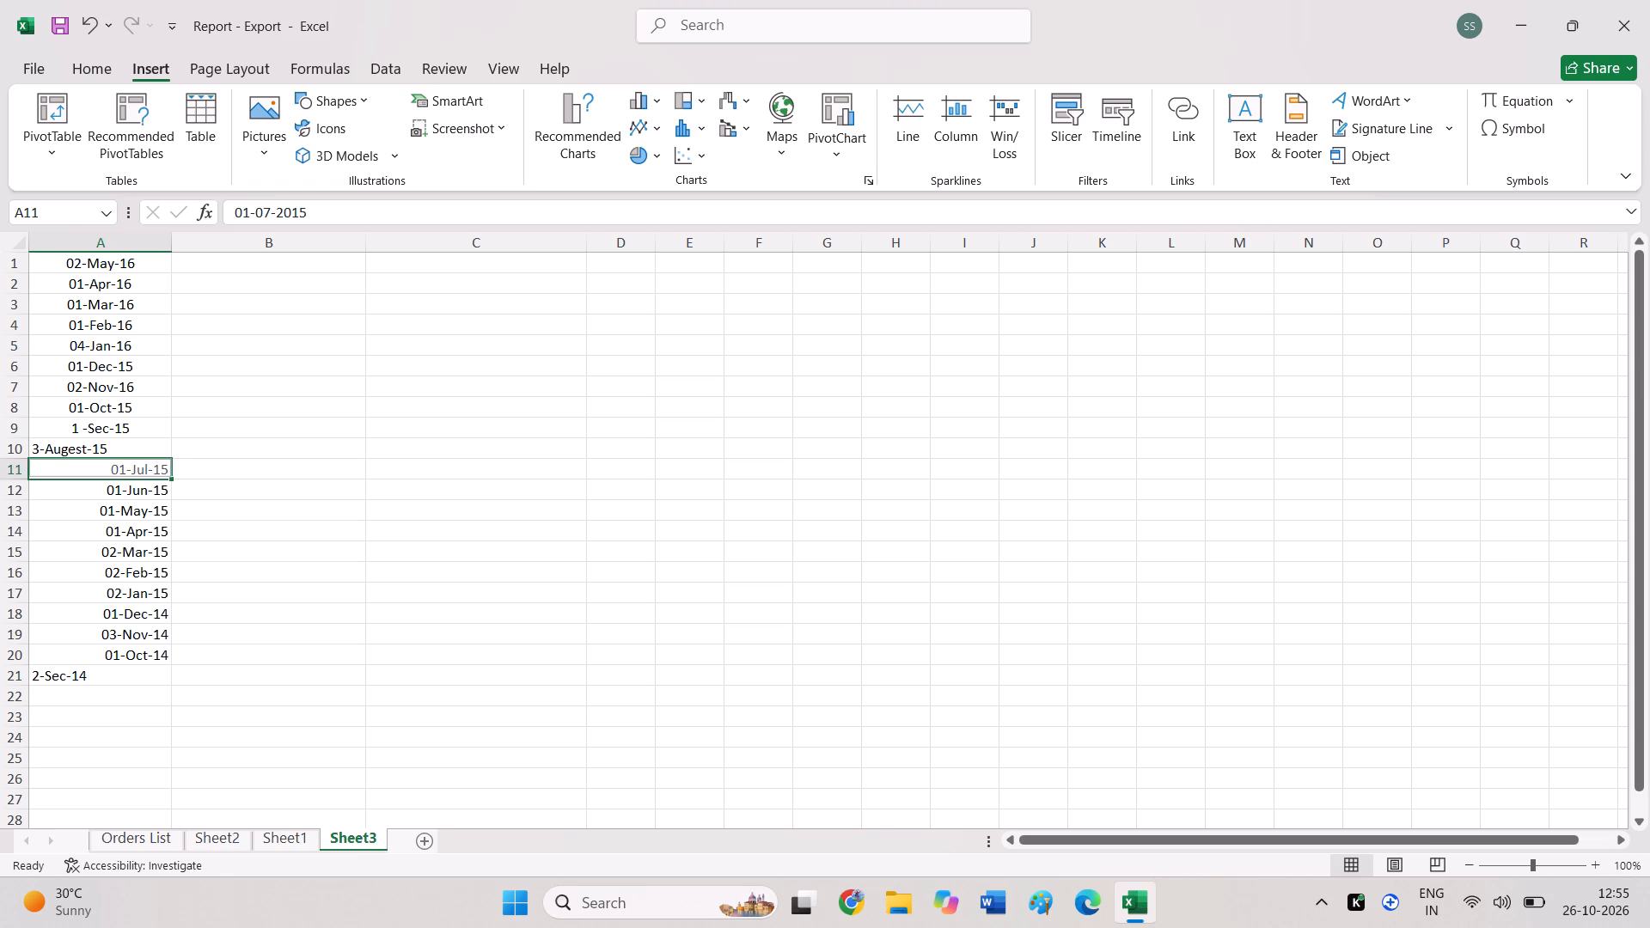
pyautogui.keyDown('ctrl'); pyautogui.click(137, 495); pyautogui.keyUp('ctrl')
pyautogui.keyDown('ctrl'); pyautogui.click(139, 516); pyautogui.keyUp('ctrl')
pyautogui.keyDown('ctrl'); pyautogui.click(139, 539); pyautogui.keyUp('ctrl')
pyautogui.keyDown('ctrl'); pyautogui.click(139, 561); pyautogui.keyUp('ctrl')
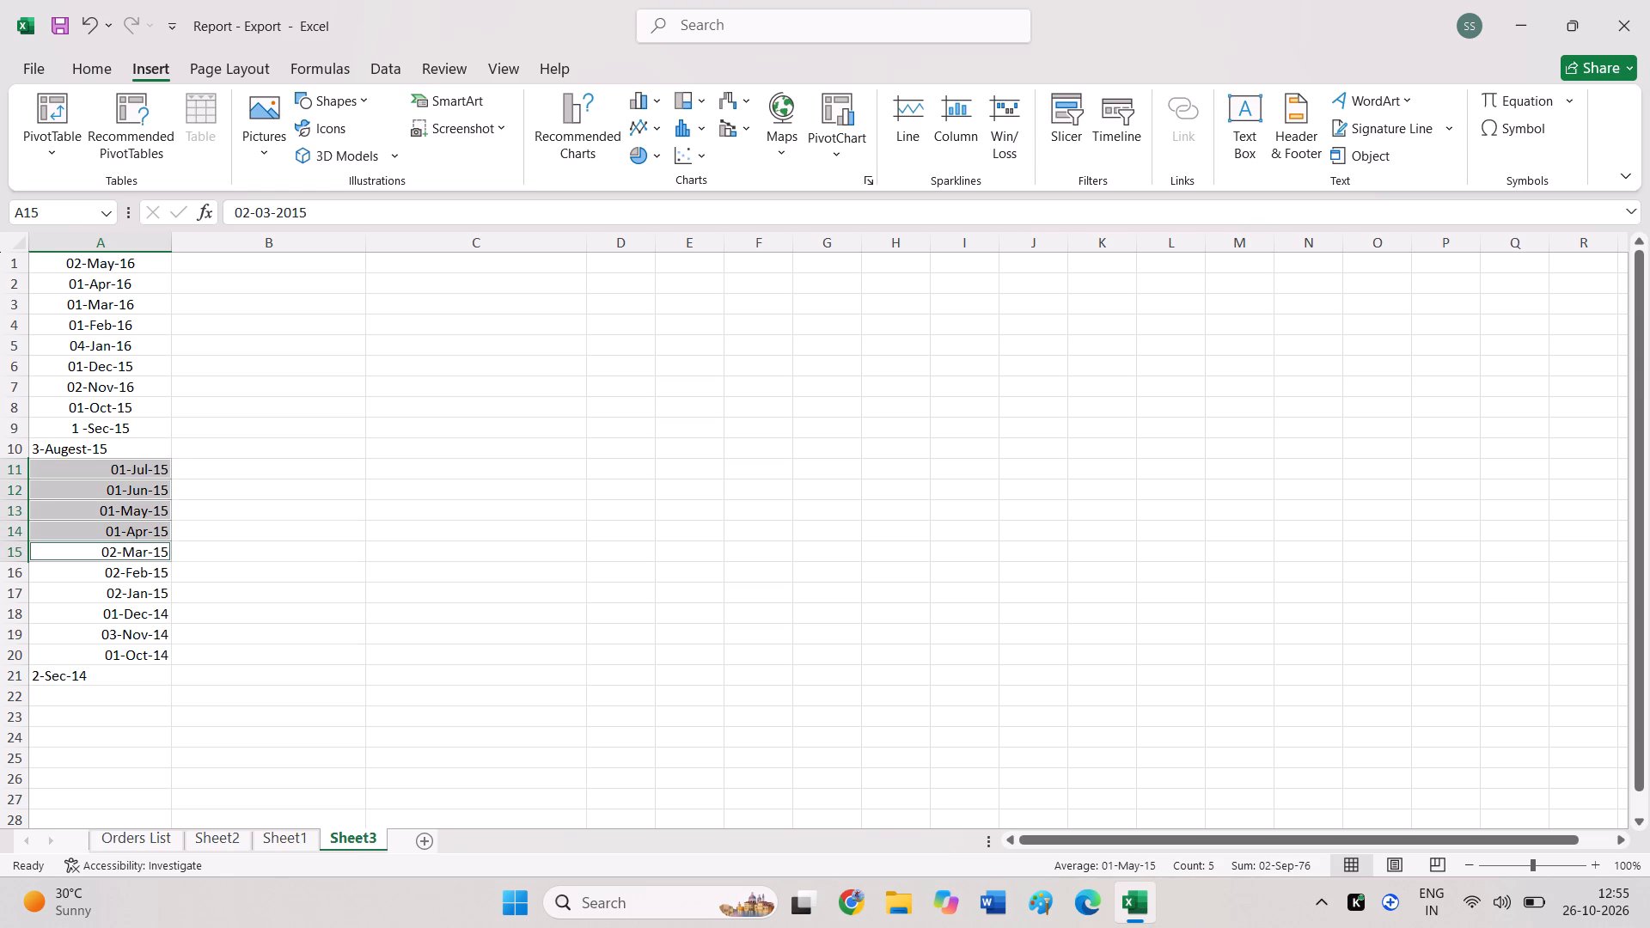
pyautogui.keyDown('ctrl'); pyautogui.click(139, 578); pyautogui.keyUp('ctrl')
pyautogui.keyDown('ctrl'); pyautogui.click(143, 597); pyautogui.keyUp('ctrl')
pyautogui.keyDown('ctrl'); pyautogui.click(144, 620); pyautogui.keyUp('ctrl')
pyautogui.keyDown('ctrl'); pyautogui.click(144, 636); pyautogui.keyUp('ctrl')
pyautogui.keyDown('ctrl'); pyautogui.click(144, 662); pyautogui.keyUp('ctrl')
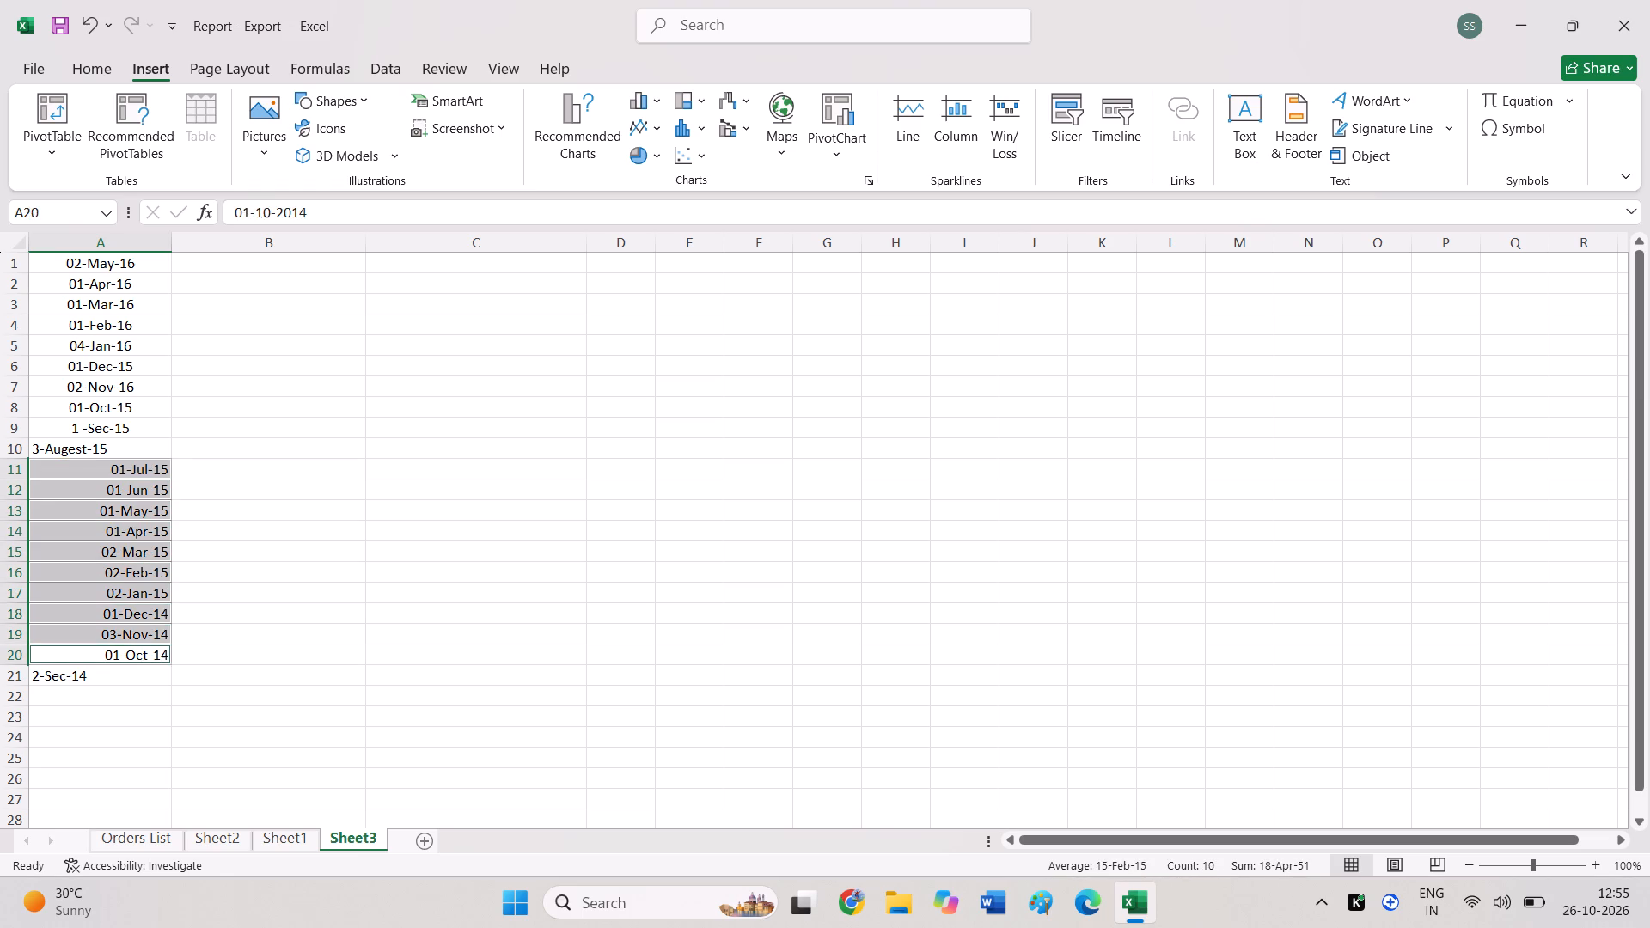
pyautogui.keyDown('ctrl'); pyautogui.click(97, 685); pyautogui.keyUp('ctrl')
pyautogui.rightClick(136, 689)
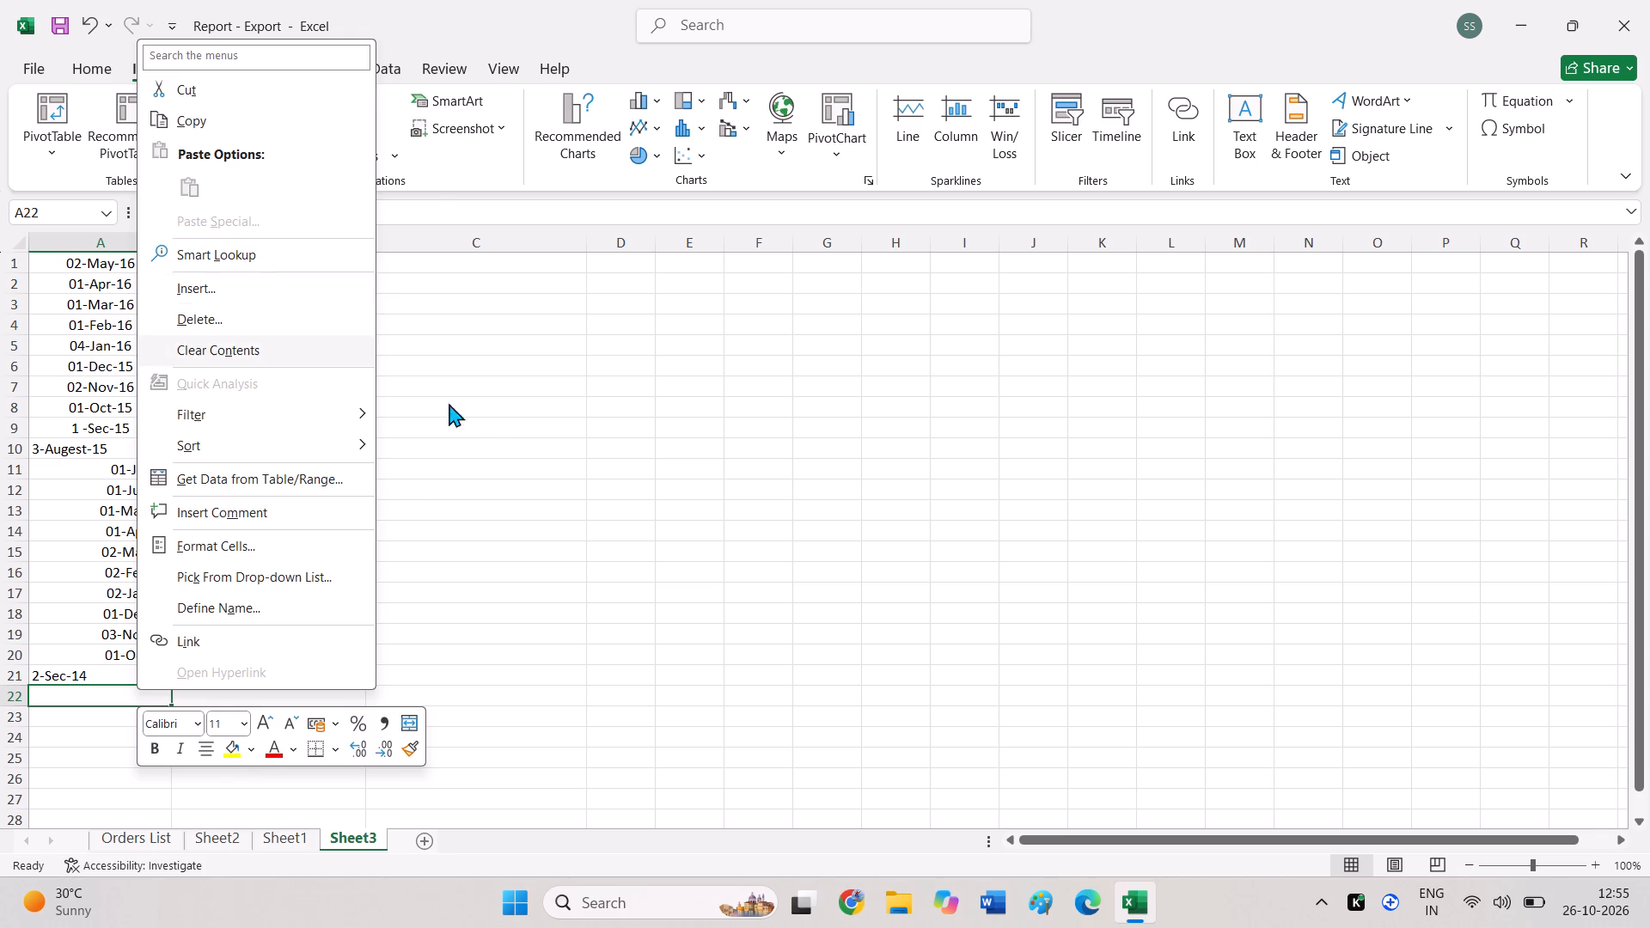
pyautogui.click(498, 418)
# Centre the July to April 2015 dates in cells A11 to A14.
pyautogui.keyDown('ctrl'); pyautogui.click(138, 468); pyautogui.keyUp('ctrl')
pyautogui.keyDown('ctrl'); pyautogui.click(136, 488); pyautogui.keyUp('ctrl')
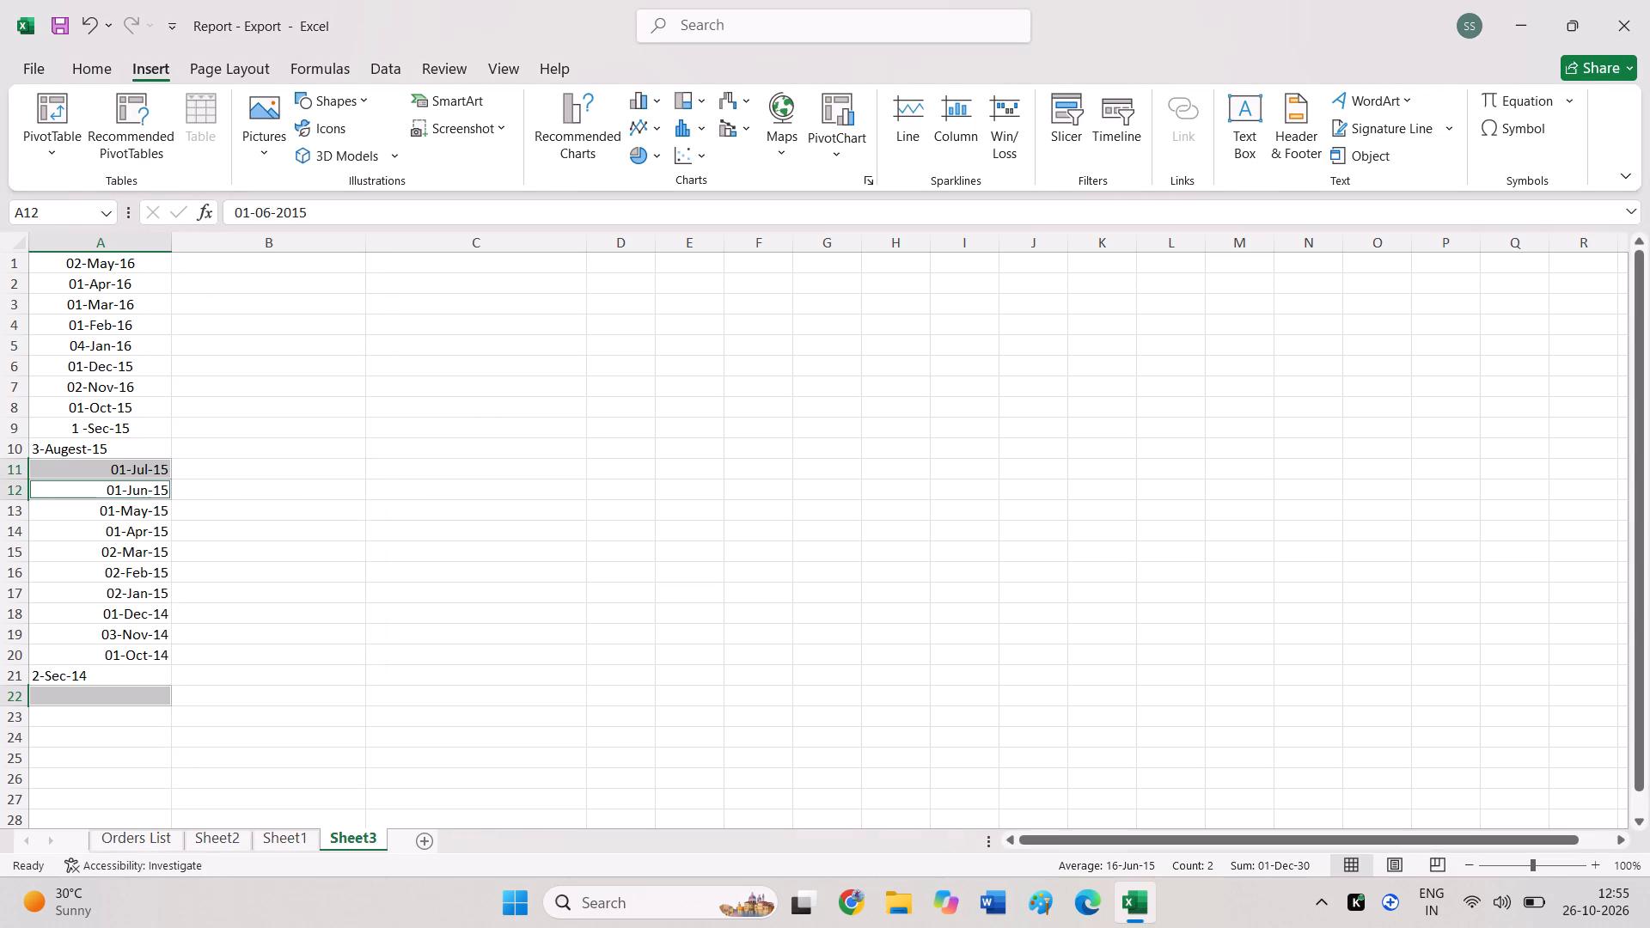
pyautogui.keyDown('ctrl'); pyautogui.click(133, 509); pyautogui.keyUp('ctrl')
pyautogui.keyDown('ctrl'); pyautogui.click(128, 523); pyautogui.keyUp('ctrl')
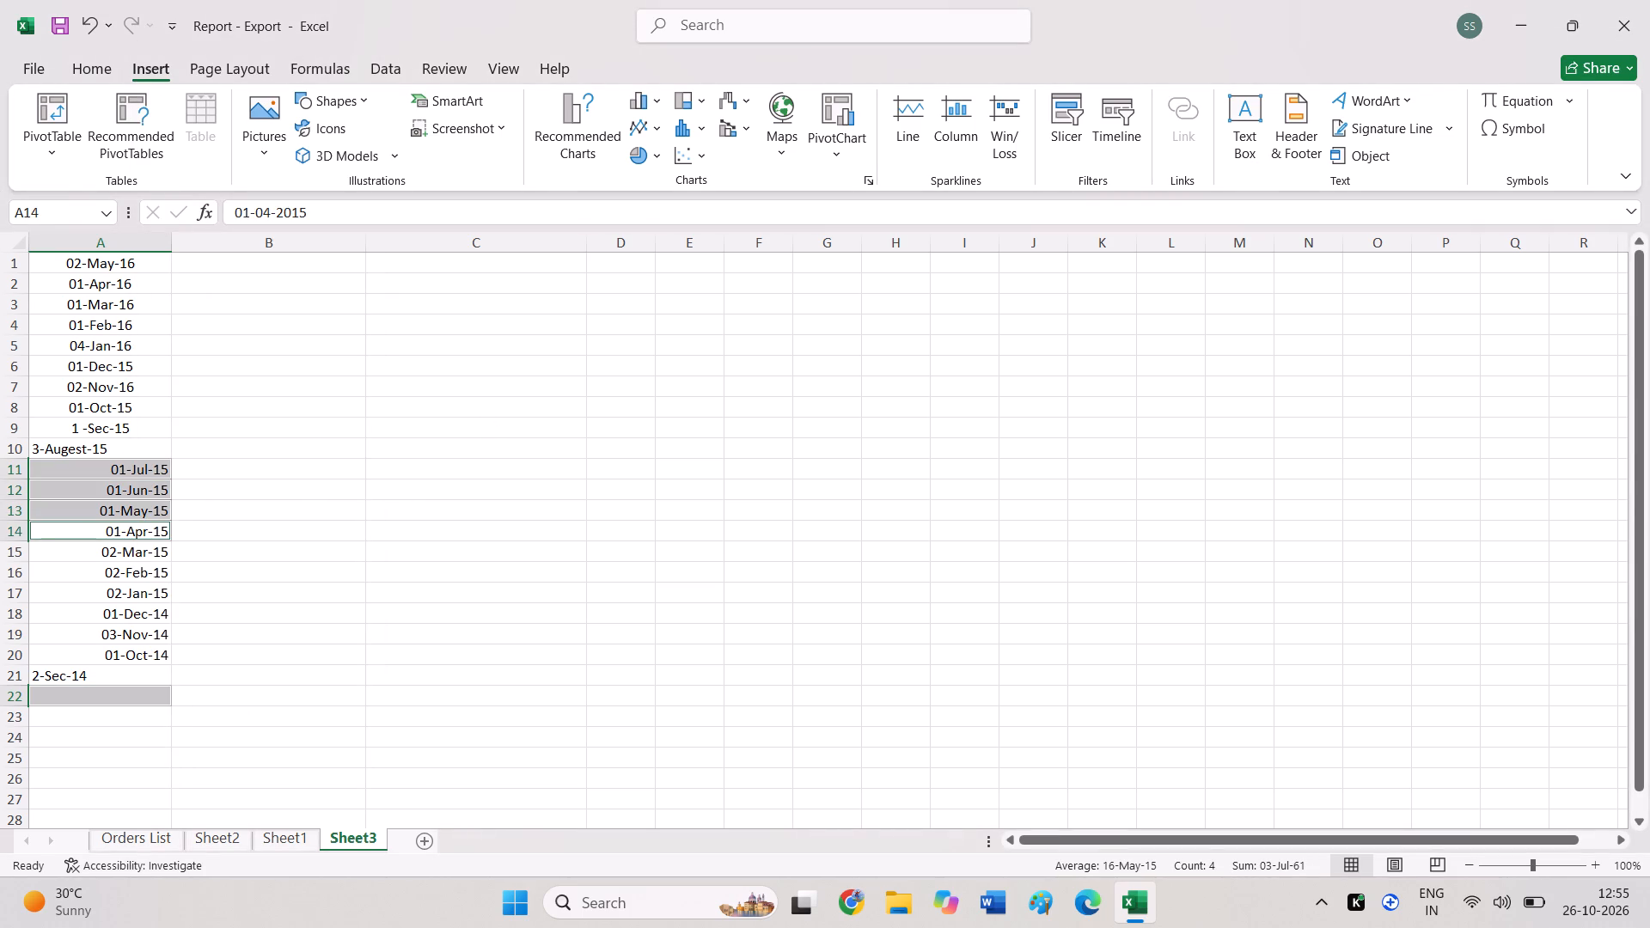
pyautogui.keyDown('ctrl'); pyautogui.rightClick(124, 529); pyautogui.keyUp('ctrl')
pyautogui.click(207, 191)
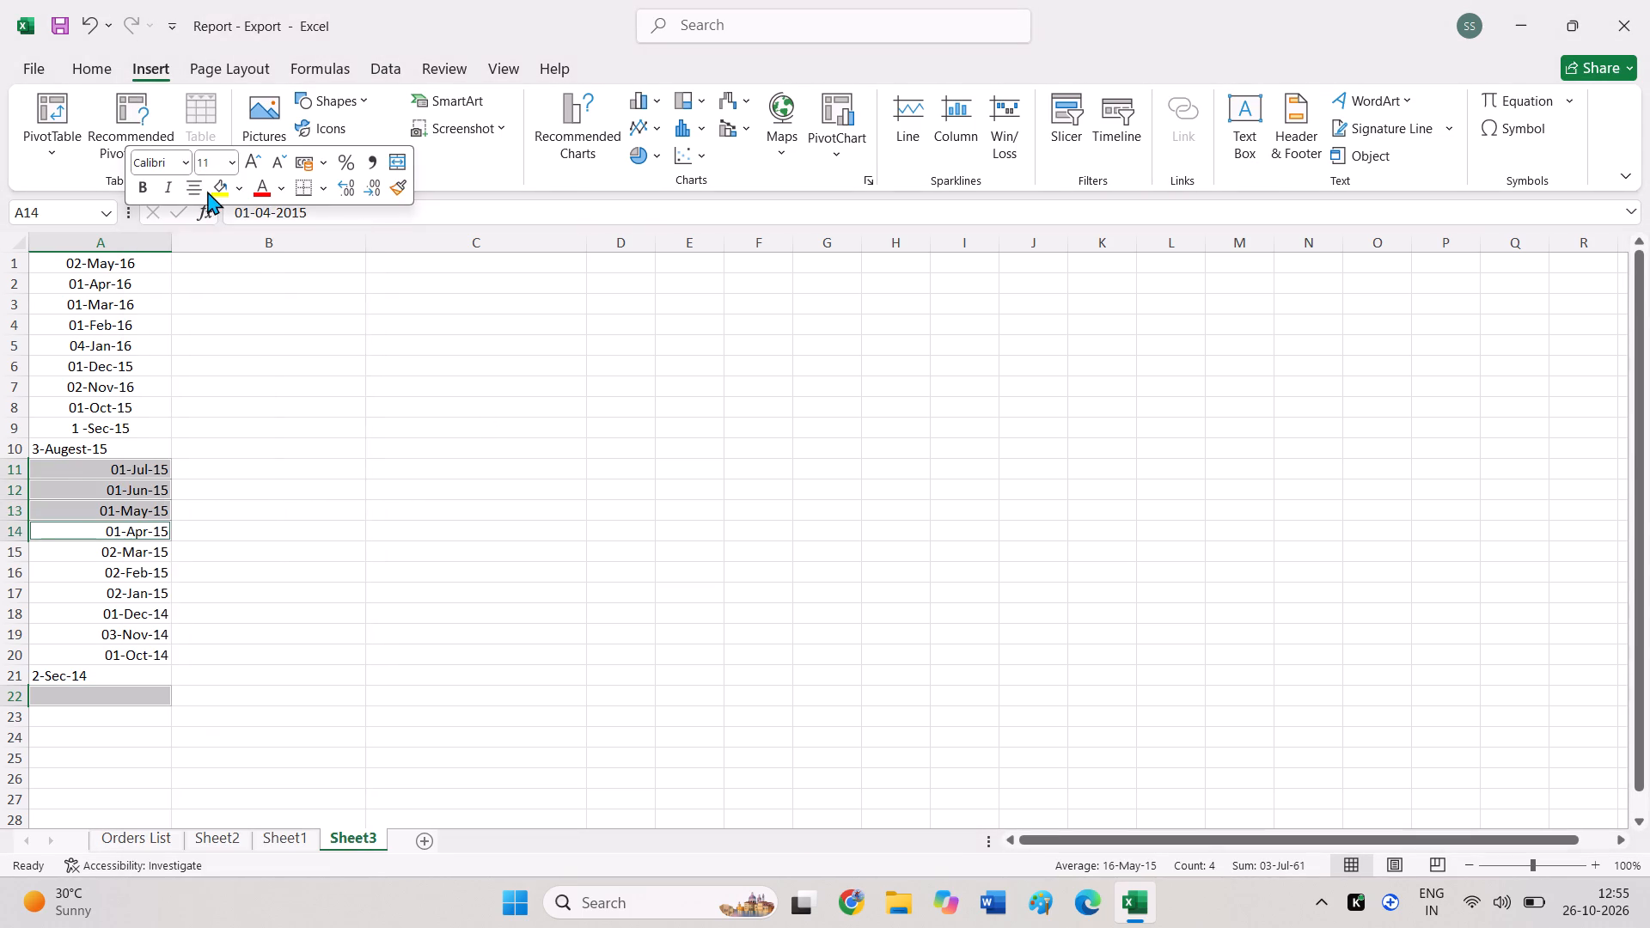
pyautogui.click(192, 195)
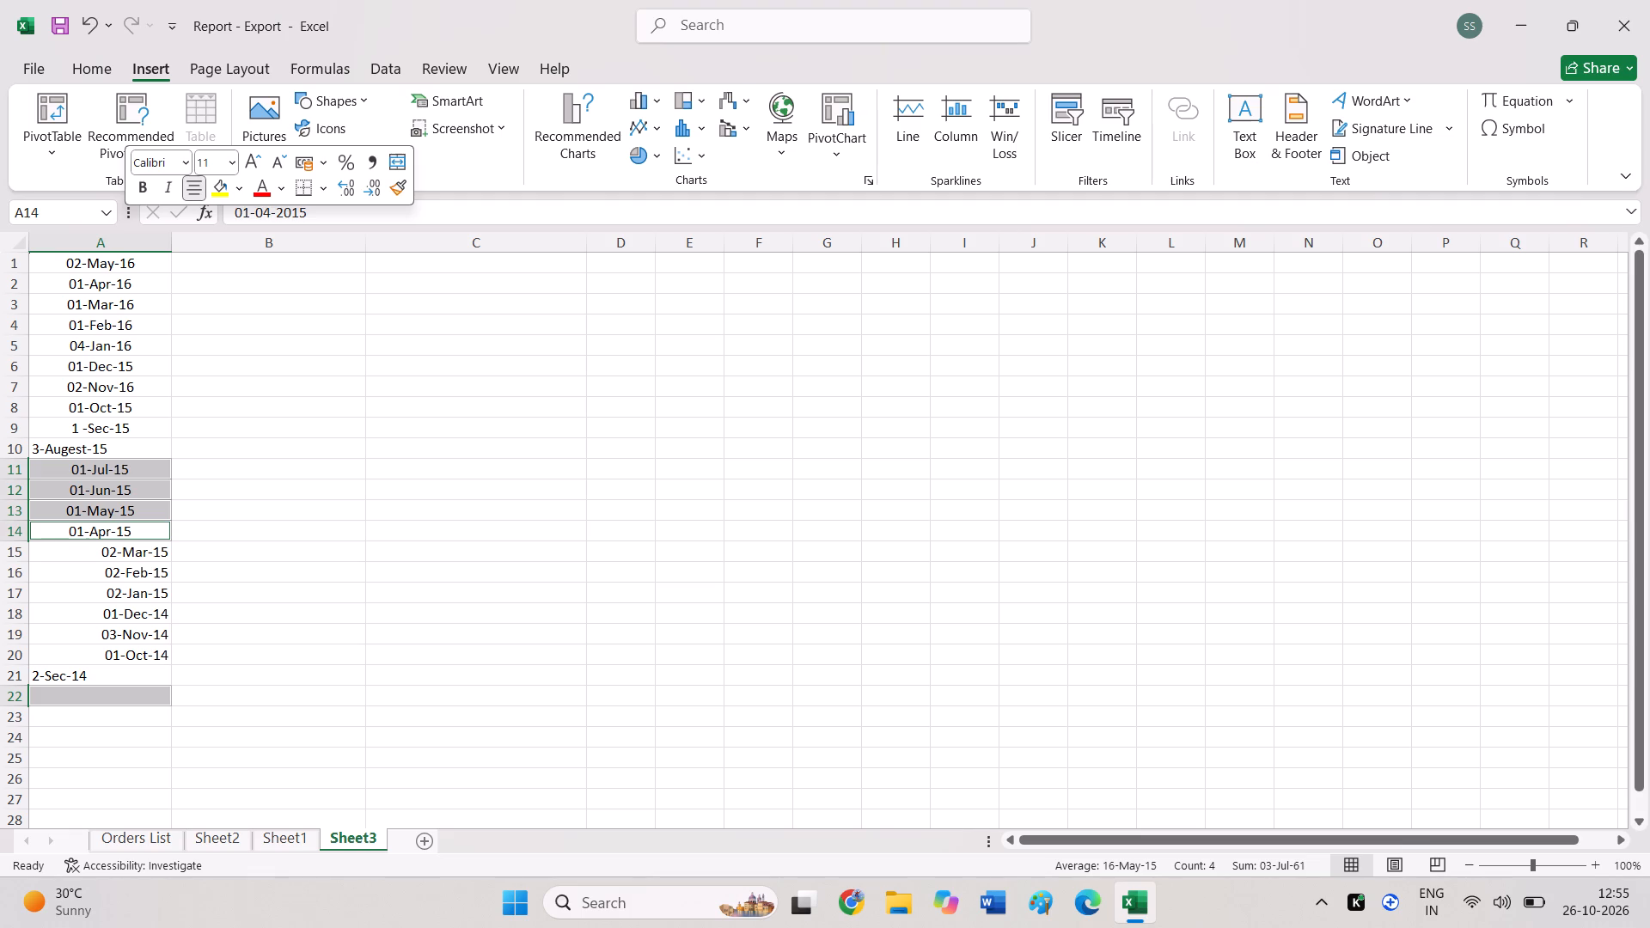
# Centre the remaining dates in cells A15 to A21, from March 2015 down to the last entry.
pyautogui.click(140, 560)
pyautogui.keyDown('ctrl'); pyautogui.click(144, 550); pyautogui.keyUp('ctrl')
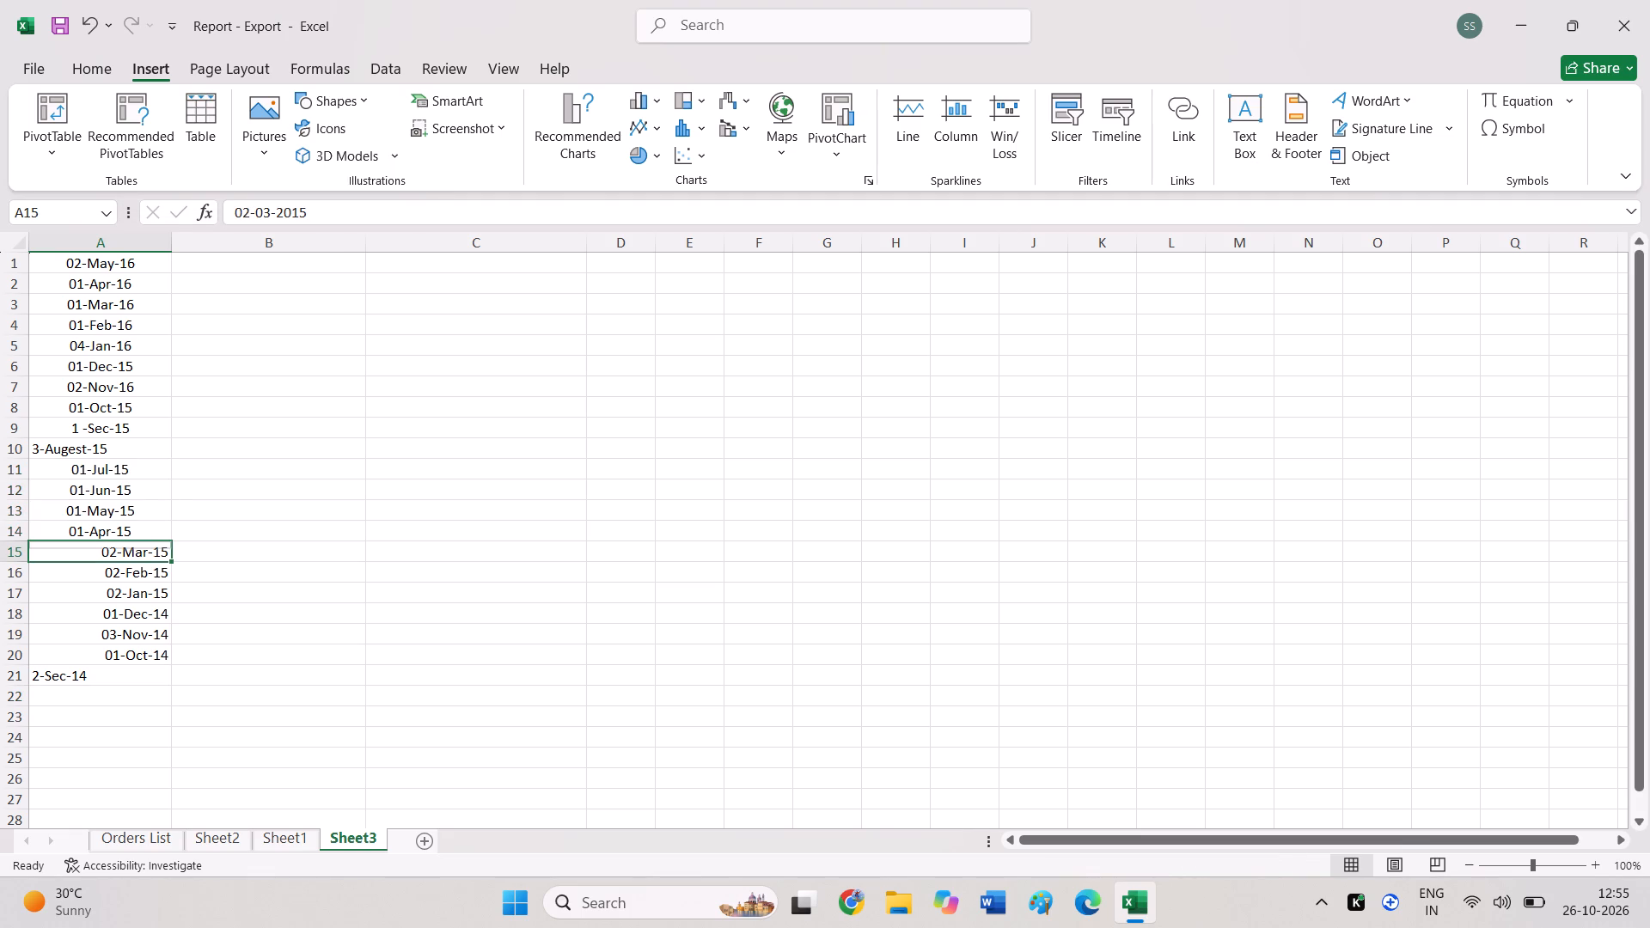
pyautogui.click(293, 544)
pyautogui.click(139, 554)
pyautogui.keyDown('ctrl'); pyautogui.click(139, 554); pyautogui.keyUp('ctrl')
pyautogui.keyDown('ctrl'); pyautogui.click(138, 576); pyautogui.keyUp('ctrl')
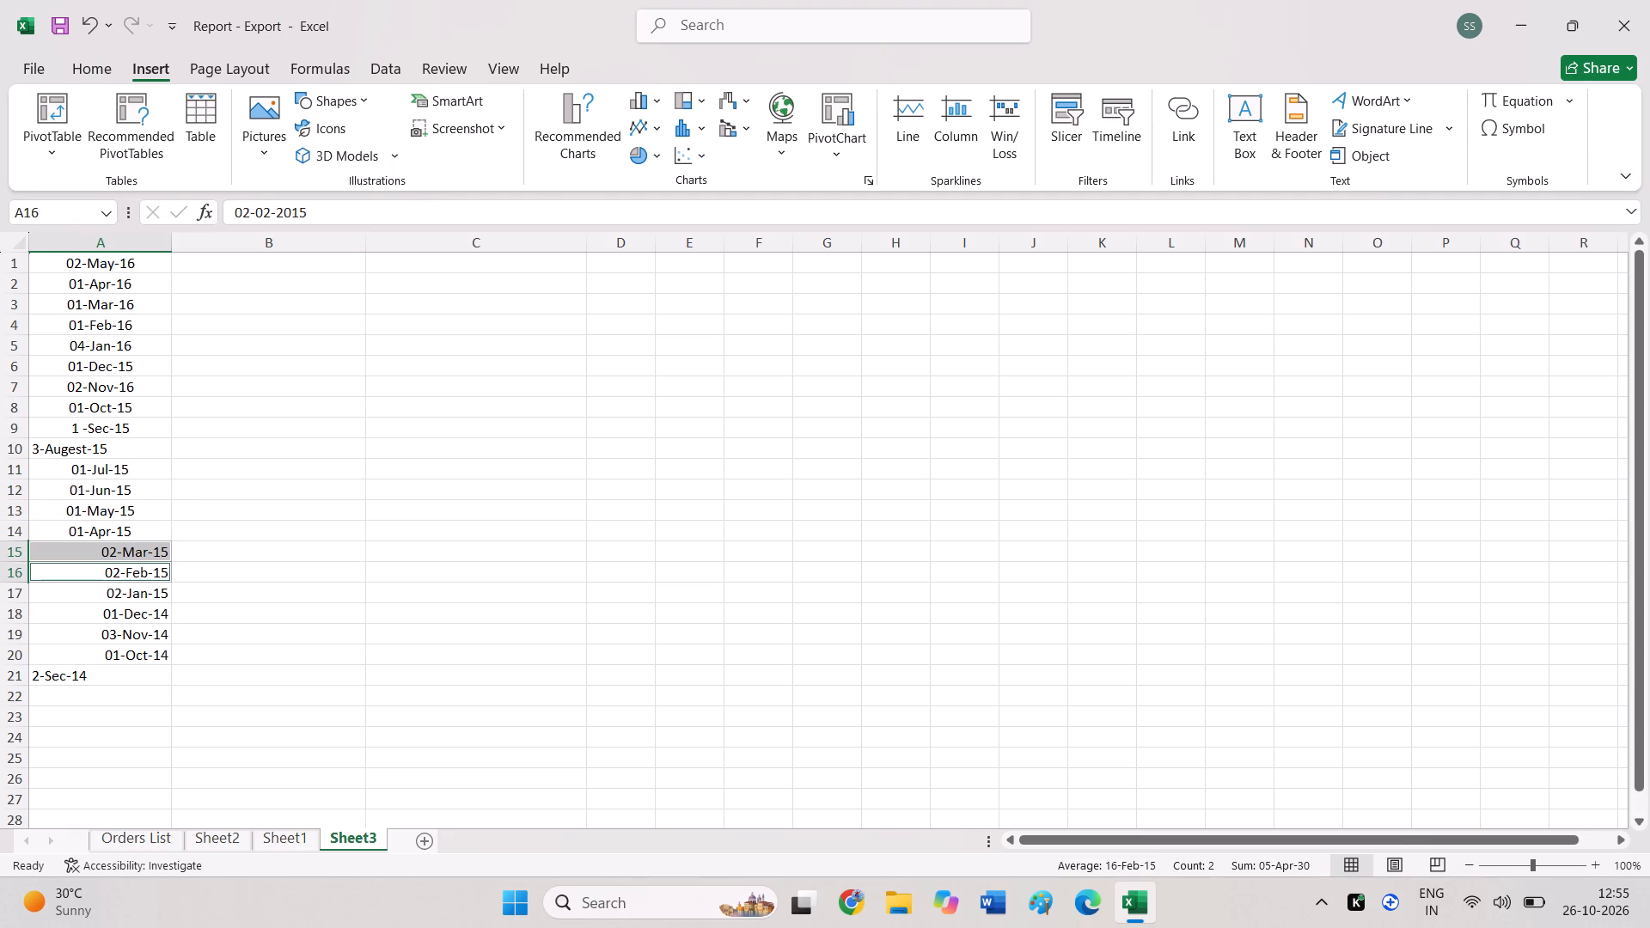
pyautogui.keyDown('ctrl'); pyautogui.click(142, 597); pyautogui.keyUp('ctrl')
pyautogui.keyDown('ctrl'); pyautogui.click(138, 624); pyautogui.keyUp('ctrl')
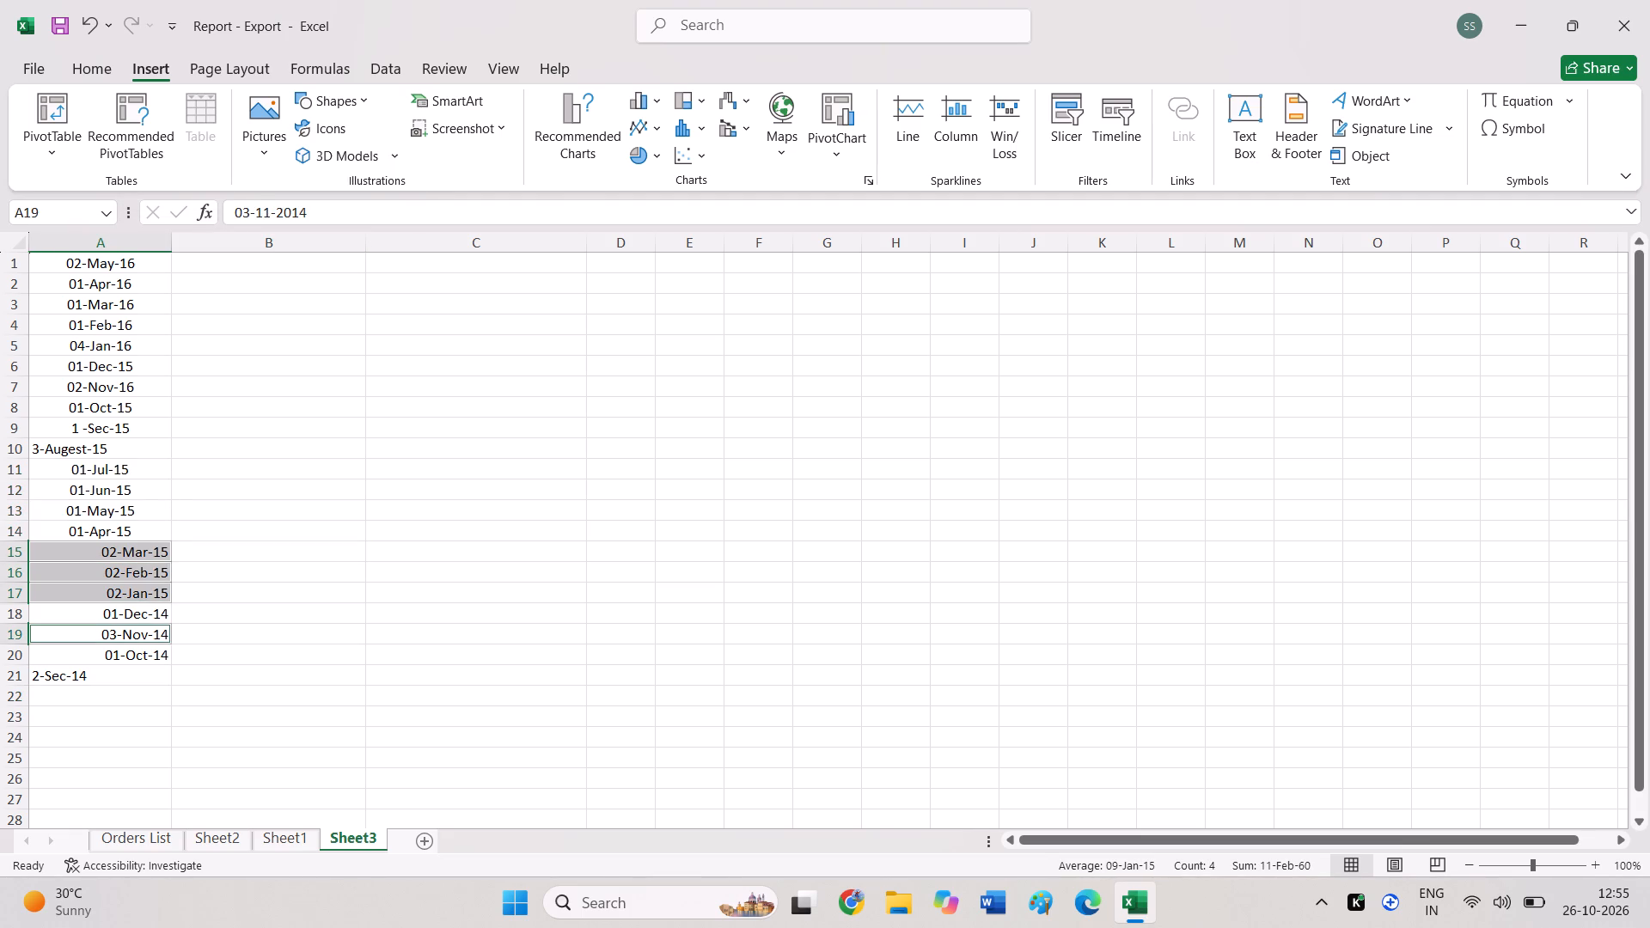
pyautogui.keyDown('ctrl'); pyautogui.click(137, 611); pyautogui.keyUp('ctrl')
pyautogui.keyDown('ctrl'); pyautogui.click(138, 656); pyautogui.keyUp('ctrl')
pyautogui.keyDown('ctrl'); pyautogui.click(81, 678); pyautogui.keyUp('ctrl')
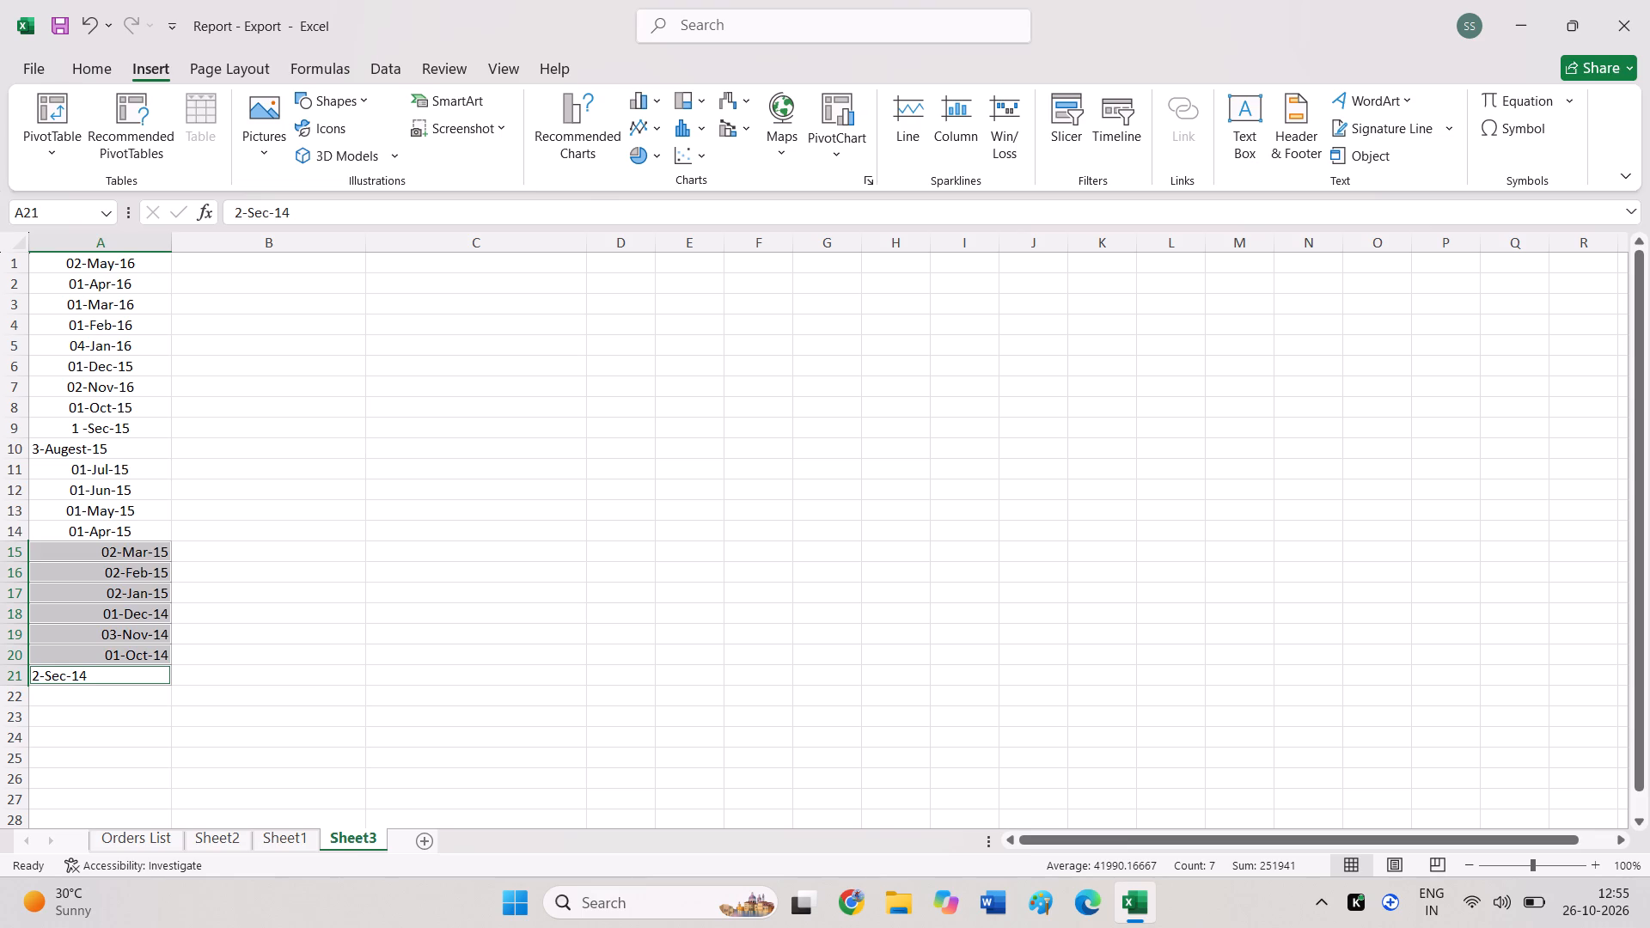
pyautogui.keyDown('ctrl'); pyautogui.rightClick(80, 672); pyautogui.keyUp('ctrl')
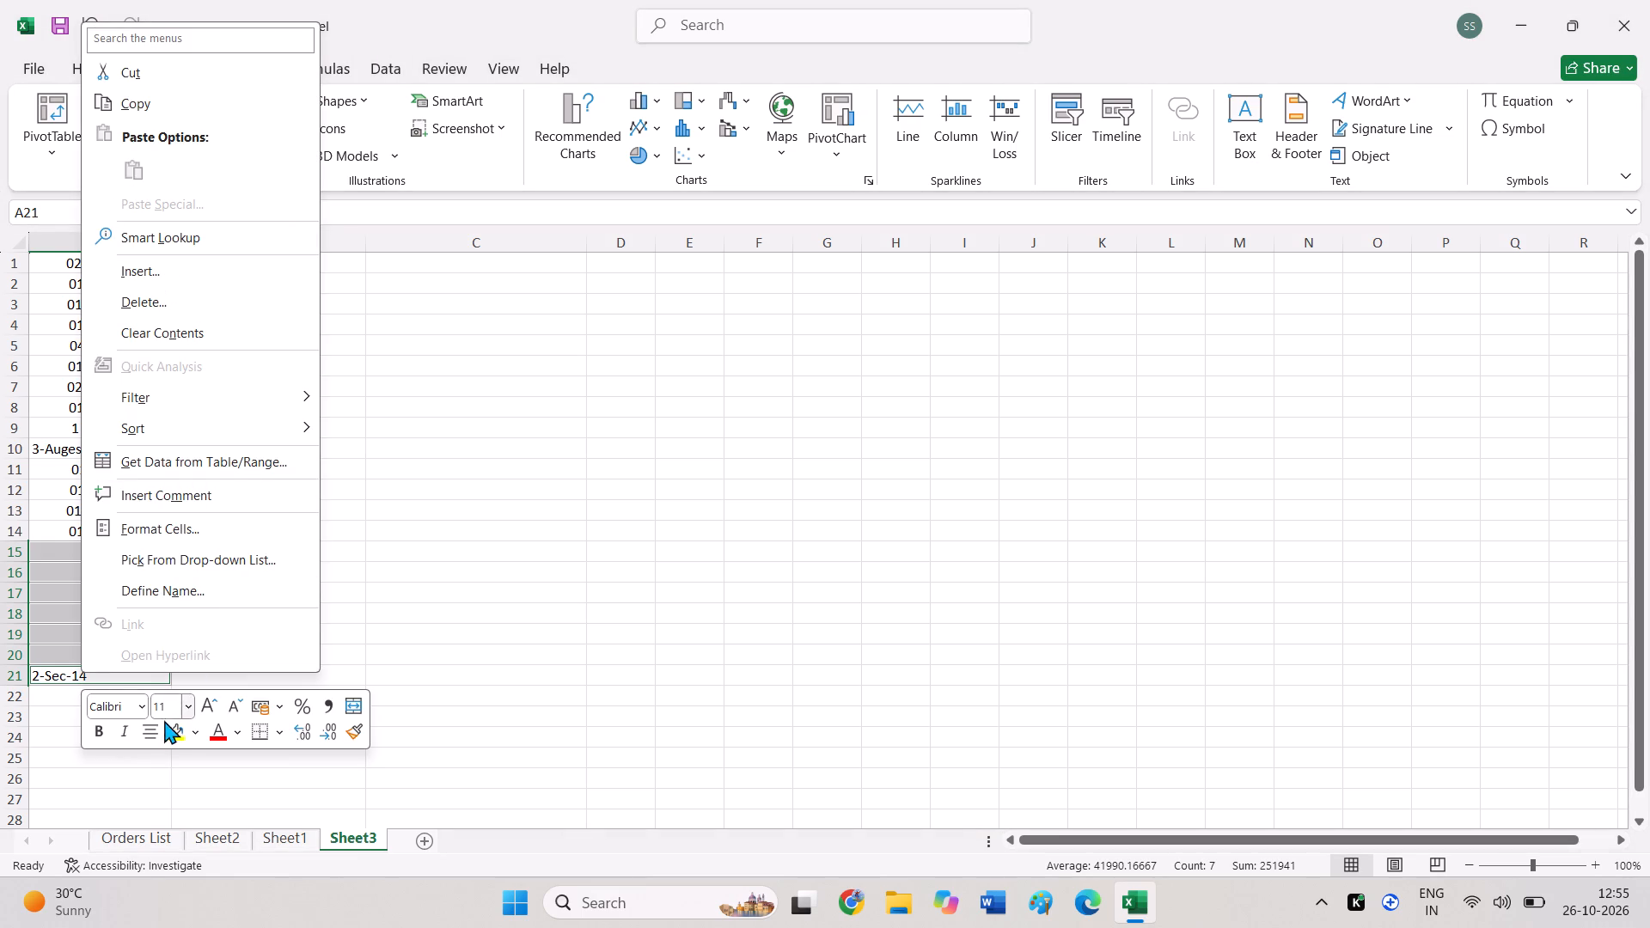
pyautogui.click(150, 736)
pyautogui.click(384, 473)
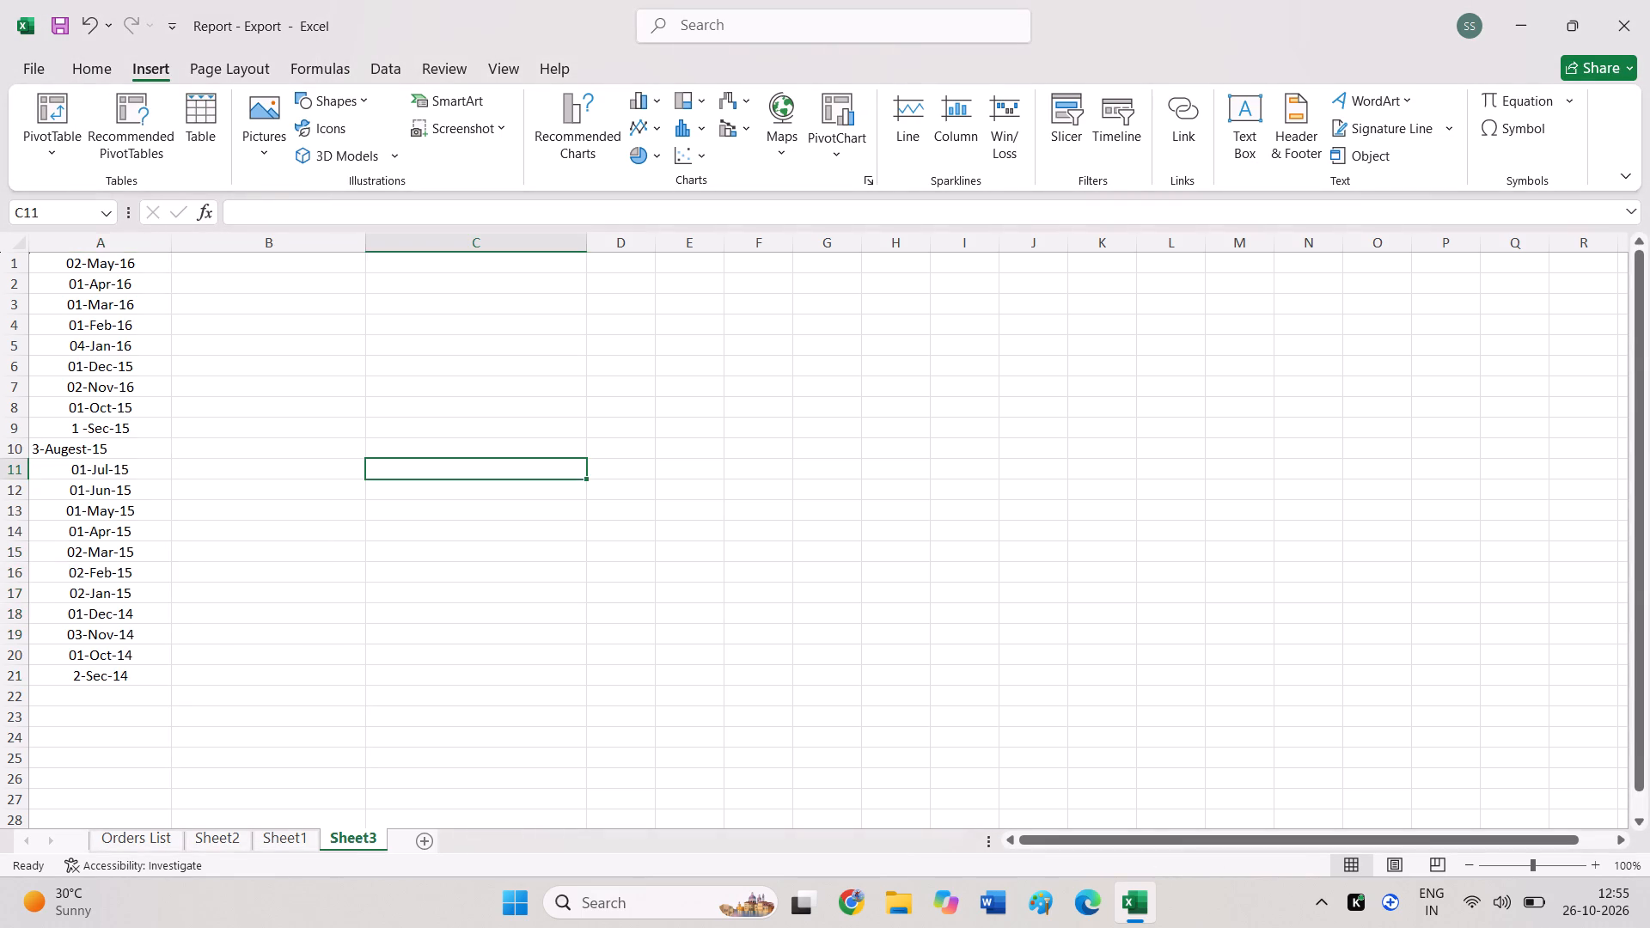
# Centre the 3-Augest-15 entry in cell A10.
pyautogui.click(120, 449)
pyautogui.rightClick(112, 453)
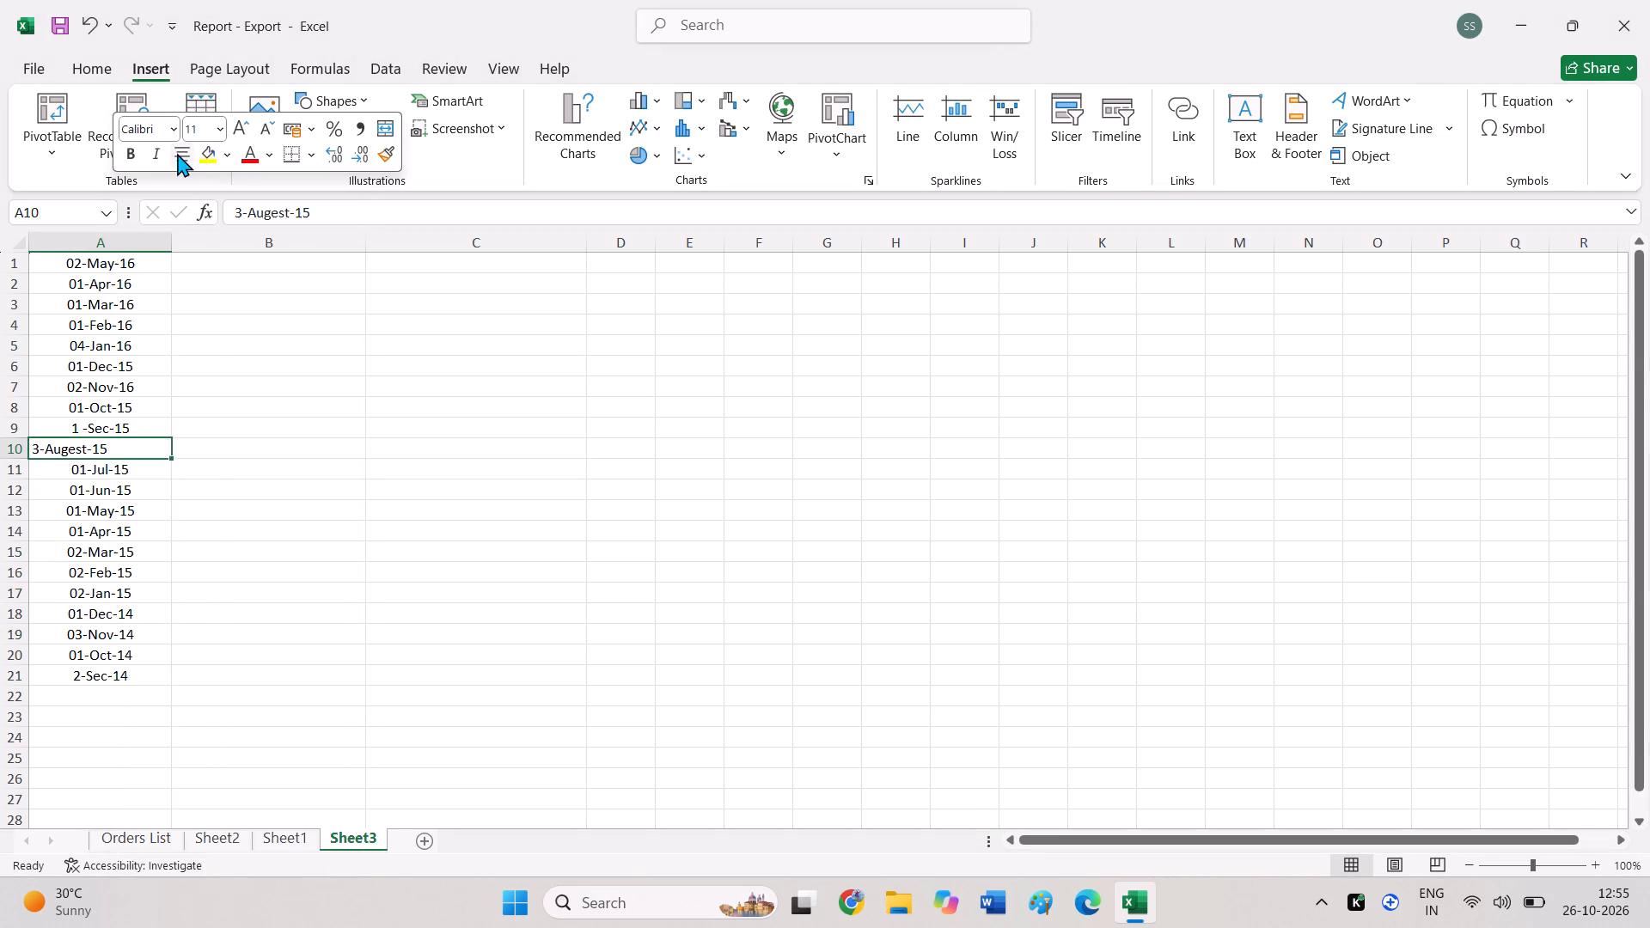
pyautogui.click(177, 153)
# Enter the label Month 1 in cell B1, beside the May 2016 date.
pyautogui.click(224, 267)
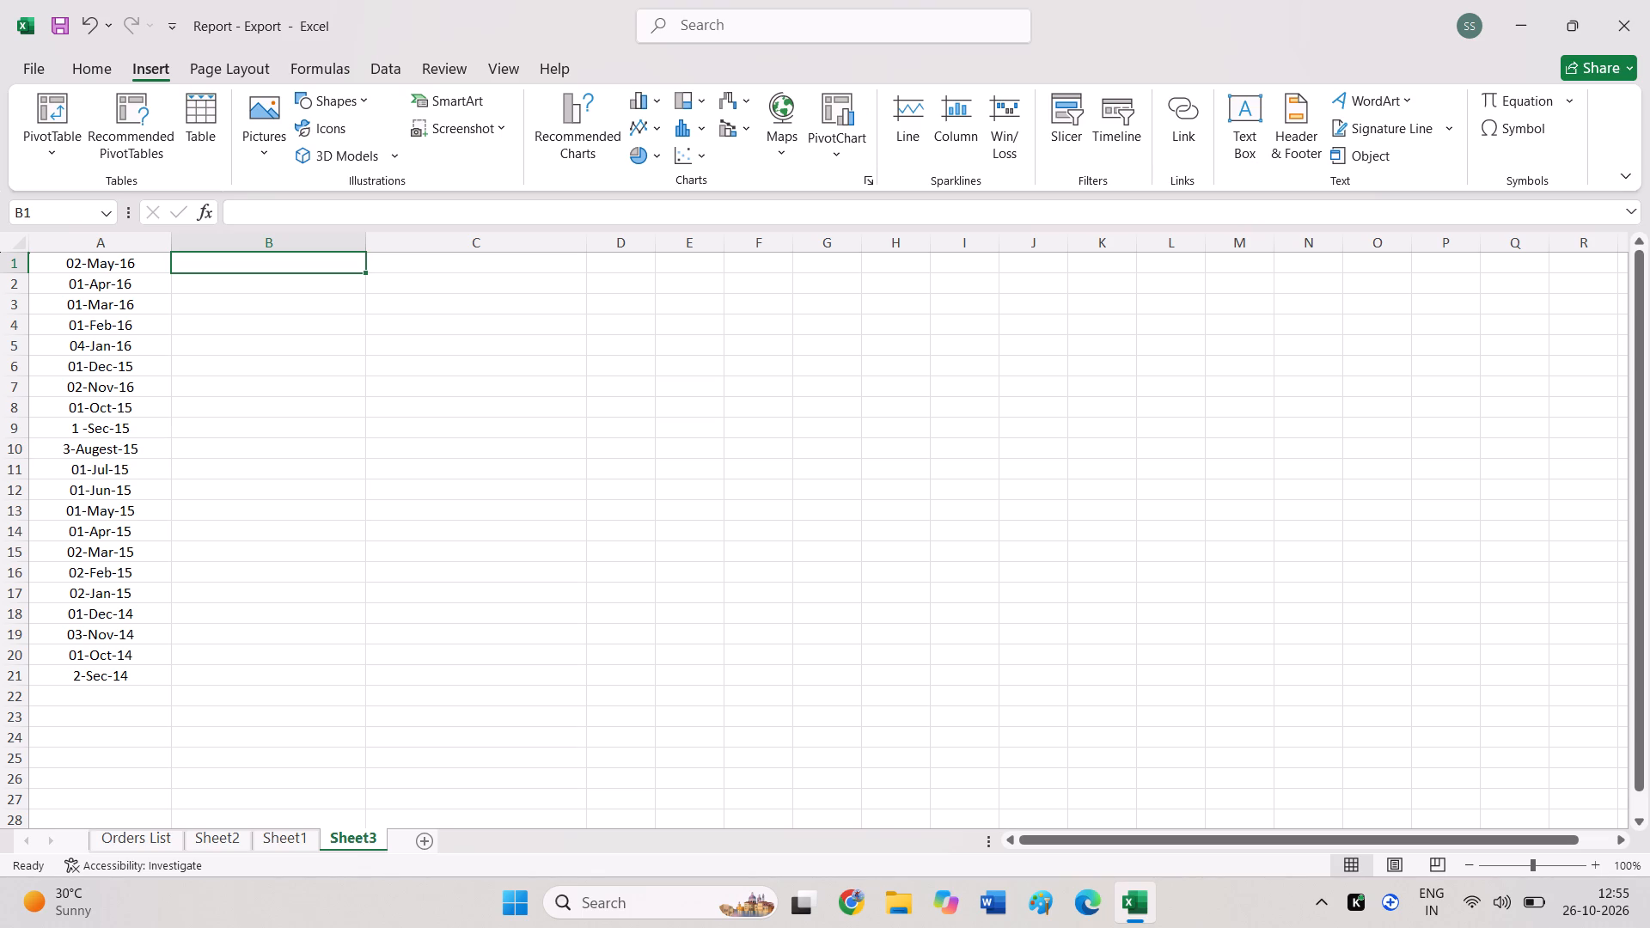
pyautogui.write('Month')
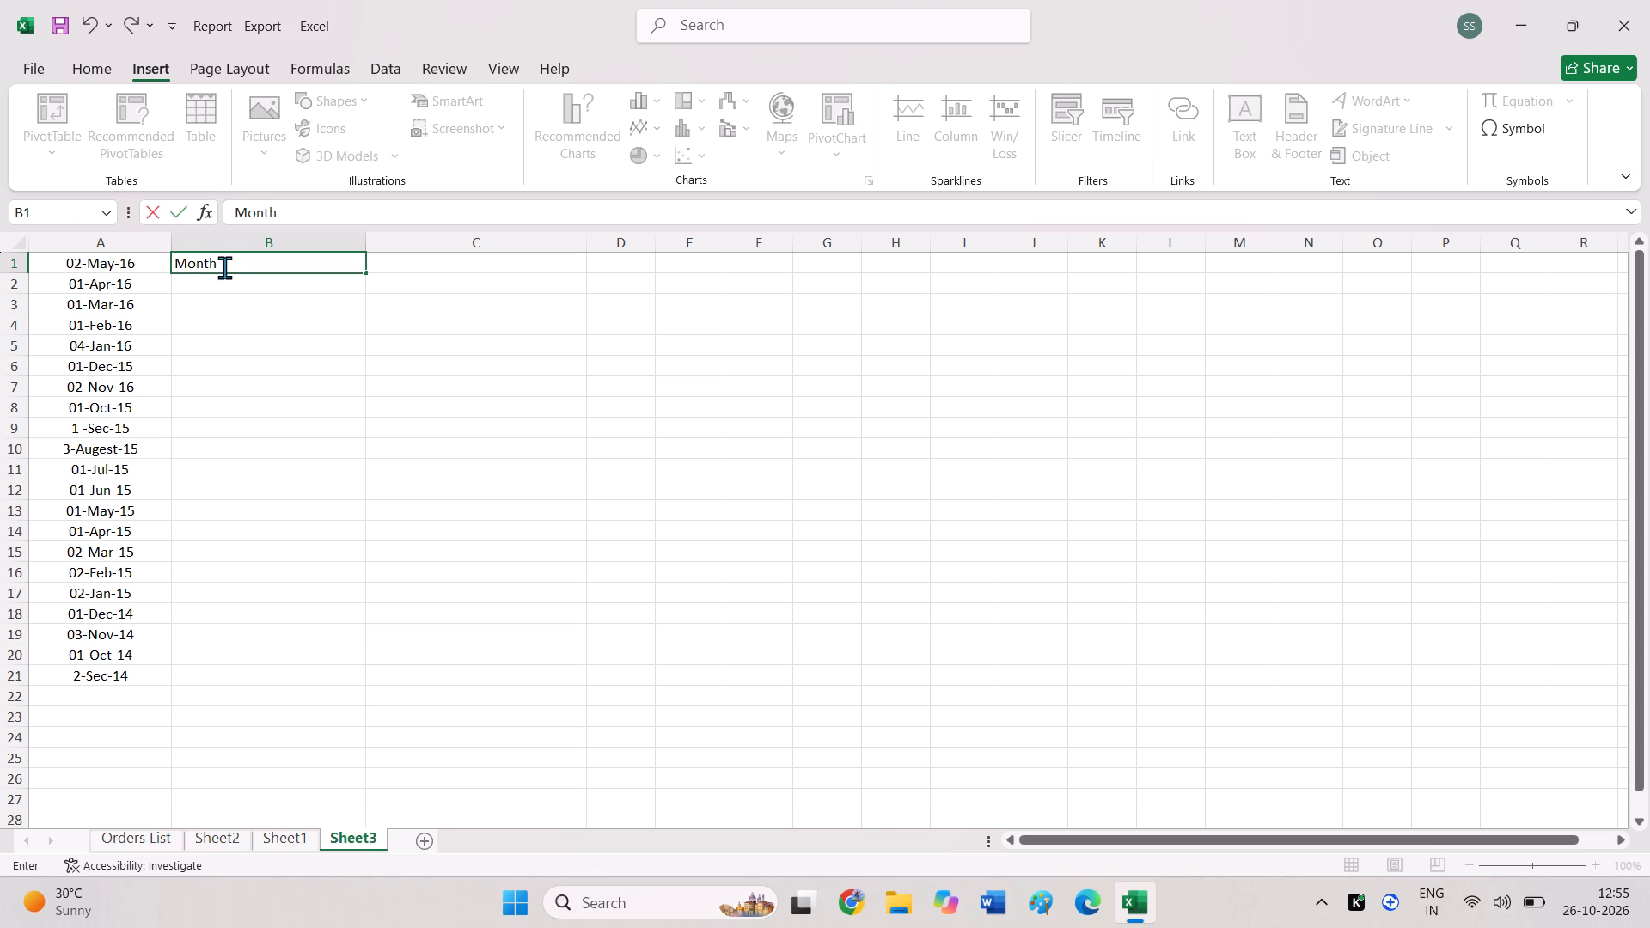
pyautogui.hotkey('shift', '!')
pyautogui.press('BackSpace')
pyautogui.press('space')
pyautogui.write('1')
pyautogui.press('Return')
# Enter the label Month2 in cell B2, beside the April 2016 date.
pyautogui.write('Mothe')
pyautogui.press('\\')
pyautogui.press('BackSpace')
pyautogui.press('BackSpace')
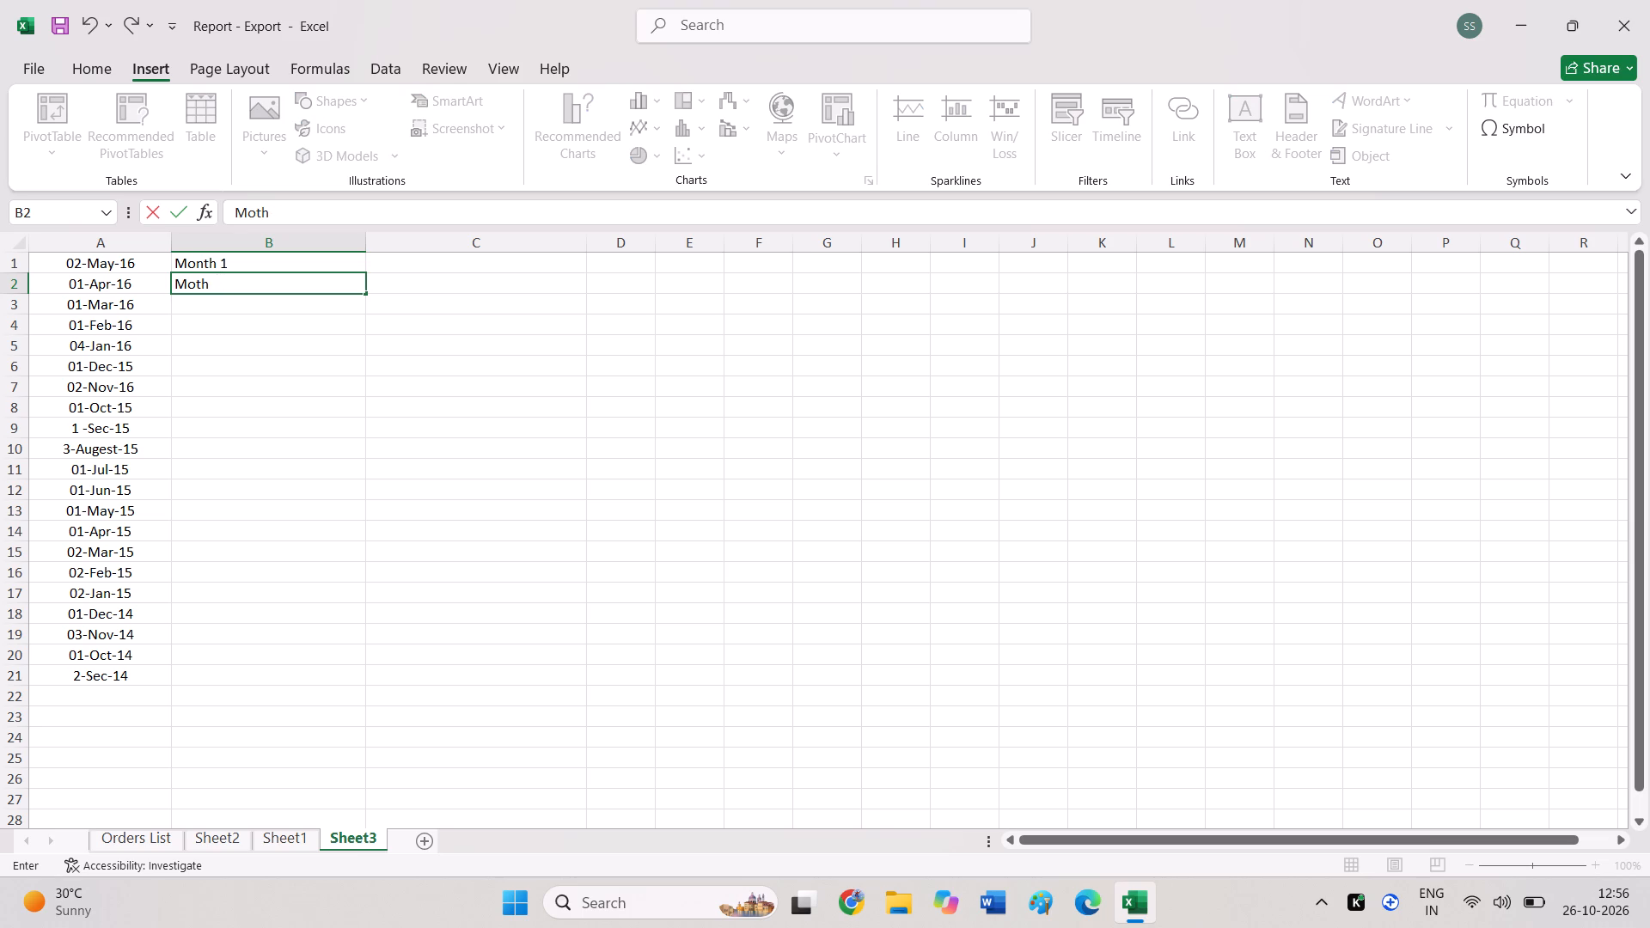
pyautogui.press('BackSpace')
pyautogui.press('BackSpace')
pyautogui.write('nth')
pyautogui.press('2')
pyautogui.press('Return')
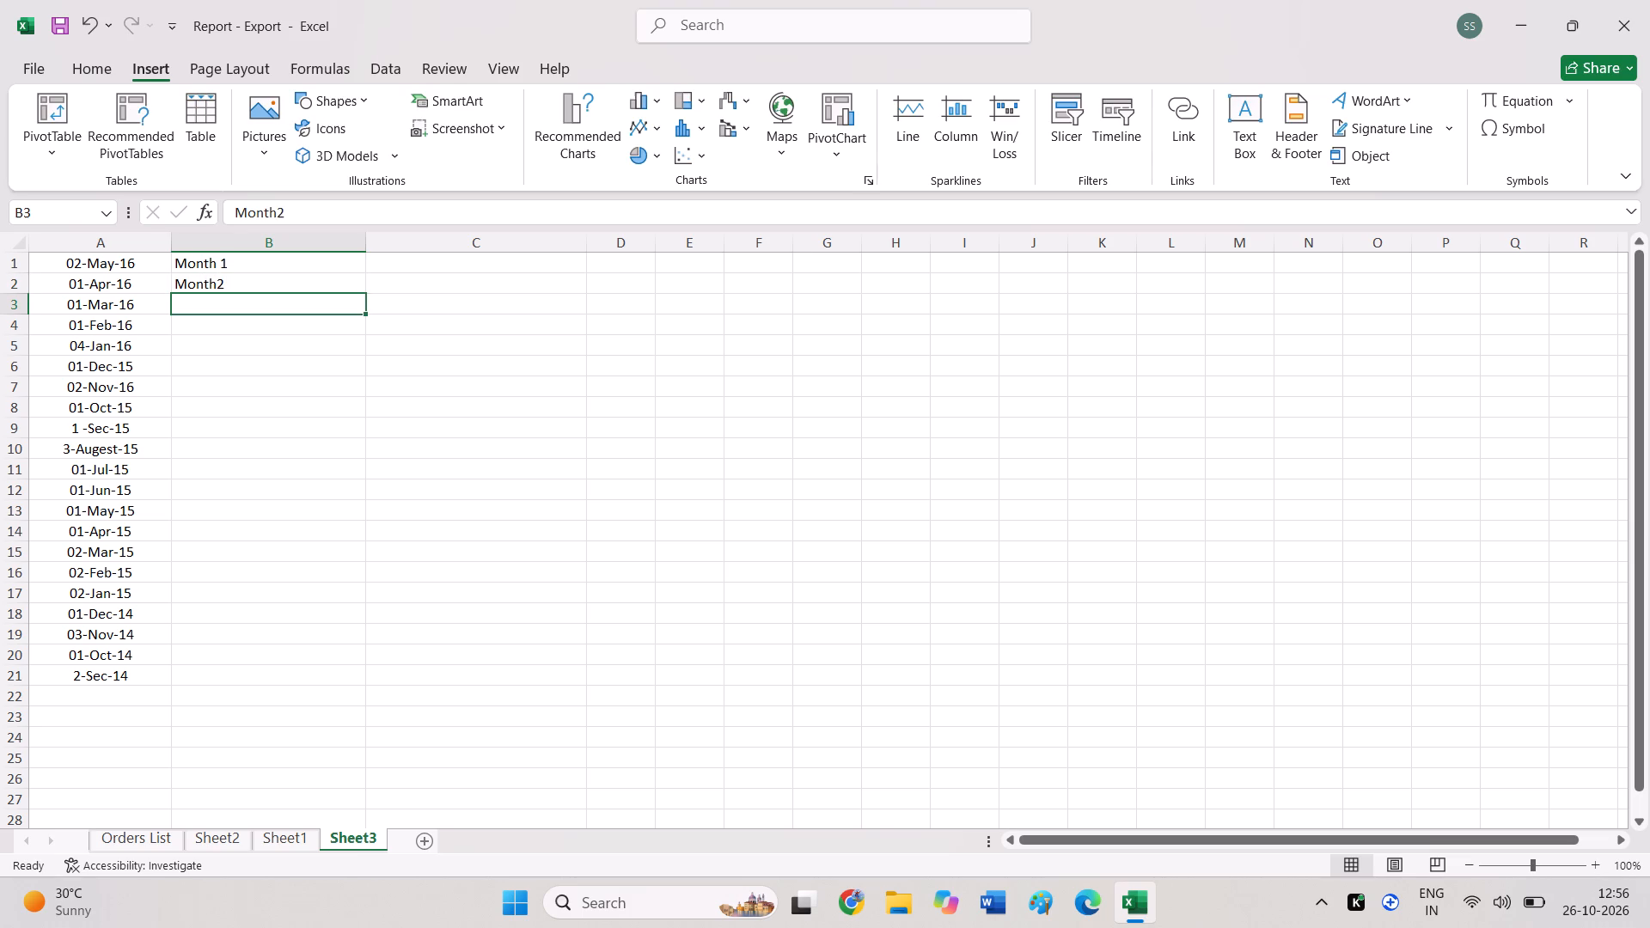
# Fill the Month 1 label down column B as a numbered series through Month 21 in cell B21.
pyautogui.click(304, 271)
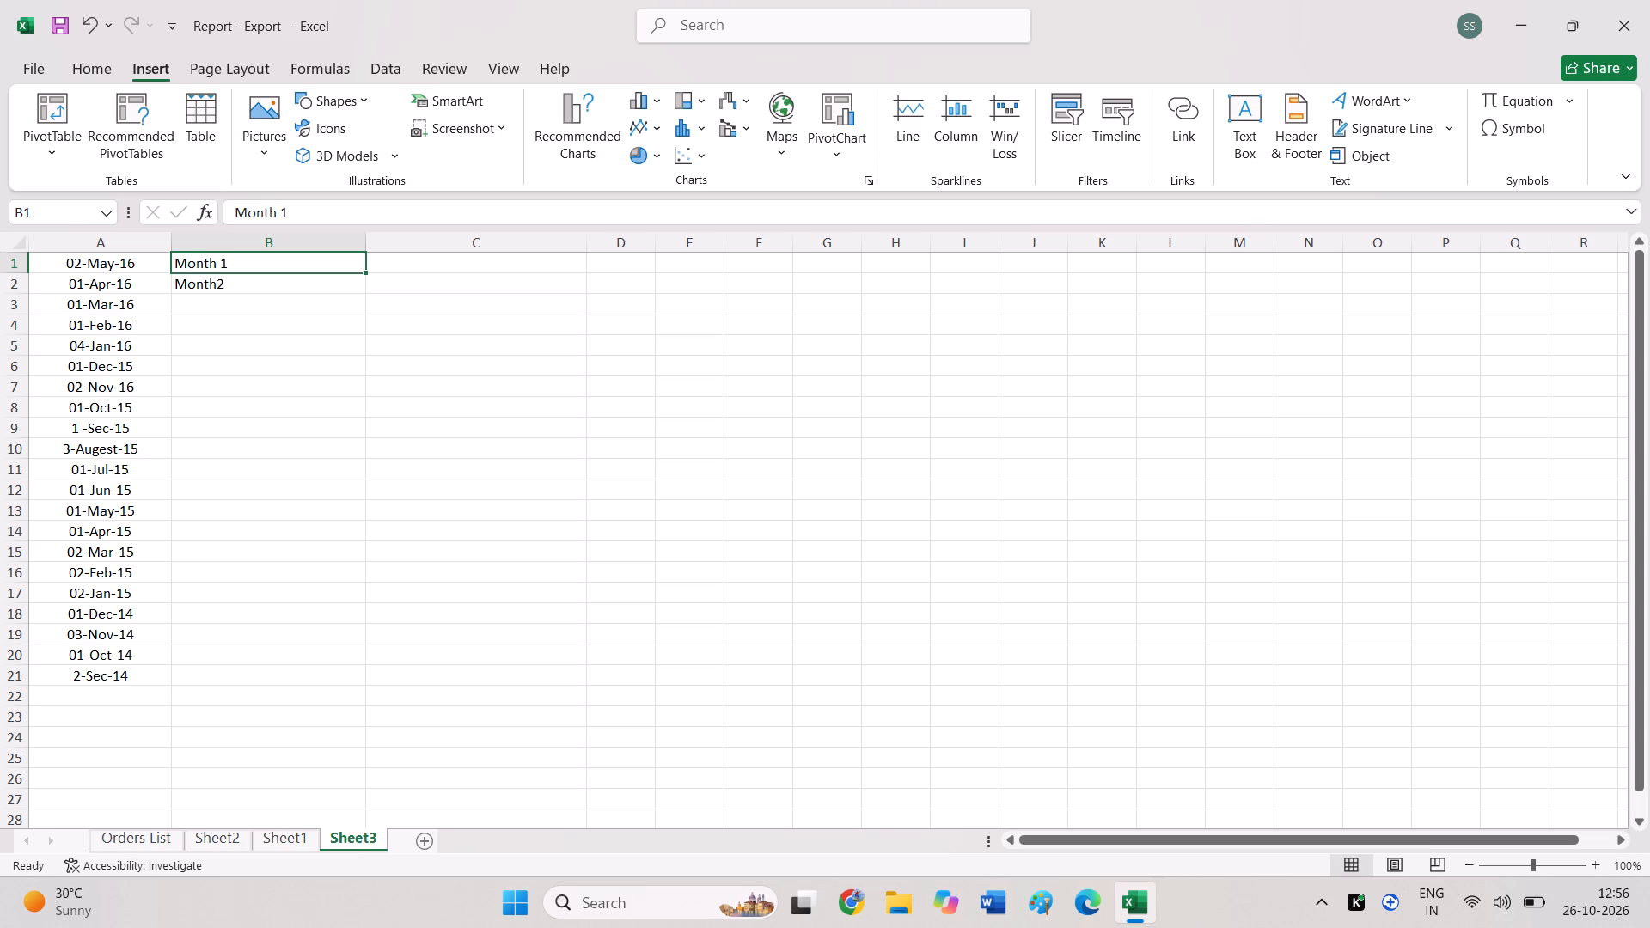
pyautogui.moveTo(360, 271); pyautogui.dragTo(352, 682)
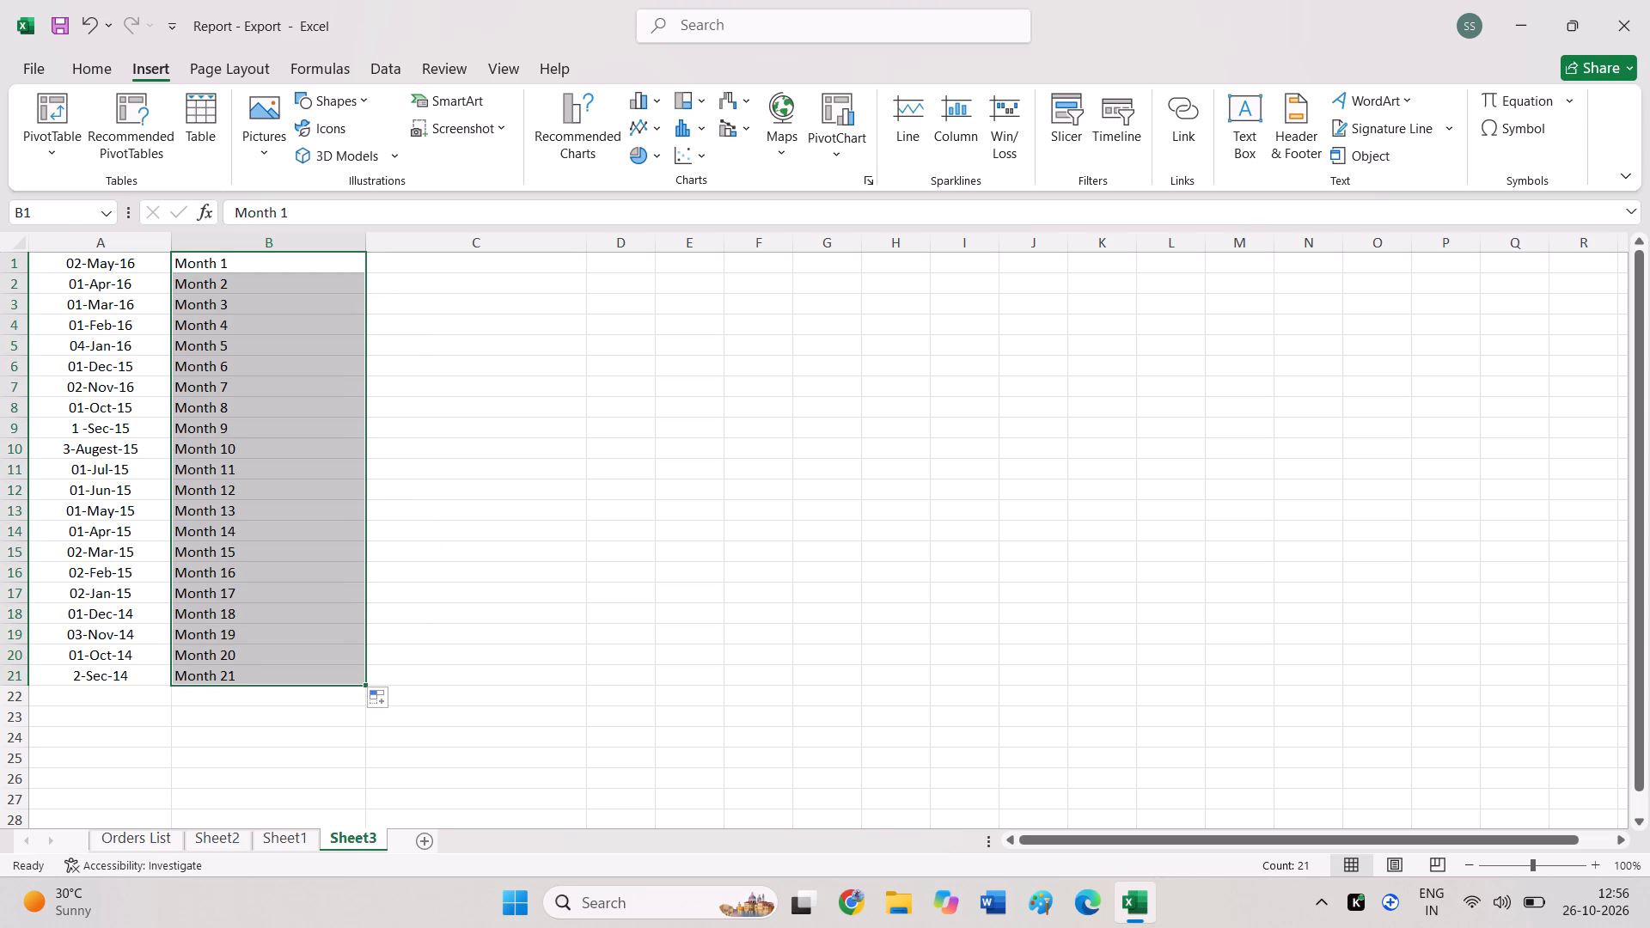
pyautogui.click(458, 266)
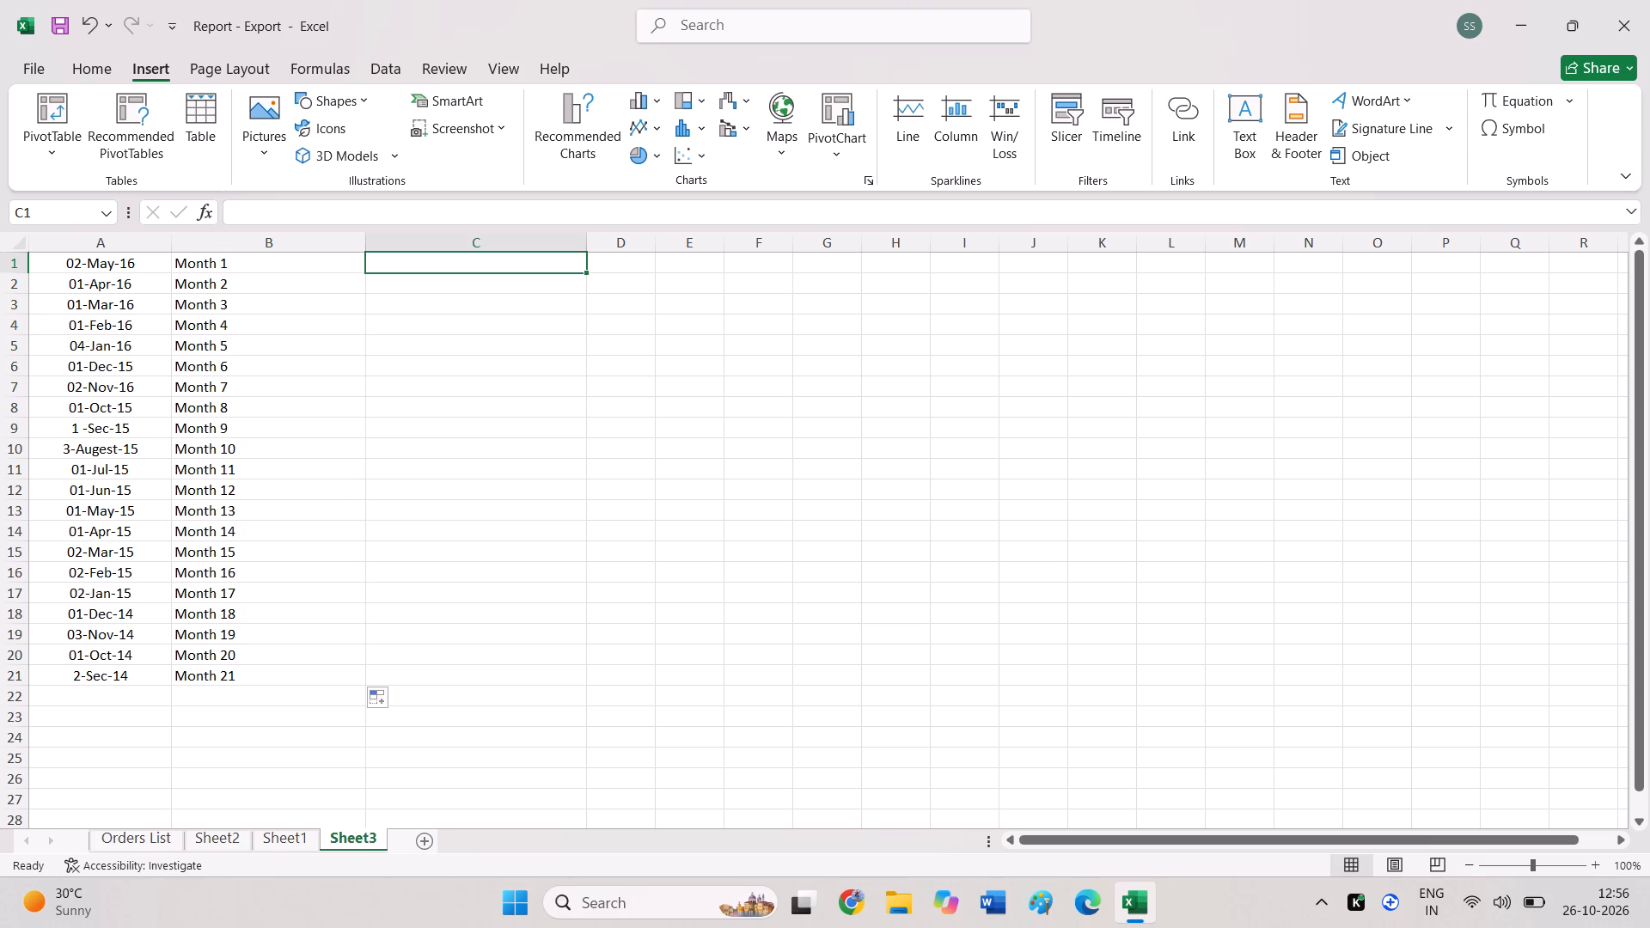
# Centre the Month 1 to Month 4 labels in cells B1 to B4.
pyautogui.click(261, 267)
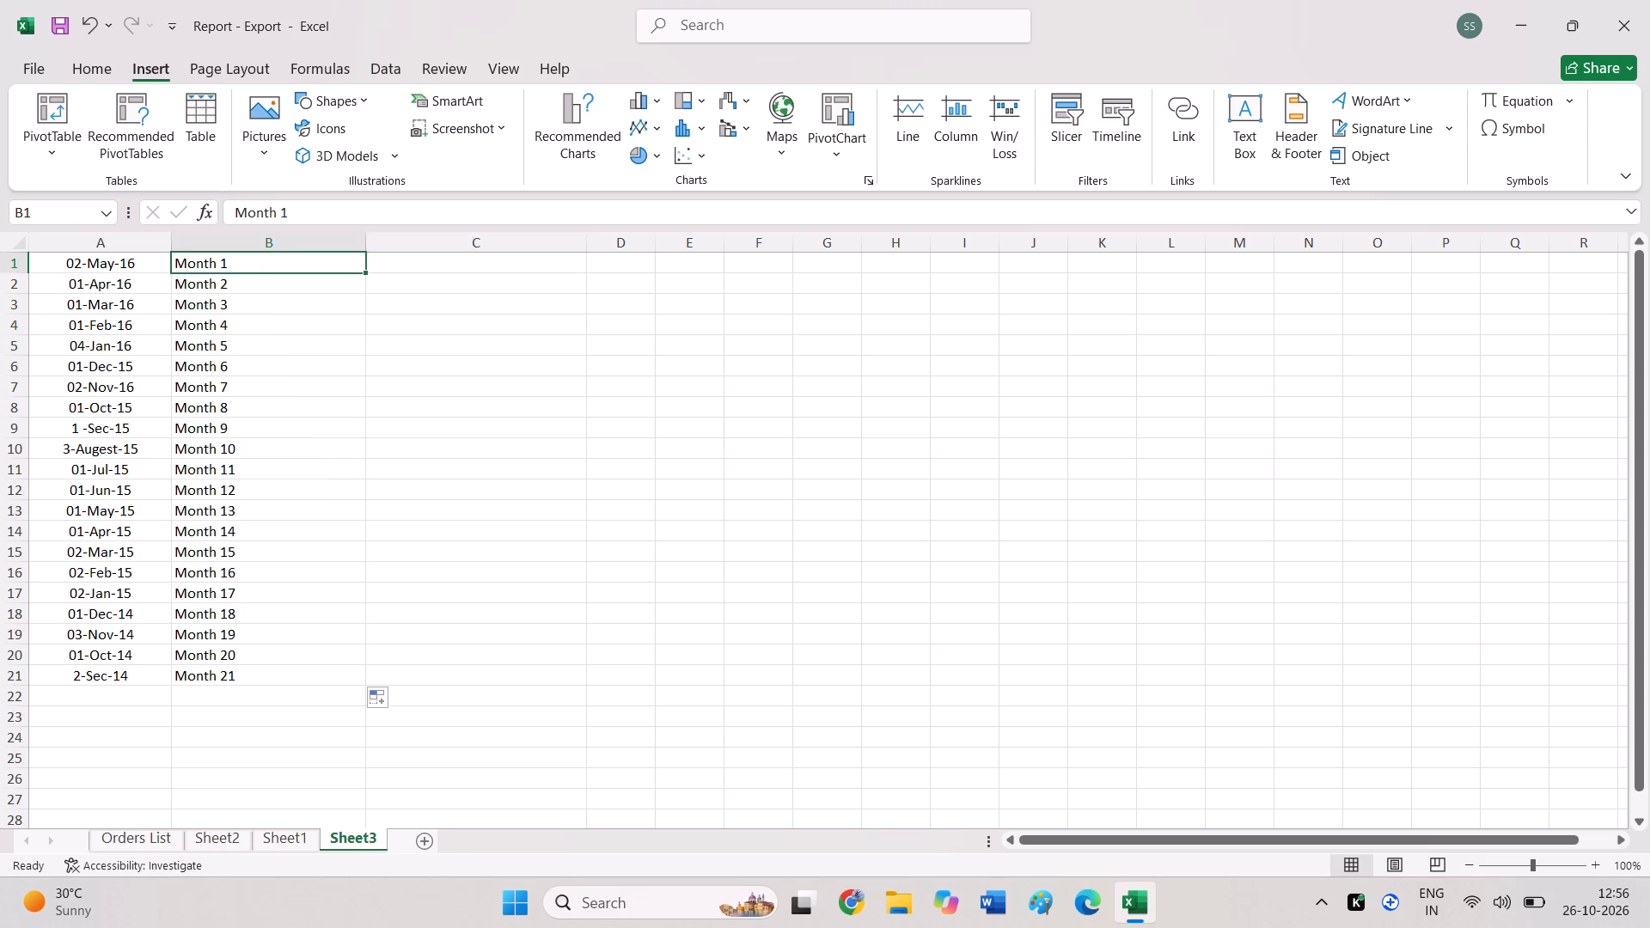
pyautogui.keyDown('ctrl'); pyautogui.click(266, 264); pyautogui.keyUp('ctrl')
pyautogui.keyDown('ctrl'); pyautogui.click(264, 286); pyautogui.keyUp('ctrl')
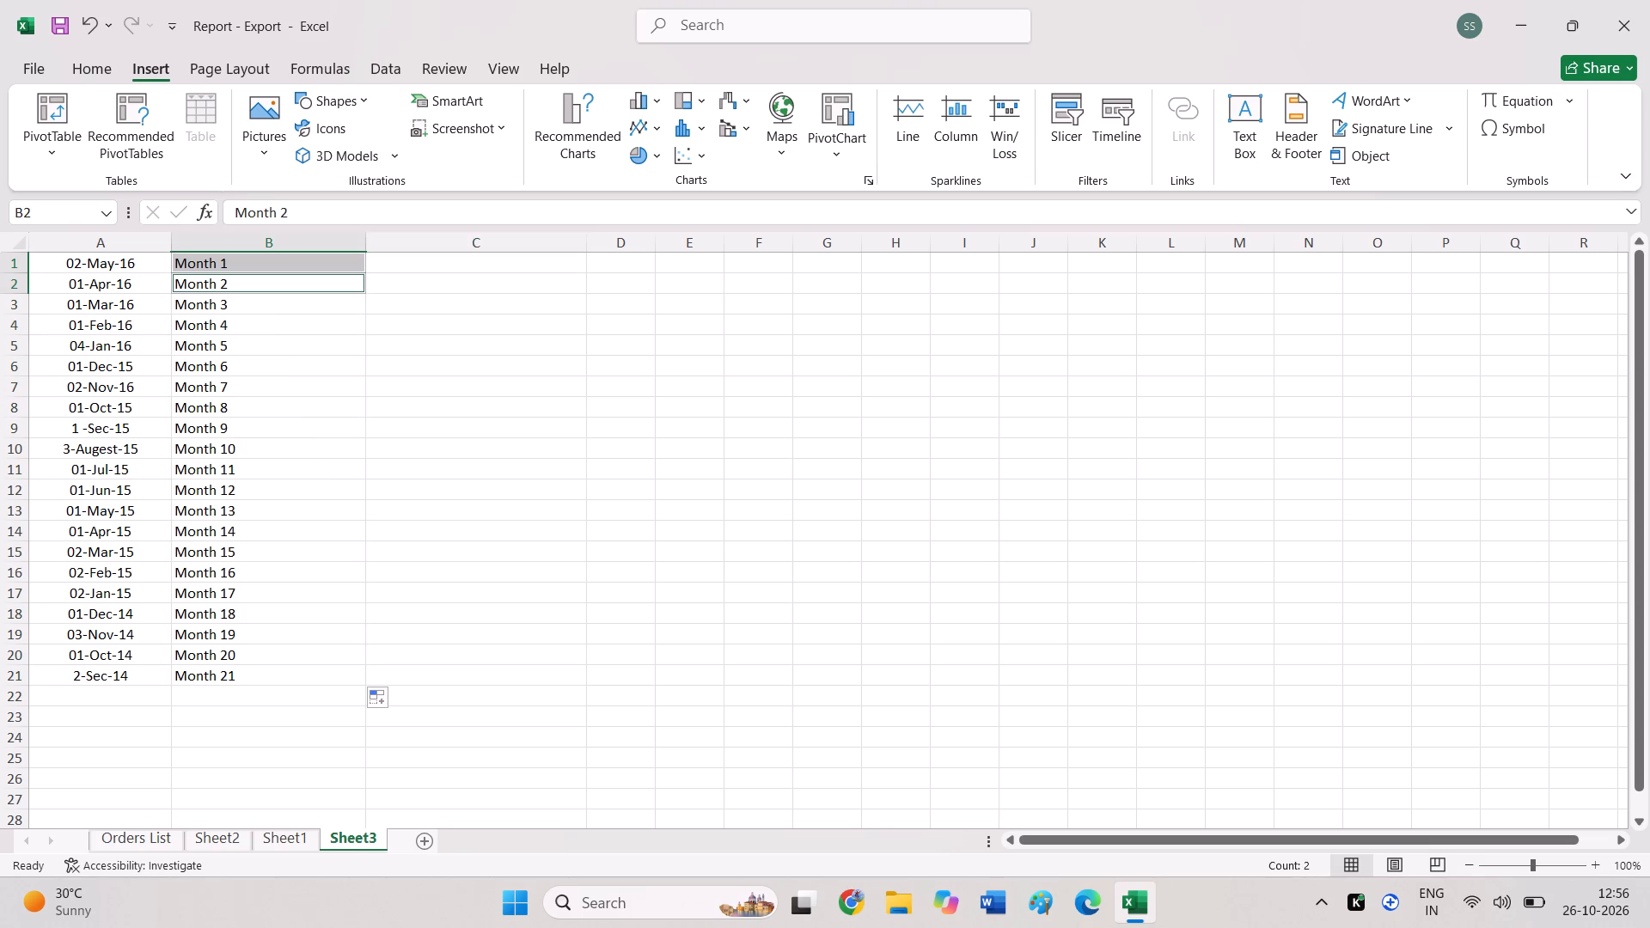
pyautogui.keyDown('ctrl'); pyautogui.click(260, 316); pyautogui.keyUp('ctrl')
pyautogui.keyDown('ctrl'); pyautogui.click(264, 302); pyautogui.keyUp('ctrl')
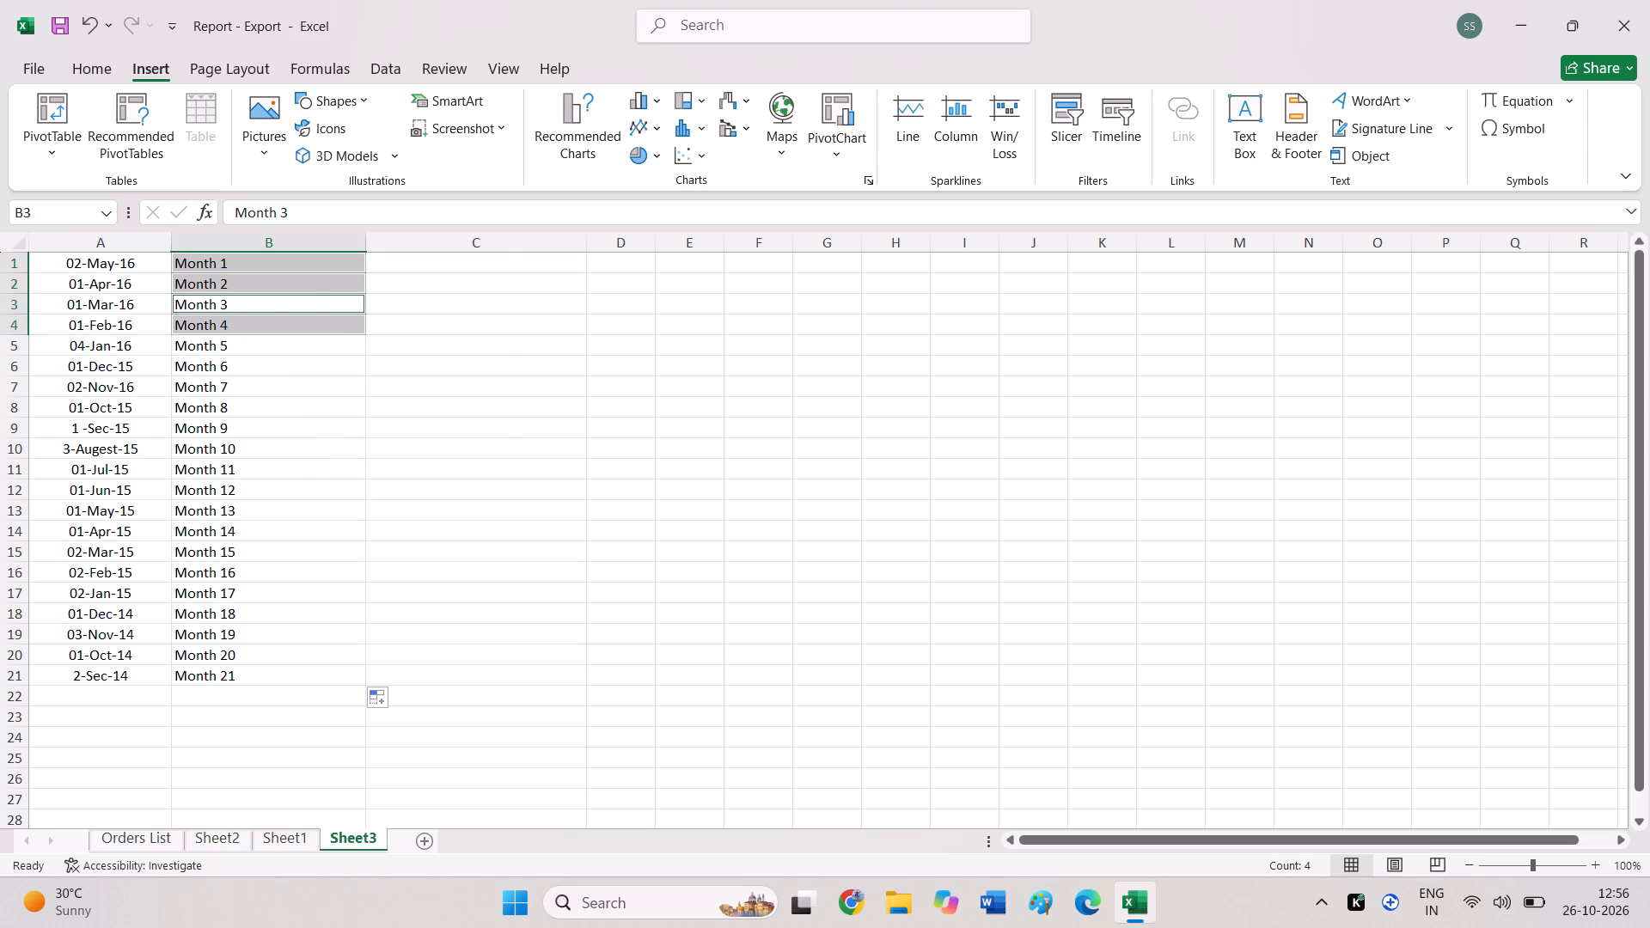
pyautogui.rightClick(267, 302)
pyautogui.click(338, 180)
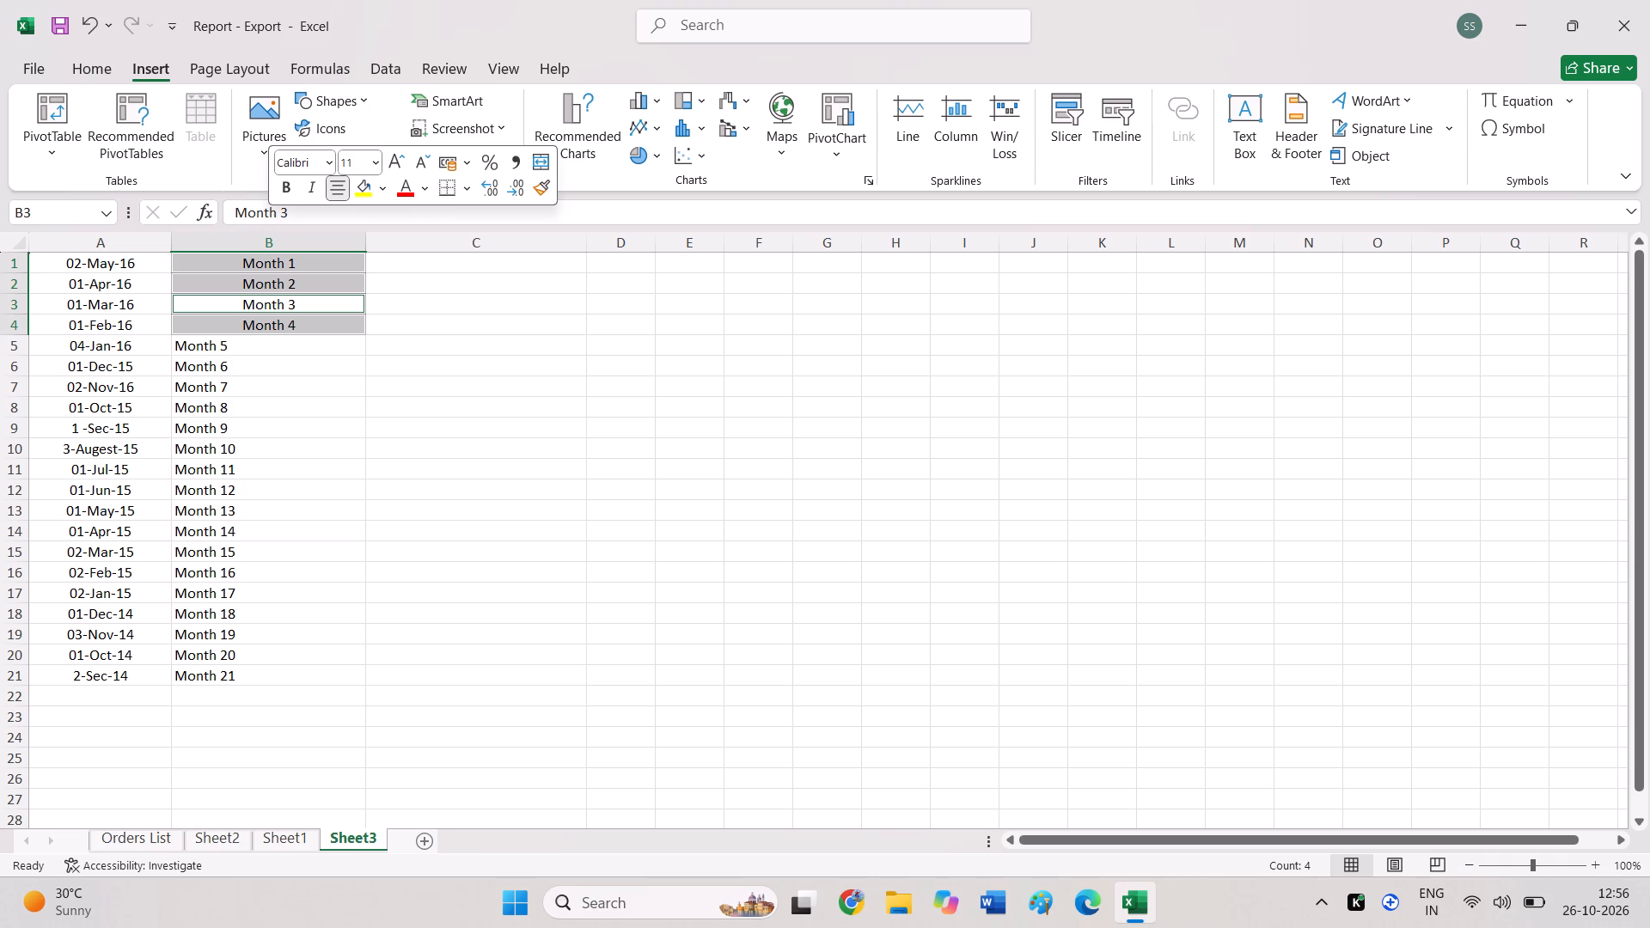
# Centre the remaining labels, Month 5 to Month 21, in cells B5 to B21.
pyautogui.click(272, 346)
pyautogui.keyDown('ctrl'); pyautogui.click(272, 350); pyautogui.keyUp('ctrl')
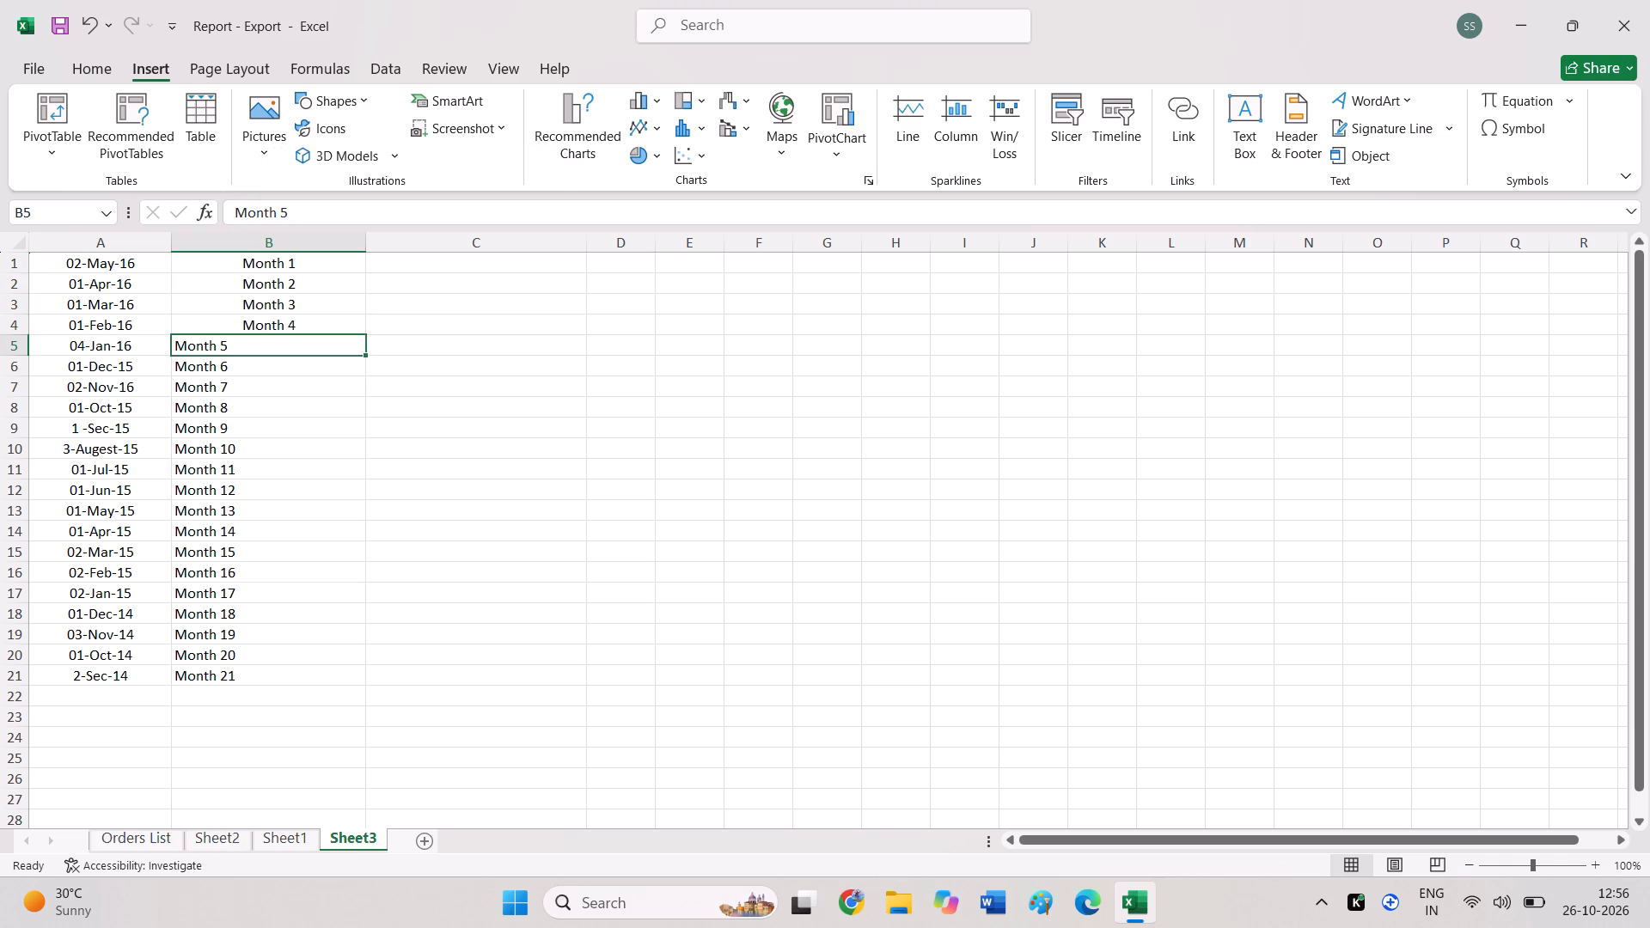
pyautogui.keyDown('ctrl'); pyautogui.click(270, 364); pyautogui.keyUp('ctrl')
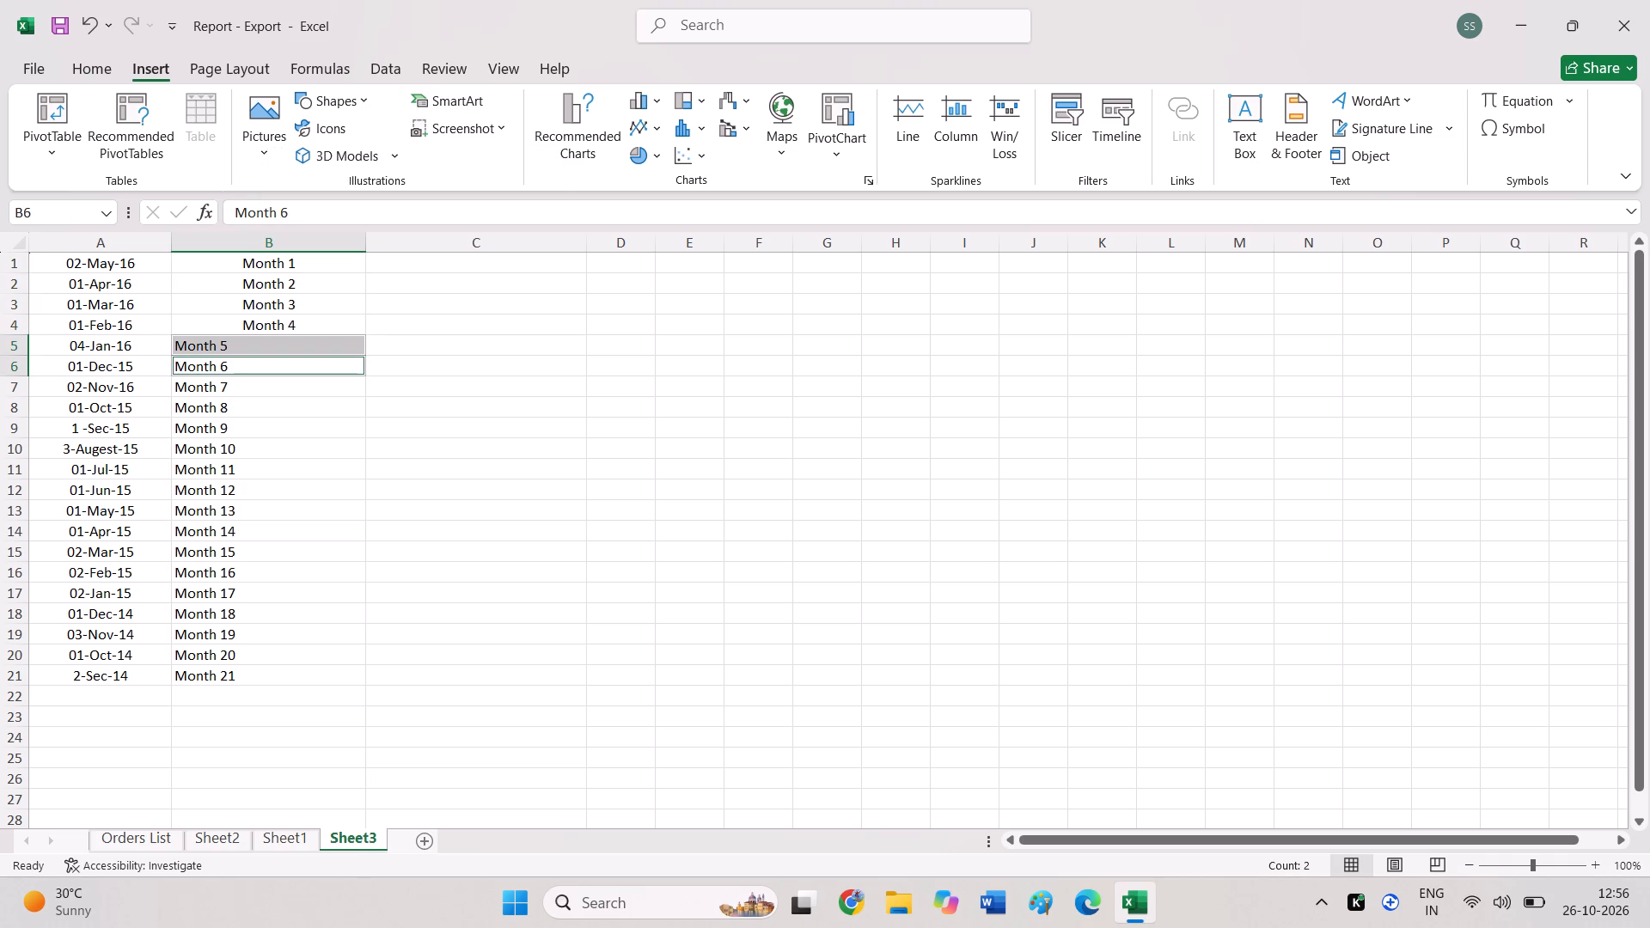
pyautogui.keyDown('ctrl'); pyautogui.moveTo(293, 678); pyautogui.dragTo(290, 382); pyautogui.keyUp('ctrl')
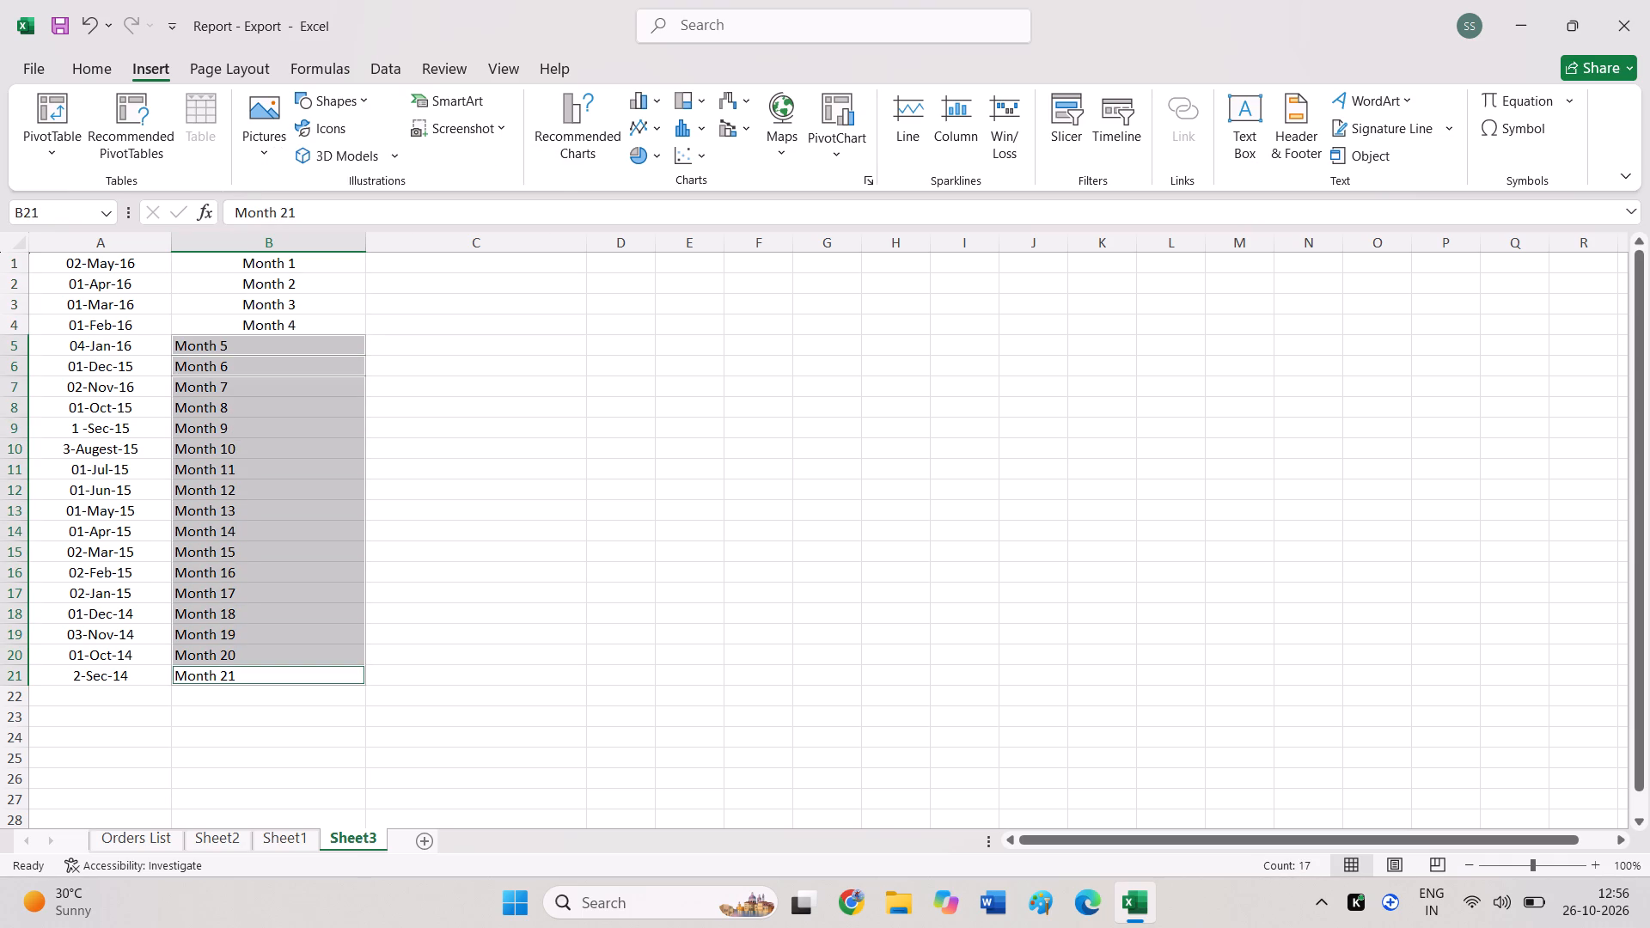
pyautogui.rightClick(335, 669)
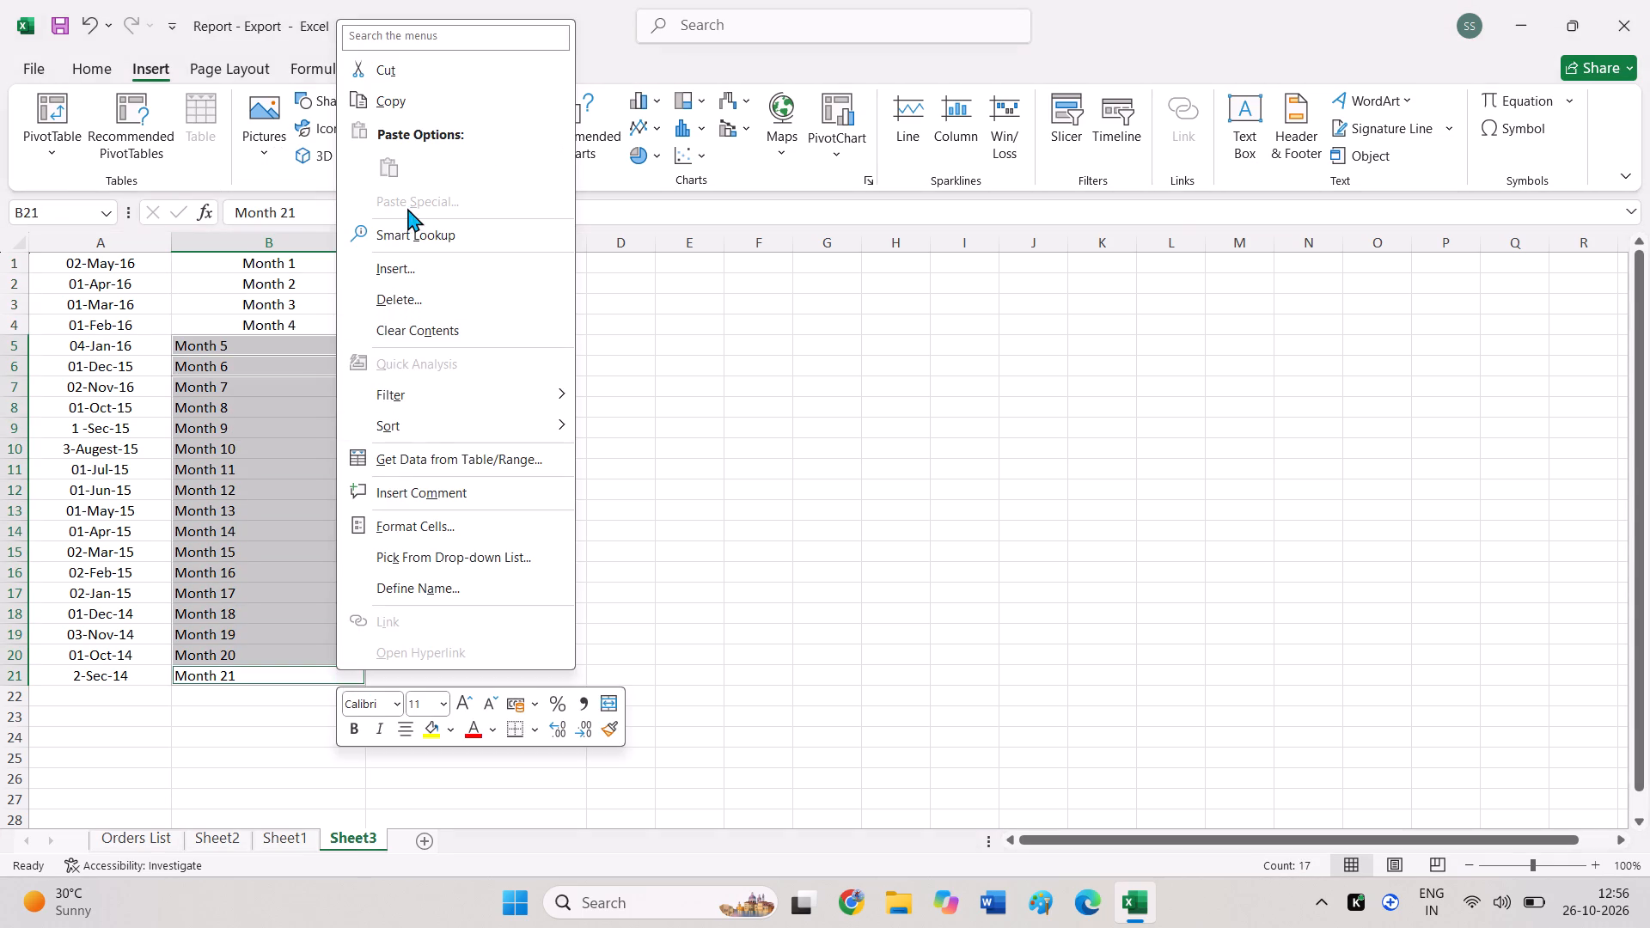
pyautogui.click(405, 736)
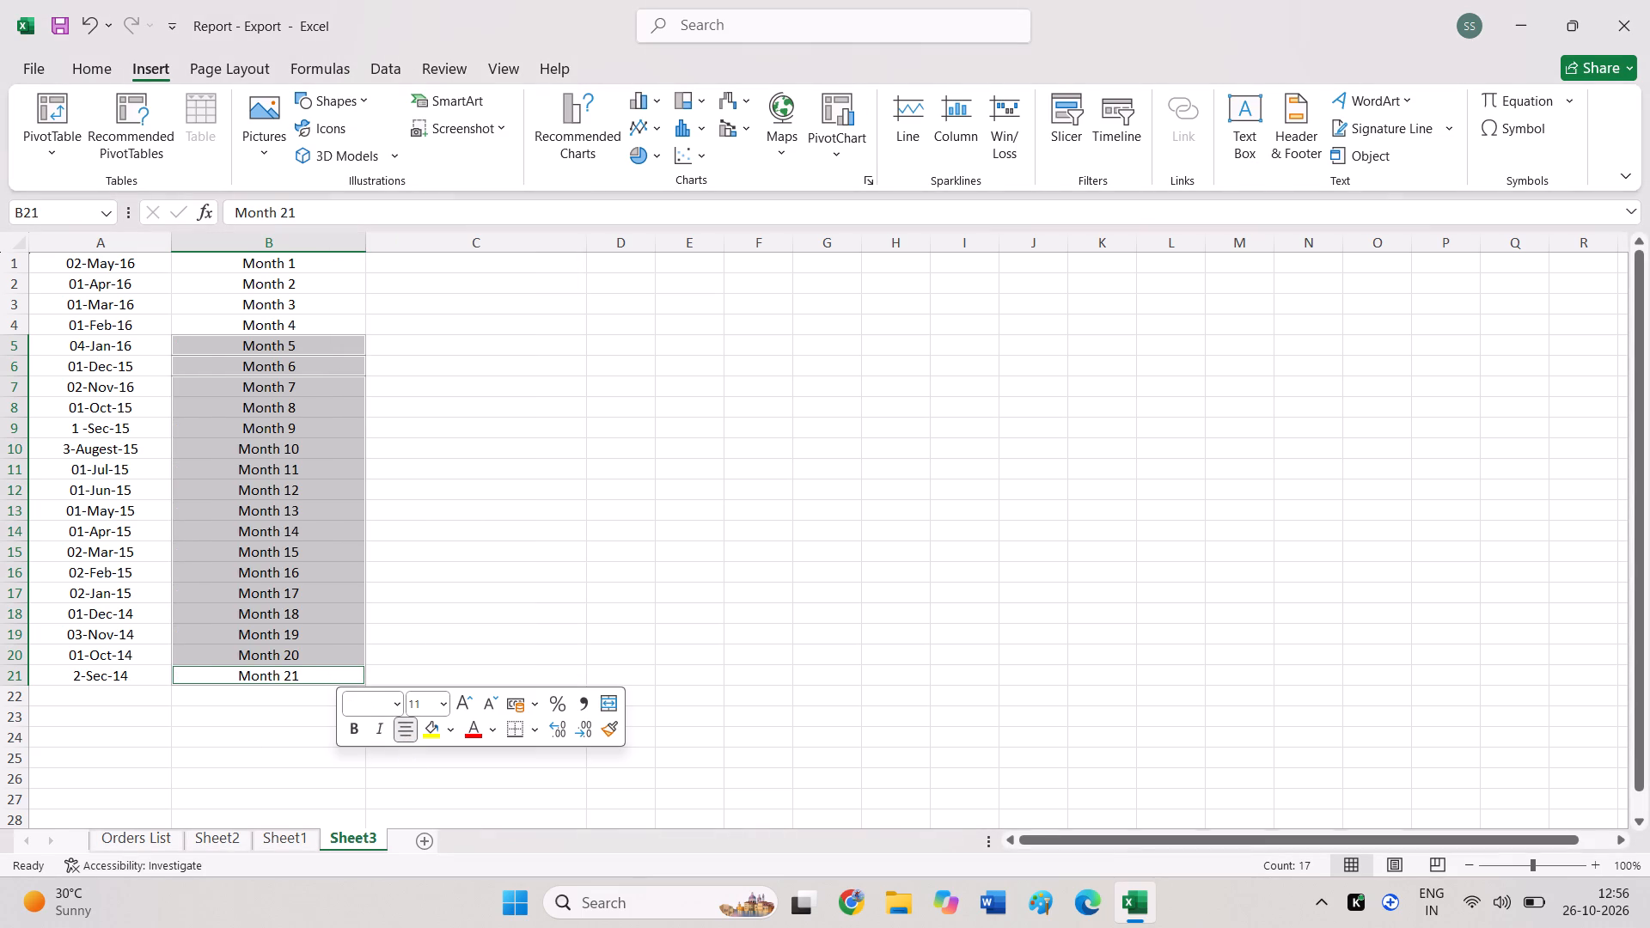
# Narrow column B so it fits the month labels more closely.
pyautogui.moveTo(368, 240); pyautogui.dragTo(306, 241)
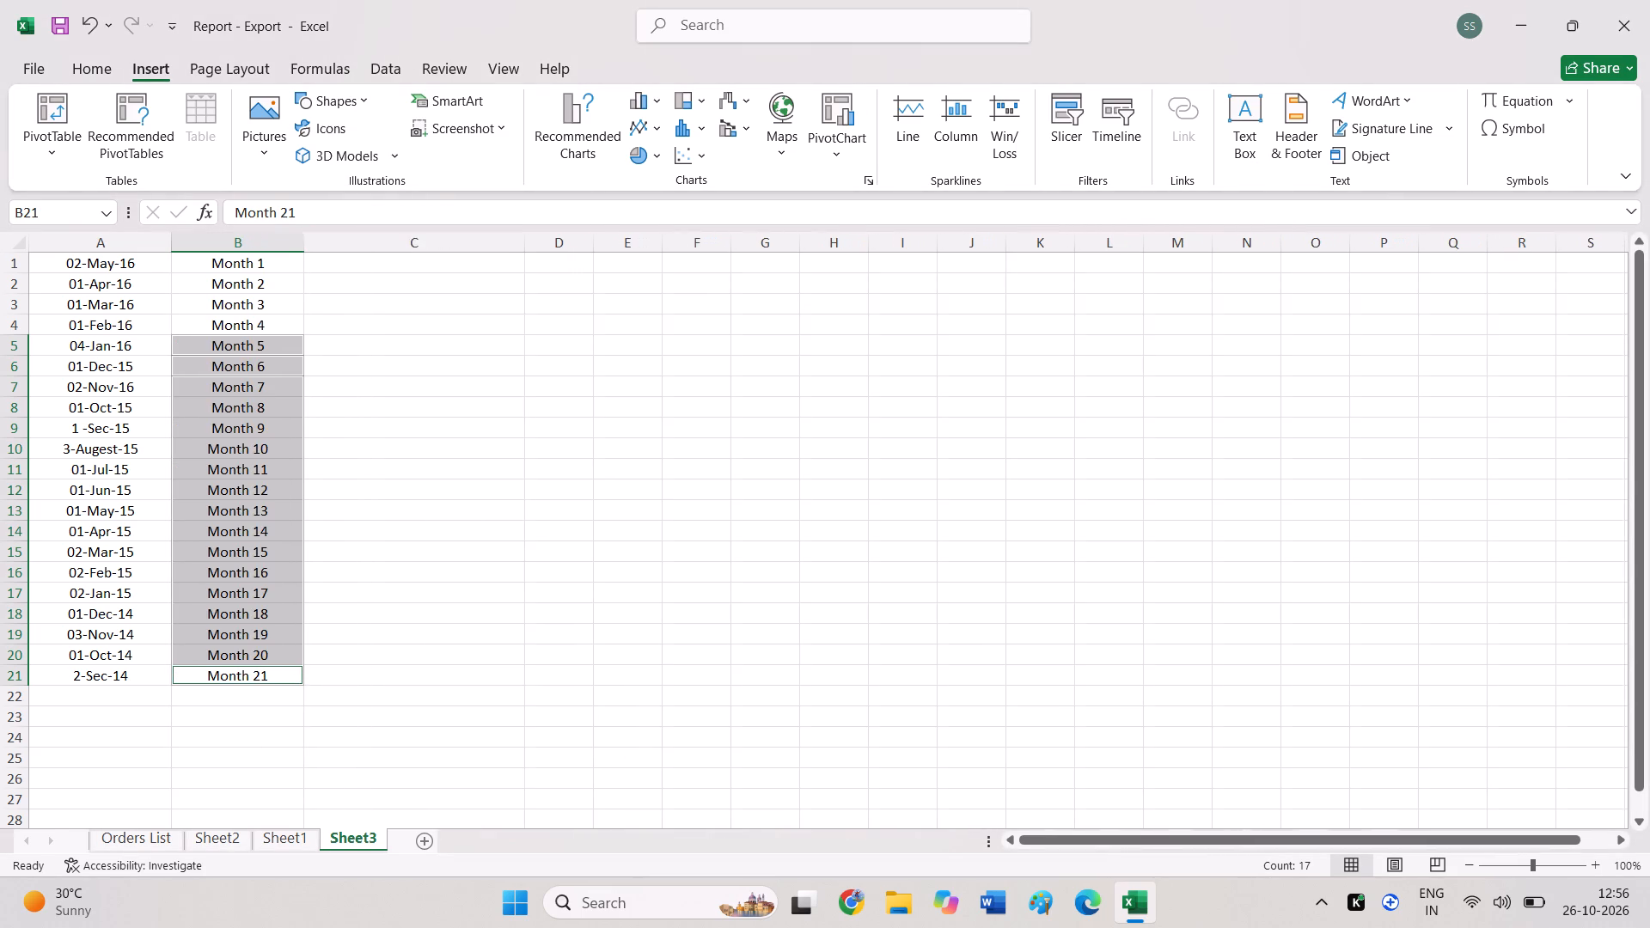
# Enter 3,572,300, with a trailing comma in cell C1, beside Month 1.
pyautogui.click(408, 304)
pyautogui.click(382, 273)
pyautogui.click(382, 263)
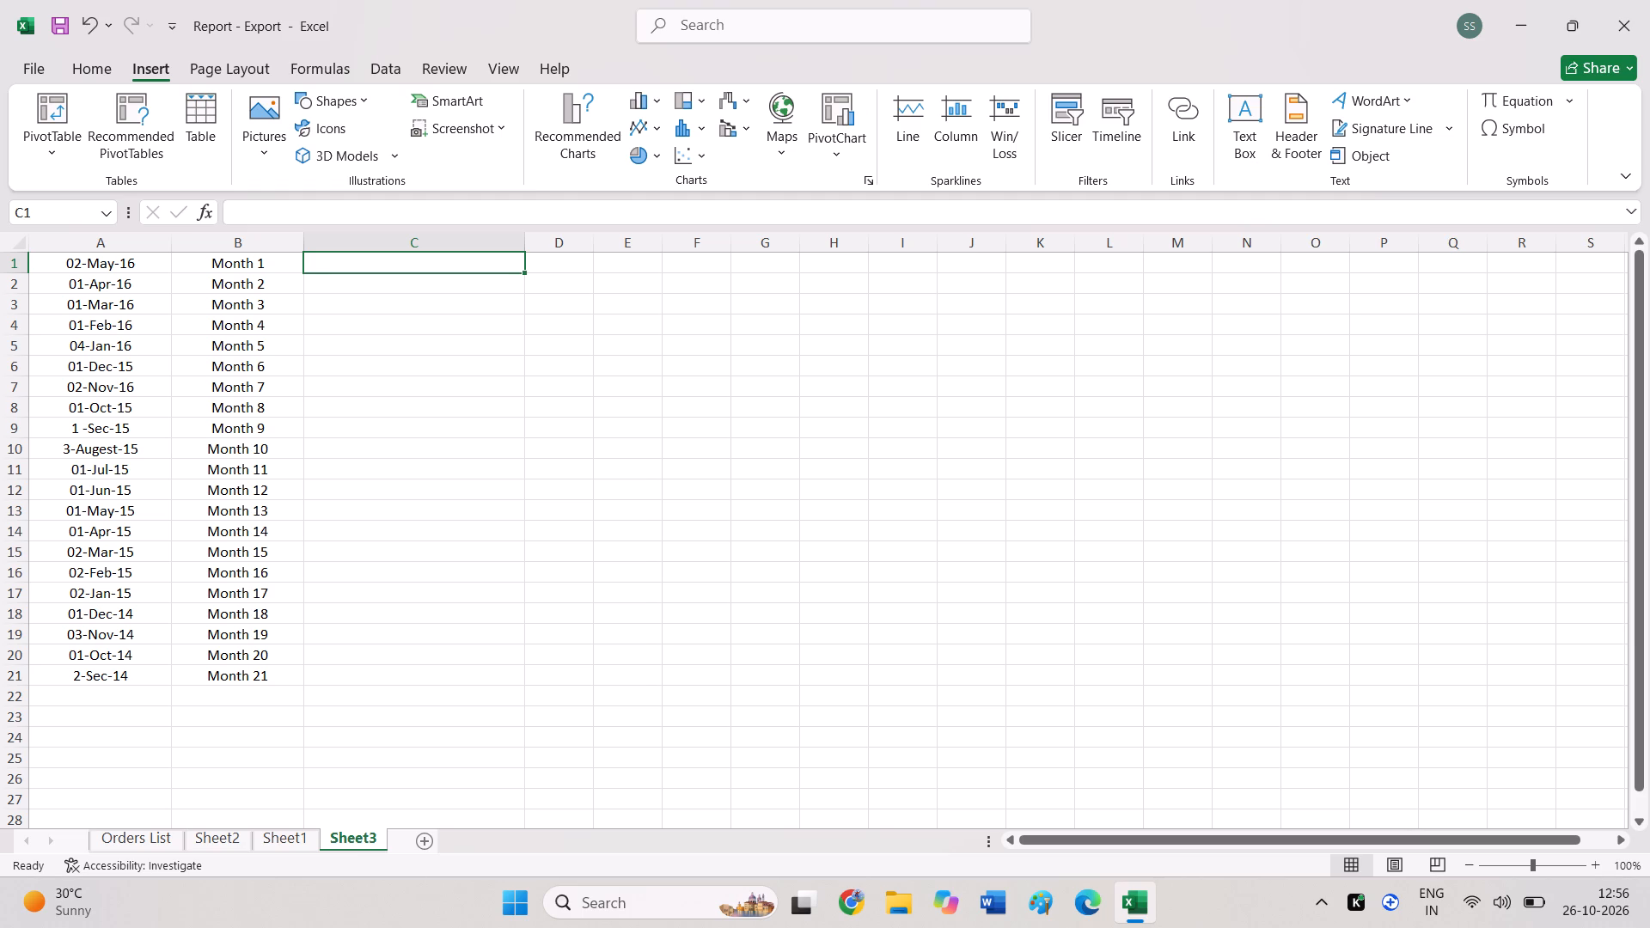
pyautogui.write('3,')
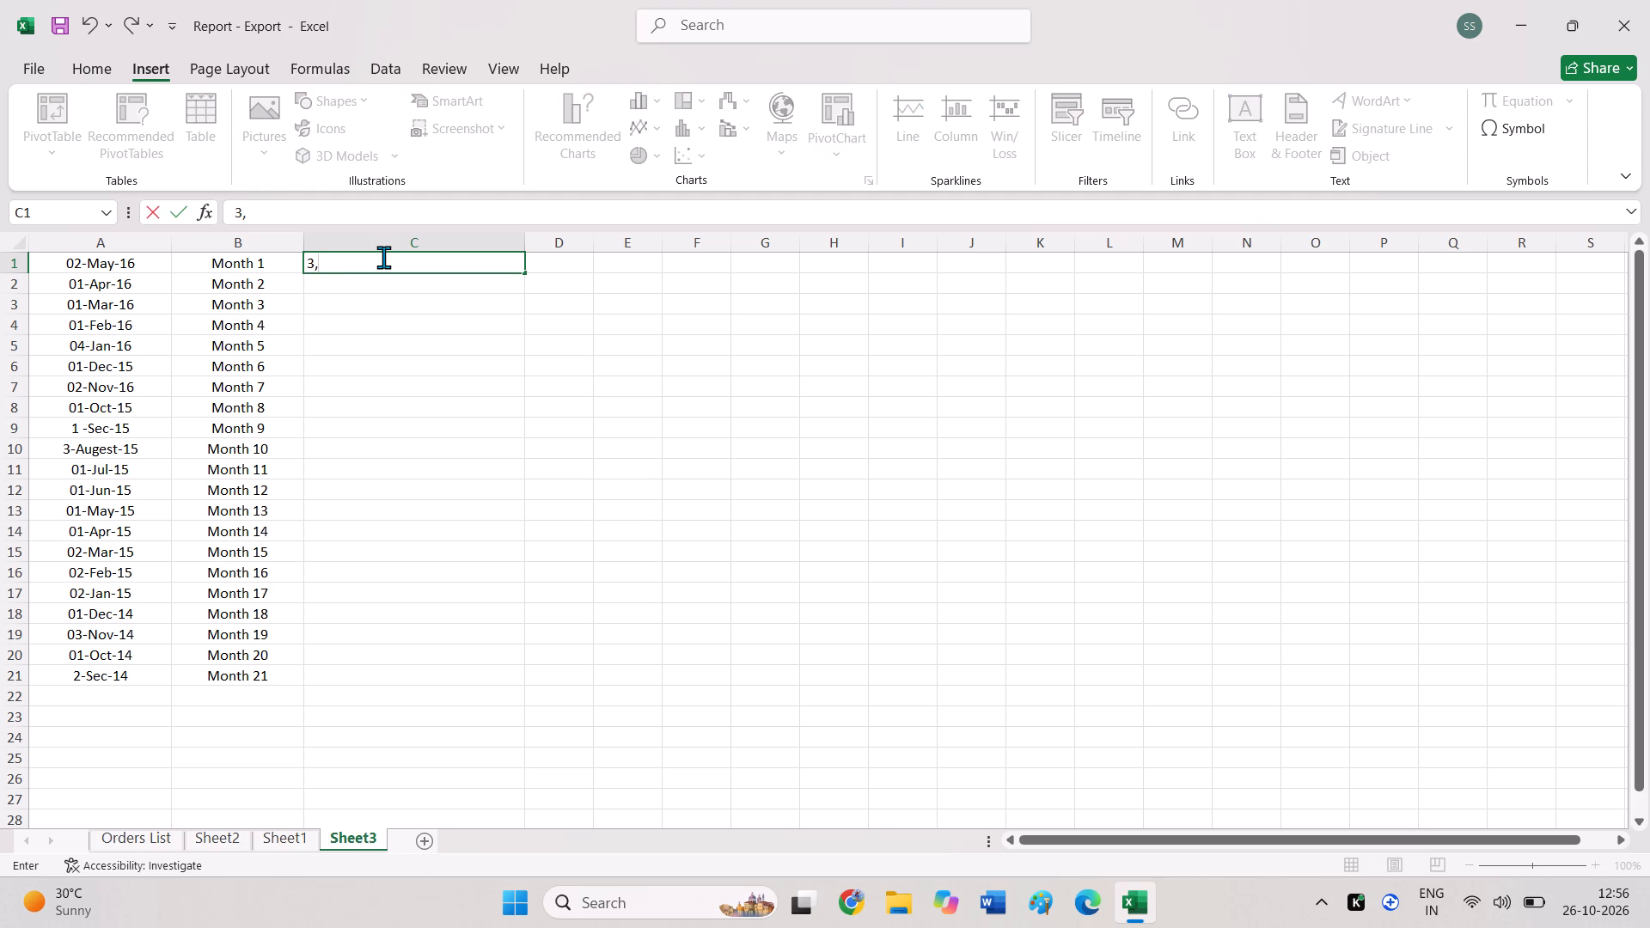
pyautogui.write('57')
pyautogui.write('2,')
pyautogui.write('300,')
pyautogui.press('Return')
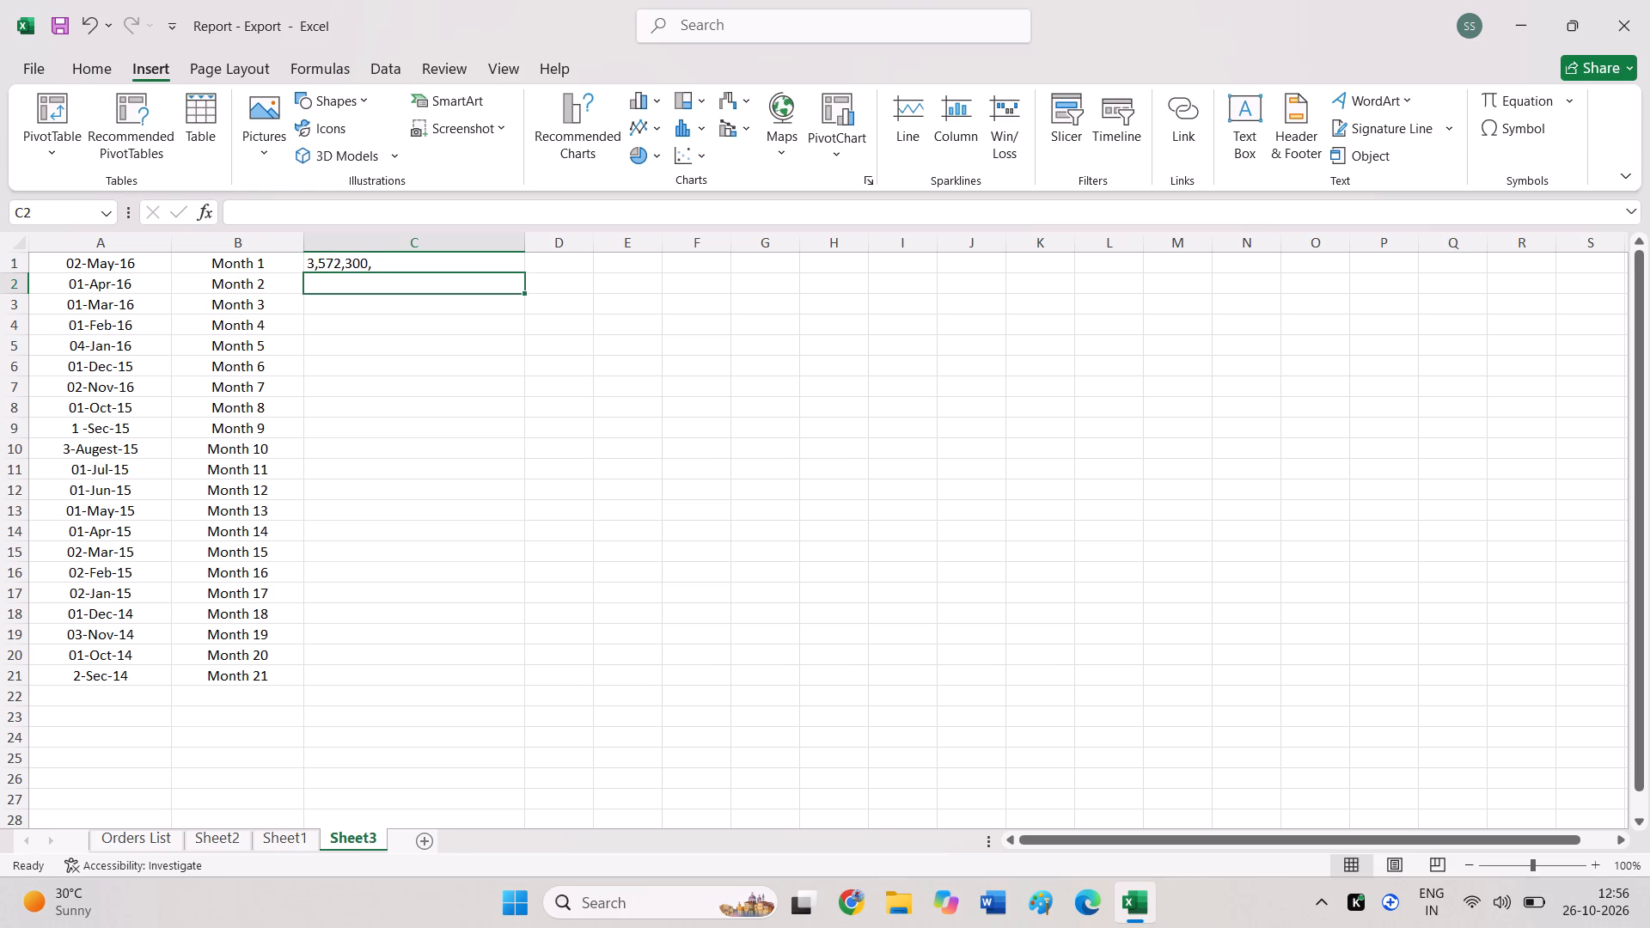
# Replace the Month 1 entry in cell C1 with 3,572,300, without a trailing comma.
pyautogui.press('BackSpace')
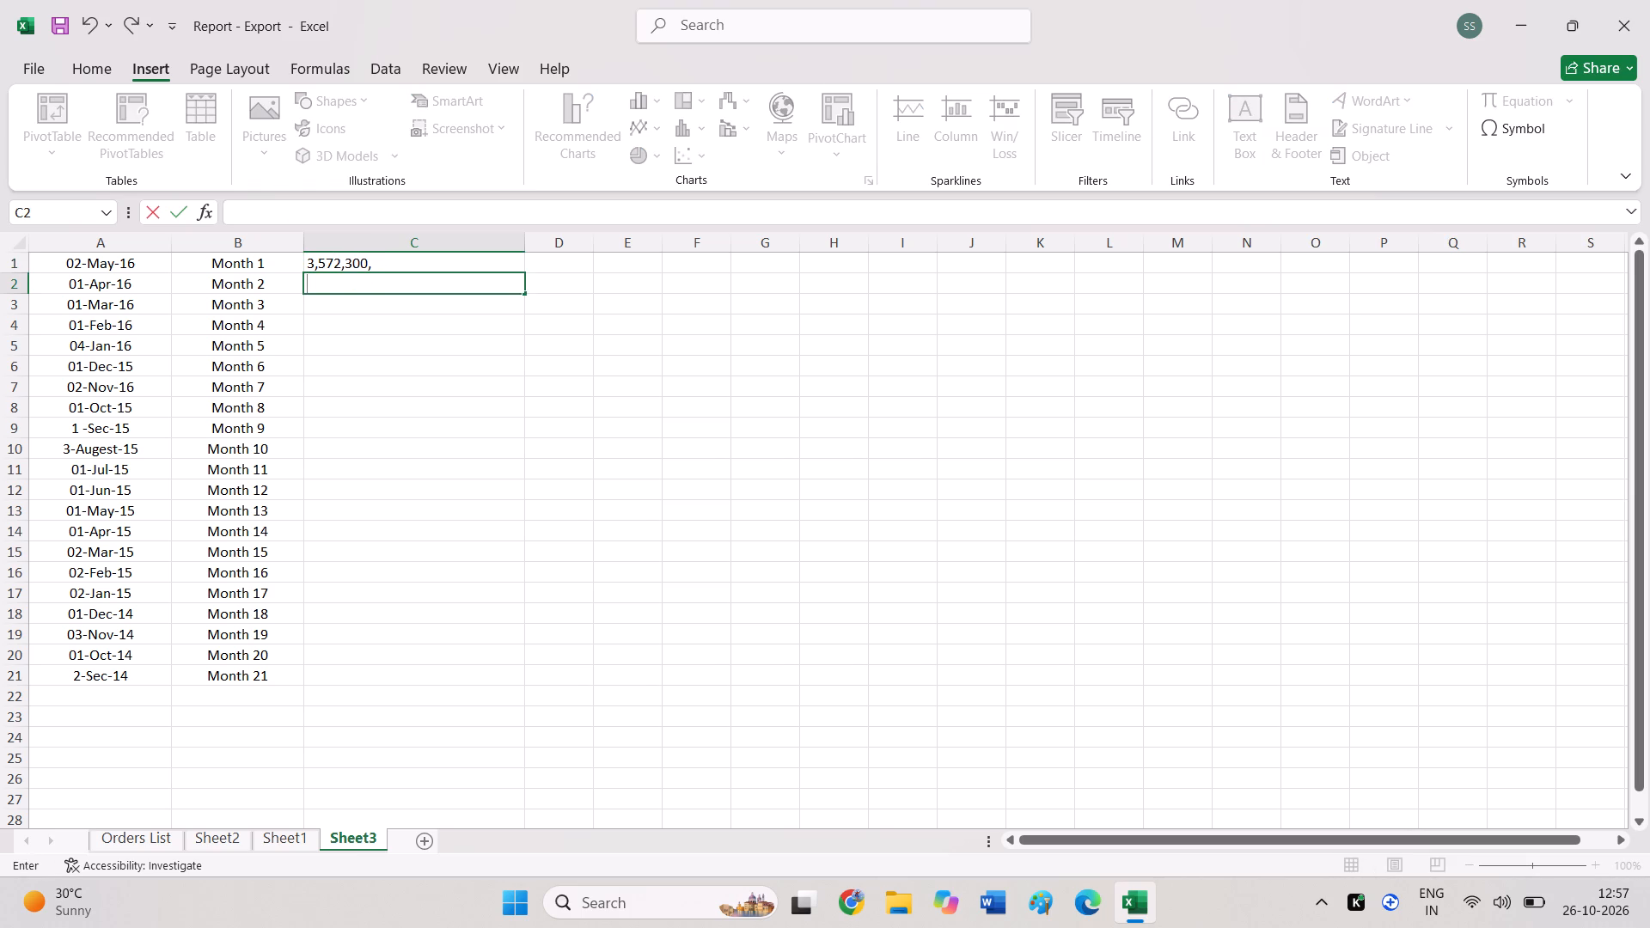
pyautogui.click(403, 266)
pyautogui.press('BackSpace')
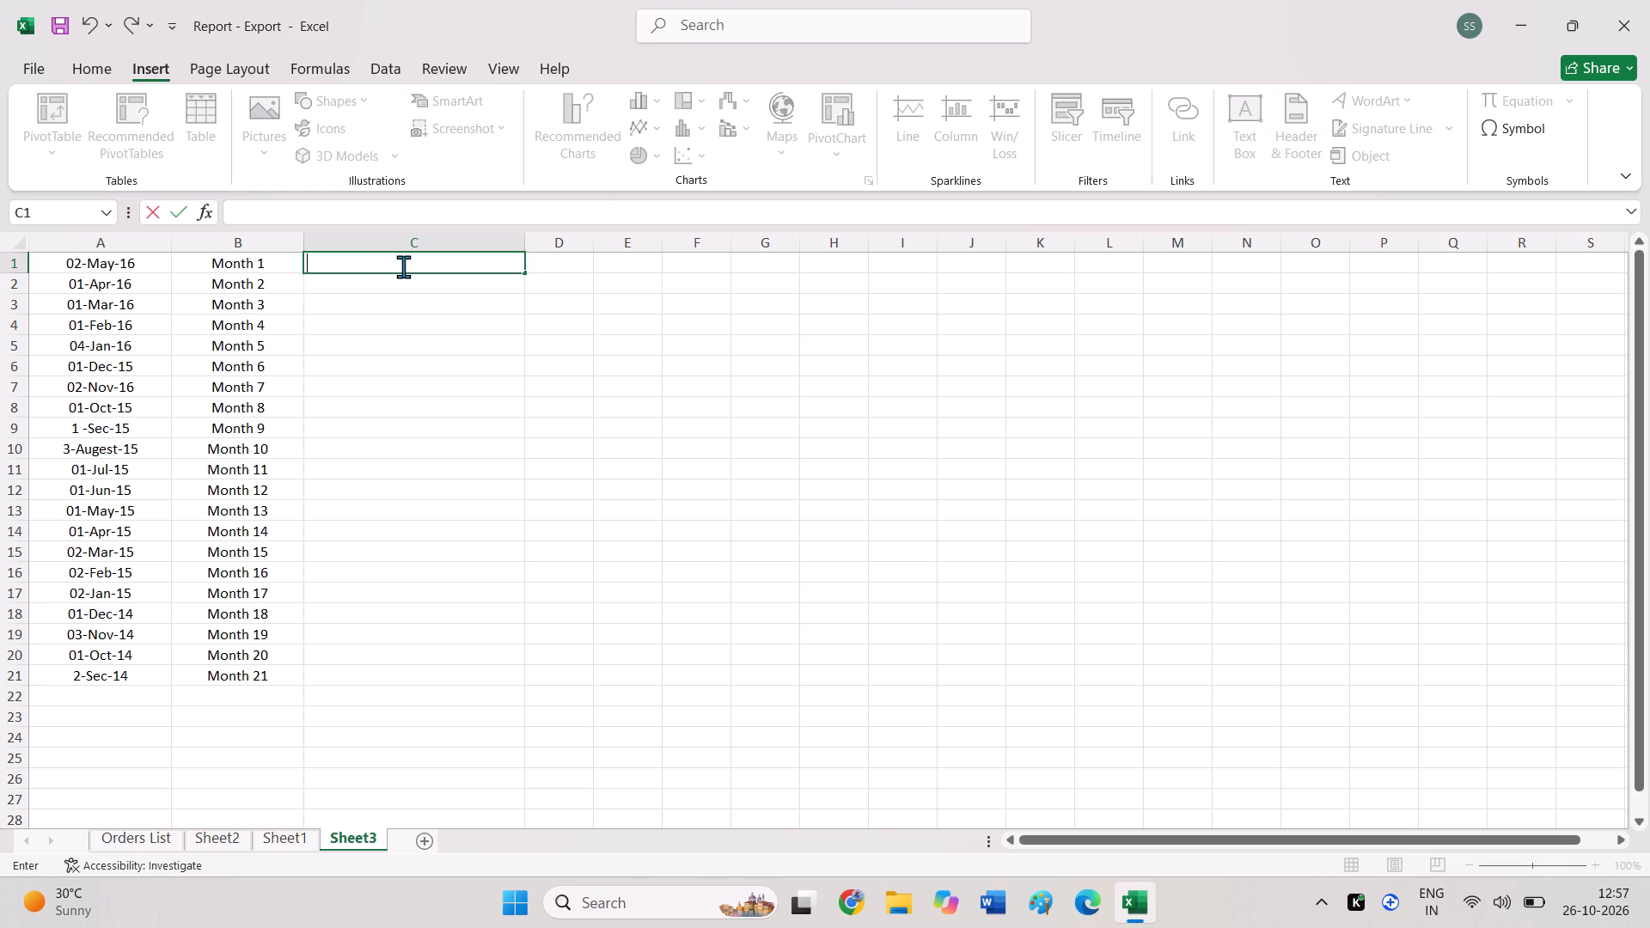
pyautogui.press('3')
pyautogui.press(',')
pyautogui.write('57')
pyautogui.press('2')
pyautogui.press(',')
pyautogui.write('300')
pyautogui.press('Return')
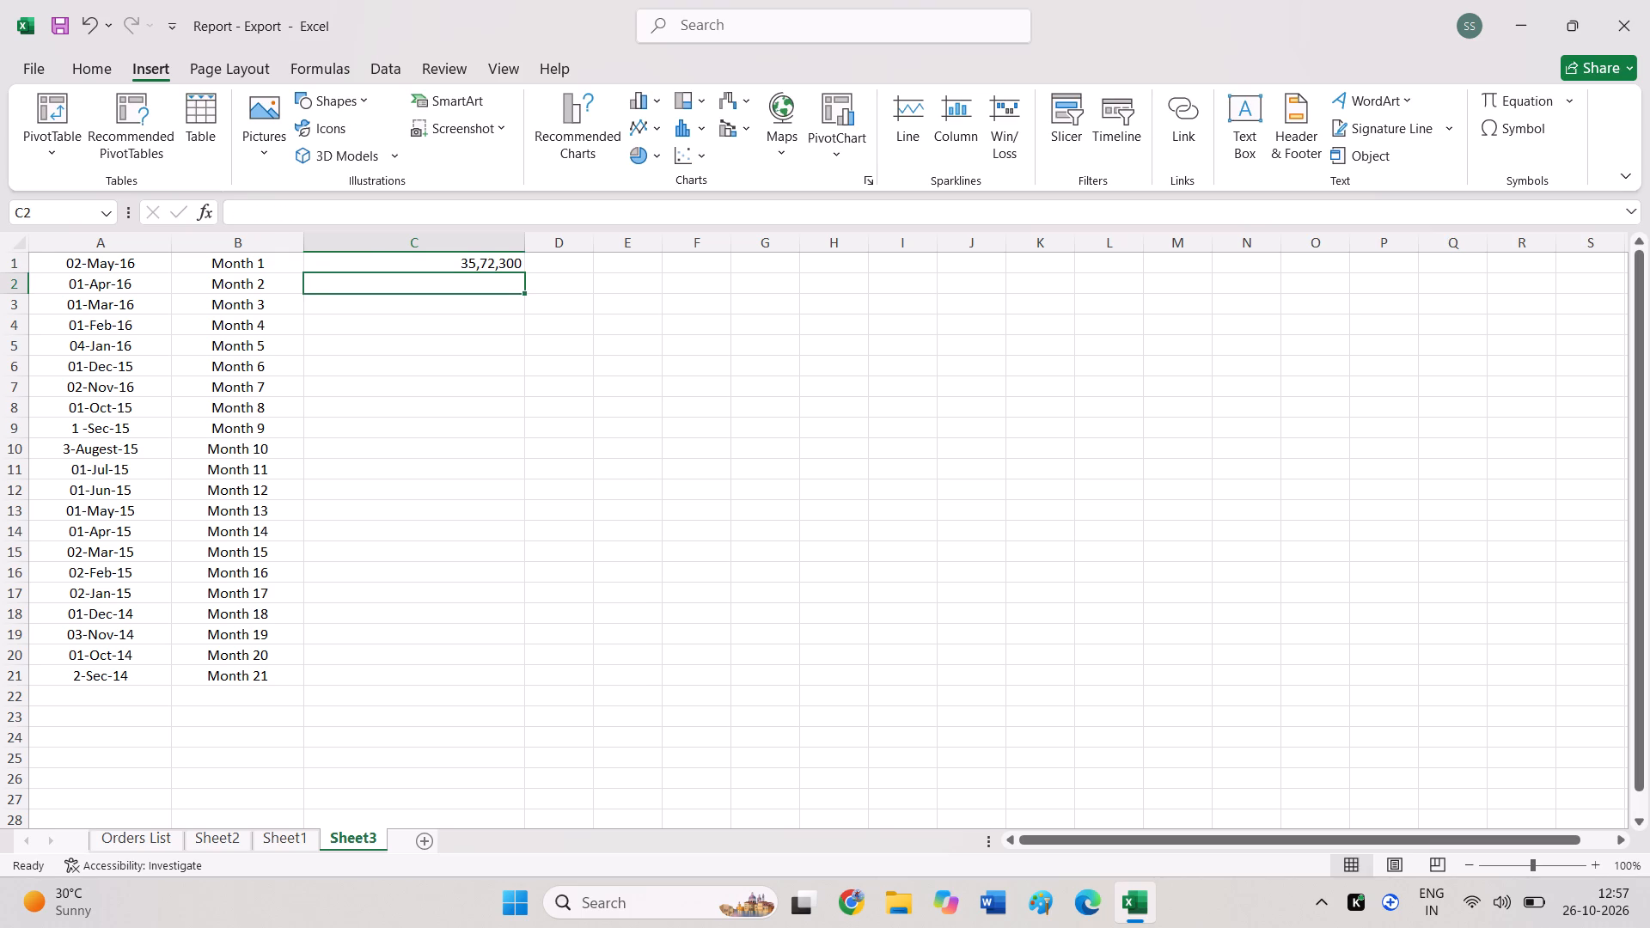
# Enter the amount 1,461,900 in cell C2, beside Month 2.
pyautogui.press('1')
pyautogui.press(',')
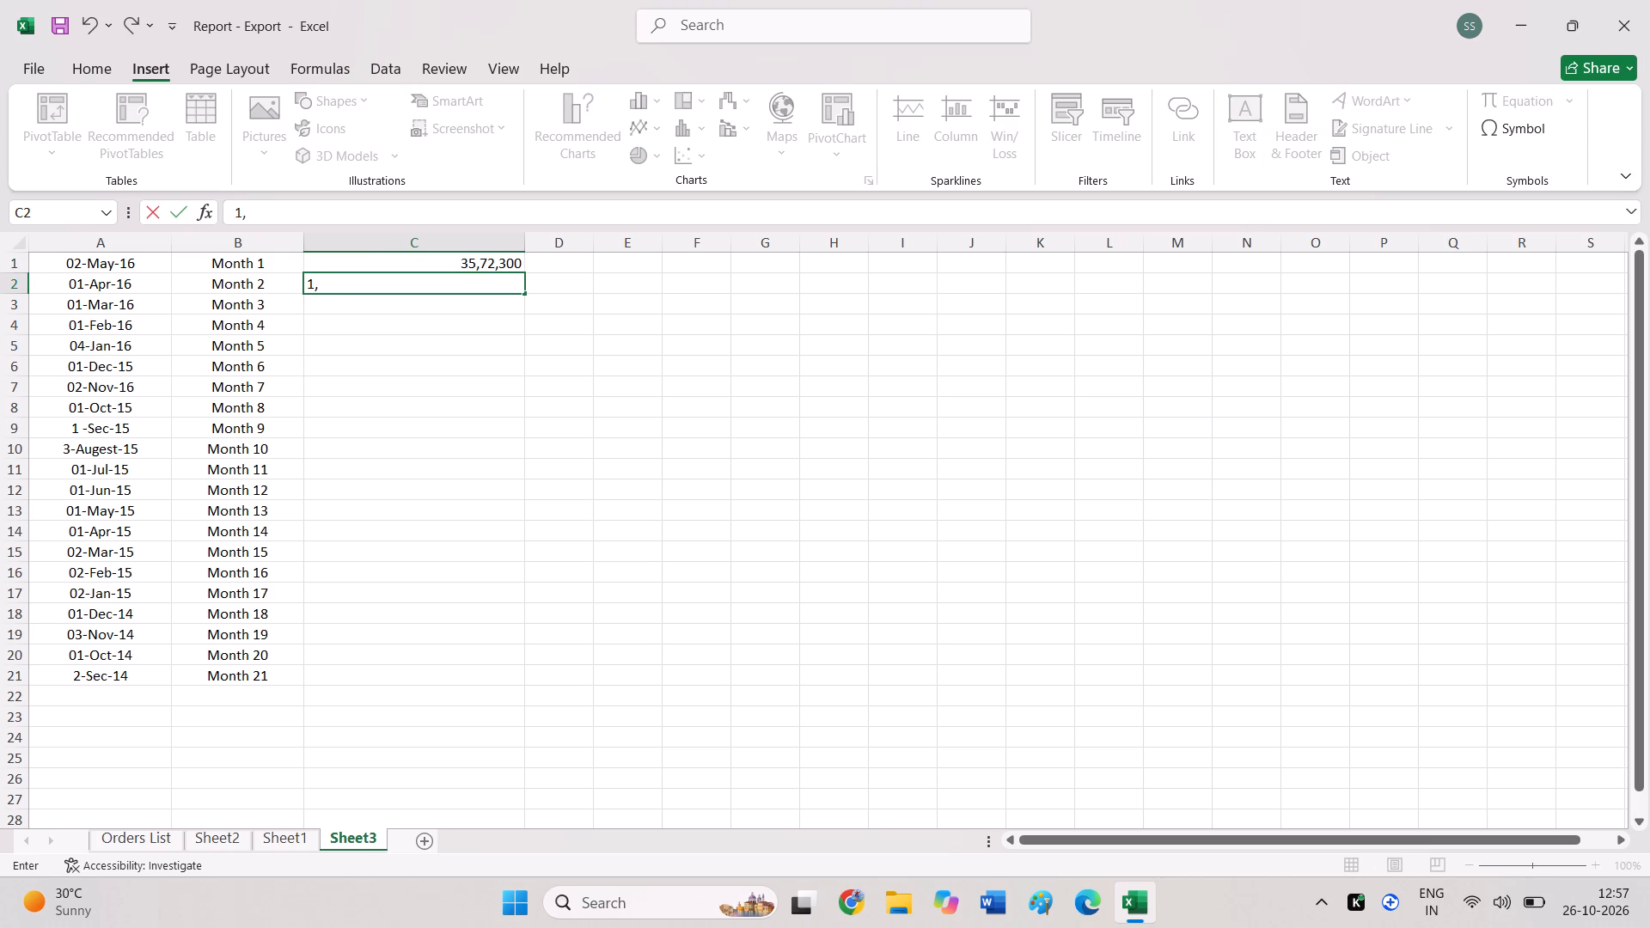
pyautogui.write('461')
pyautogui.press(',')
pyautogui.write('900')
pyautogui.press('Return')
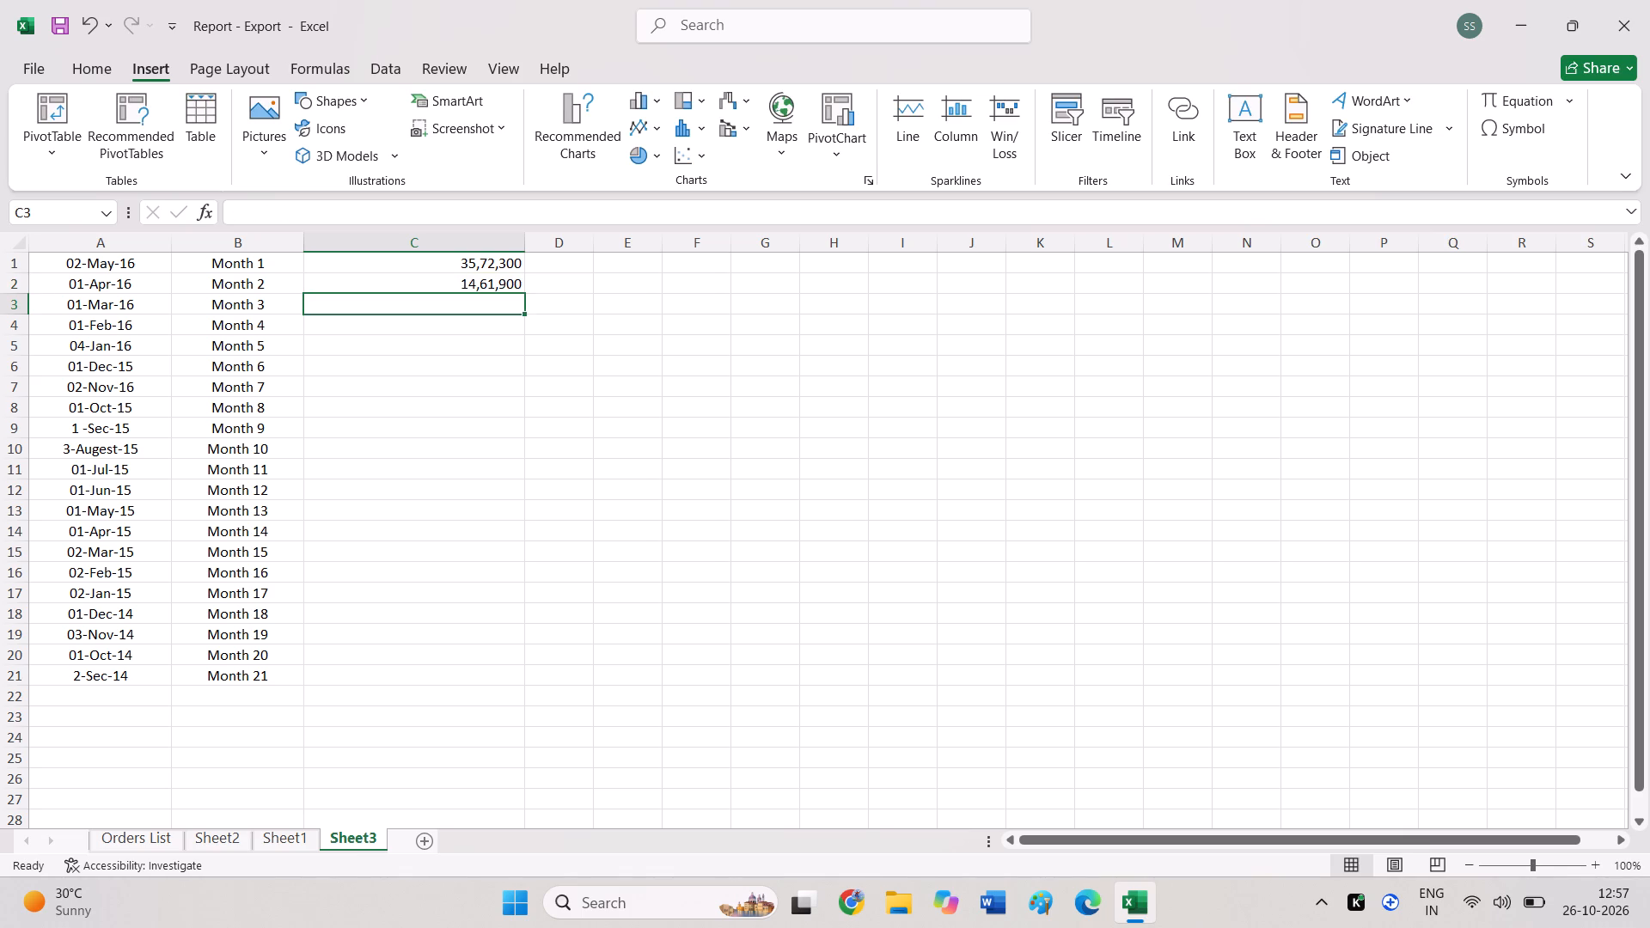
# Enter the amount 2,112,900 in cell C3, beside Month 3.
pyautogui.write('2,')
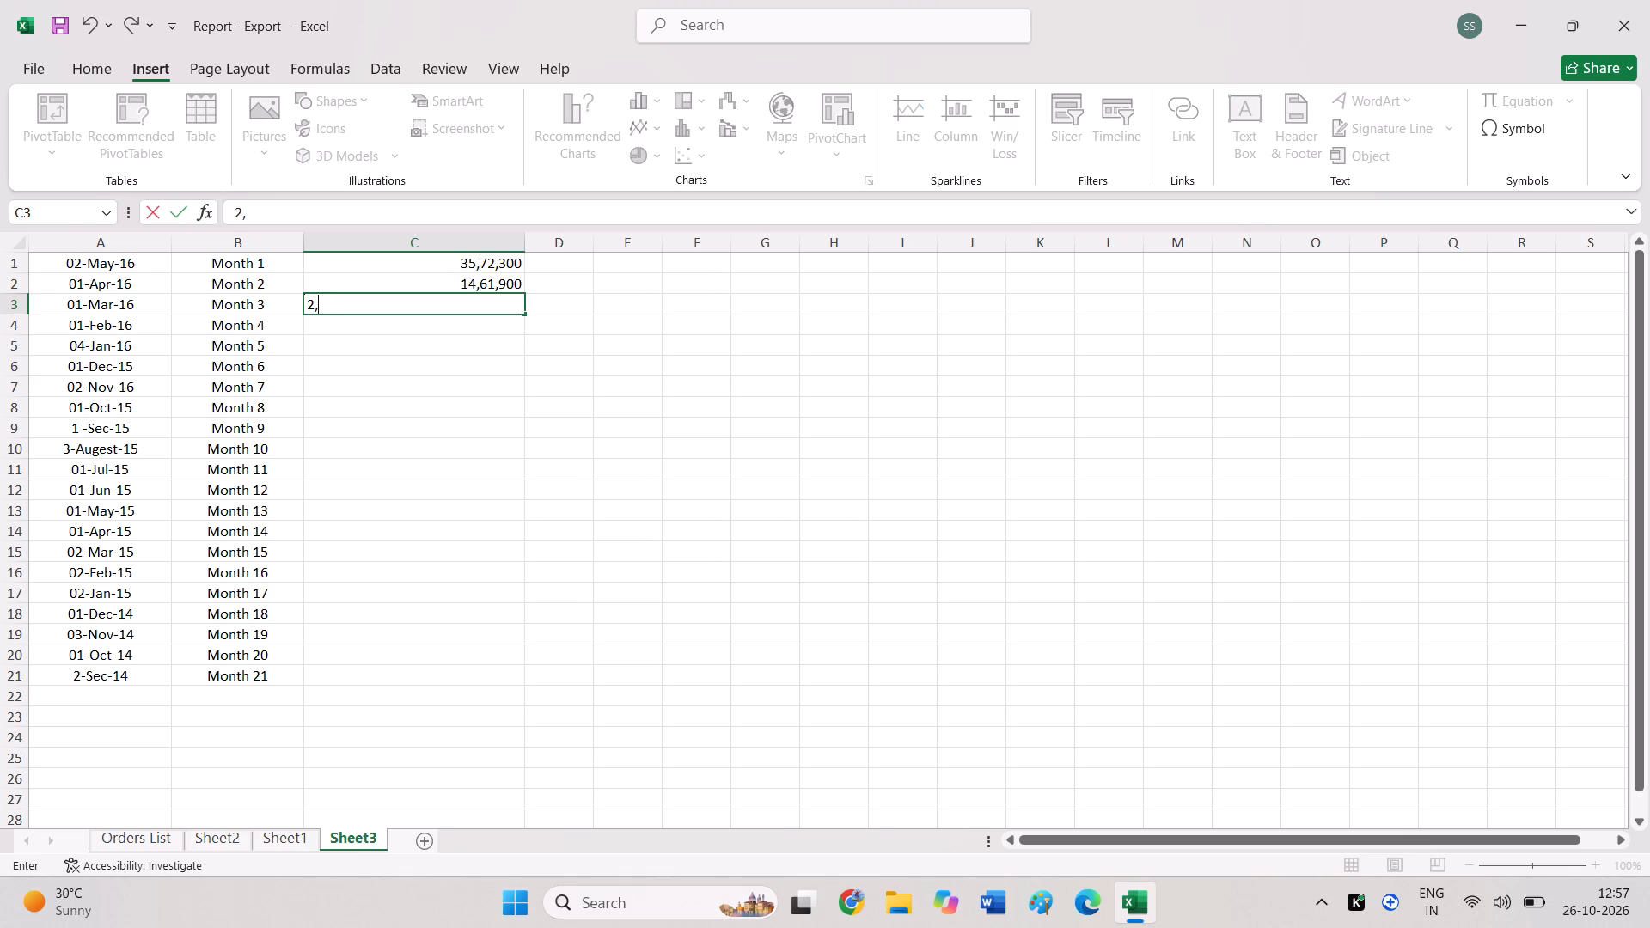
pyautogui.write('112,')
pyautogui.write('900')
pyautogui.press('Return')
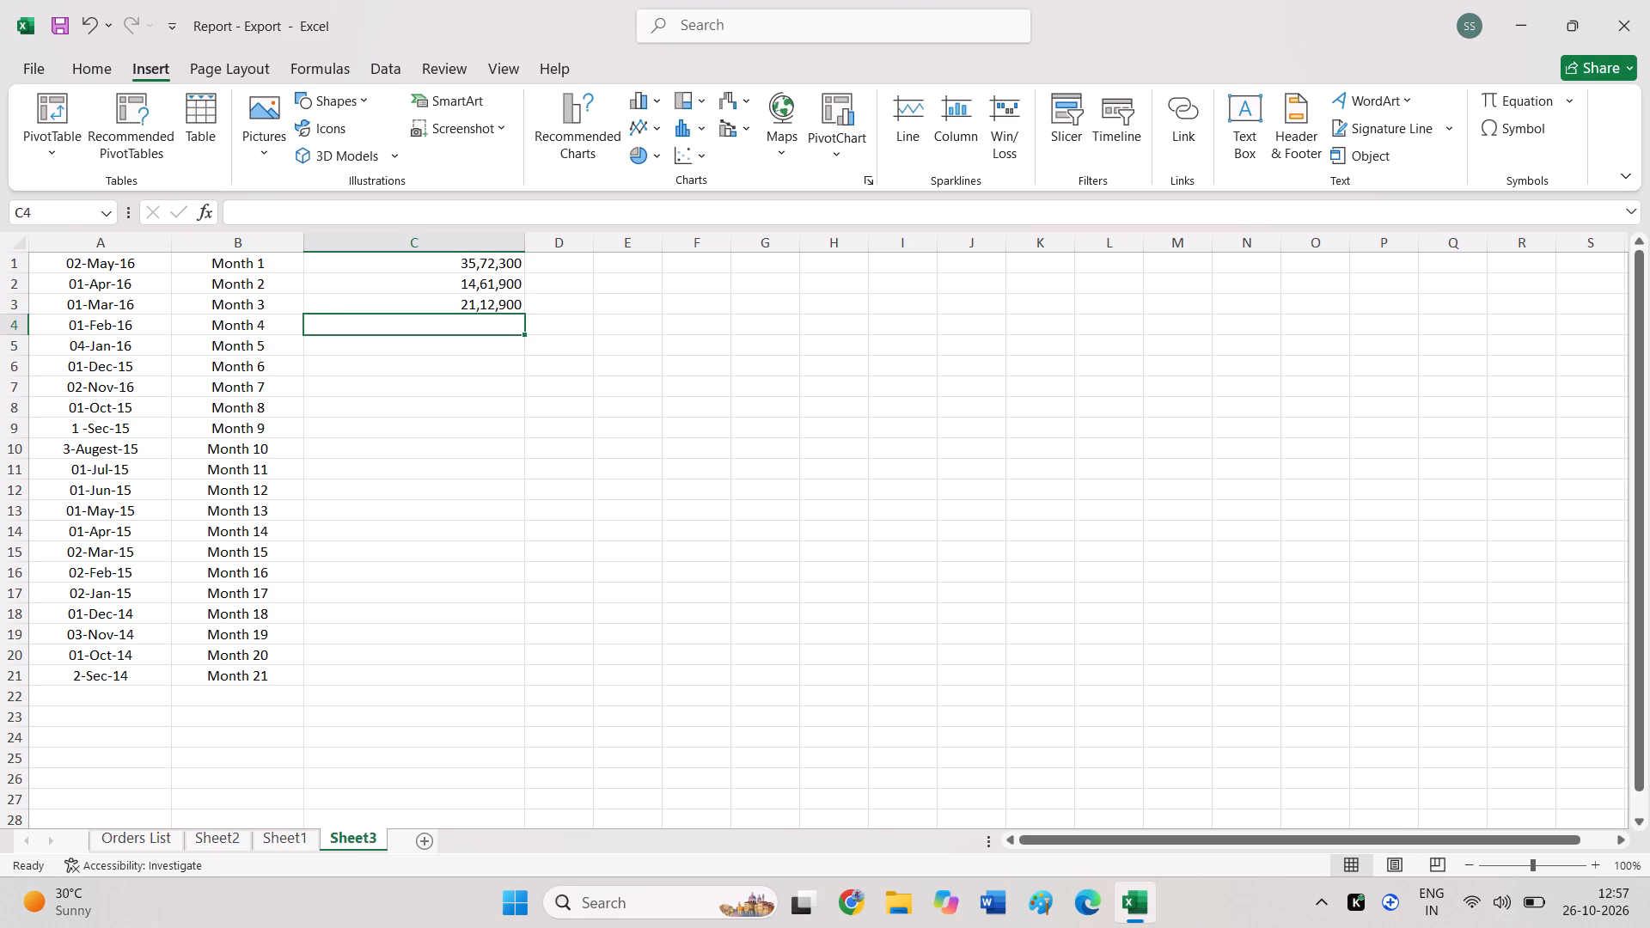
# Enter the amount 3,711,200 in cell C4, beside Month 4.
pyautogui.write('3,')
pyautogui.press('7')
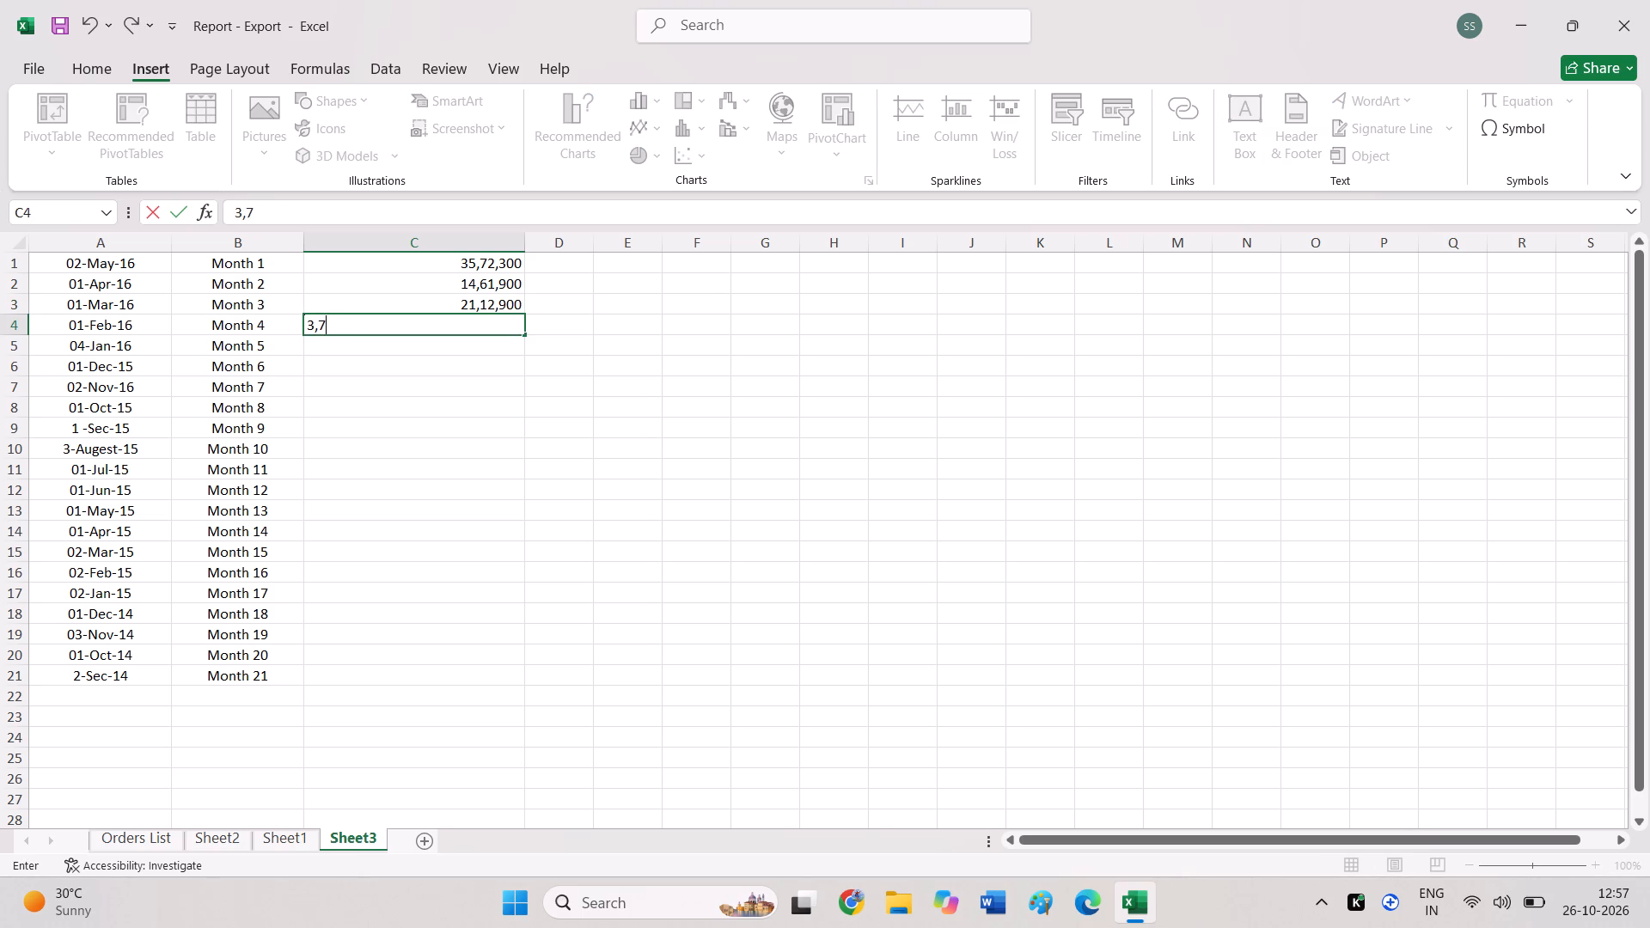
pyautogui.write('11,200')
pyautogui.press('Return')
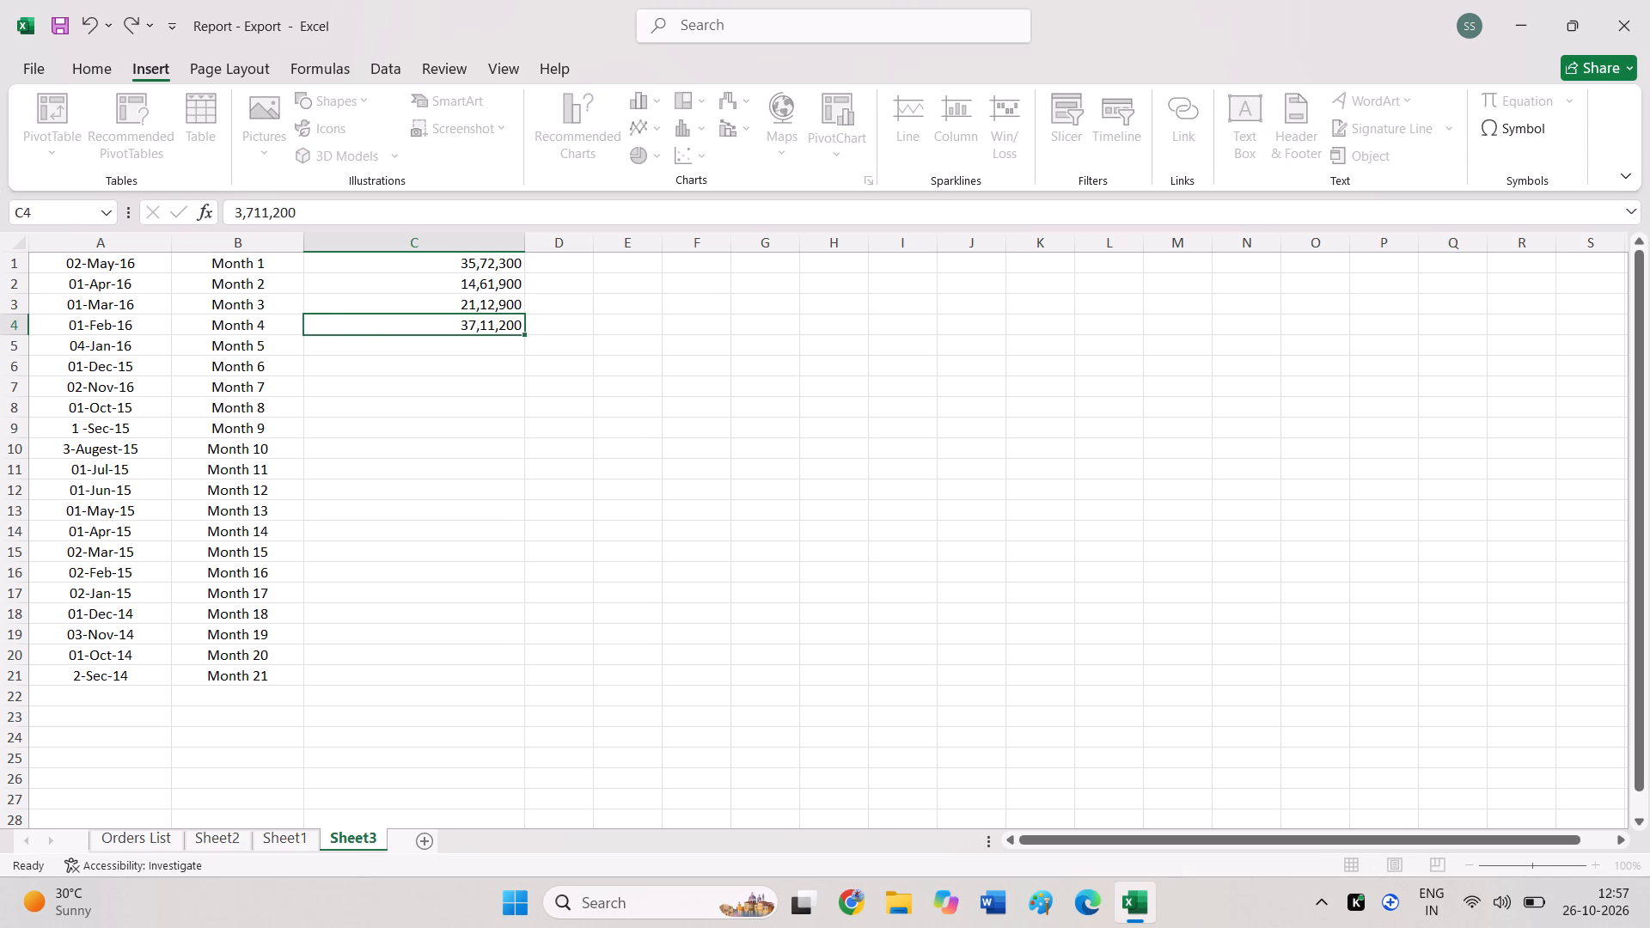
# Enter the amount 1,447,700 in cell C5, beside Month 5.
pyautogui.write('1,')
pyautogui.write('447')
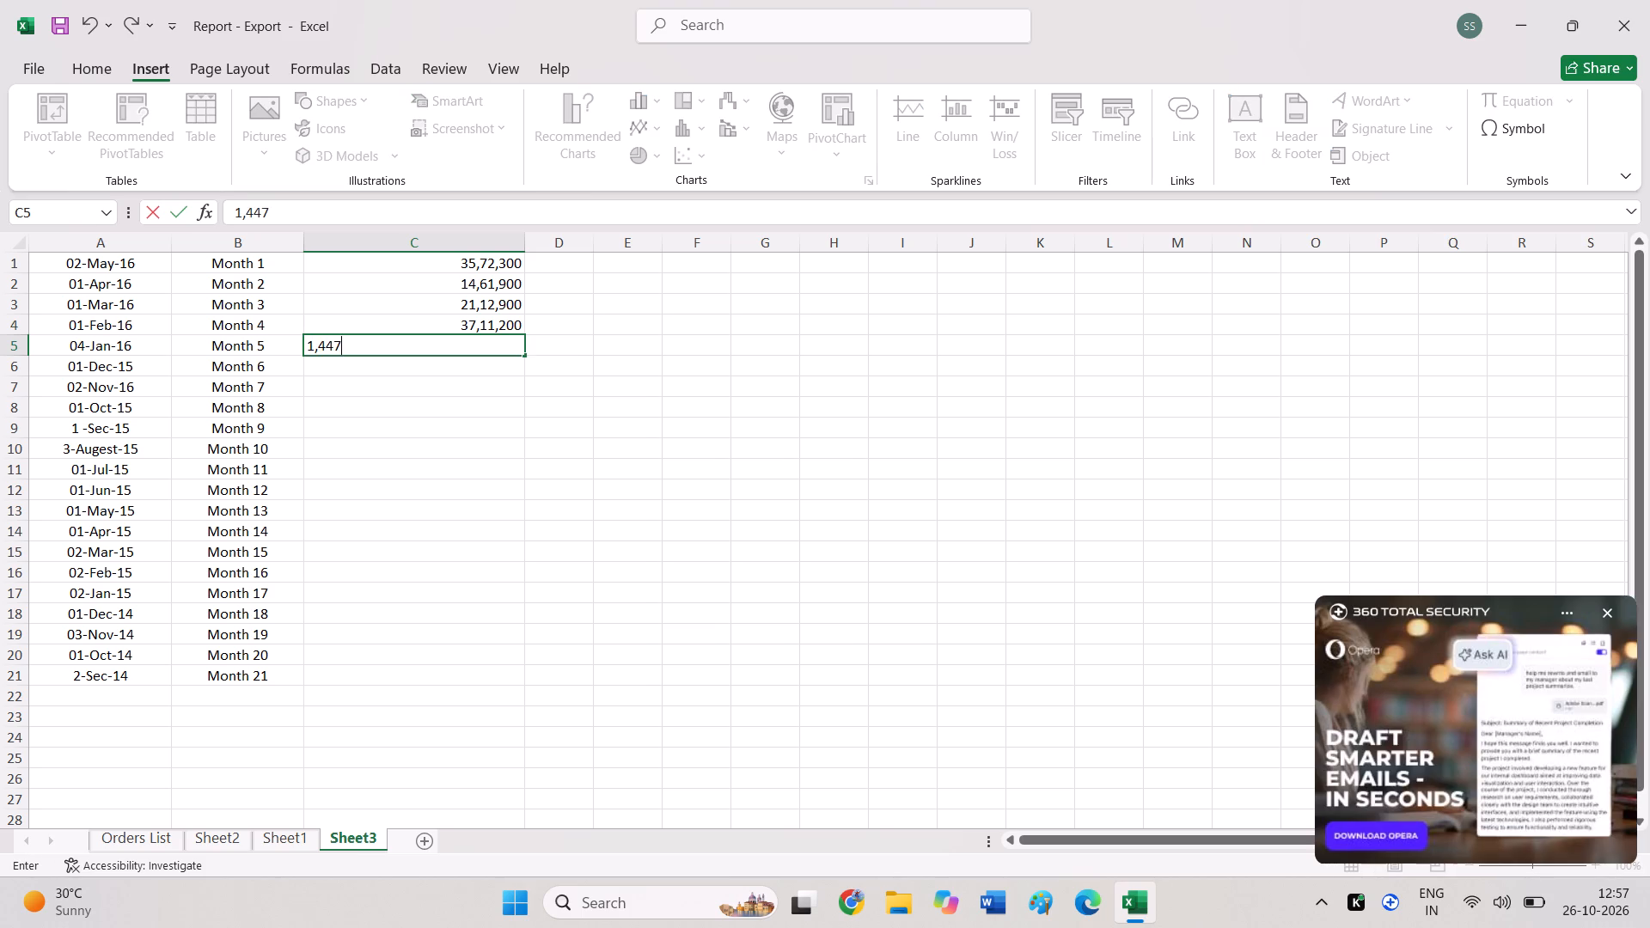
pyautogui.write(',700')
pyautogui.press('Return')
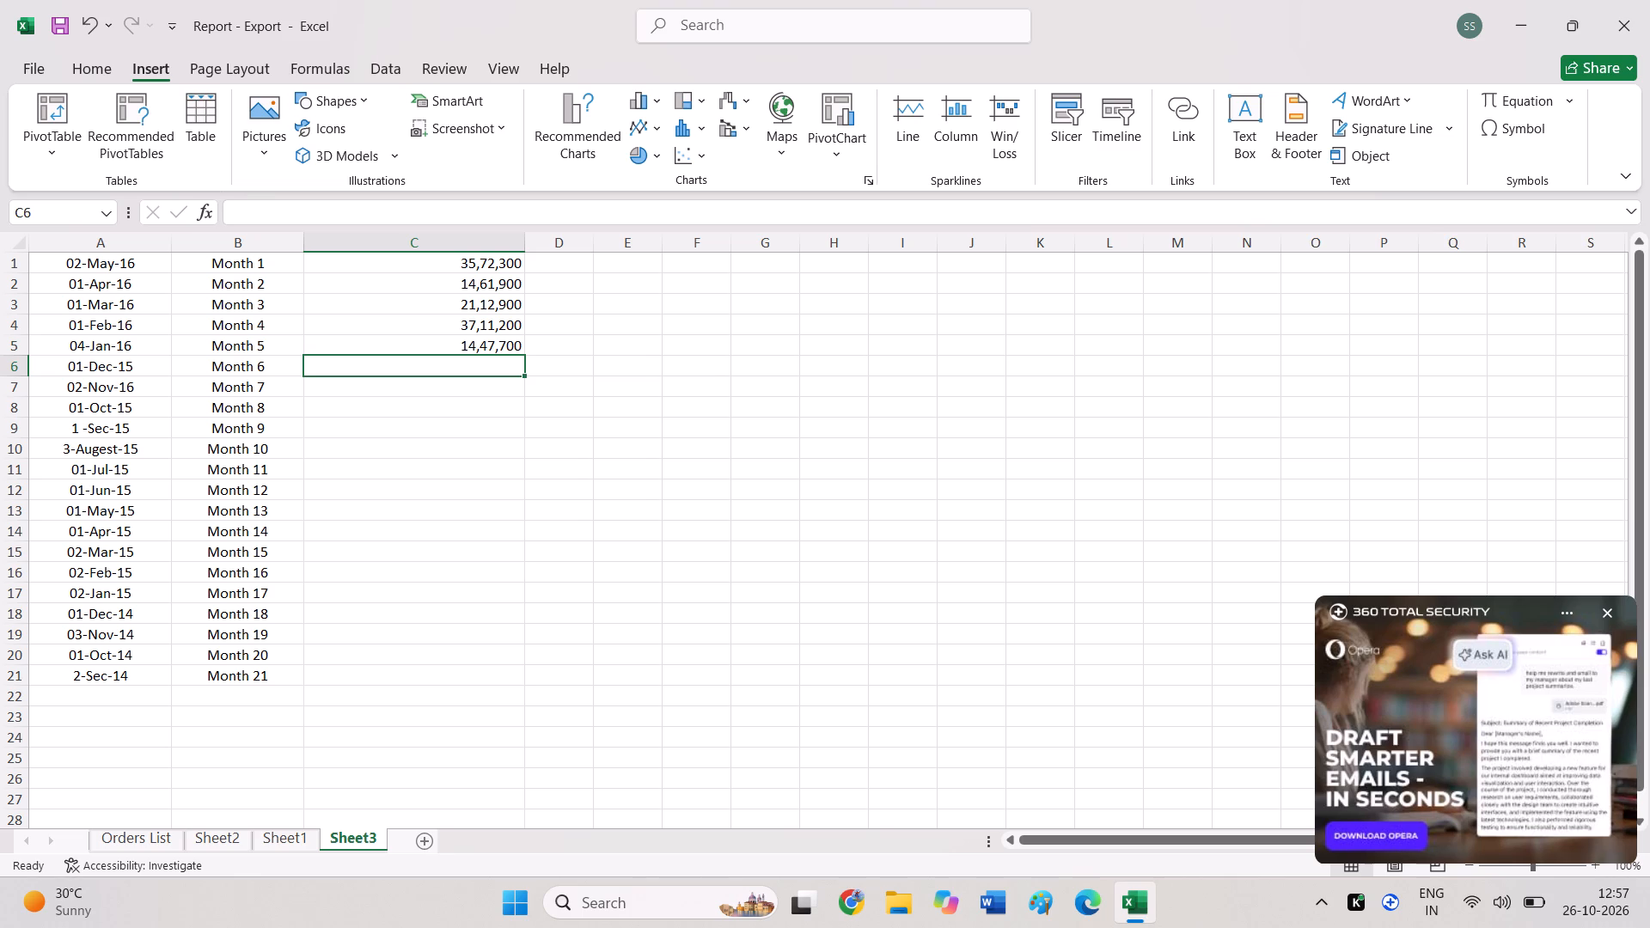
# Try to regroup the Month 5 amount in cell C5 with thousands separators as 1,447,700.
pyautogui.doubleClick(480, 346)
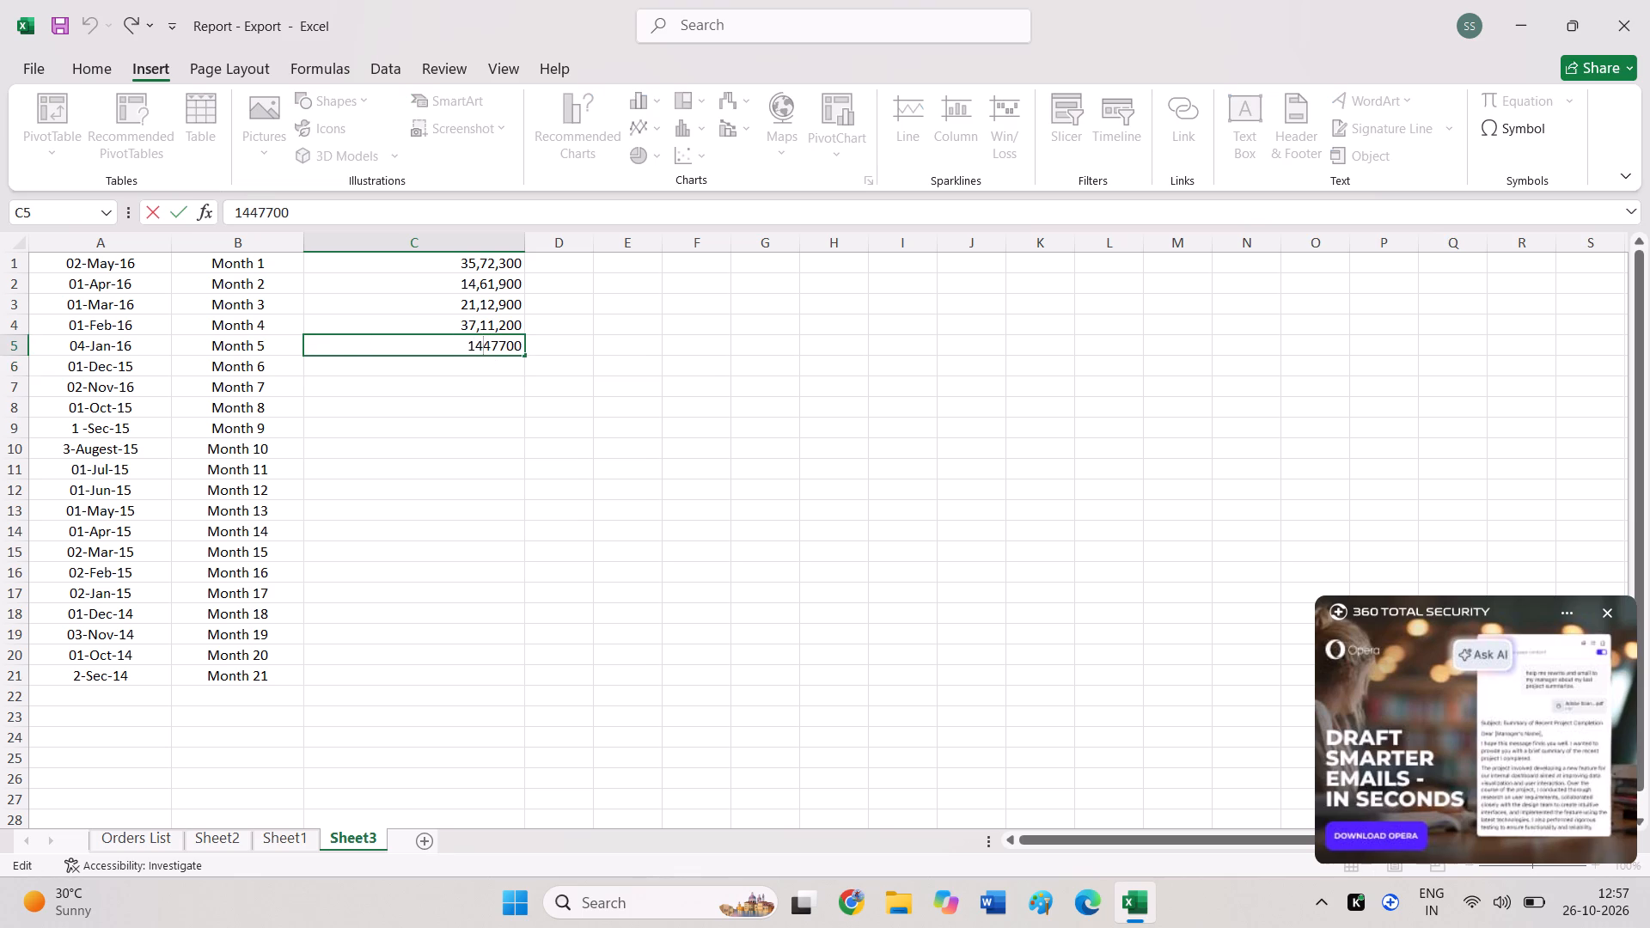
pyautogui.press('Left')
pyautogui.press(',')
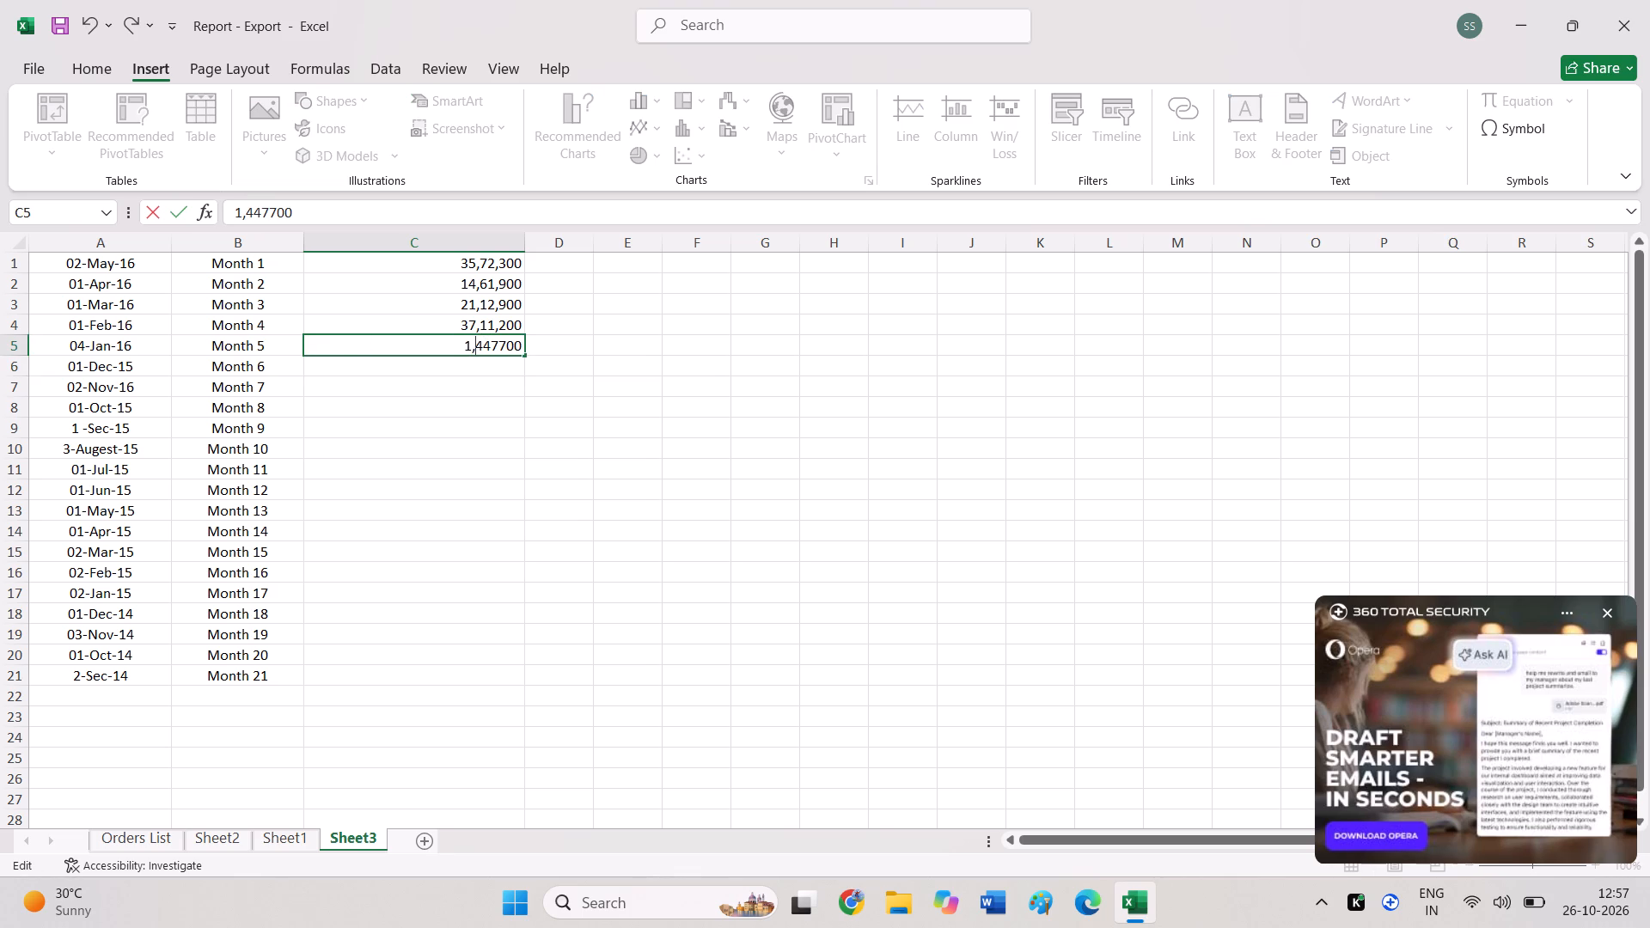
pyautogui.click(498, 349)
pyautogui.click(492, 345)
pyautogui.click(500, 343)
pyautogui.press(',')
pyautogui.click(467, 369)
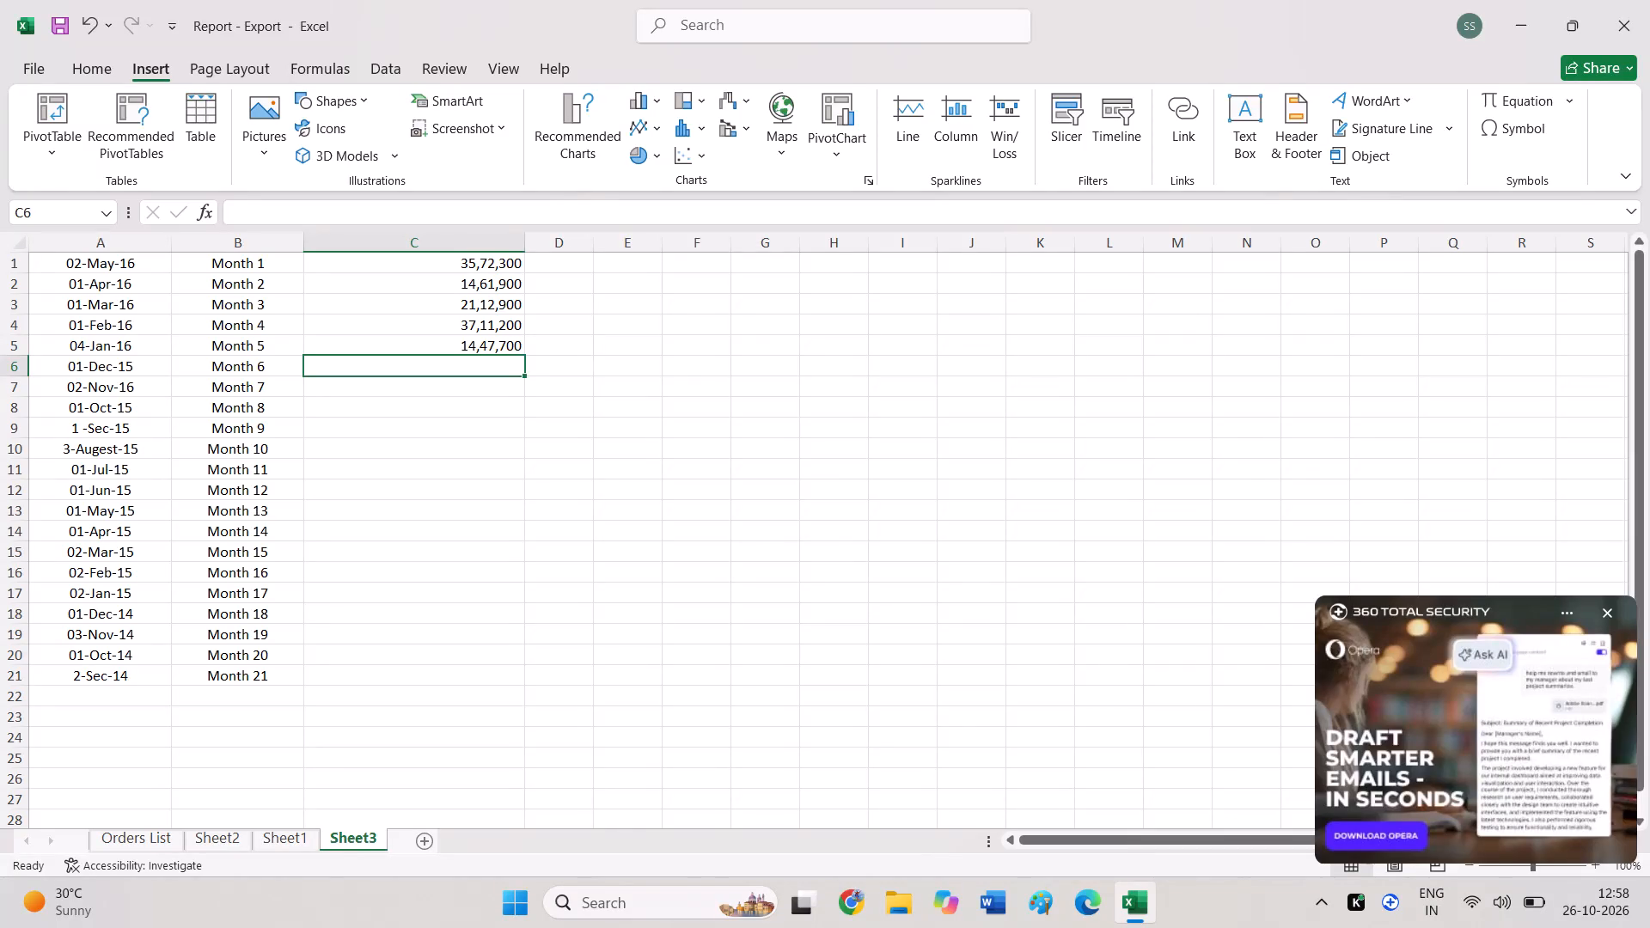
# Enter the amounts 748600 in cell C6 for Month 6 and 1356400 in cell C7 for Month 7.
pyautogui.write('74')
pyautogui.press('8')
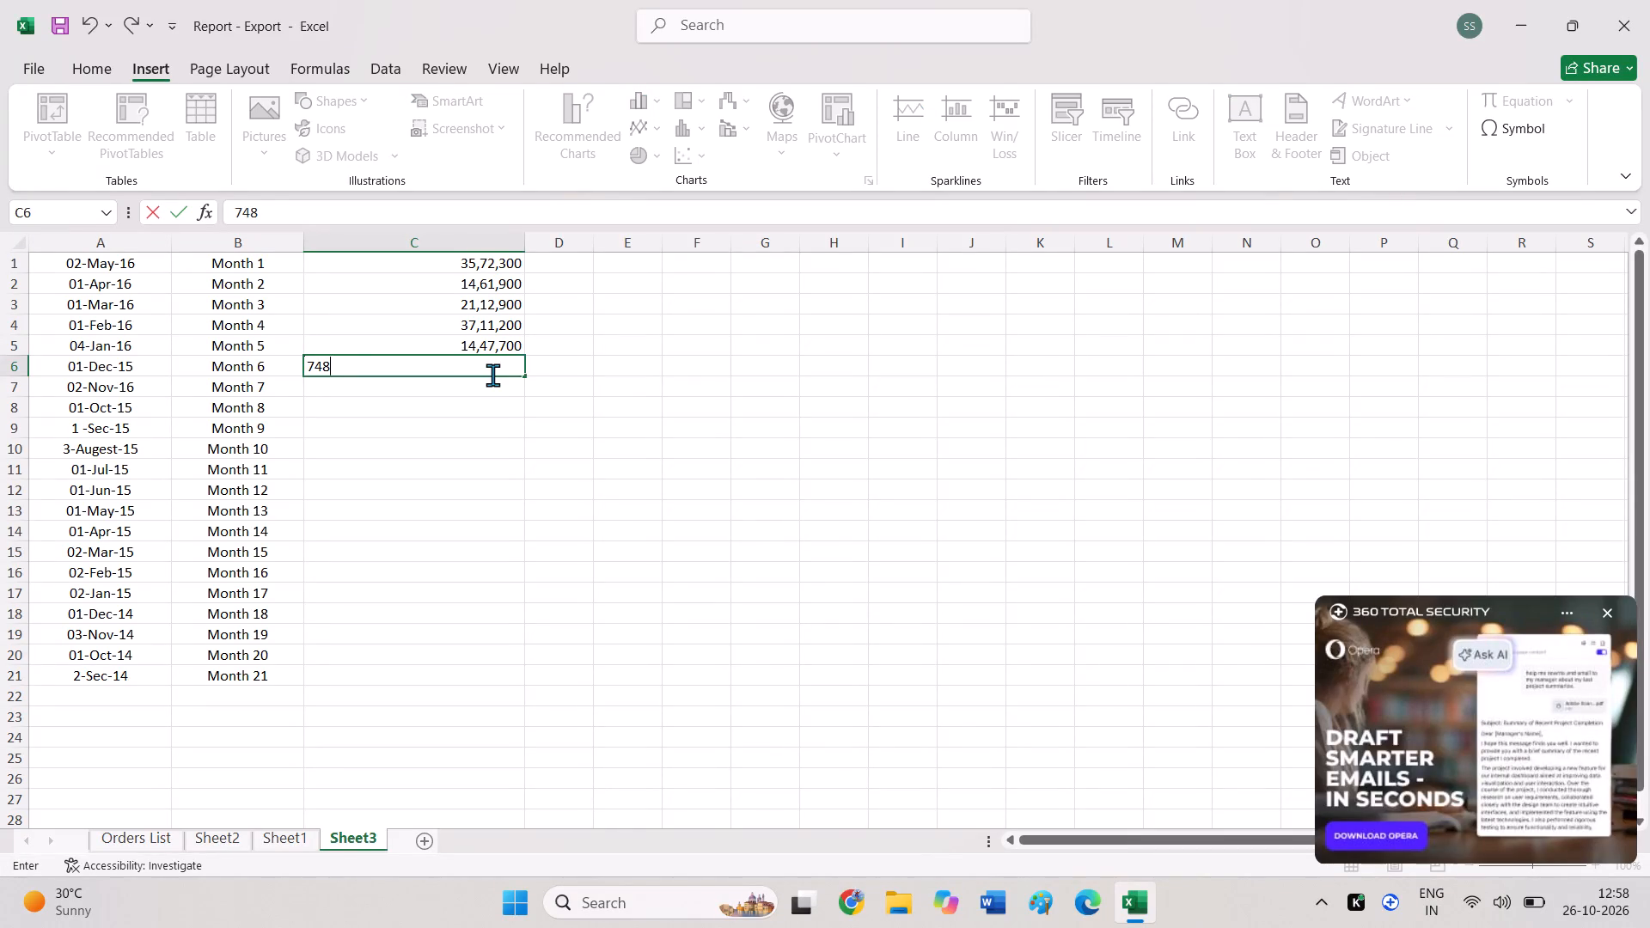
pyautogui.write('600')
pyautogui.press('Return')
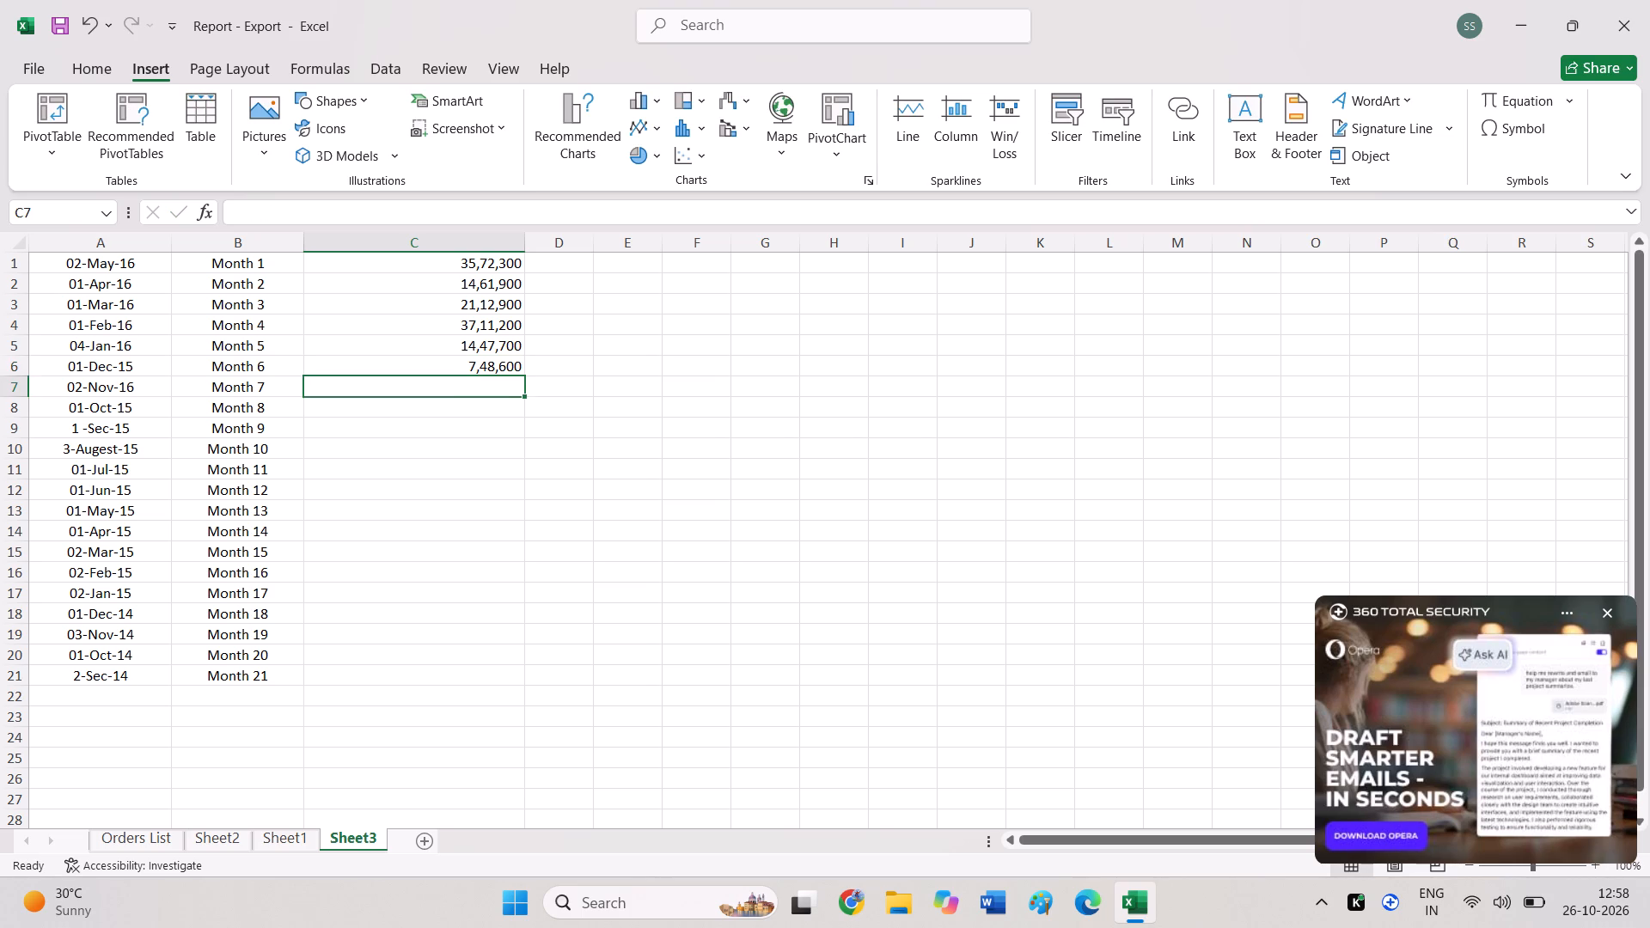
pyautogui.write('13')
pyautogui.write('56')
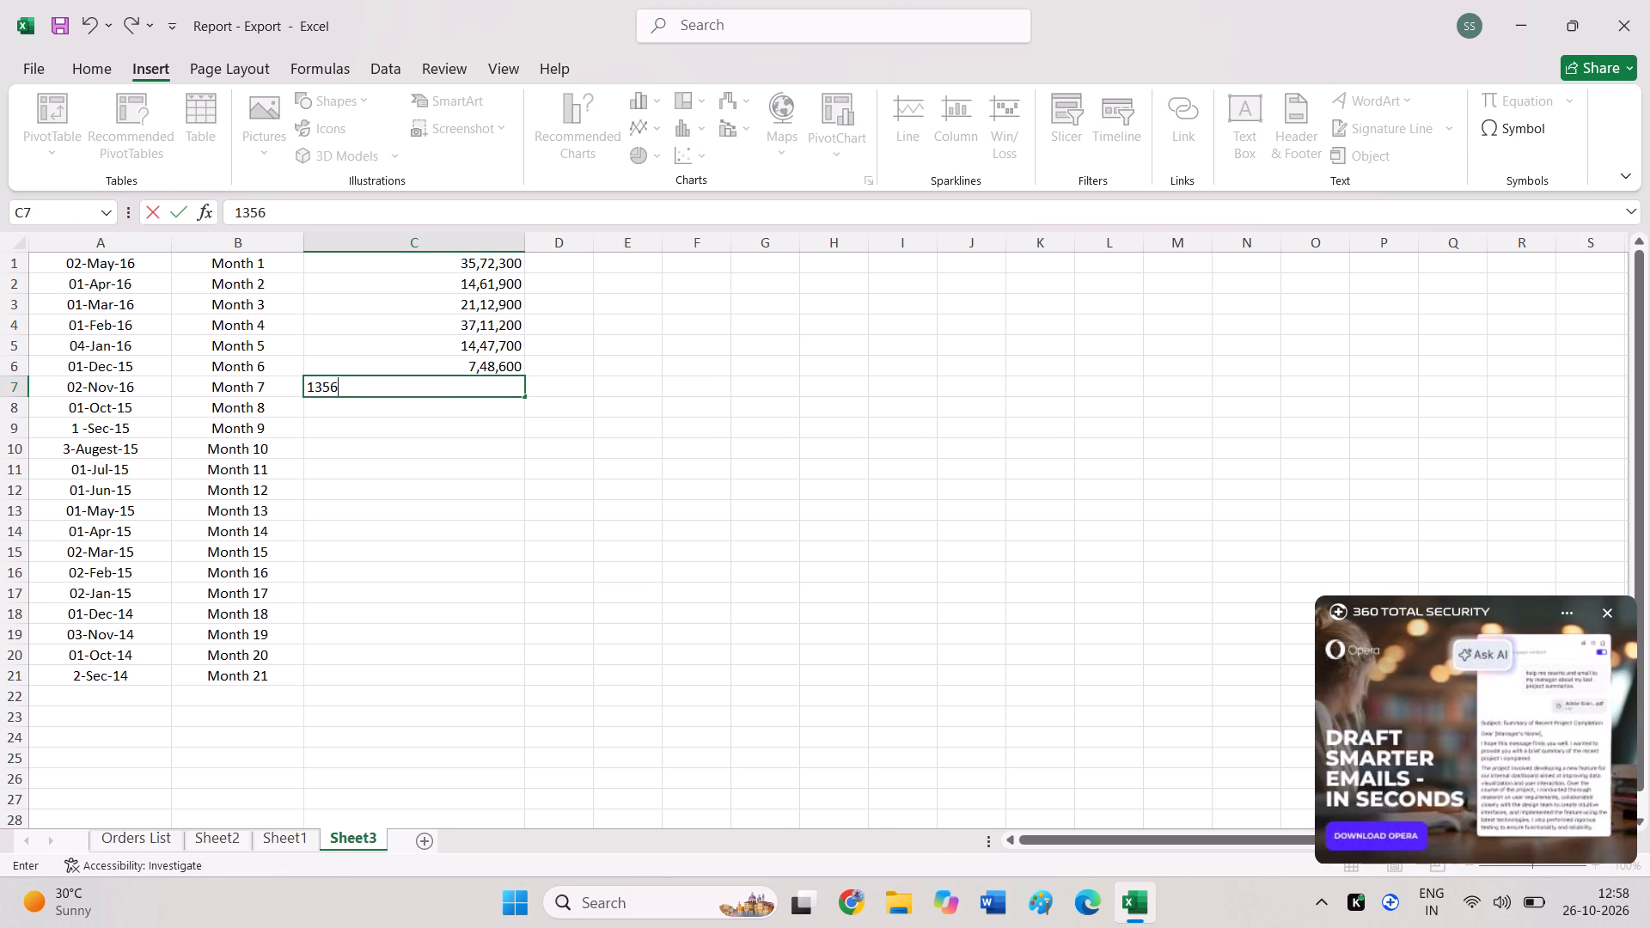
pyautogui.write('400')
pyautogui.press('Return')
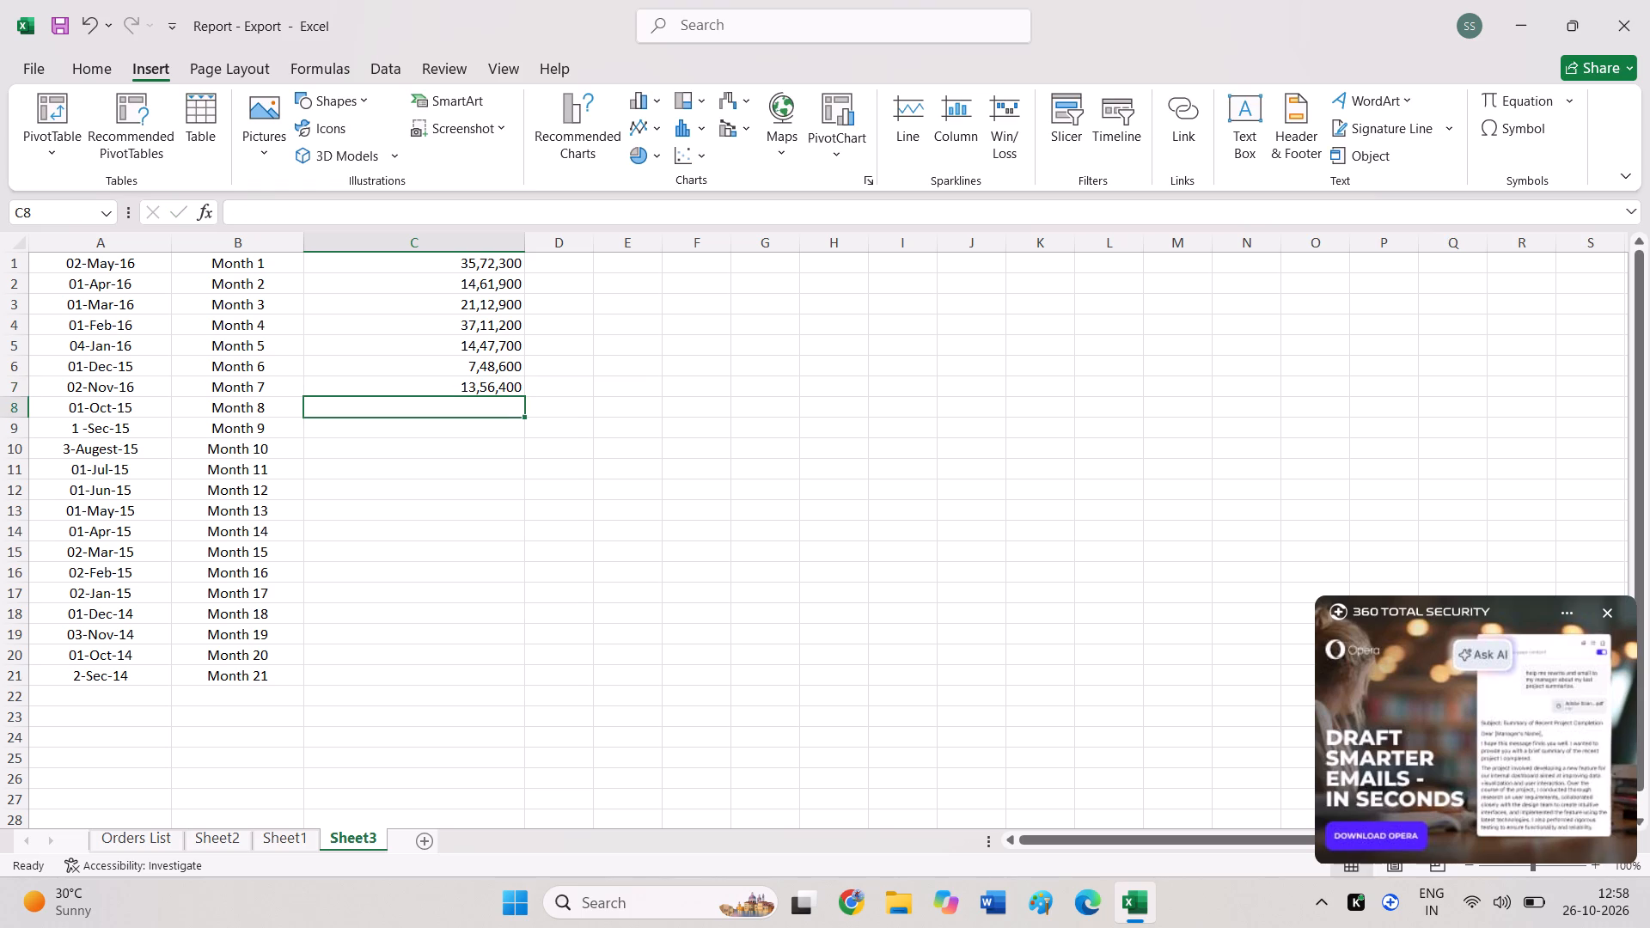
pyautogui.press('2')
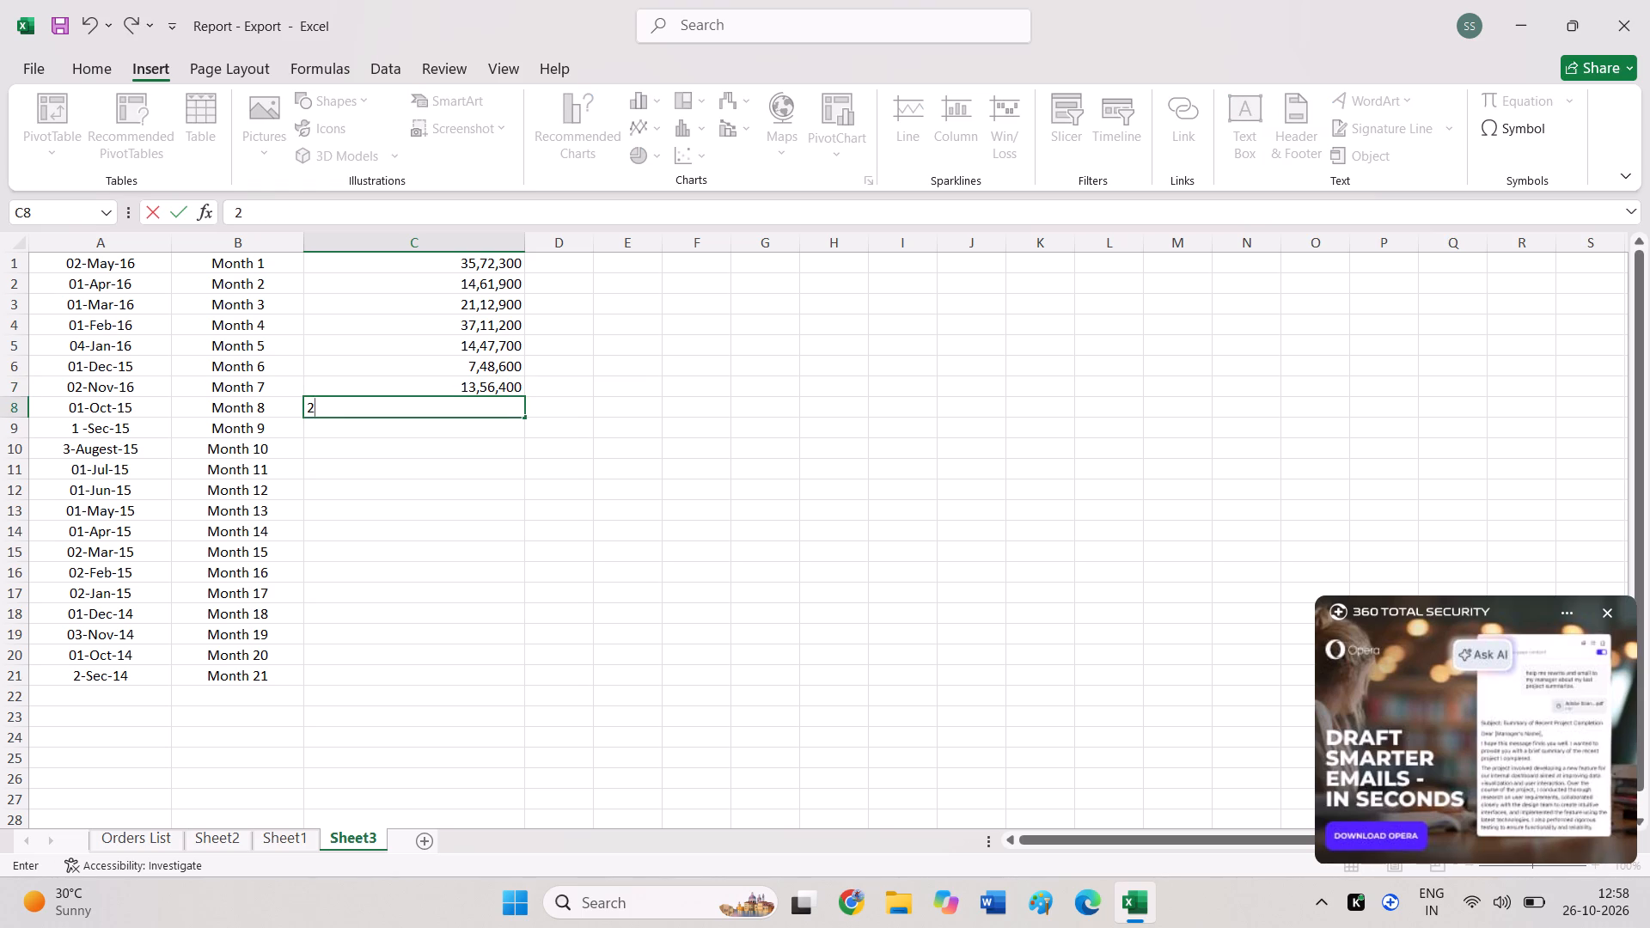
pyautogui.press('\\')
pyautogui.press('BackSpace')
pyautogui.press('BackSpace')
# Enter the amount 1292000 in cell C8, beside Month 8.
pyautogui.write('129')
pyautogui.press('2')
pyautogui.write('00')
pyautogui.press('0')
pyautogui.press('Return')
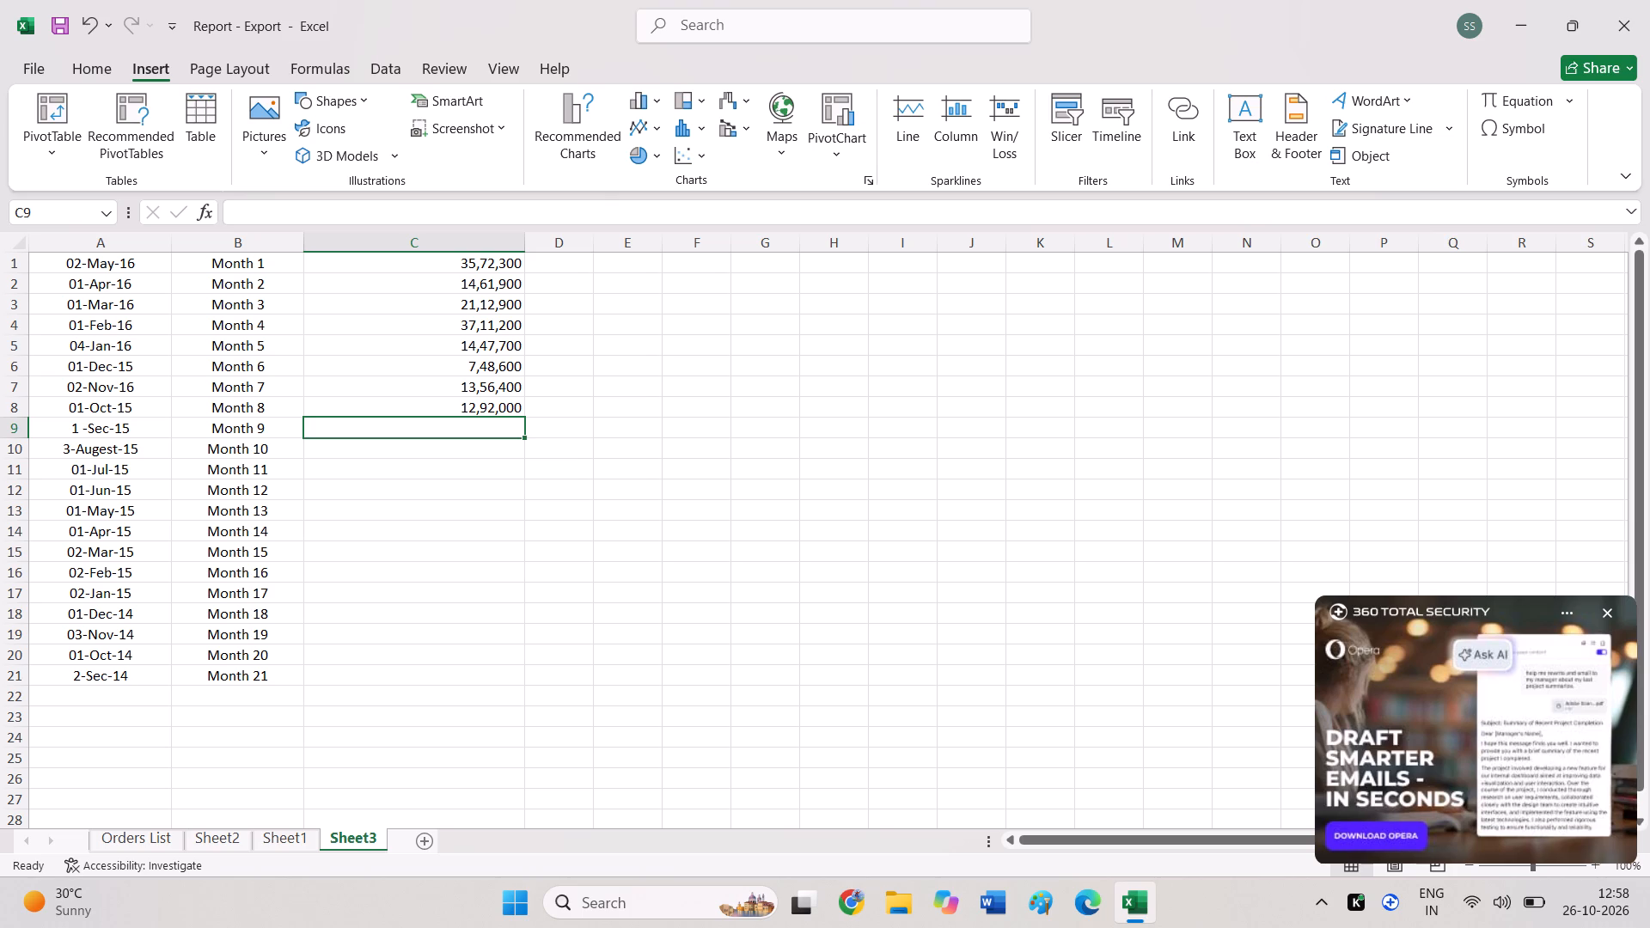
# Enter the amount 1734700 in cell C9, beside Month 9.
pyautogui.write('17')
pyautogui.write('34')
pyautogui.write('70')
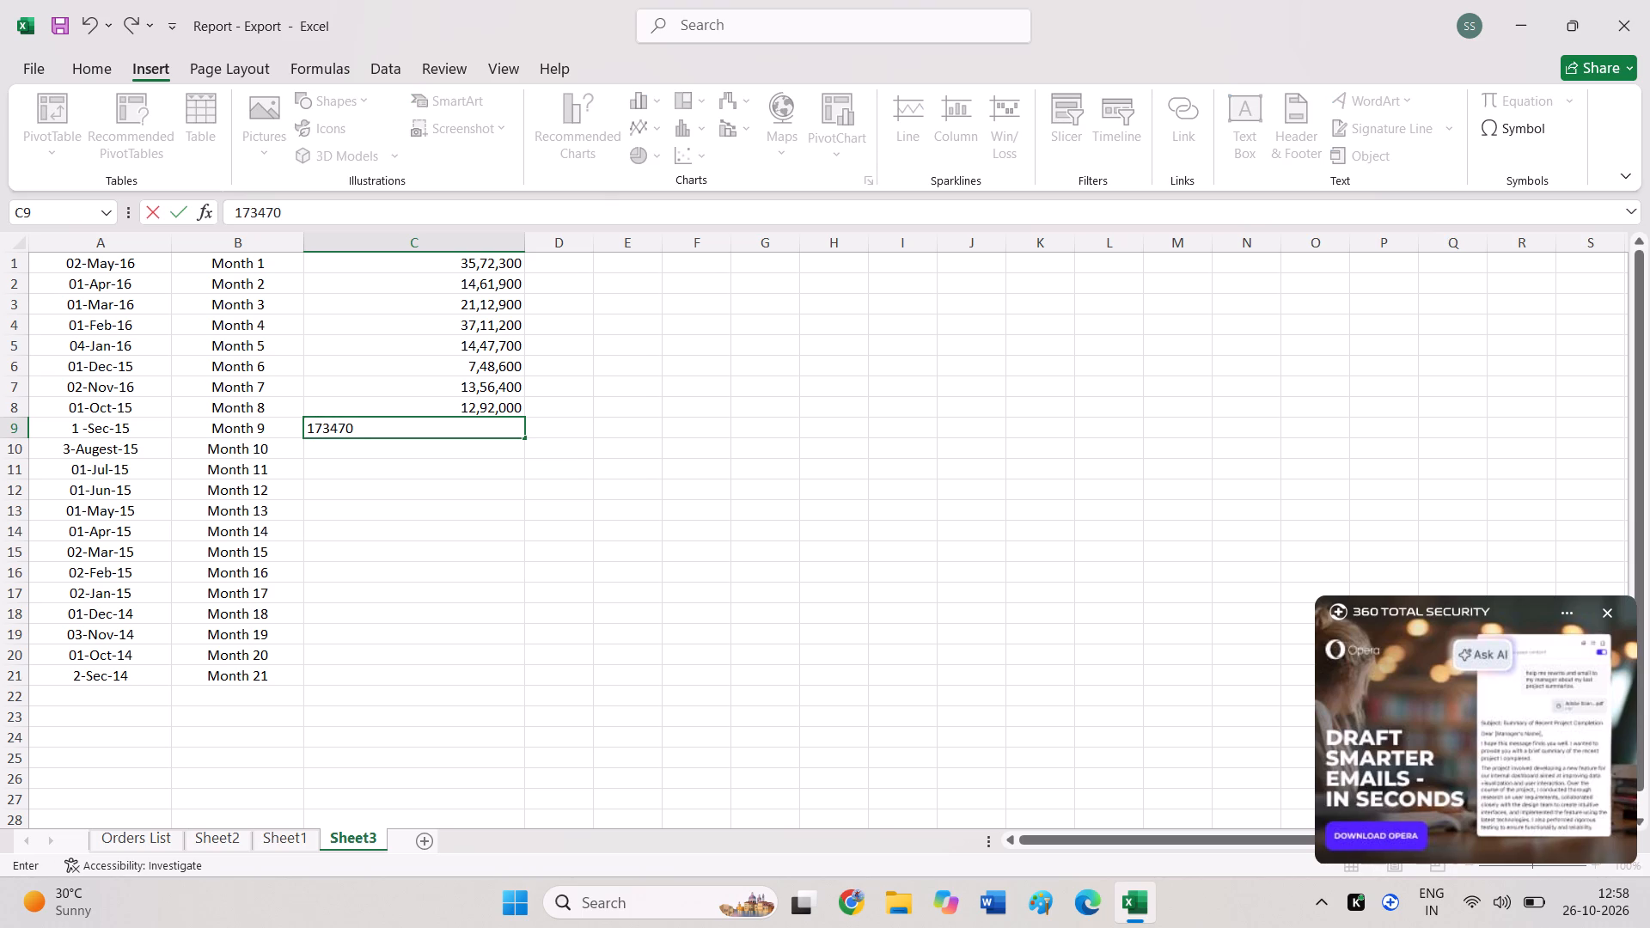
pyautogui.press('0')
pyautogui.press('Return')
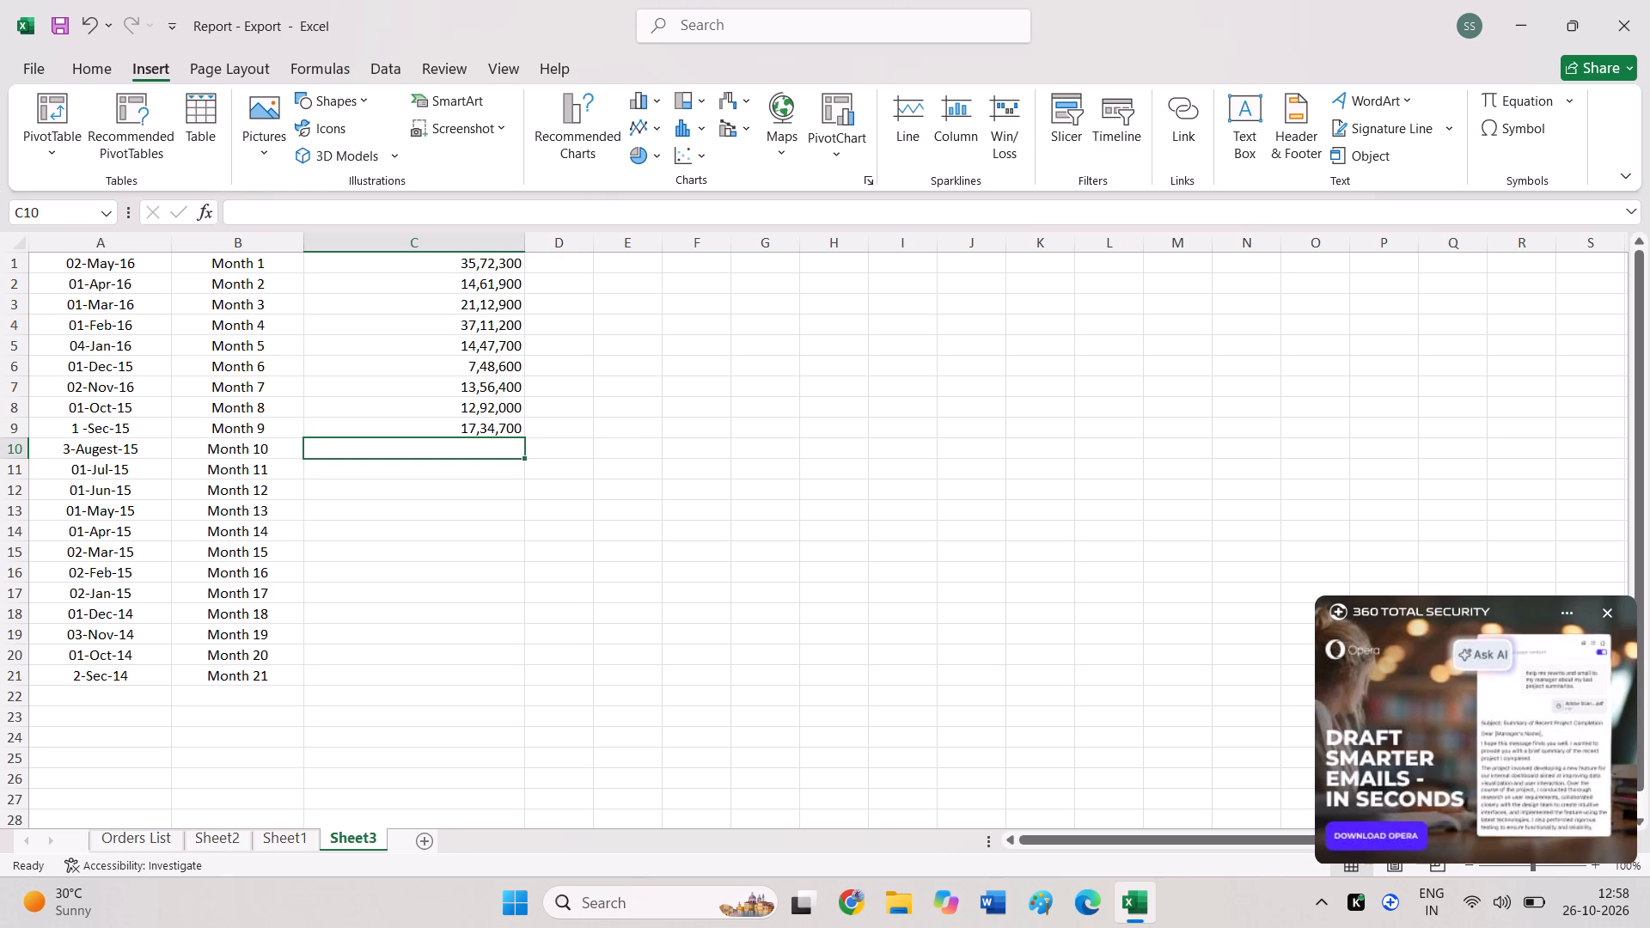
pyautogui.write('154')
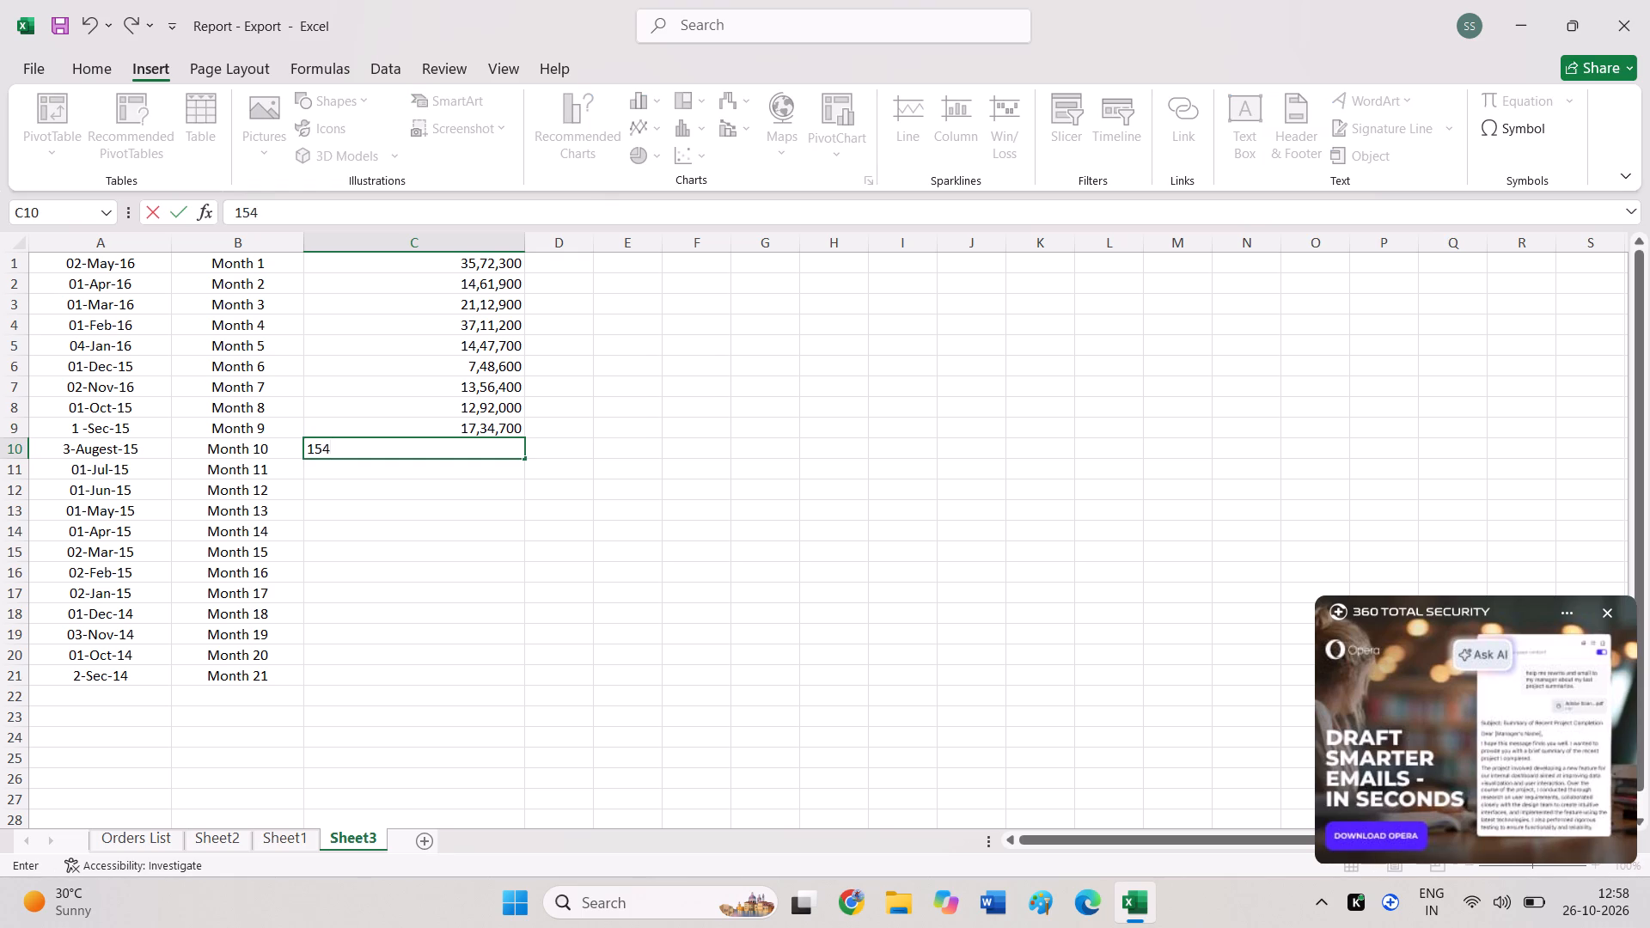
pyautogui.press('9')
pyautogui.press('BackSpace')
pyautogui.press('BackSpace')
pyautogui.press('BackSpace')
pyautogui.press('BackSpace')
# Enter the amount 1546700 in cell C10, beside Month 10.
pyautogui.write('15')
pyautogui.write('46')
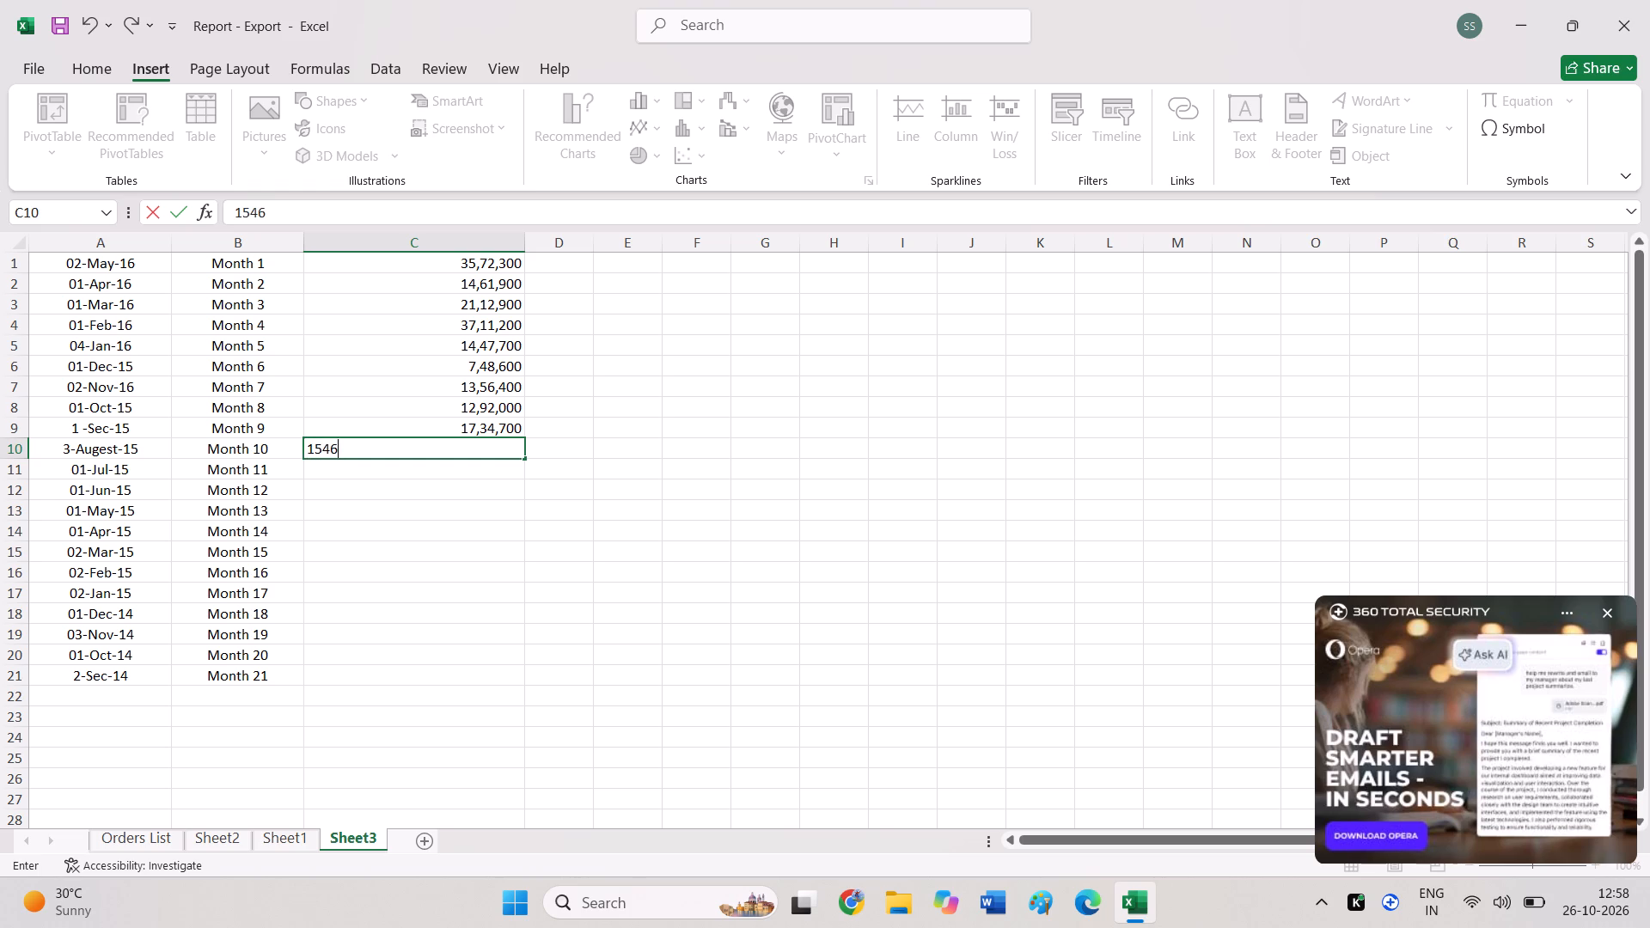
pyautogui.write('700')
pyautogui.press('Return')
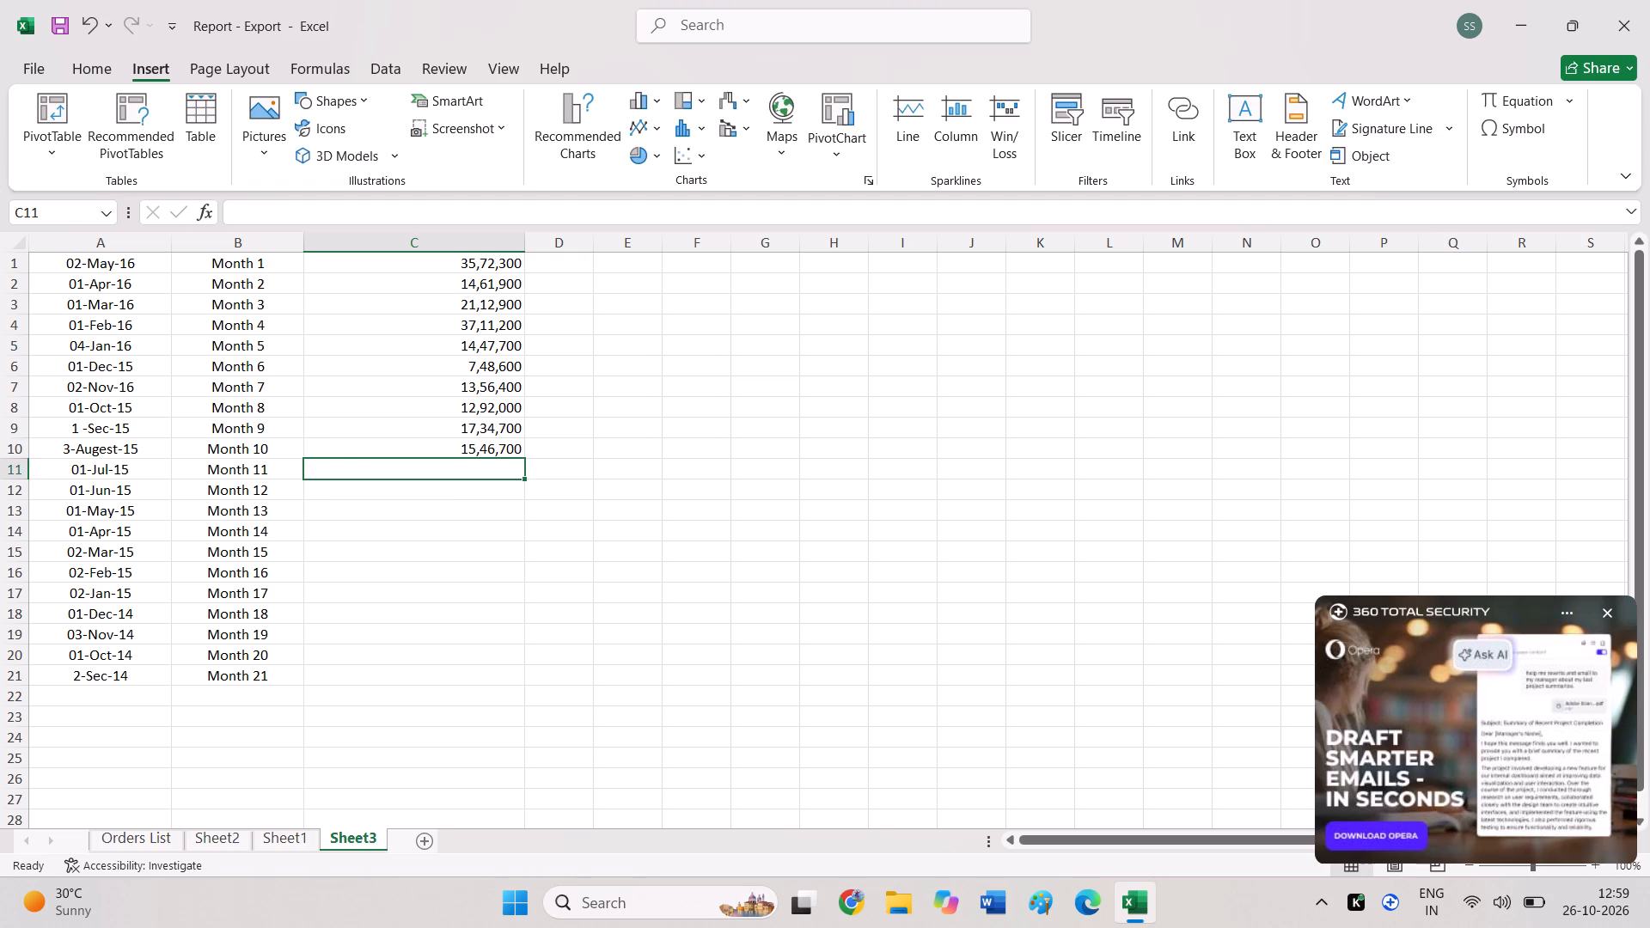
# Enter the amounts 1439300 in cell C11 for Month 11 and 946400 in cell C12 for Month 12.
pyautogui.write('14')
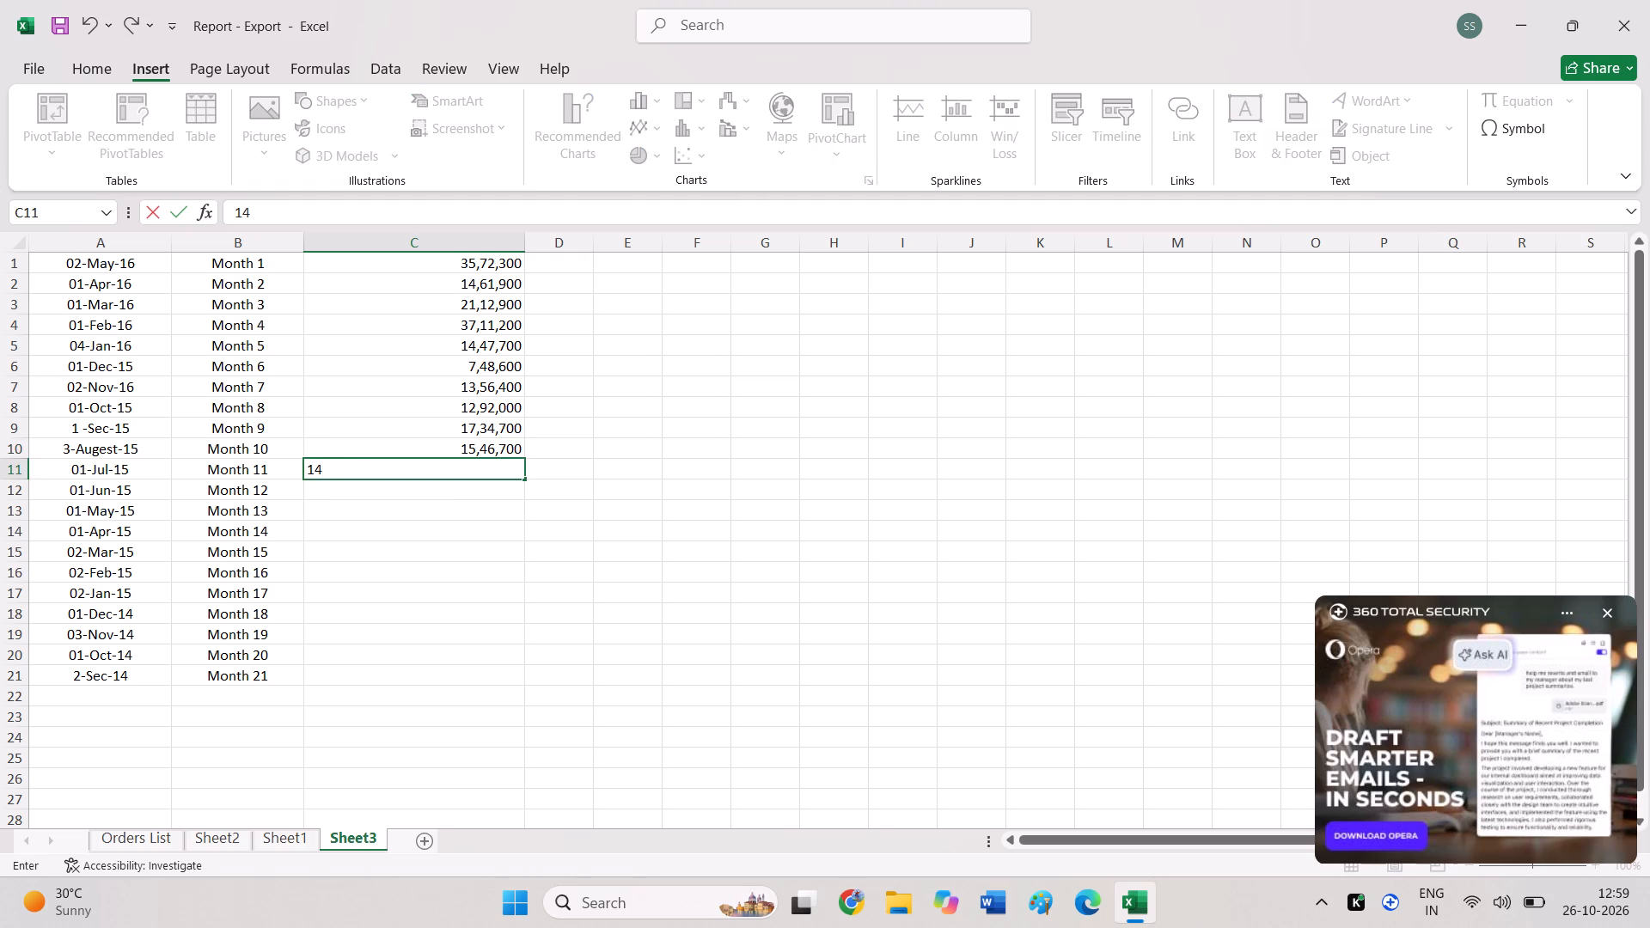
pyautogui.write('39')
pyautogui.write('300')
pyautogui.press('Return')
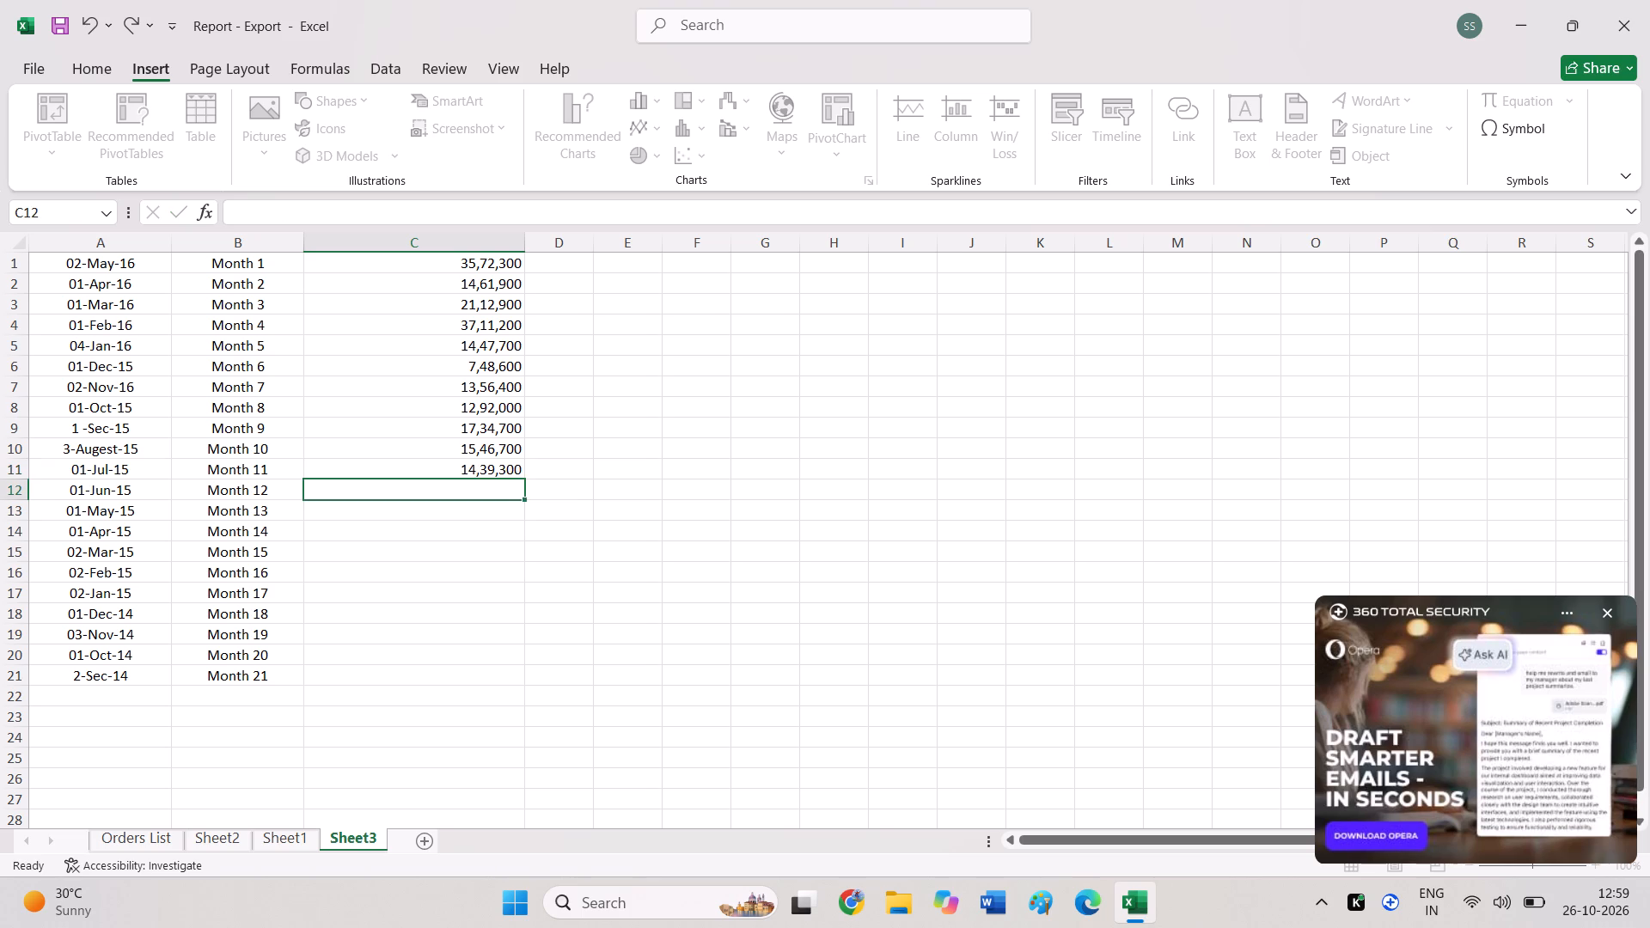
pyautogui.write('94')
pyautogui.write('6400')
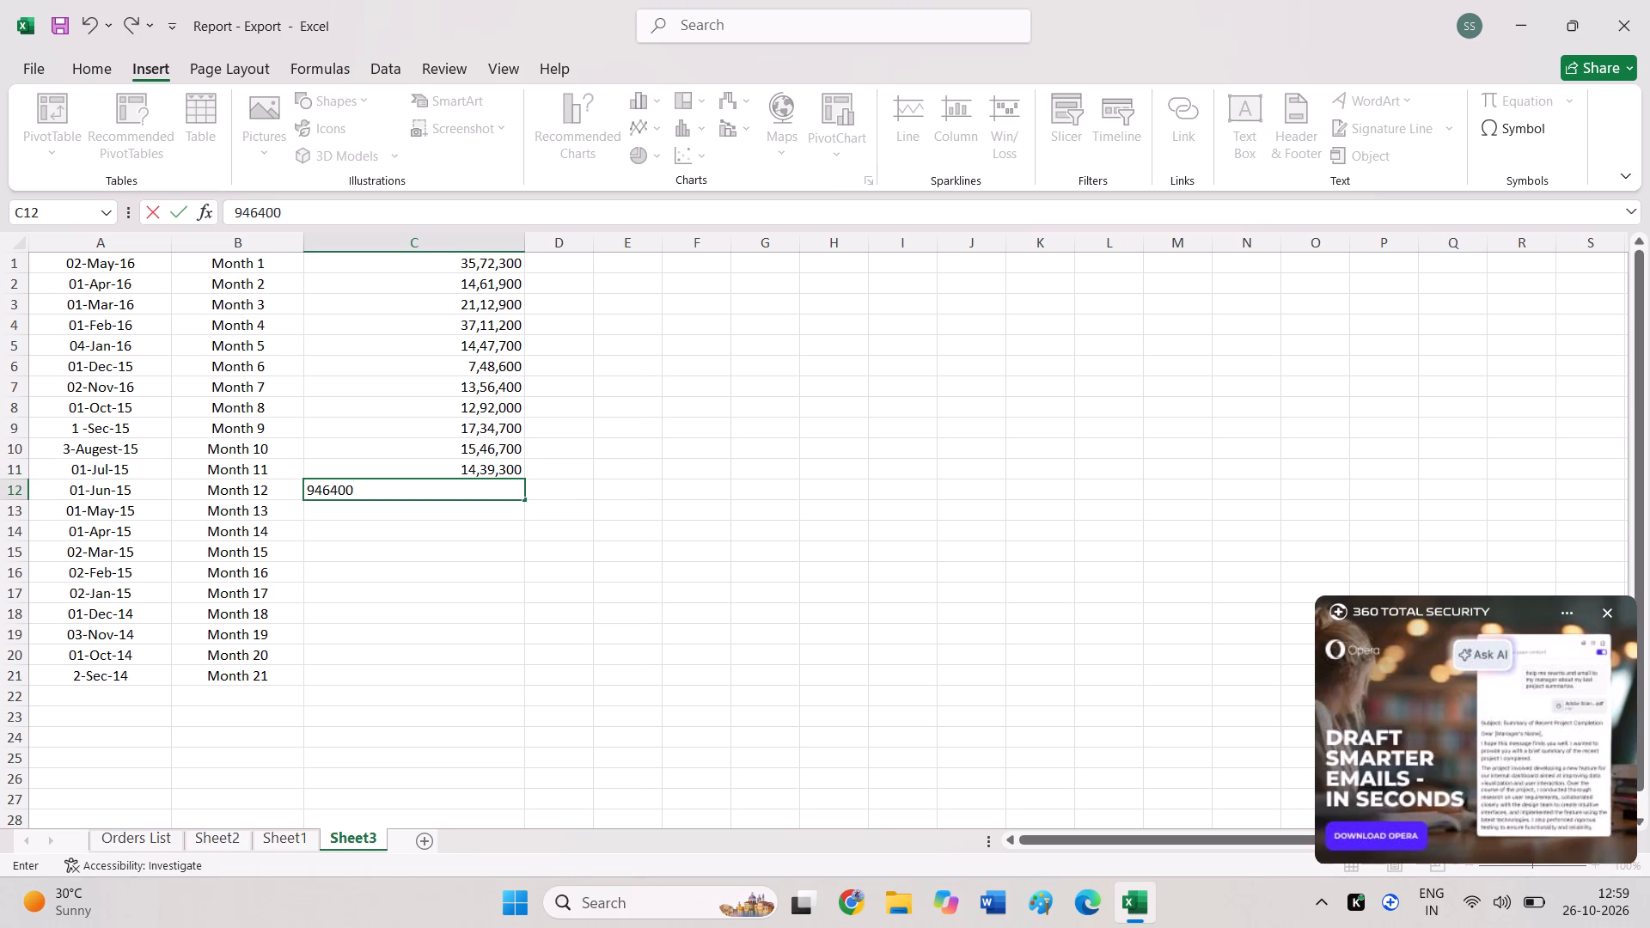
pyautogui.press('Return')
# Enter the amounts 1364200 in cell C13 for Month 13 and 906200 in cell C14 for Month 14.
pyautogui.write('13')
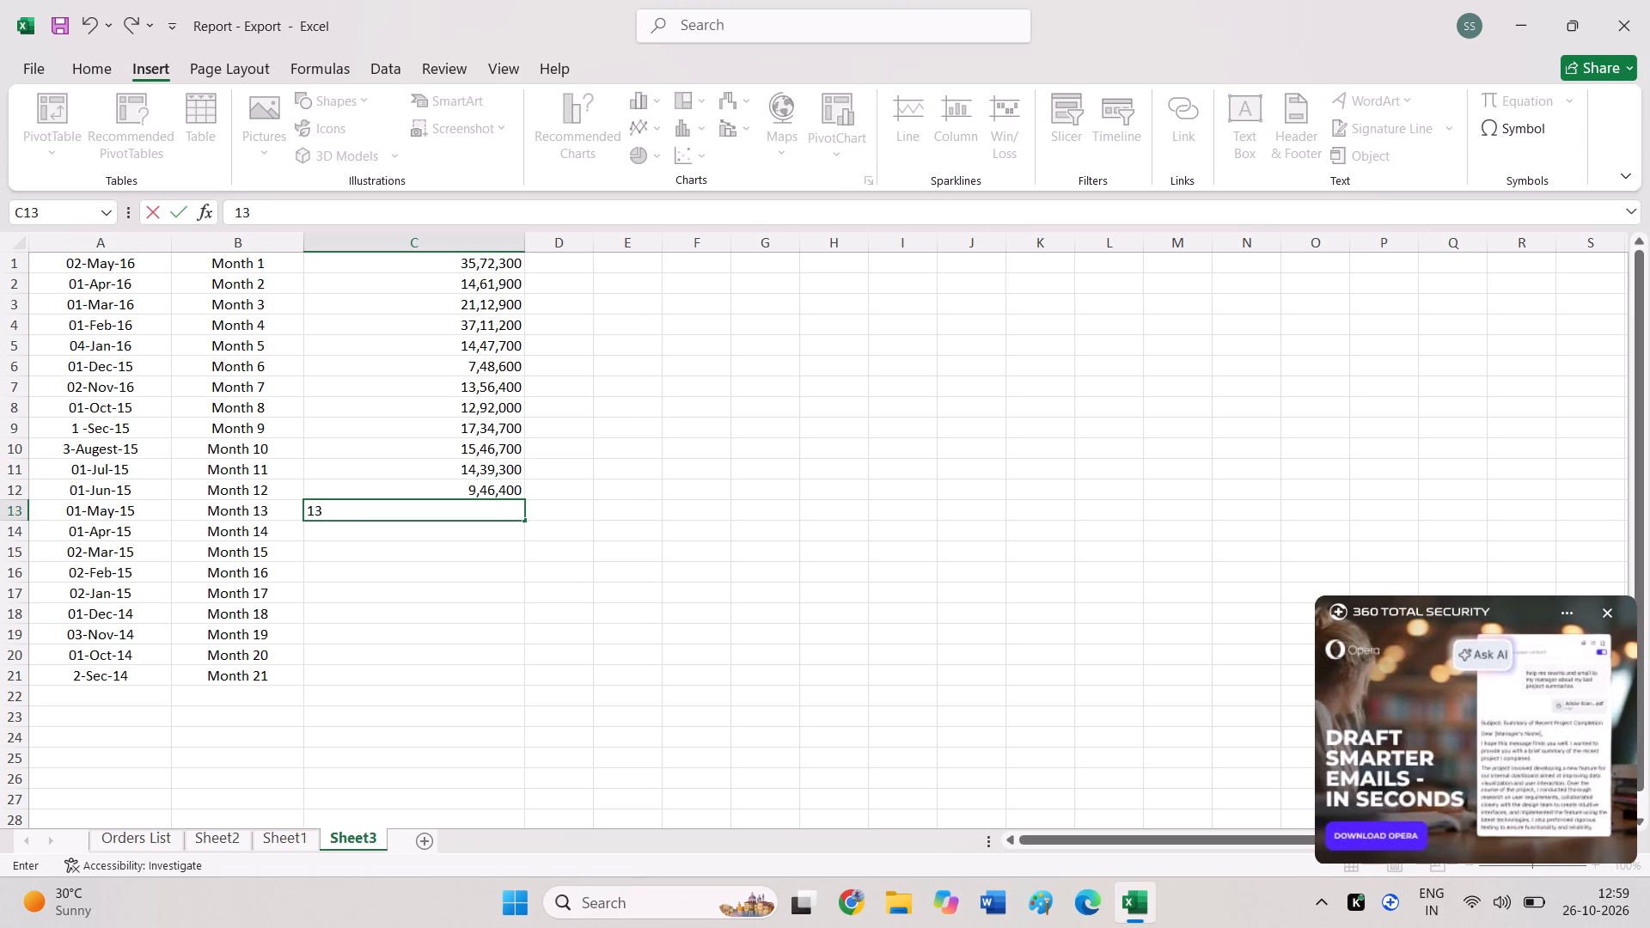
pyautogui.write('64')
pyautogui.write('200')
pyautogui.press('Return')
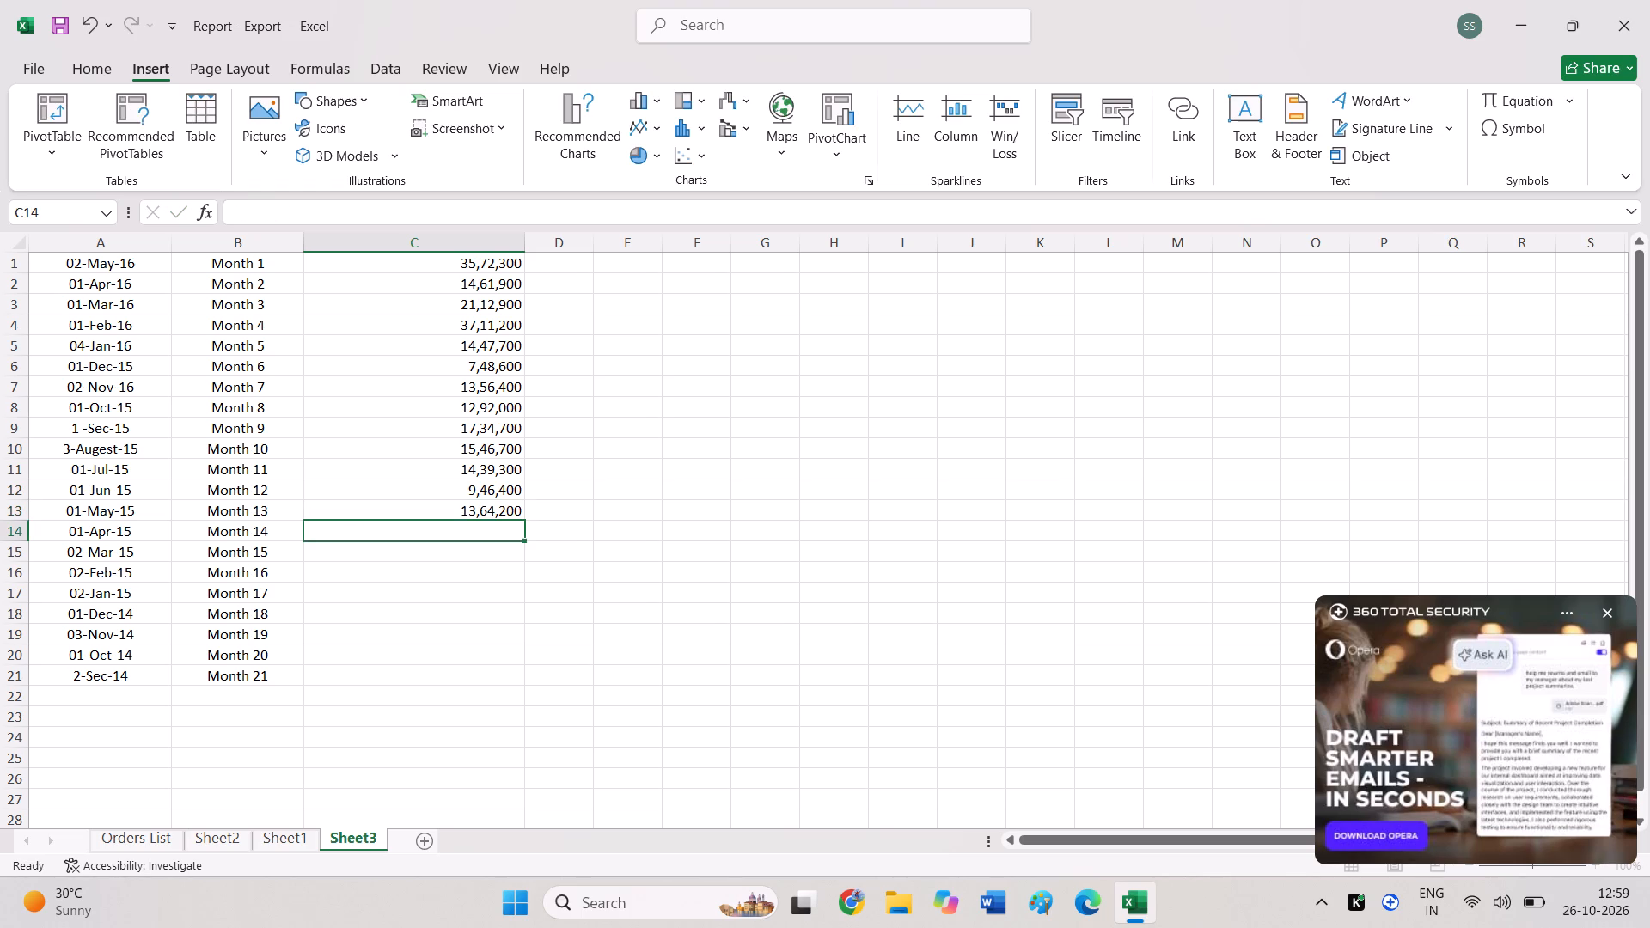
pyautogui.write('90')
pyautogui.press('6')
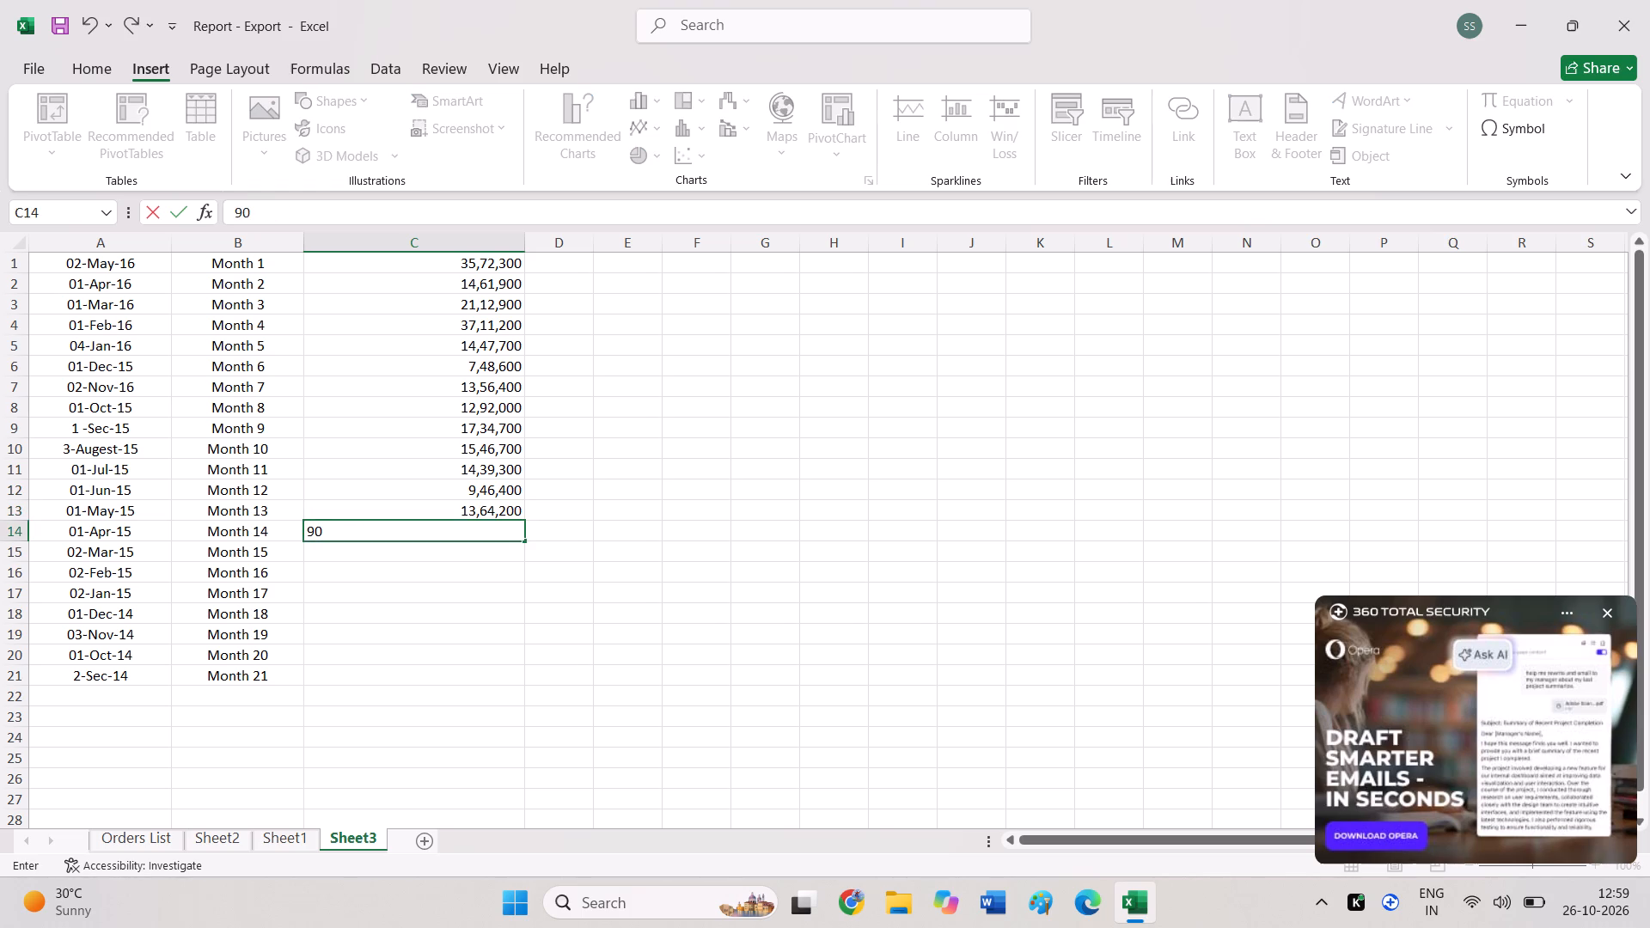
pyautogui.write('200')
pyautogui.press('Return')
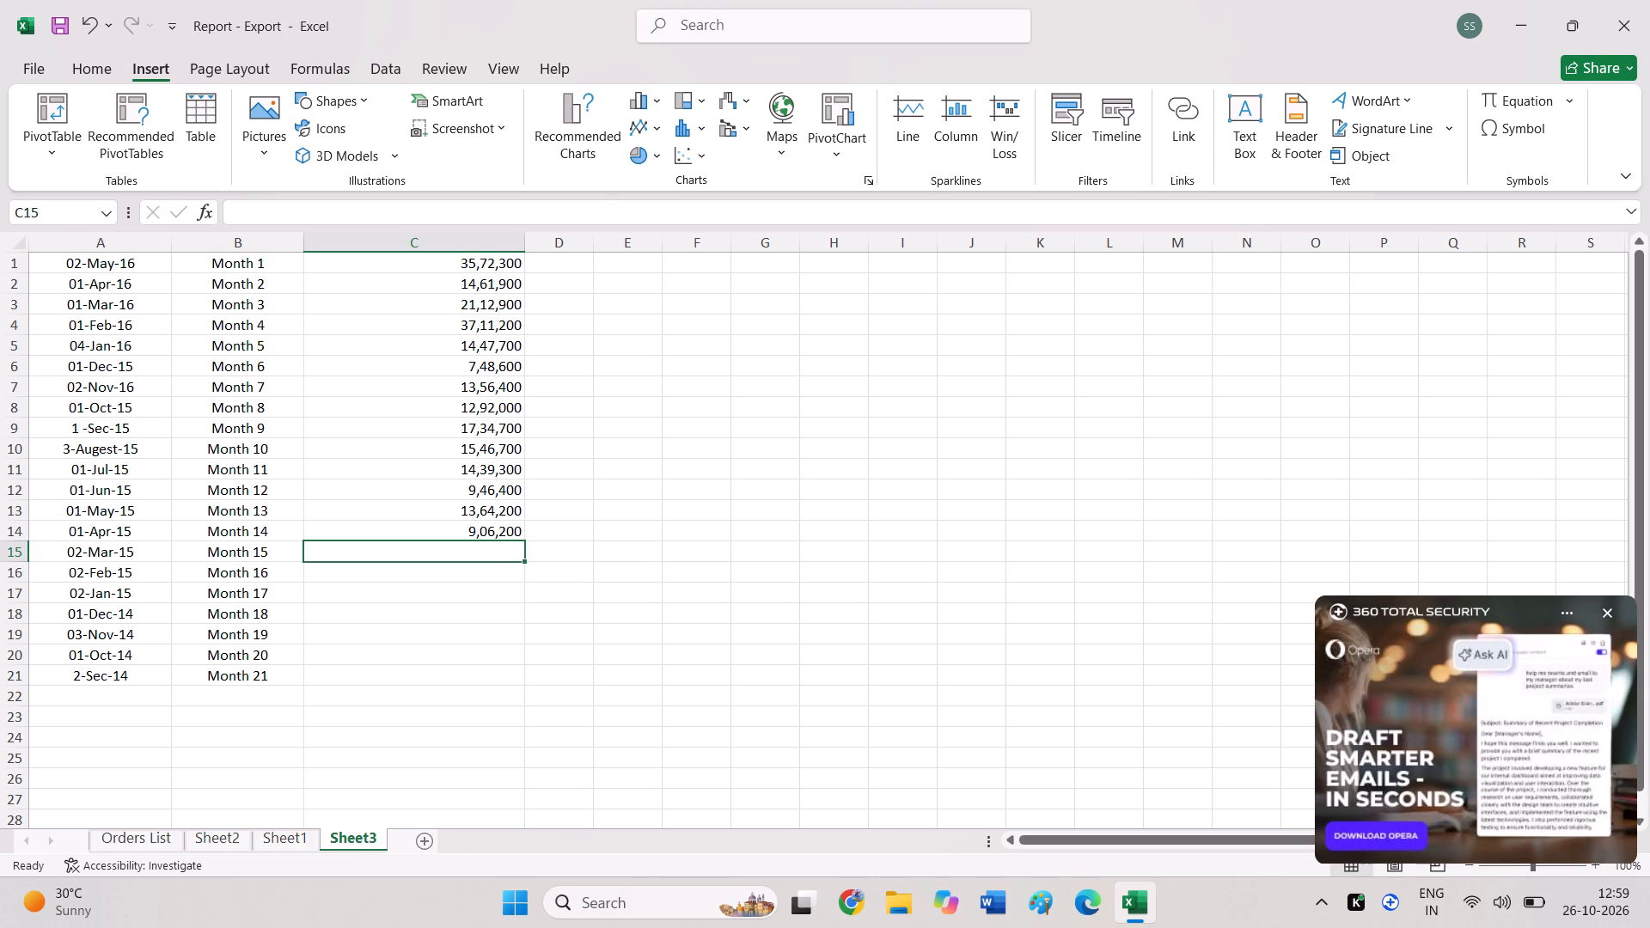
# Enter the amount 789000 in cell C15, beside Month 15.
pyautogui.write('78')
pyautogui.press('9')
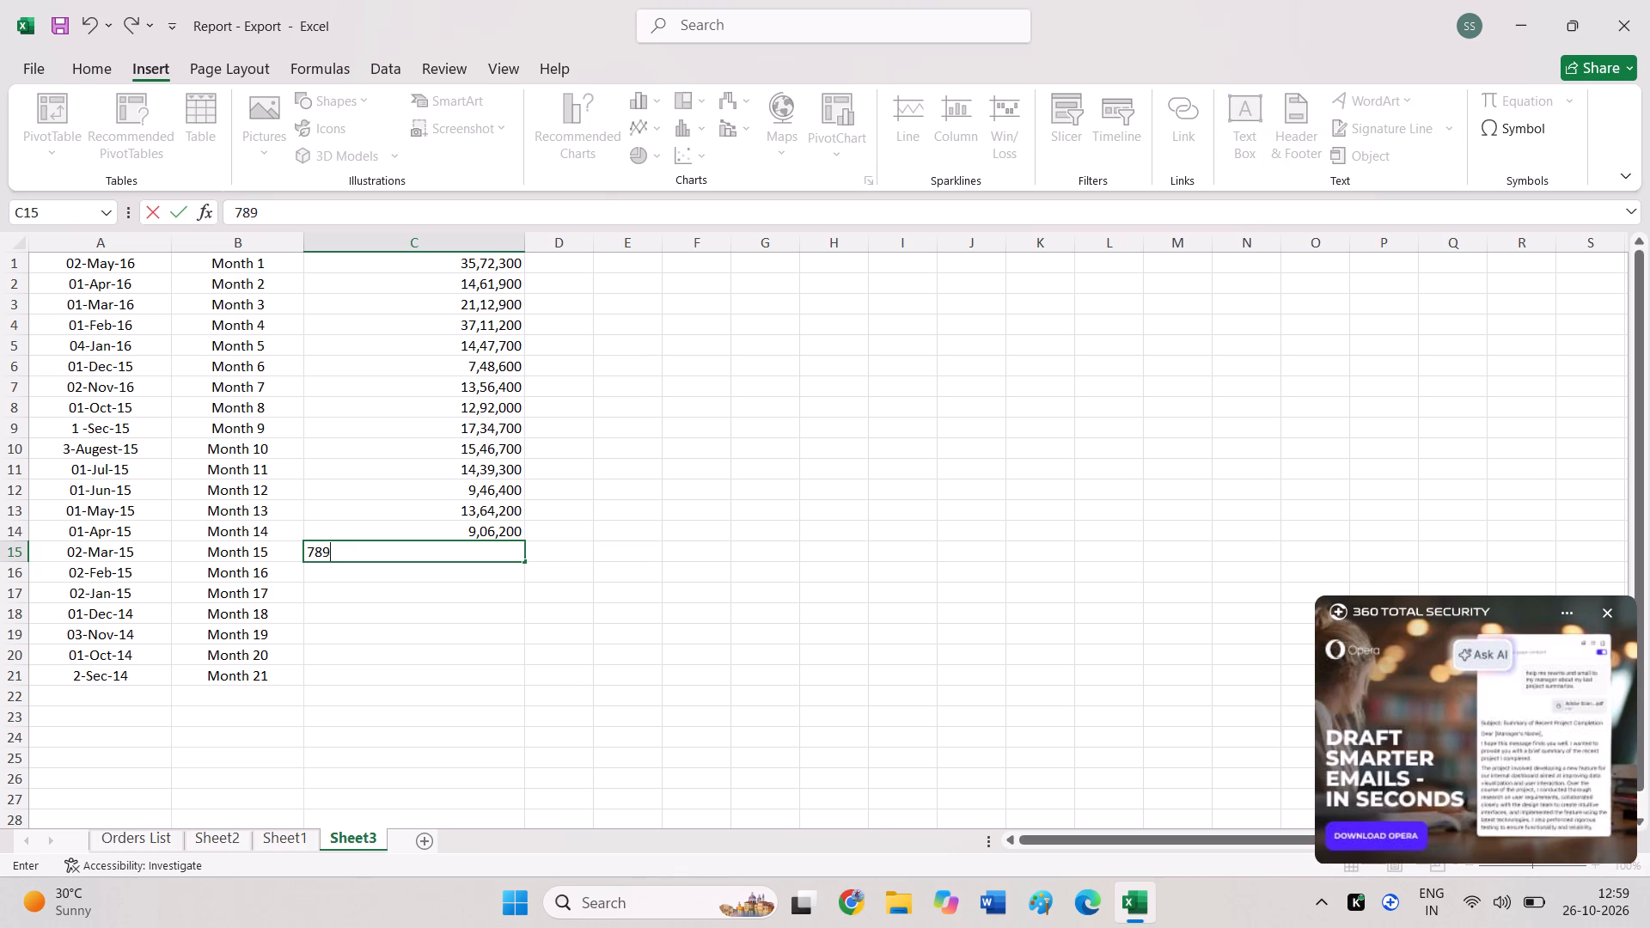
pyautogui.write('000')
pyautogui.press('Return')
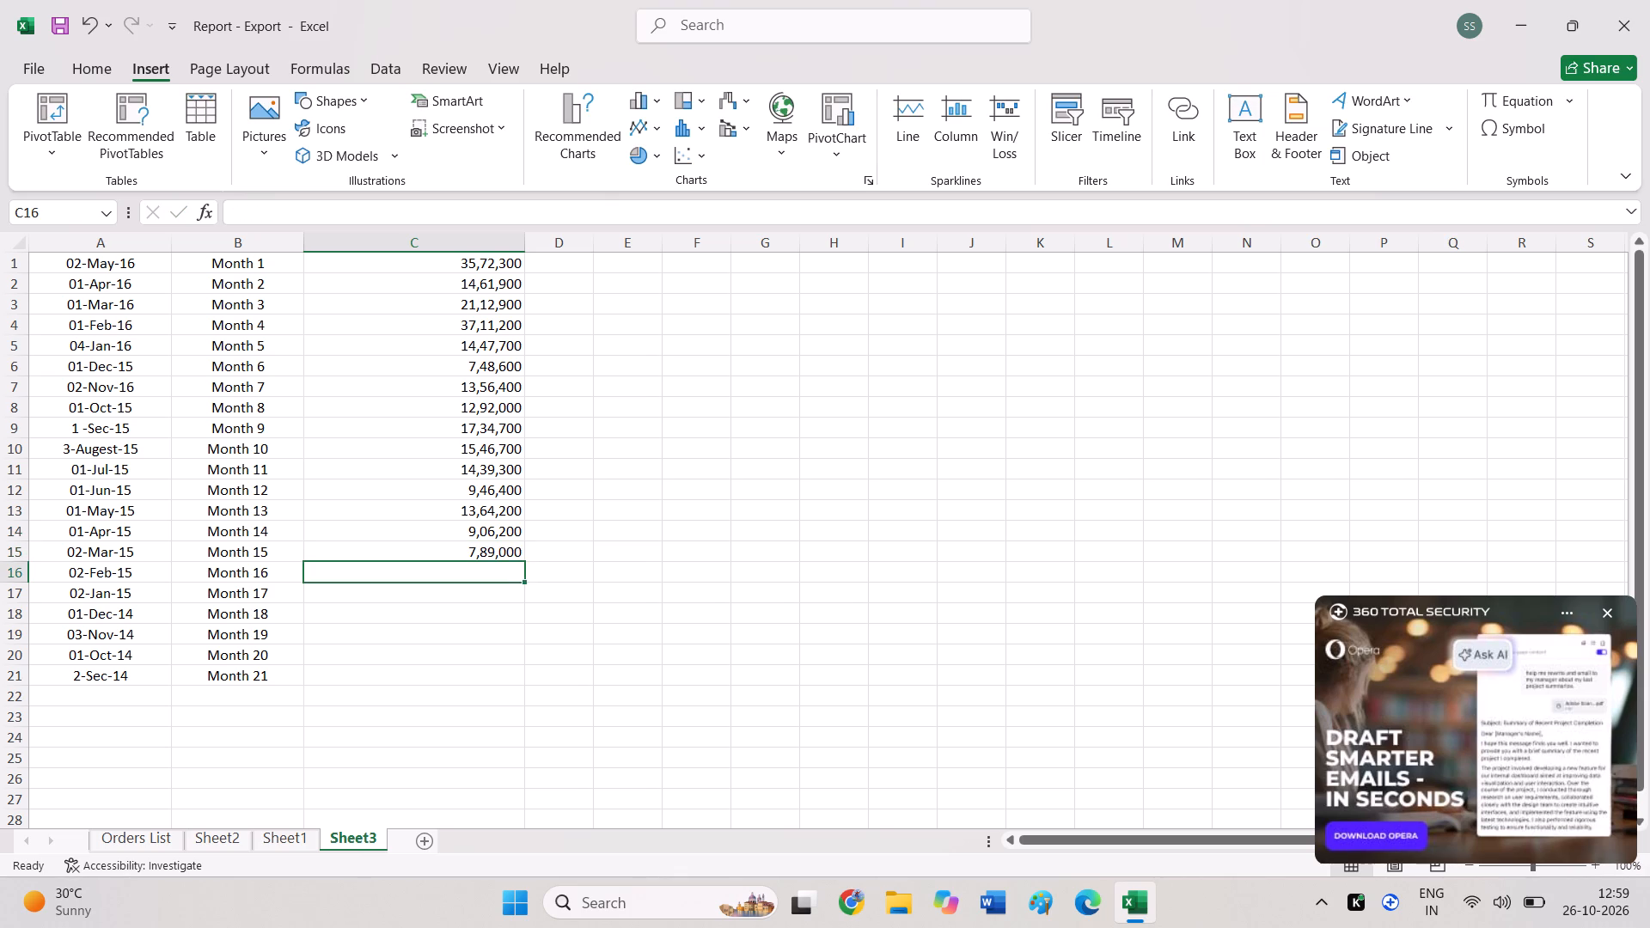
# Enter the amount 1513700 in cell C16, beside Month 16.
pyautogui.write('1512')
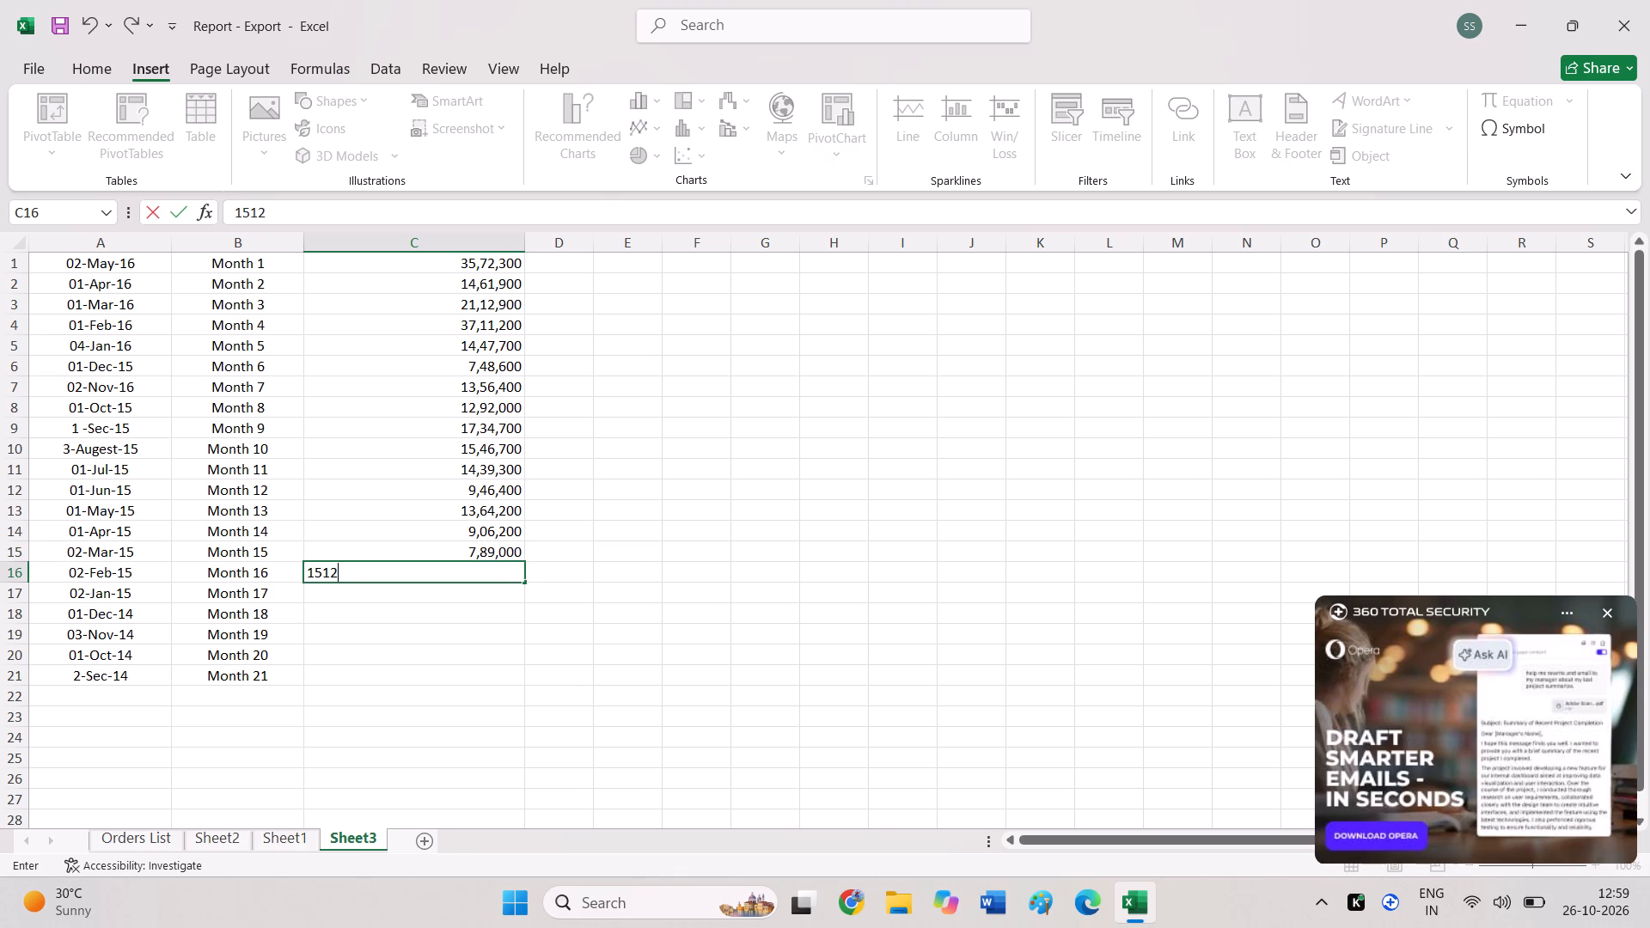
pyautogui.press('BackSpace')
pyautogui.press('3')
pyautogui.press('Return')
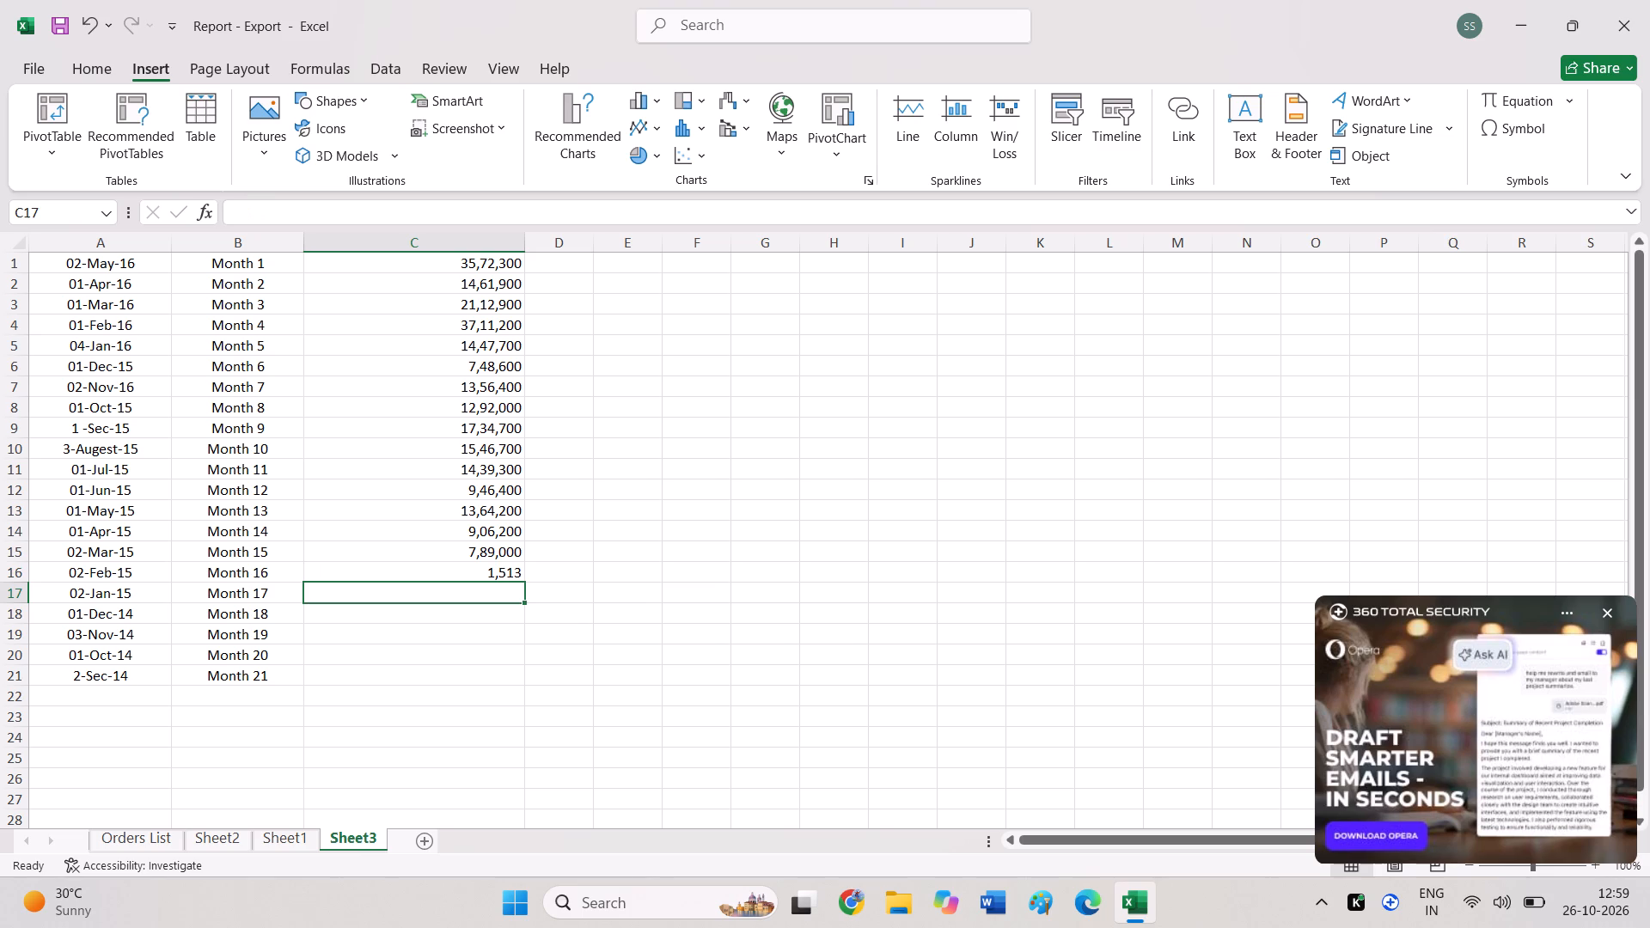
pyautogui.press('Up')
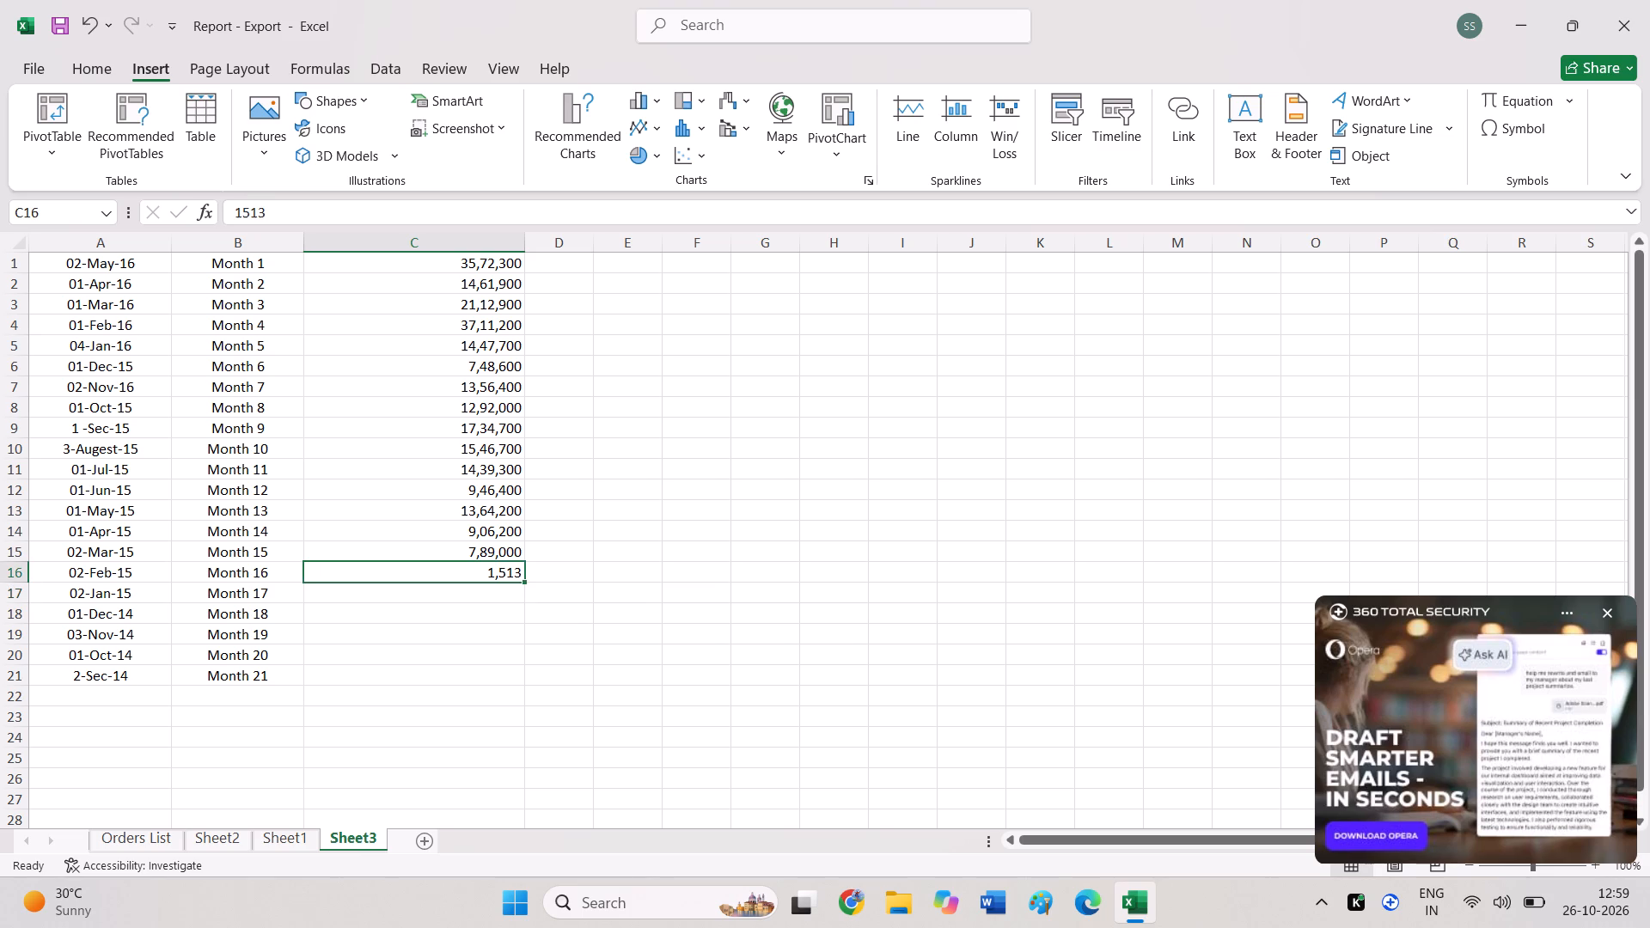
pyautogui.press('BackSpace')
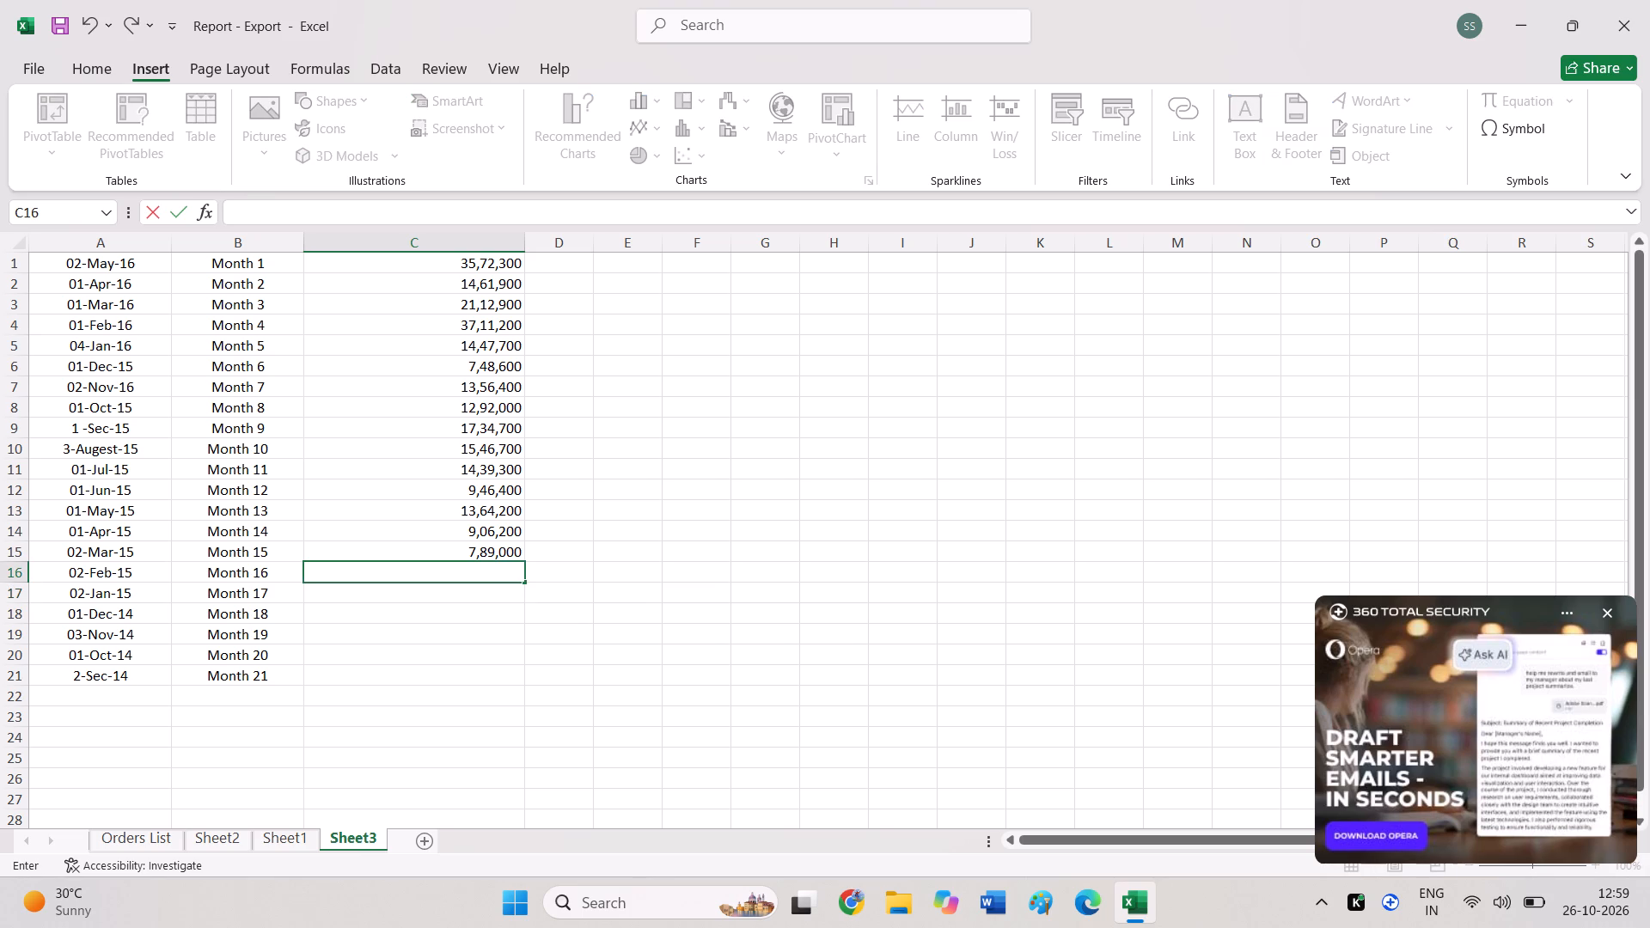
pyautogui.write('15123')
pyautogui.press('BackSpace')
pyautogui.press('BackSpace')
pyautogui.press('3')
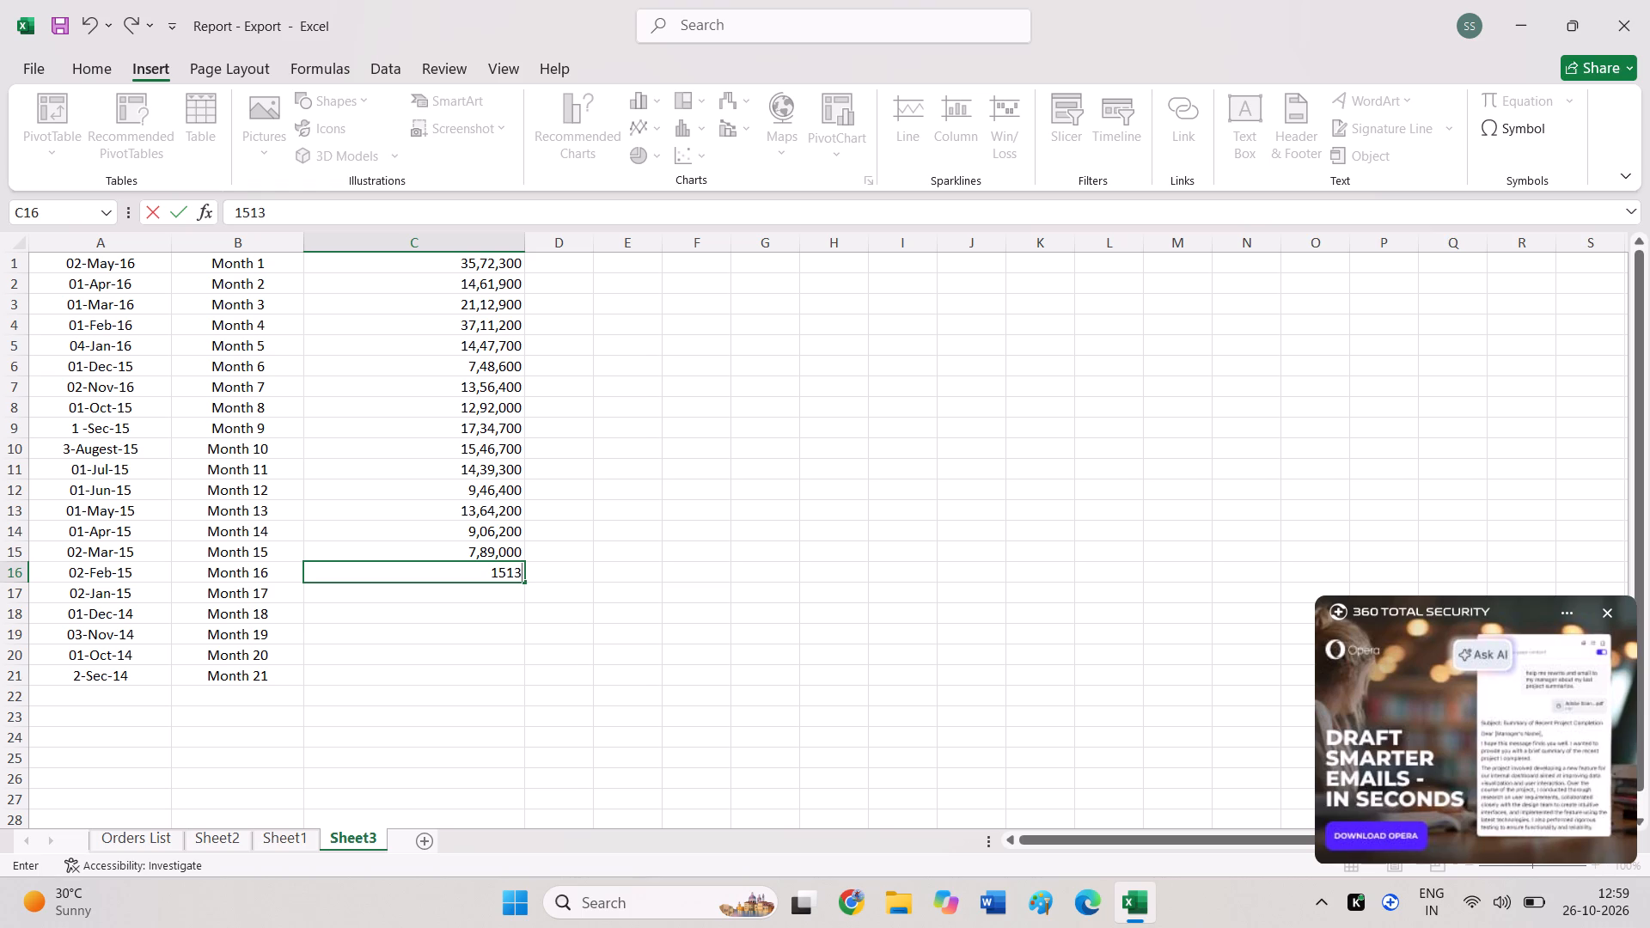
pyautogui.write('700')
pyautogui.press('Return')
# Enter the amounts 684800 in cell C17 for Month 17 and 76300 in cell C18 for Month 18.
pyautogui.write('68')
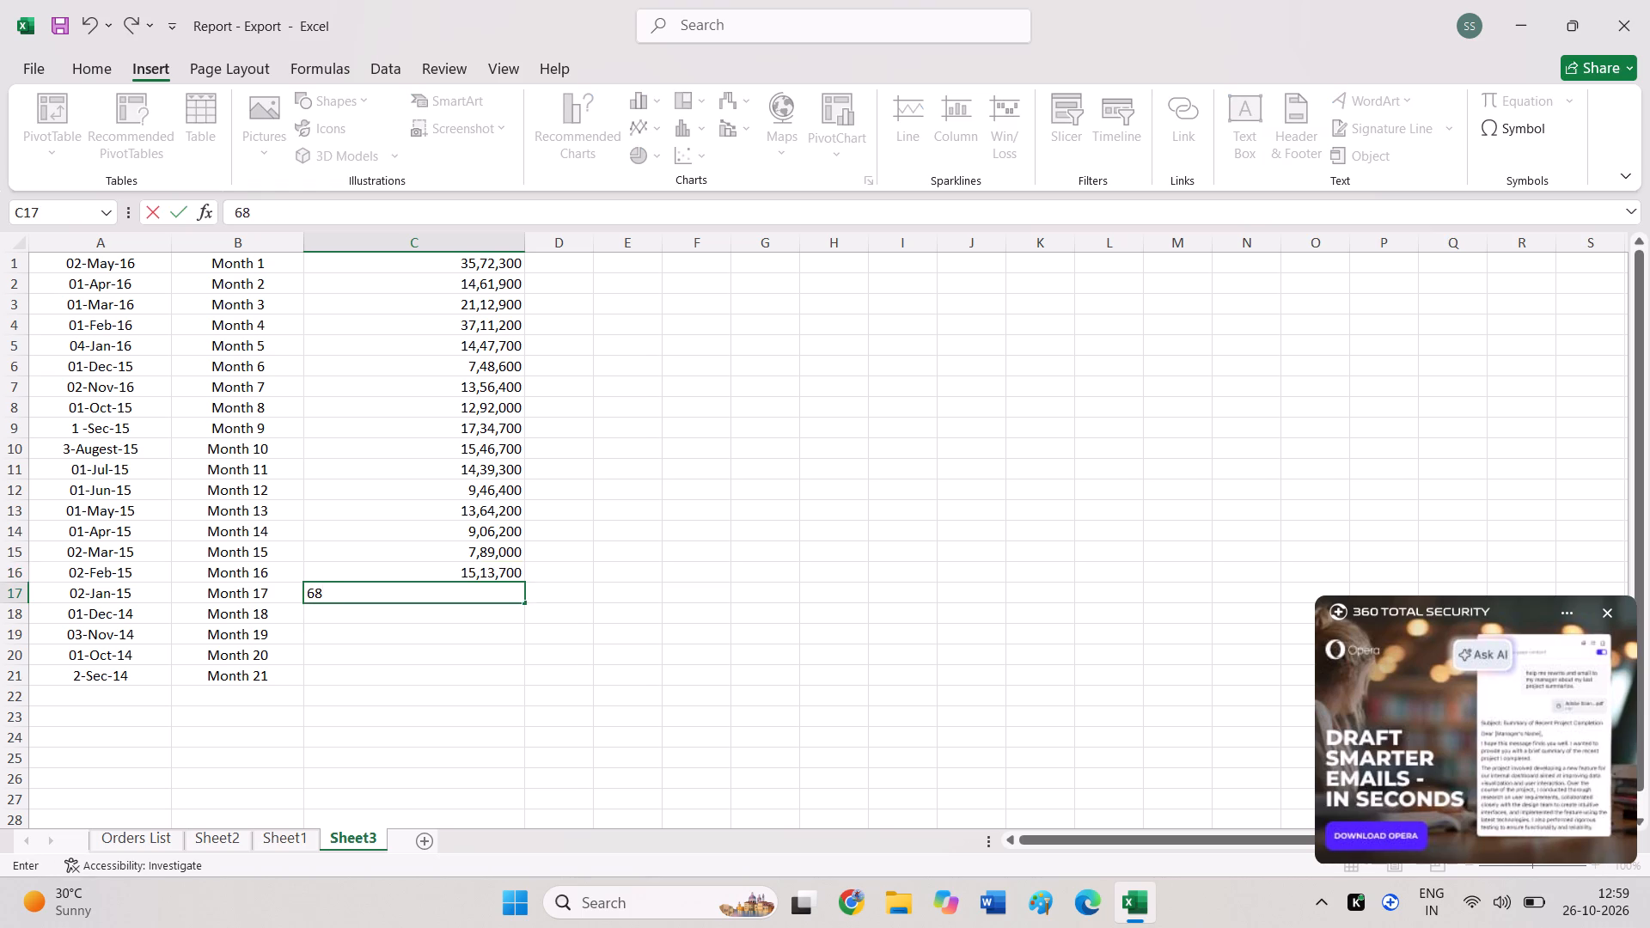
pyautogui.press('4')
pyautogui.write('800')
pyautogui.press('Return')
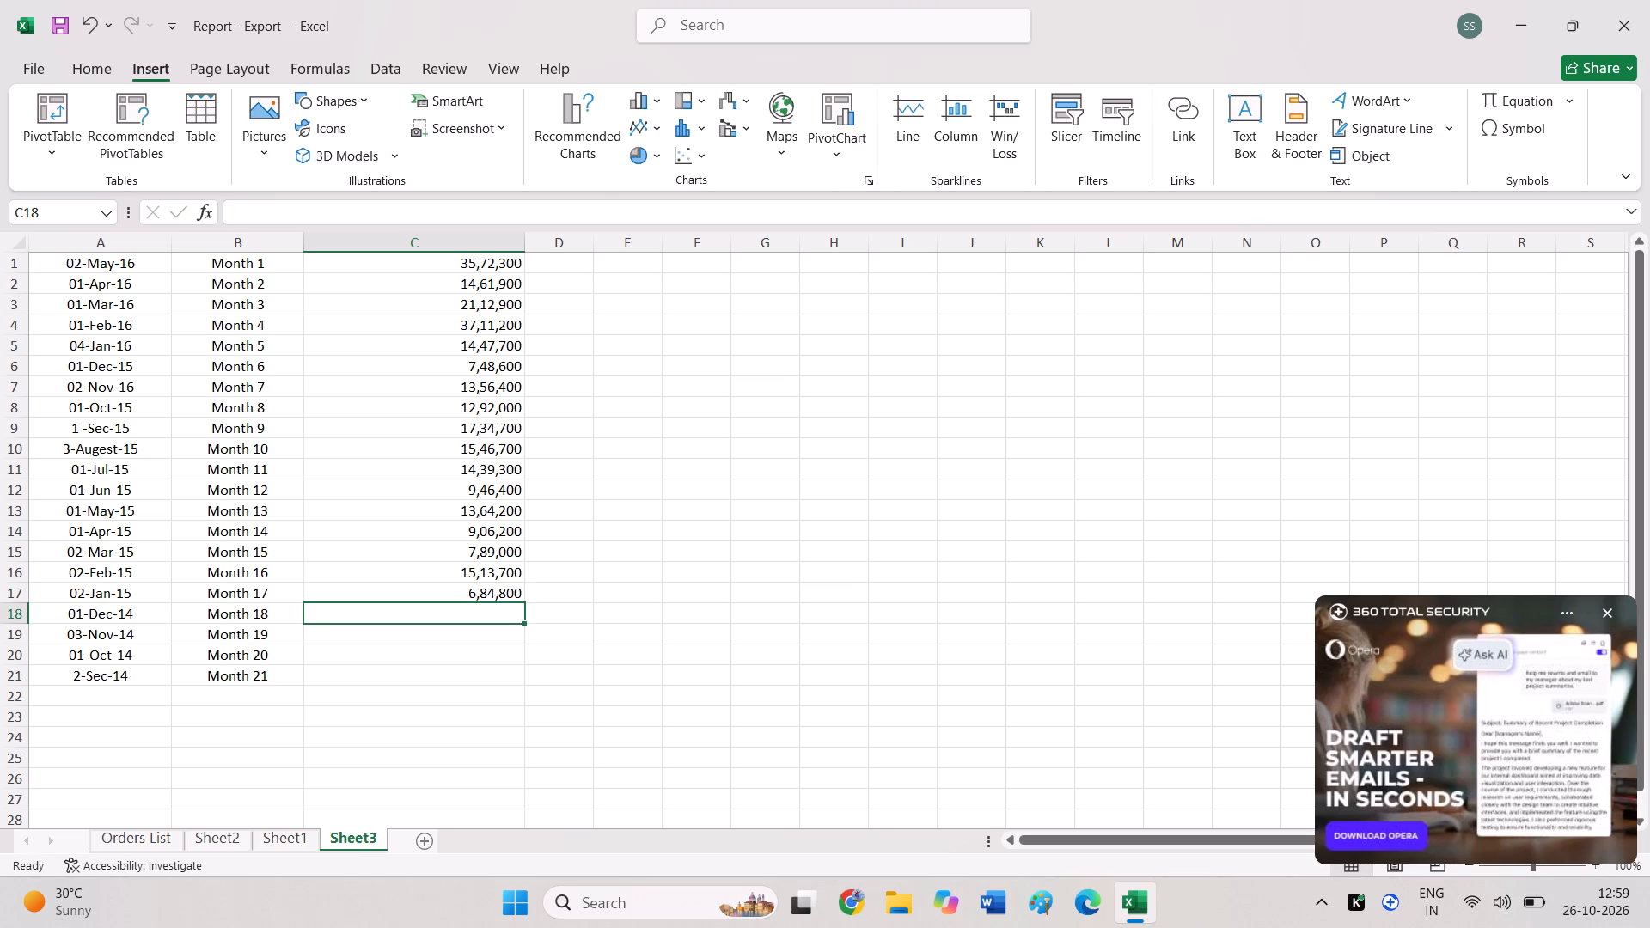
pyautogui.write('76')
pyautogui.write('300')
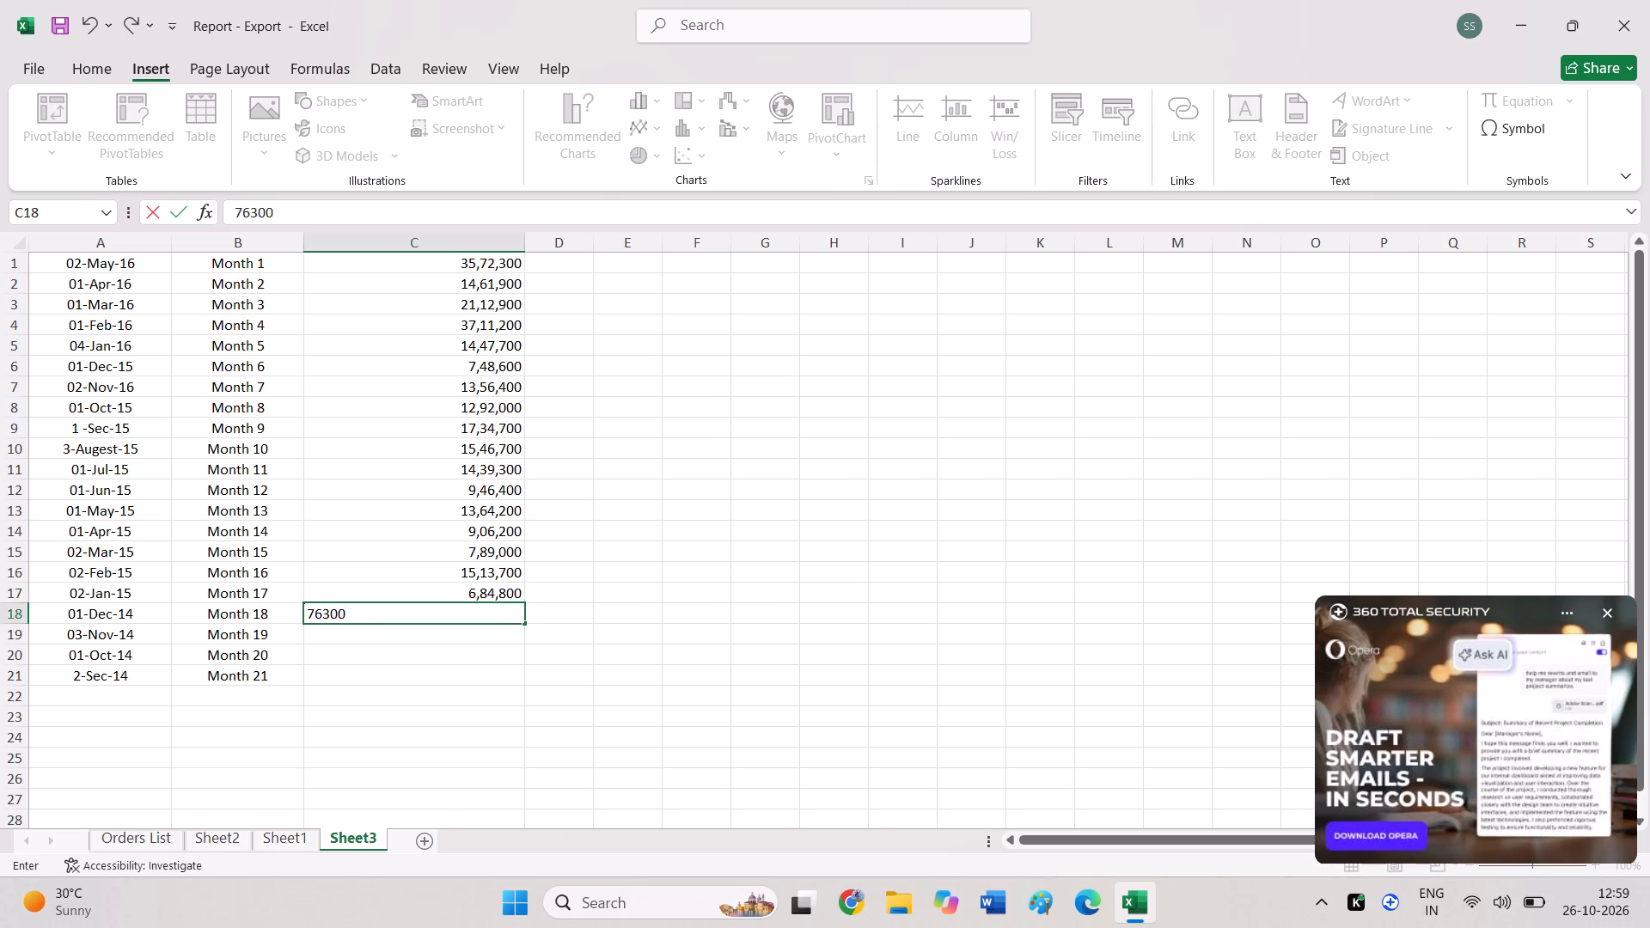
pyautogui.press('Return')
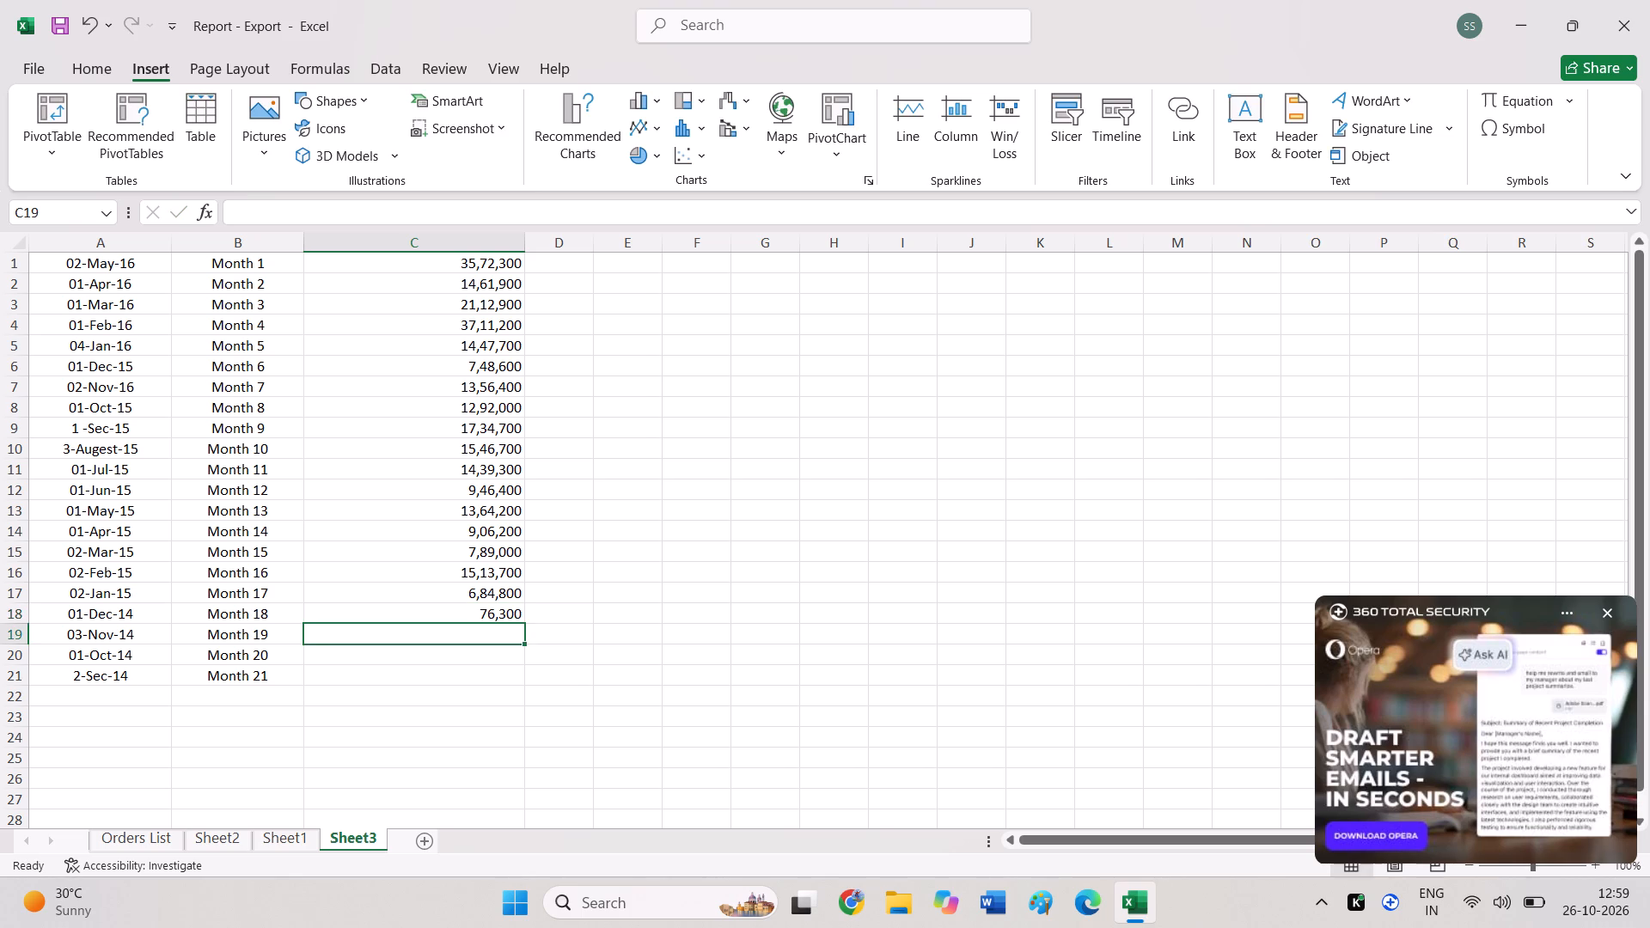
# Enter the amount 1222000 in cell C19, beside Month 19.
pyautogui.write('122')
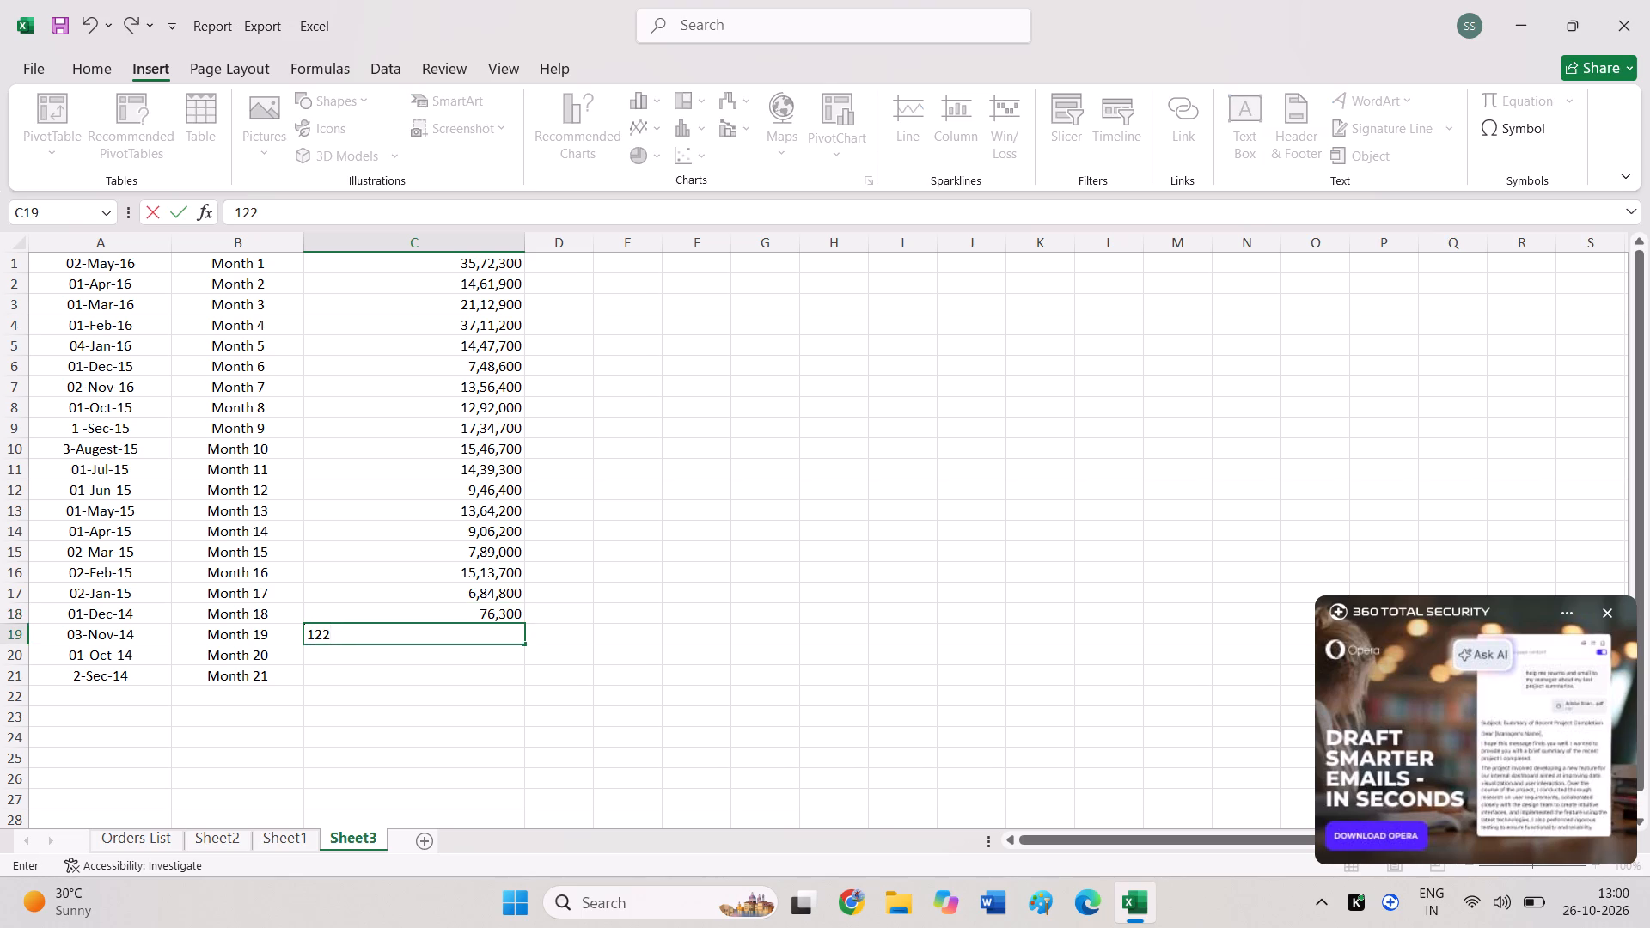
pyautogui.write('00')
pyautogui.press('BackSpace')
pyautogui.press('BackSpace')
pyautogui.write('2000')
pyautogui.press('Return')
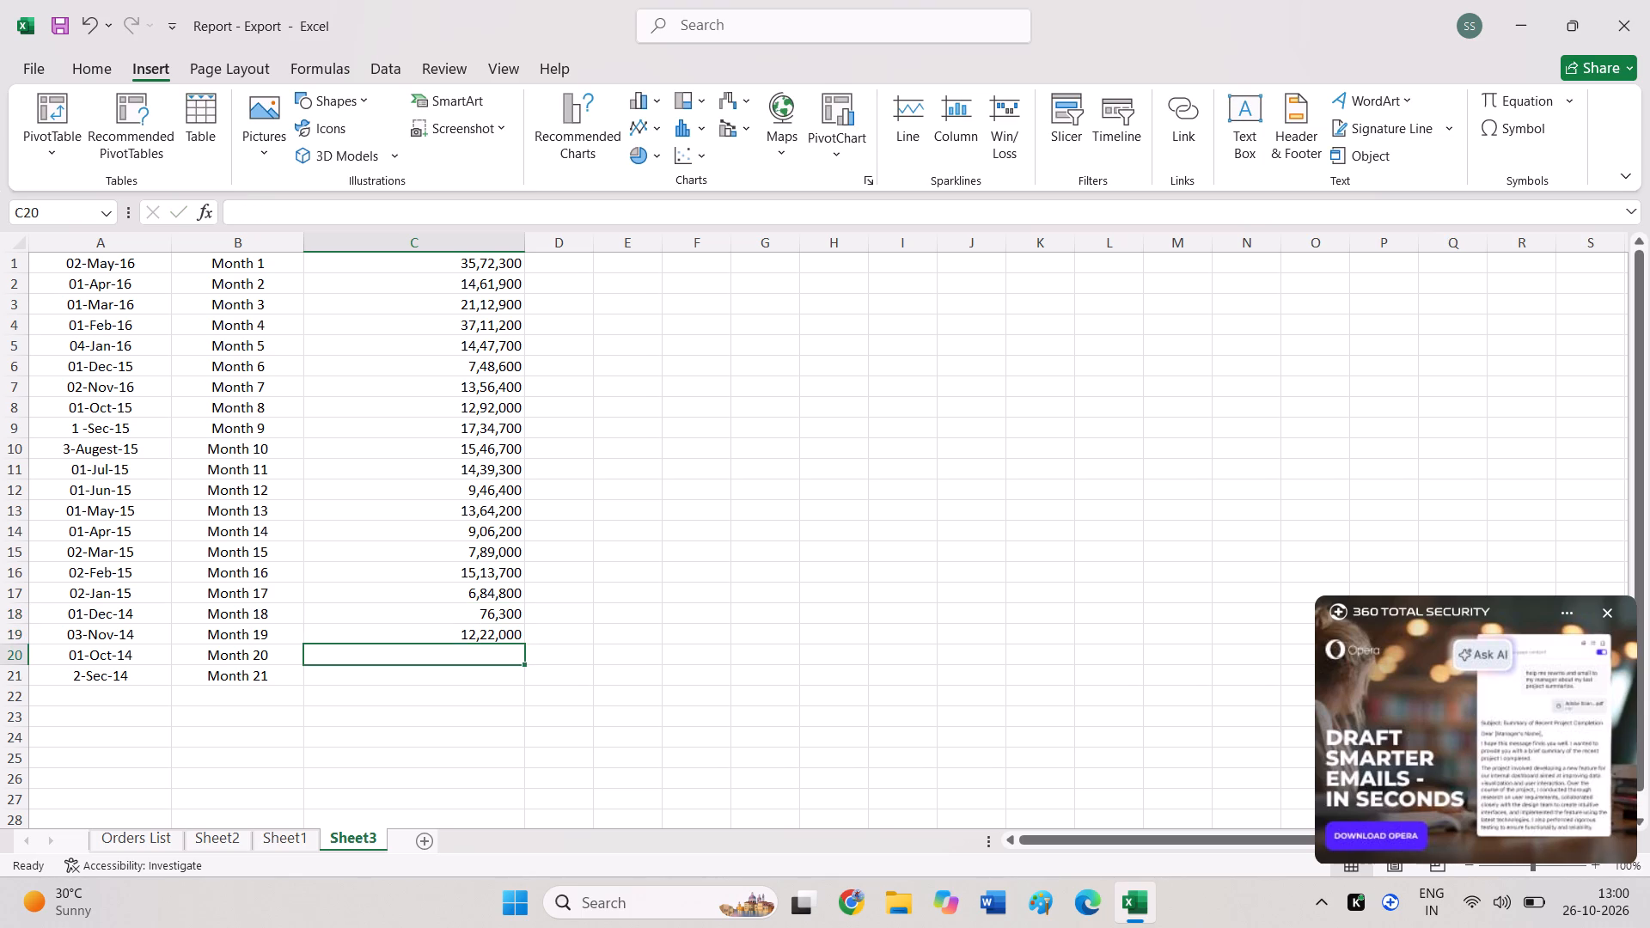
# Enter the amounts 1537700 in cell C20 for Month 20 and 1536200 in cell C21 for Month 21.
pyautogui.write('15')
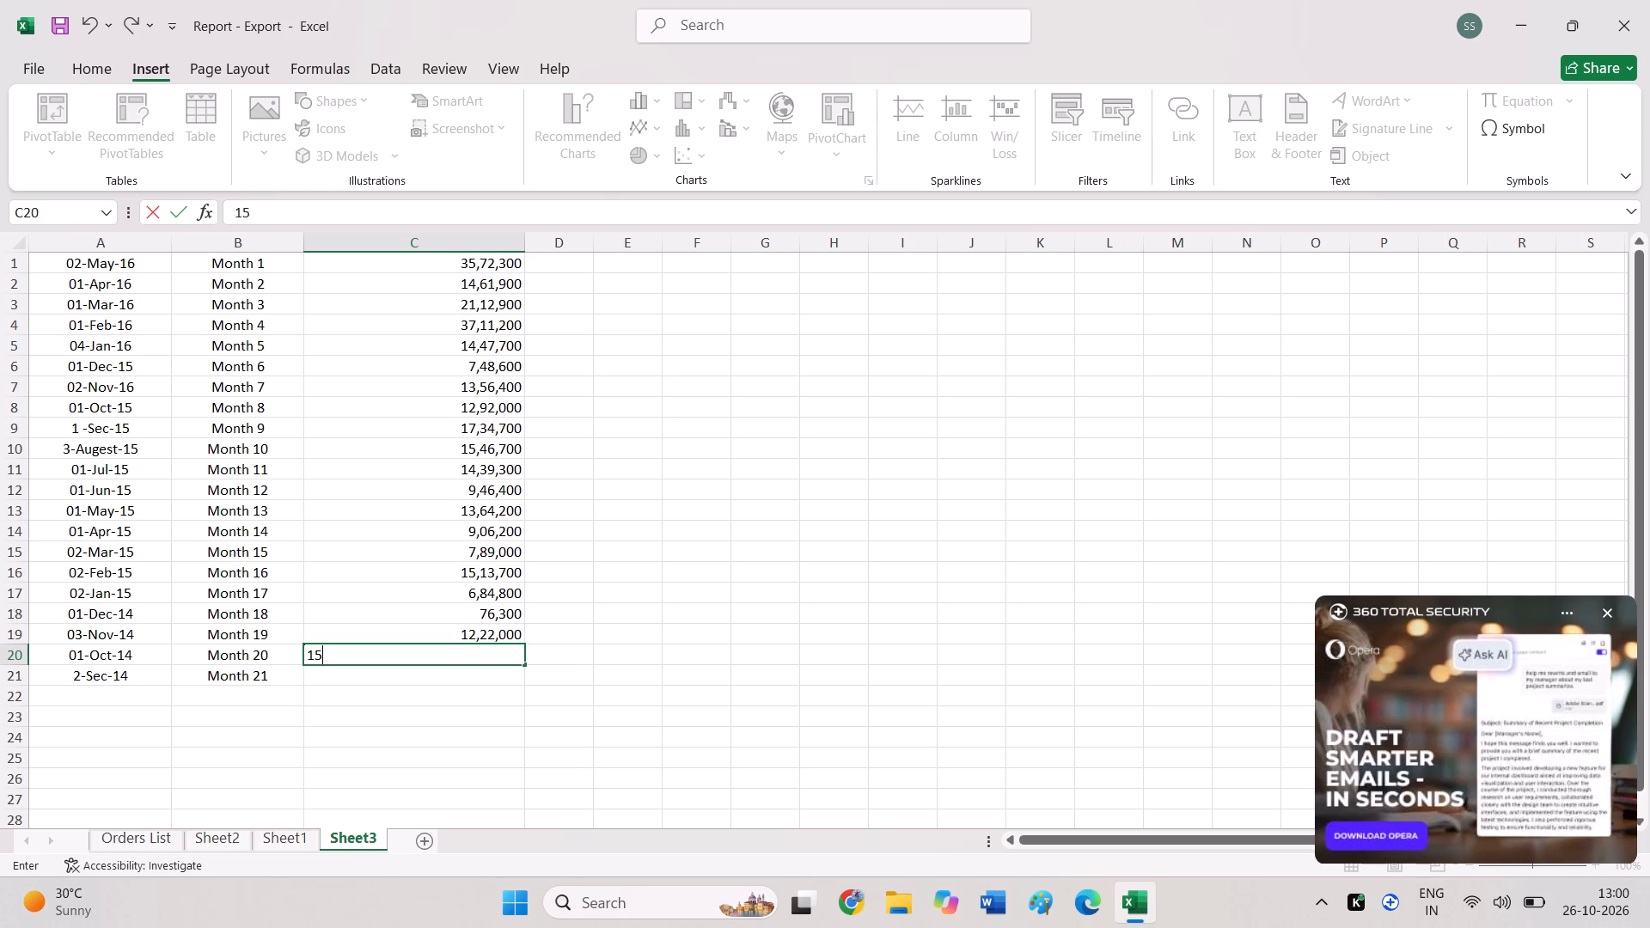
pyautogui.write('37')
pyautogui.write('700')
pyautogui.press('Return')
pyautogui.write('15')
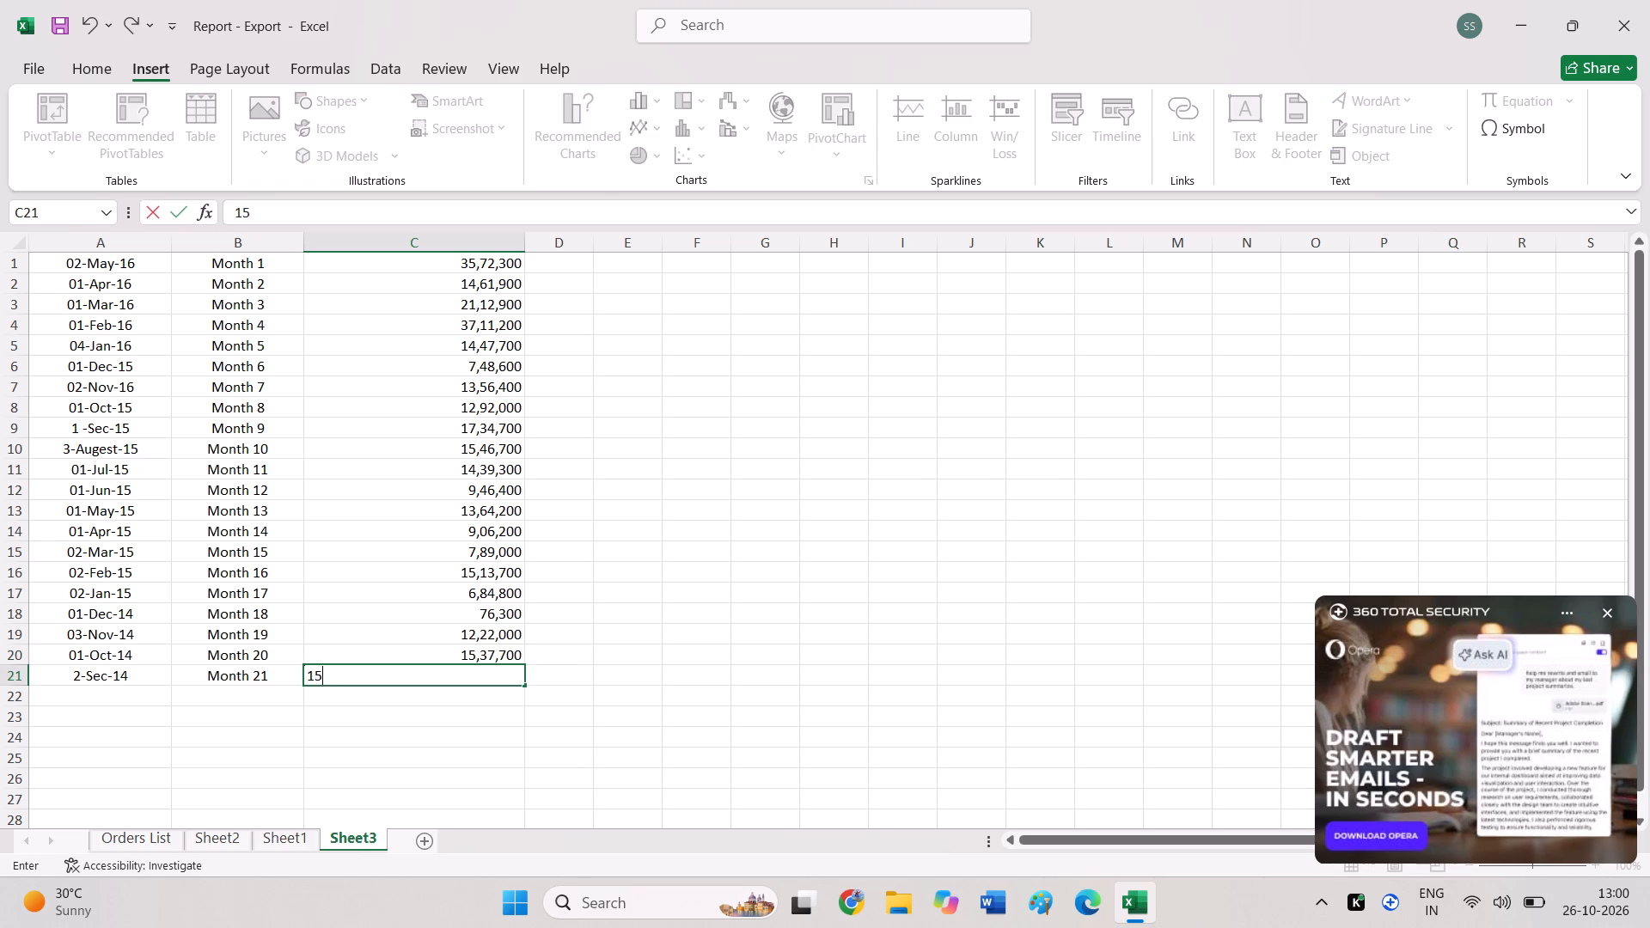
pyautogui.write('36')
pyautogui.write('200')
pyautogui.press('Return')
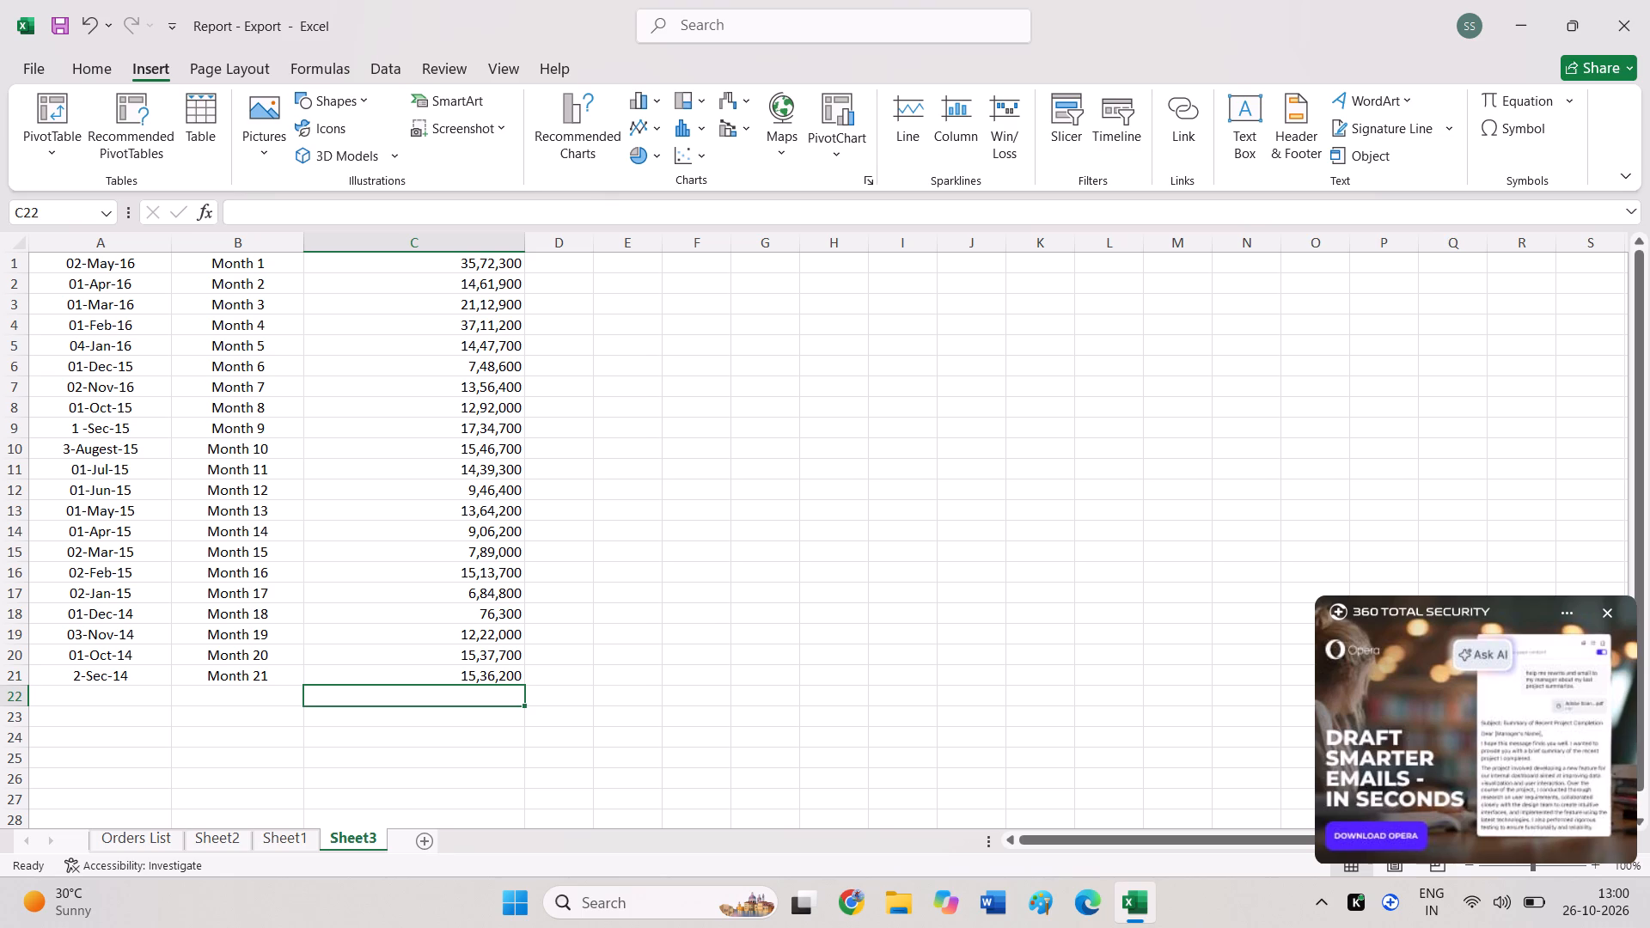
# Narrow column C so it fits the amounts more closely, leaving a little spare width.
pyautogui.moveTo(523, 235); pyautogui.dragTo(432, 238)
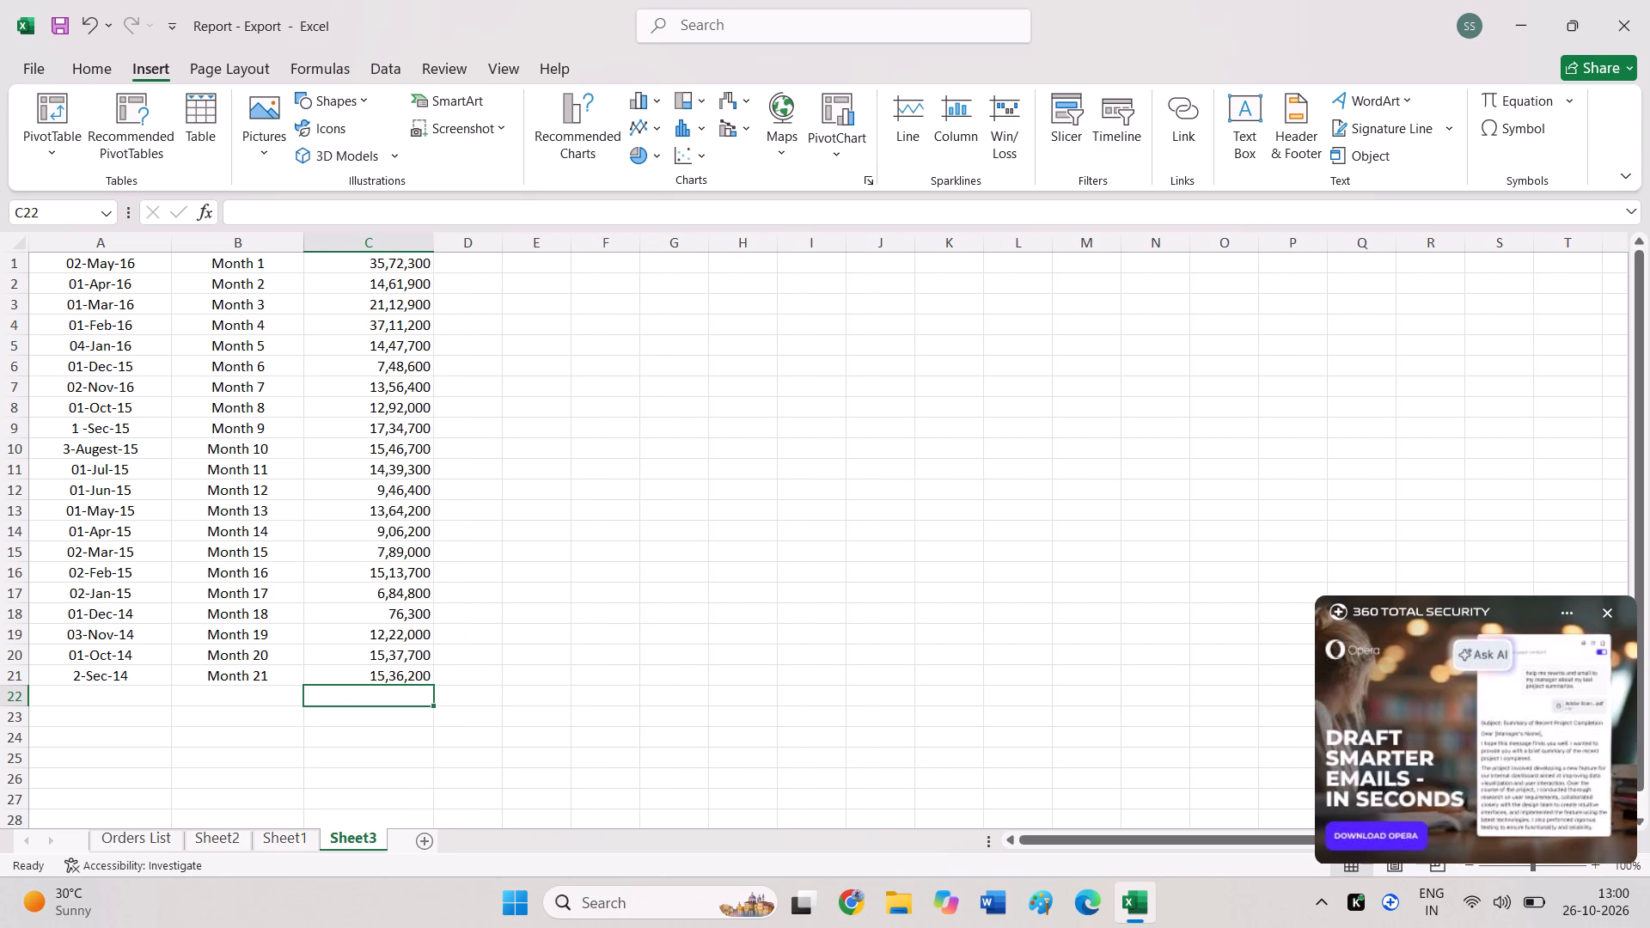
pyautogui.moveTo(431, 235); pyautogui.dragTo(449, 237)
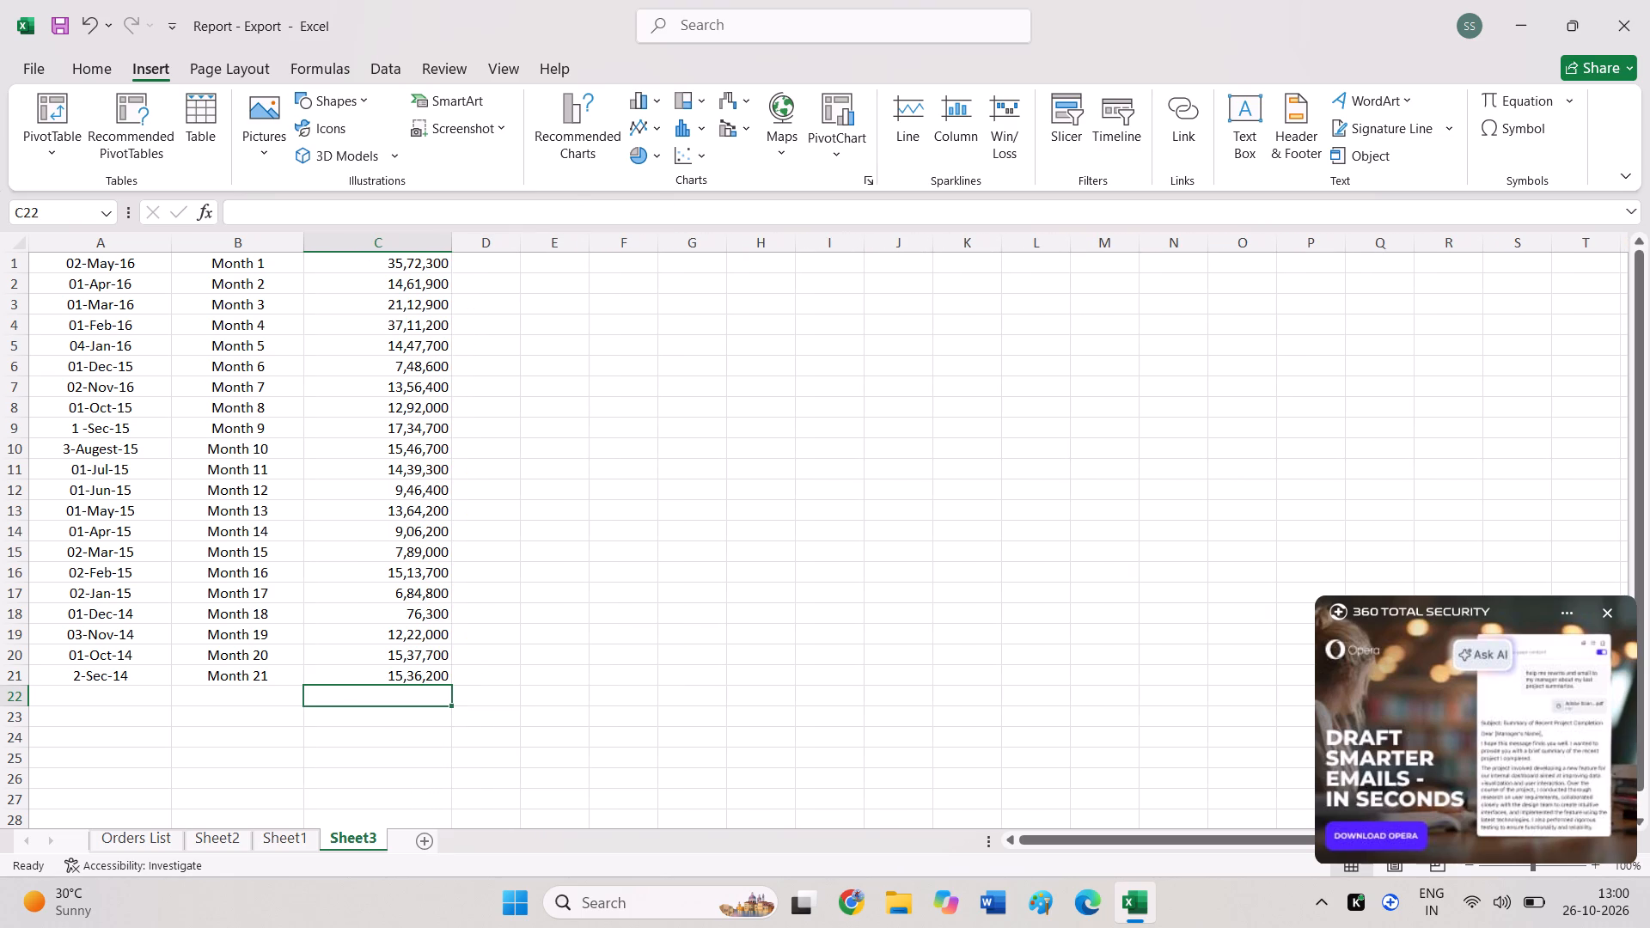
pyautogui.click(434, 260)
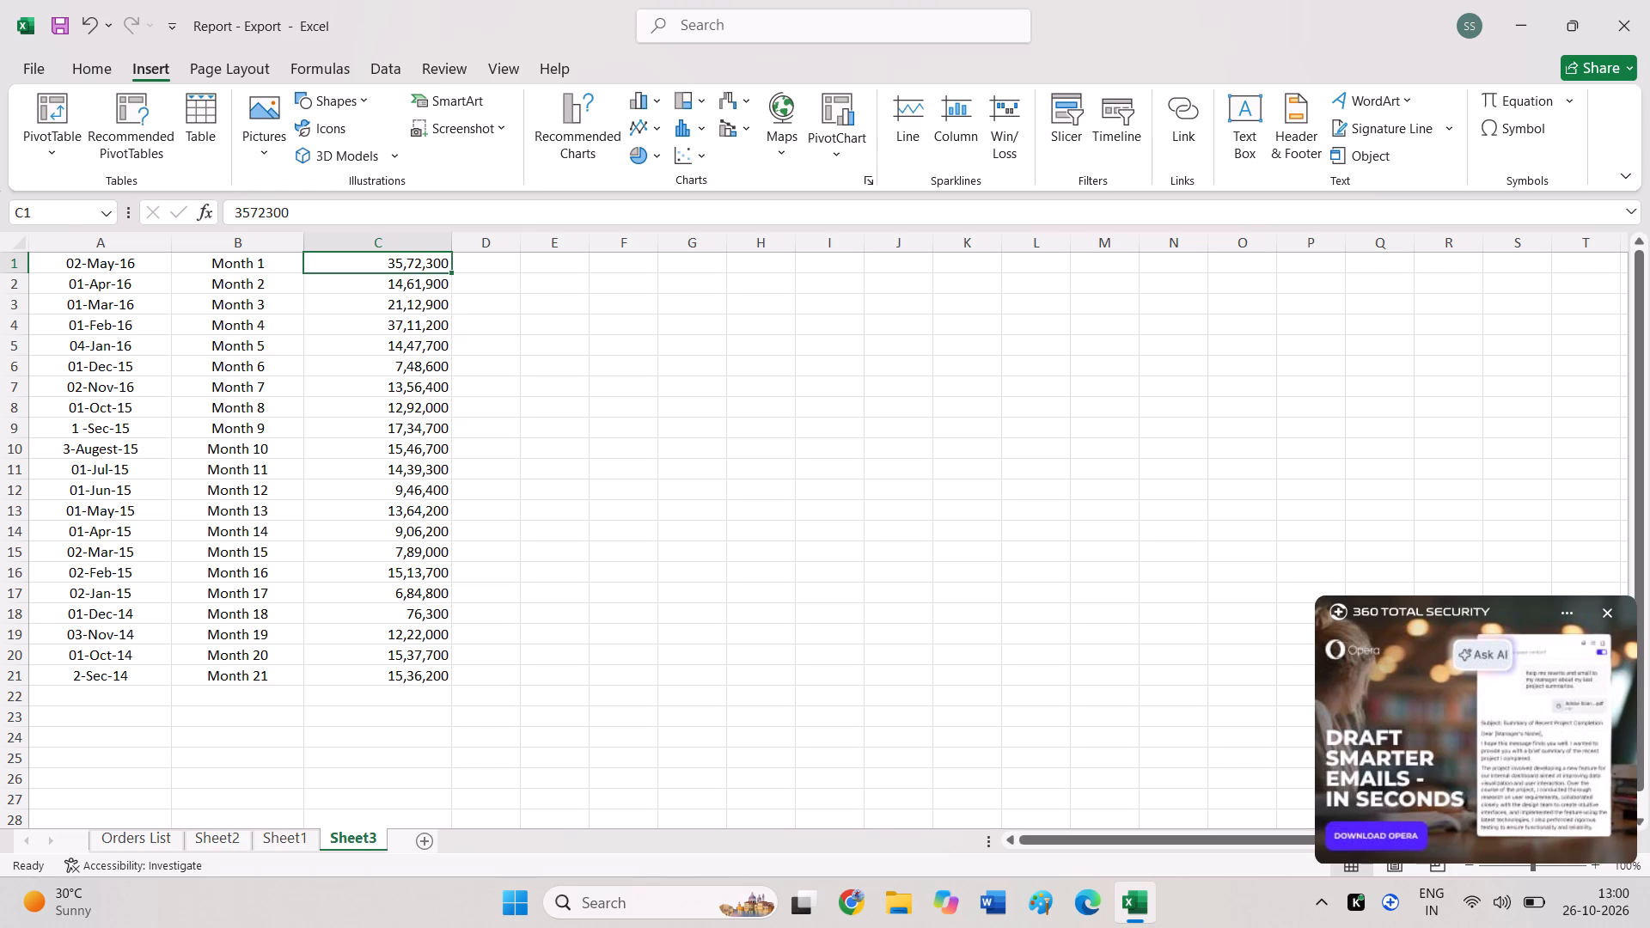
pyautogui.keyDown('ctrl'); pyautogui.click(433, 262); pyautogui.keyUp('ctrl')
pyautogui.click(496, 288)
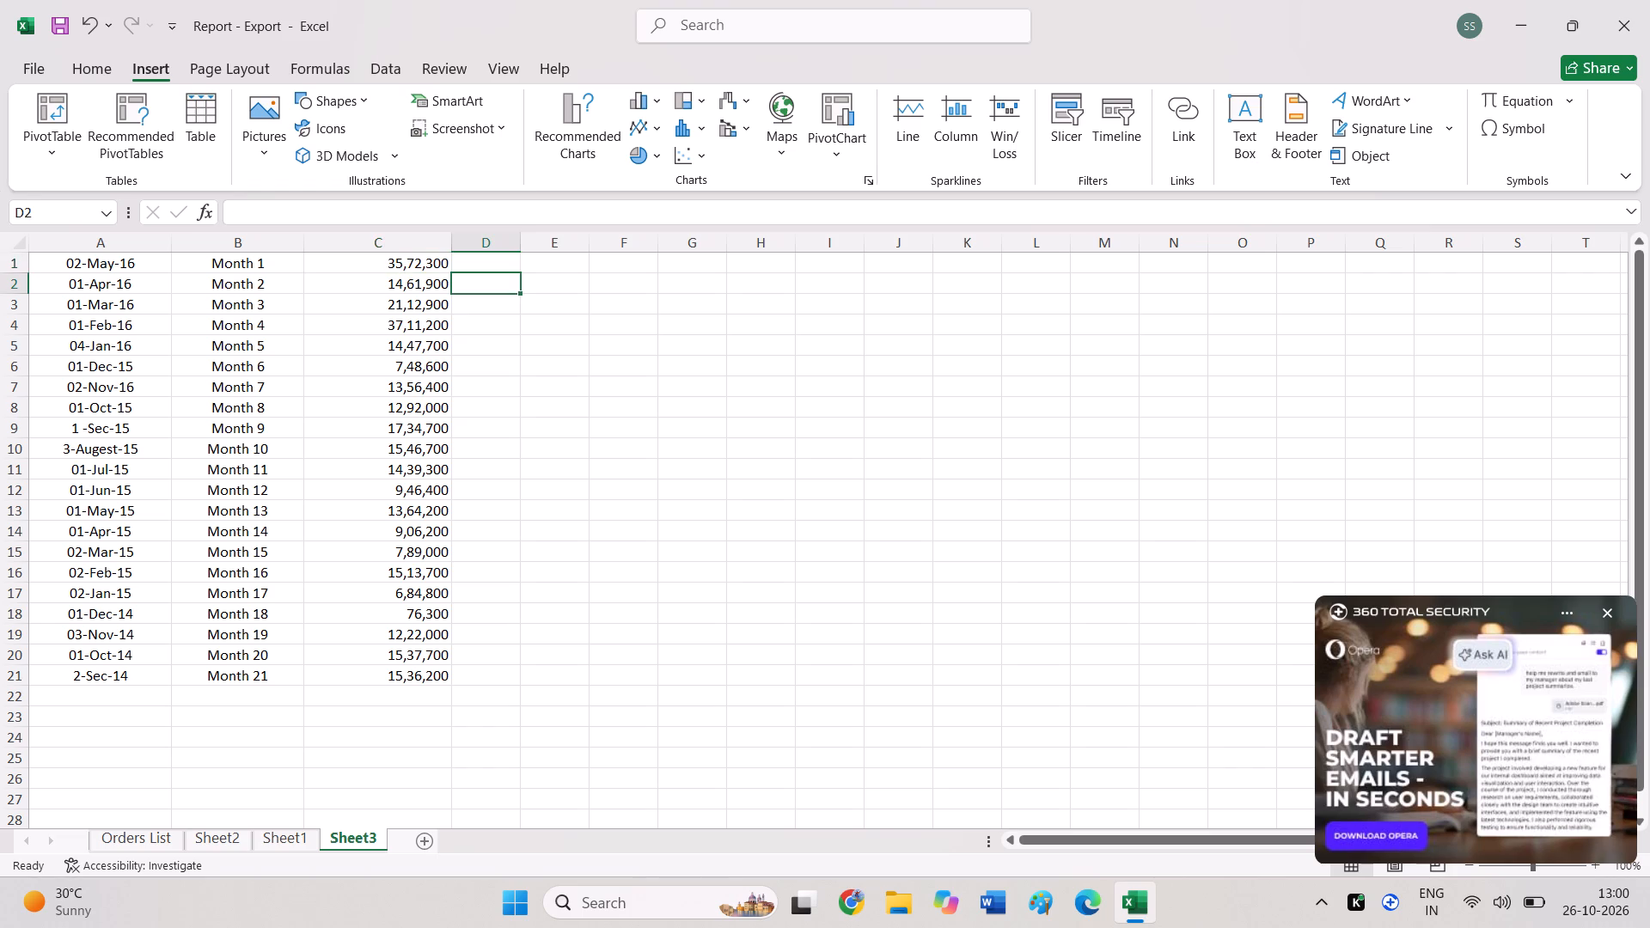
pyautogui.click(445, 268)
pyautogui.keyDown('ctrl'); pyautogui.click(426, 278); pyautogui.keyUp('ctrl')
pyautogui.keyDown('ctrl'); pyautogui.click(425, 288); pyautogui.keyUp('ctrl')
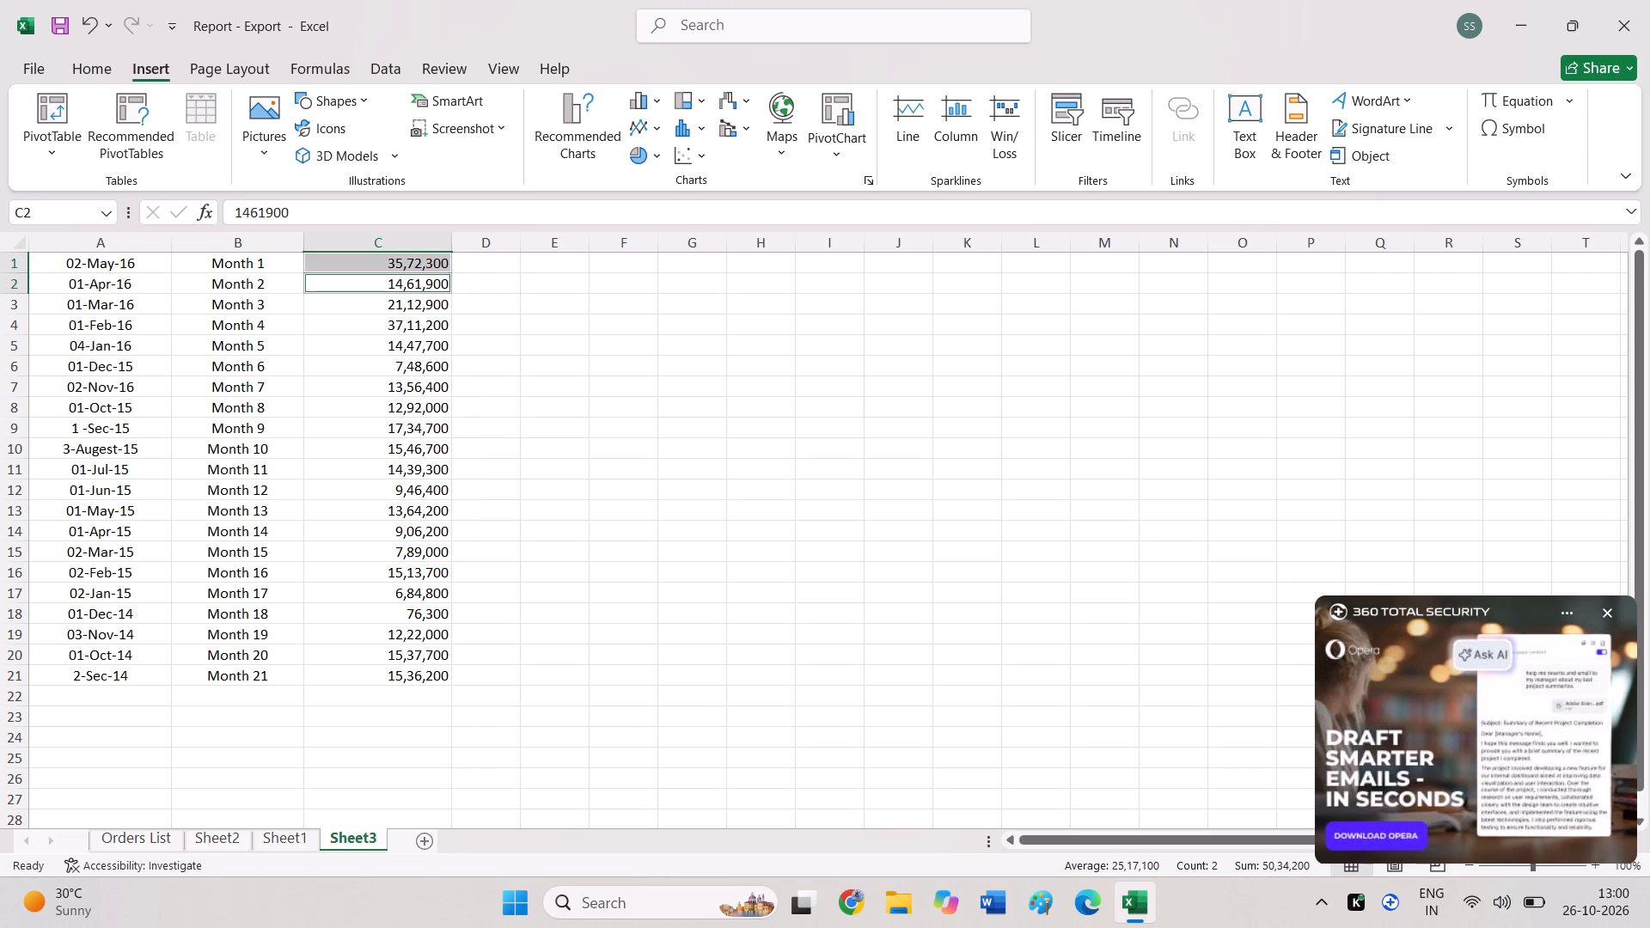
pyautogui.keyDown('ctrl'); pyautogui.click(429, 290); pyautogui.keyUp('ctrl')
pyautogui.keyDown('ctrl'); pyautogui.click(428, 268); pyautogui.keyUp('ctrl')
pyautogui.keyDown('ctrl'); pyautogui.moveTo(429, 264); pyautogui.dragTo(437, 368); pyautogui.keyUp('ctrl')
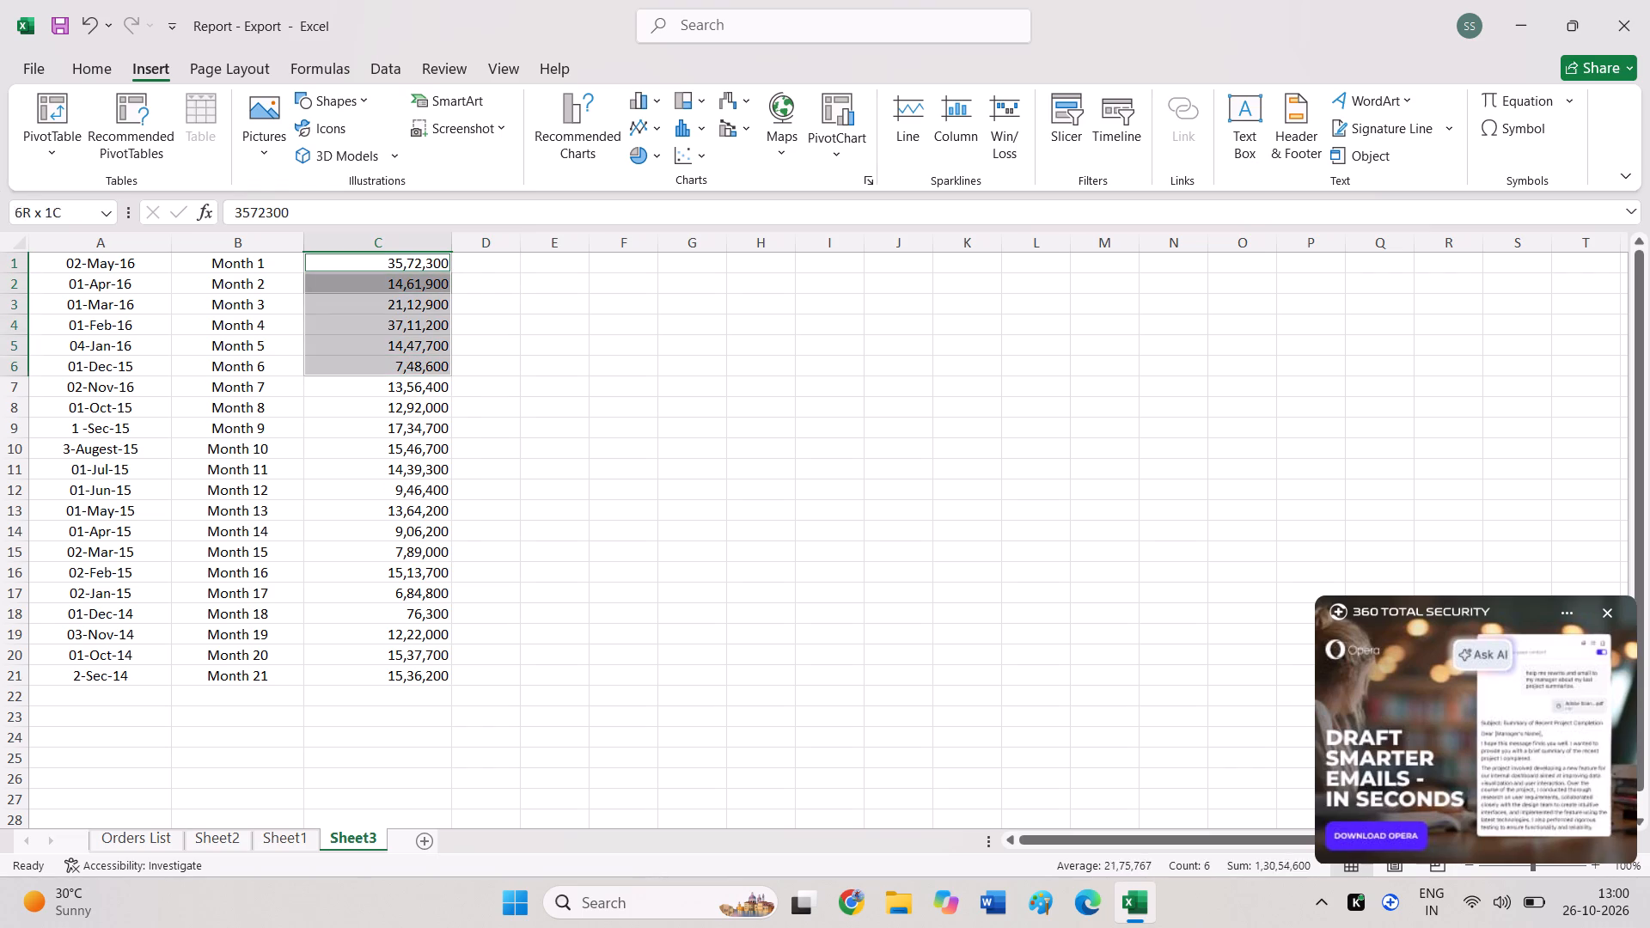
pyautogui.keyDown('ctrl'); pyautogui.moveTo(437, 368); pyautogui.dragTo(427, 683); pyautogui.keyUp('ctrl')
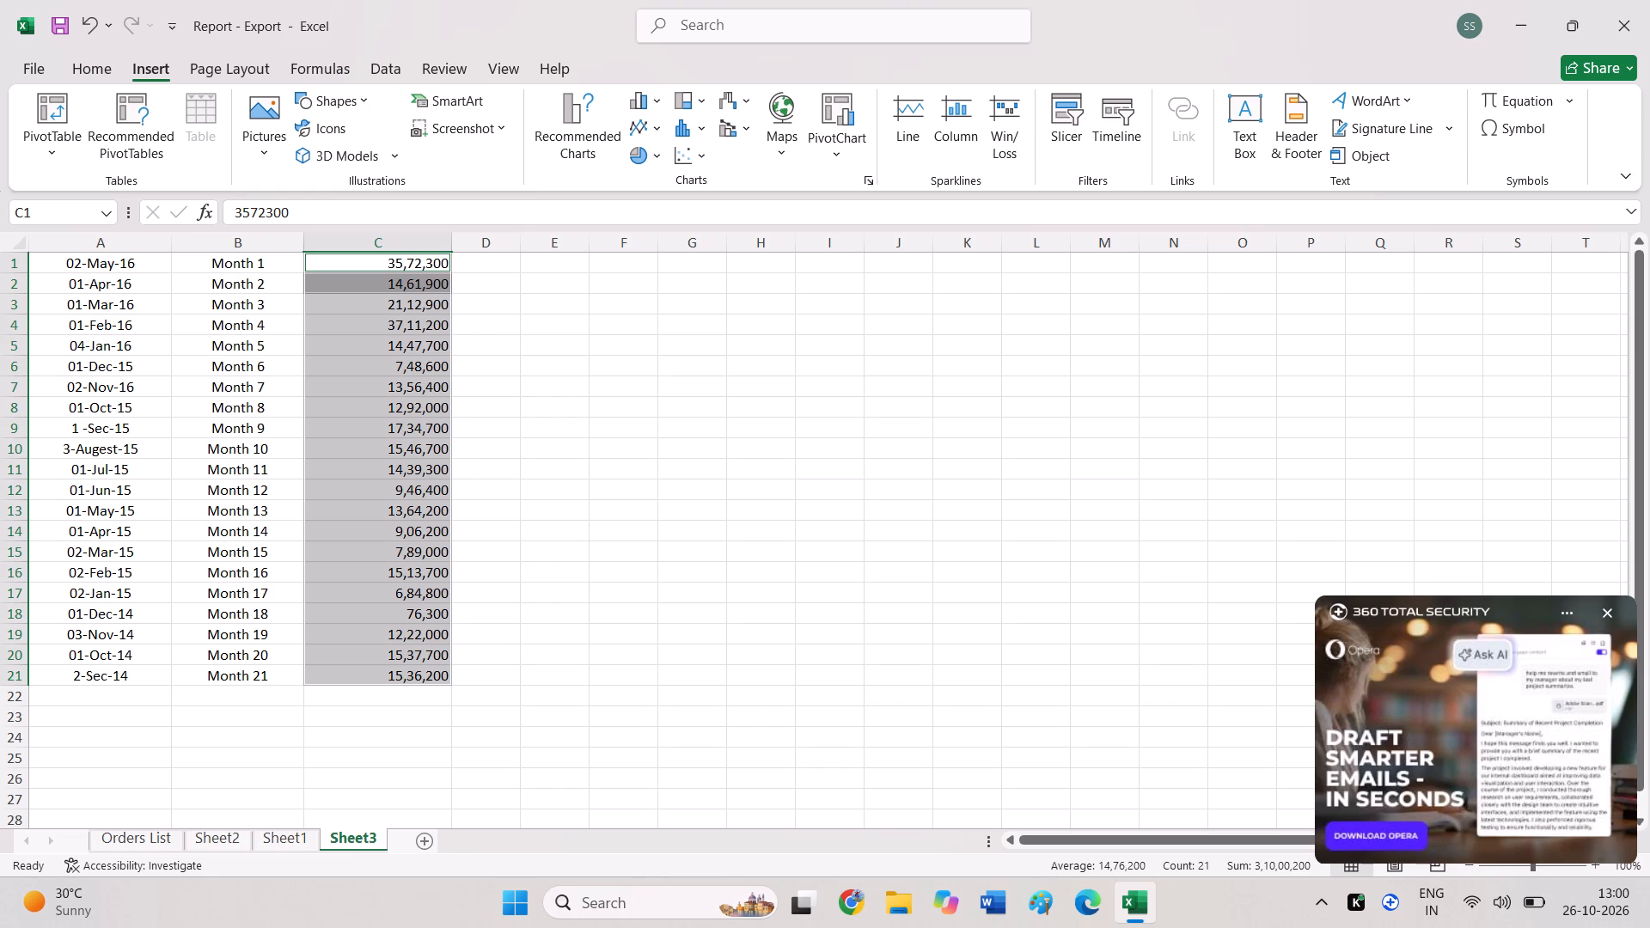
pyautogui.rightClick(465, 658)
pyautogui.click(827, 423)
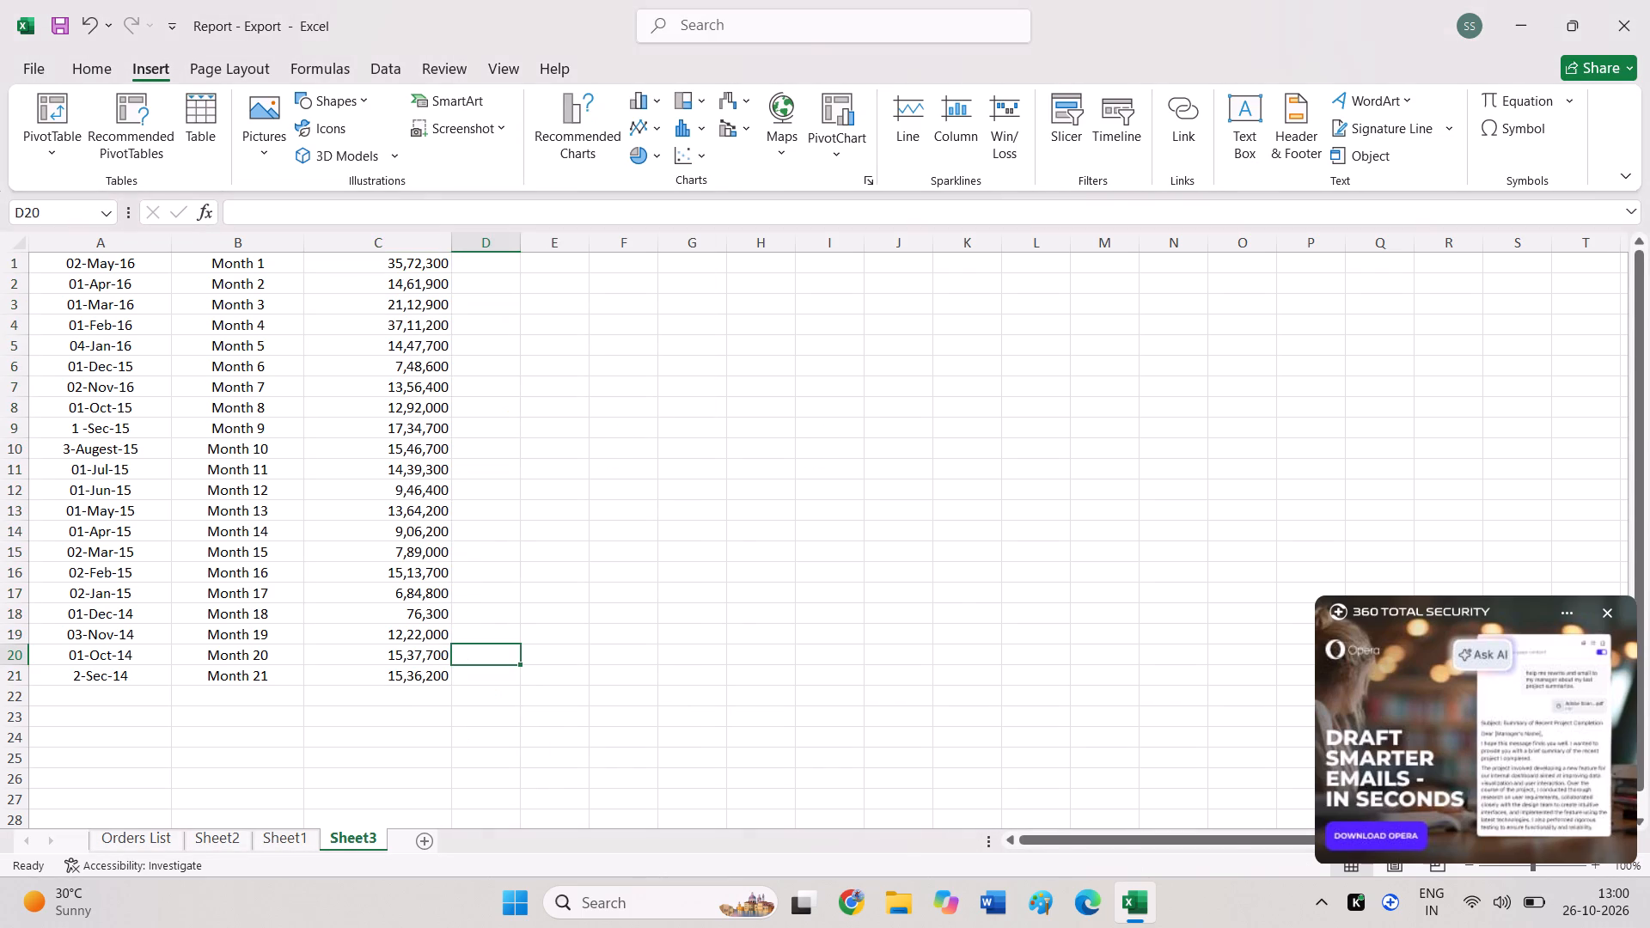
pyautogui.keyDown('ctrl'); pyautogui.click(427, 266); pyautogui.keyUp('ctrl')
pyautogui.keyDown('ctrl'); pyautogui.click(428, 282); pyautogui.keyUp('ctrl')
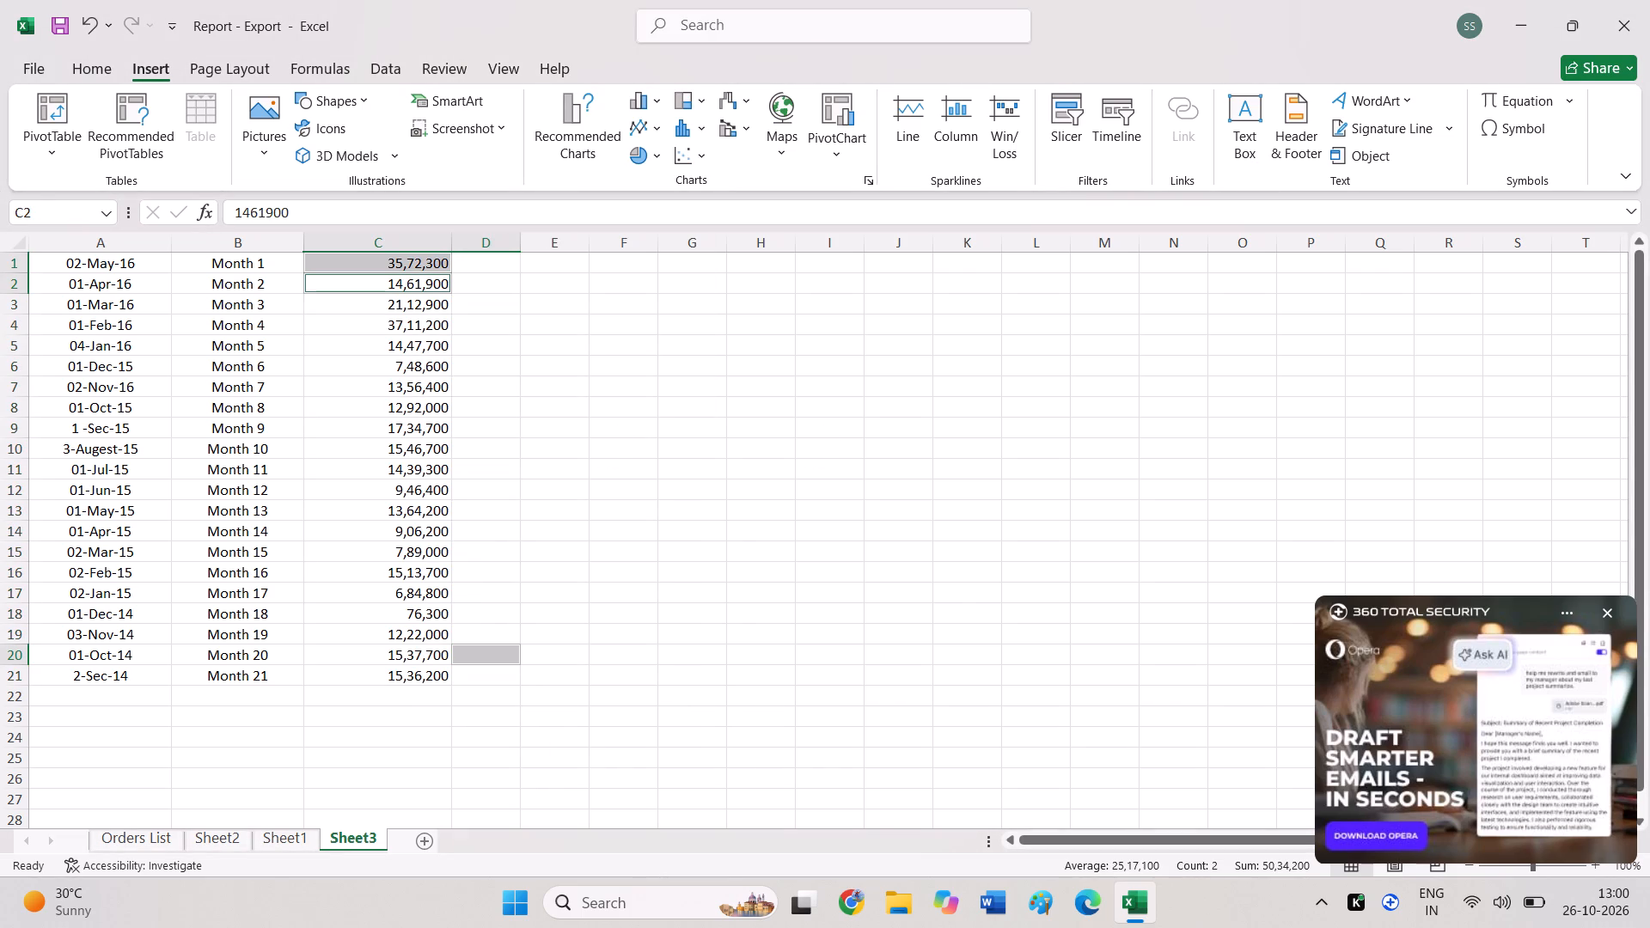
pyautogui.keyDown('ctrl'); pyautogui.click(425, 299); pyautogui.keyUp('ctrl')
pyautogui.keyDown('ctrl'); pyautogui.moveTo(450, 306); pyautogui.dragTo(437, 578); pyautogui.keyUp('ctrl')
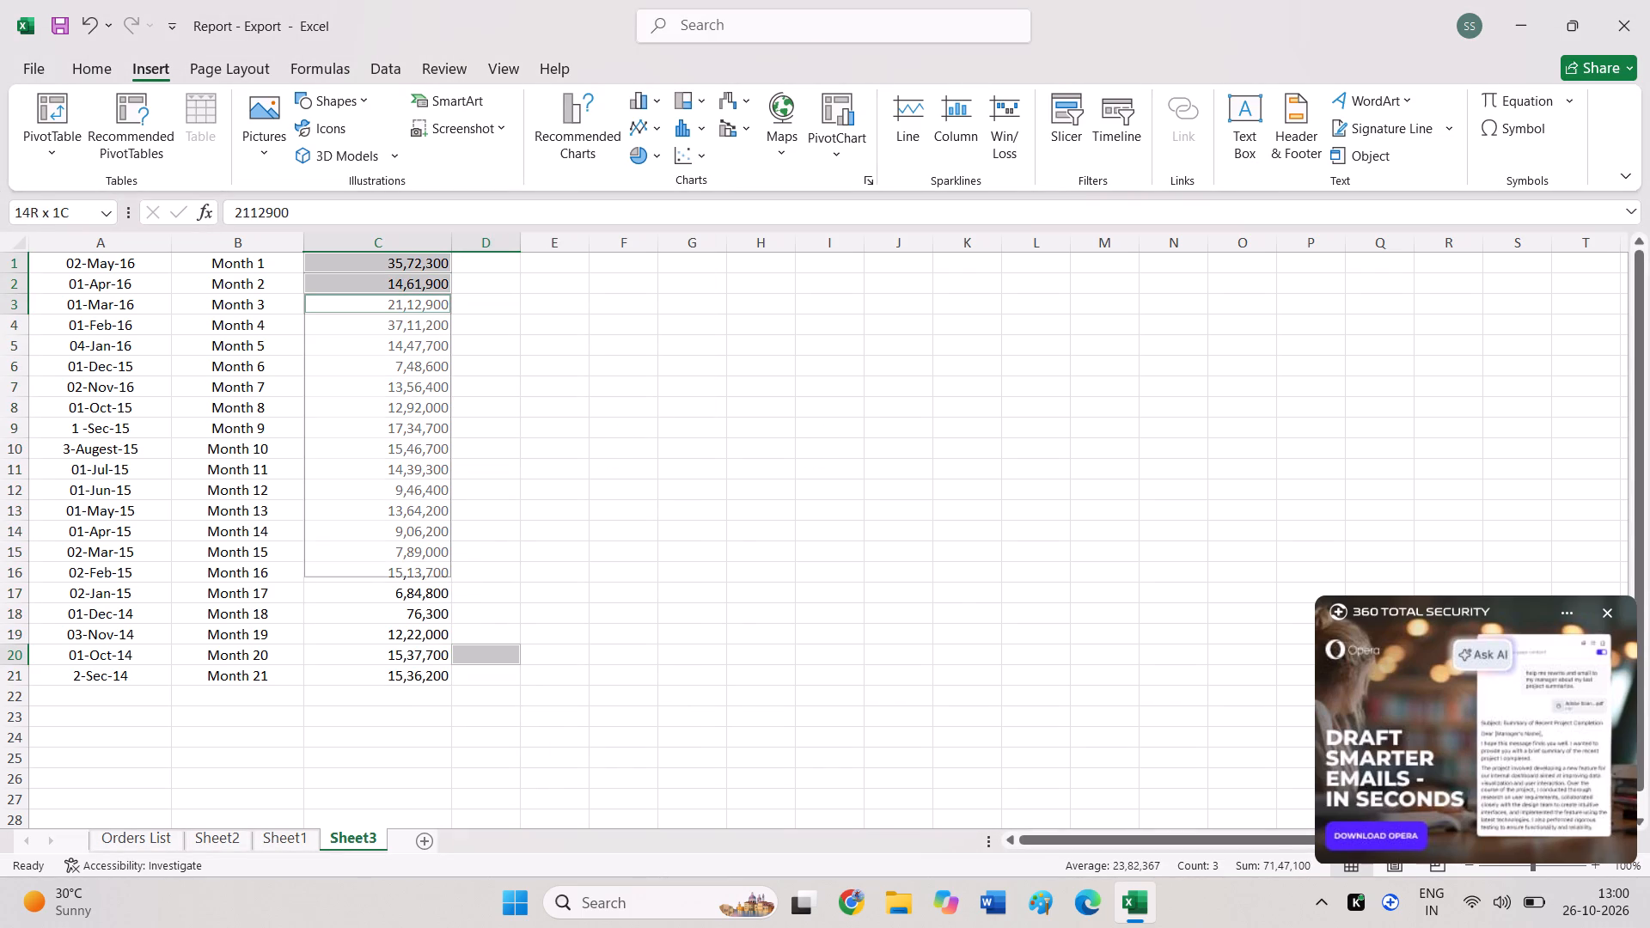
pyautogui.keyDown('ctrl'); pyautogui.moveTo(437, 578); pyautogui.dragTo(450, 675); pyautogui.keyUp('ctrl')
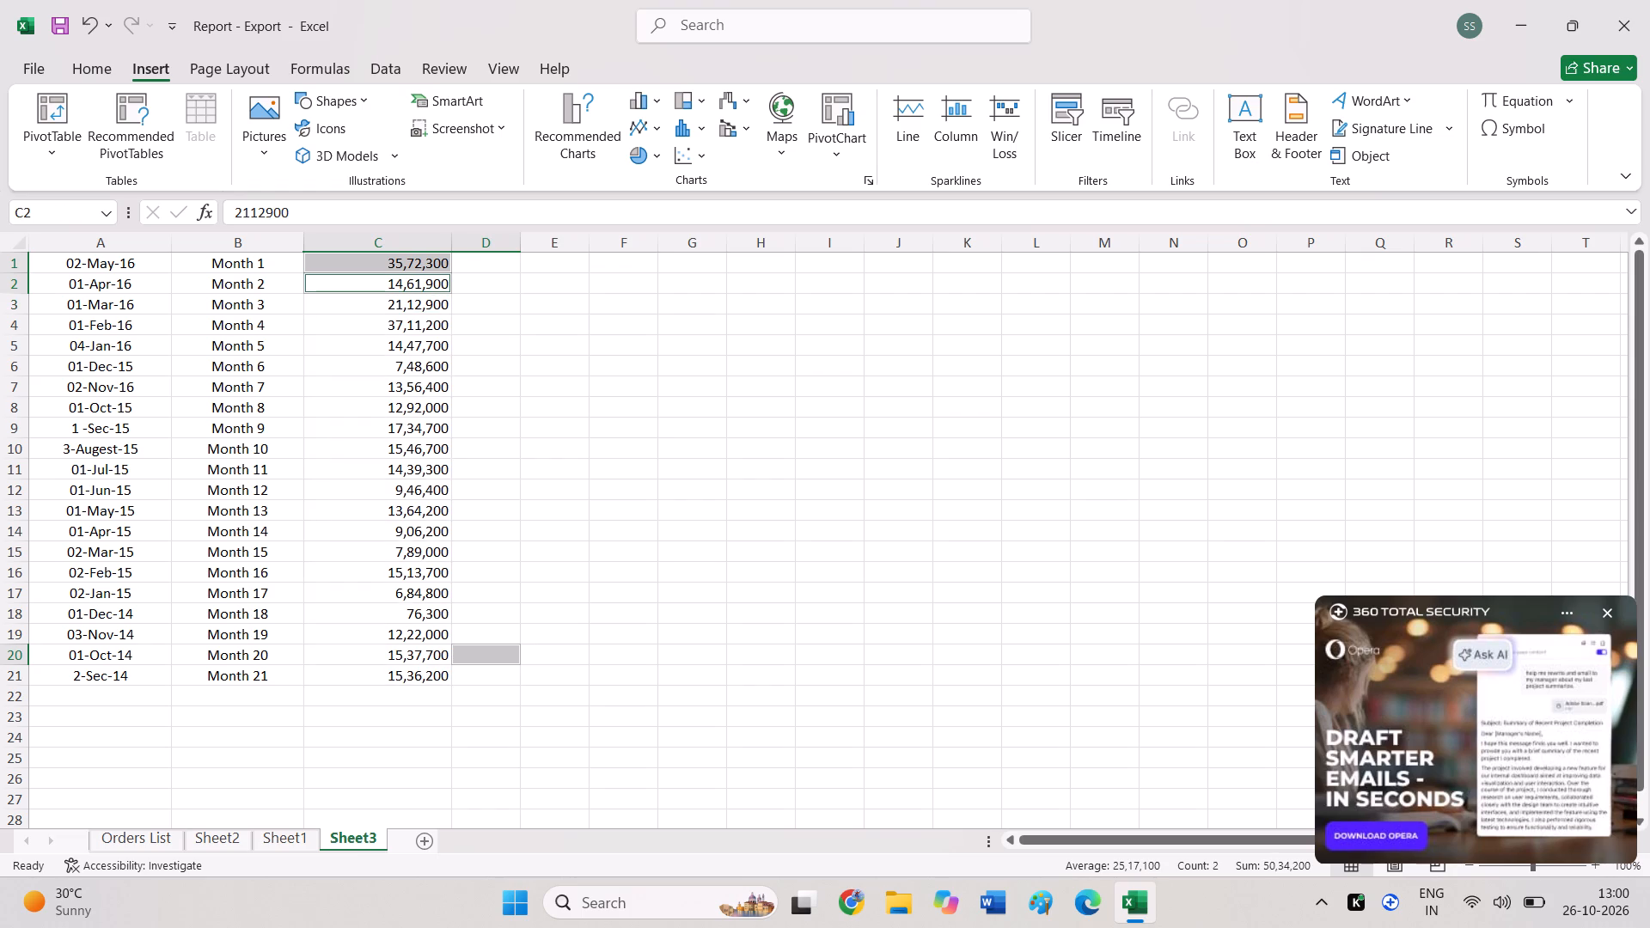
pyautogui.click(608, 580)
# Centre the amounts in cells C1 to C4, beside Month 1 through Month 4.
pyautogui.click(395, 254)
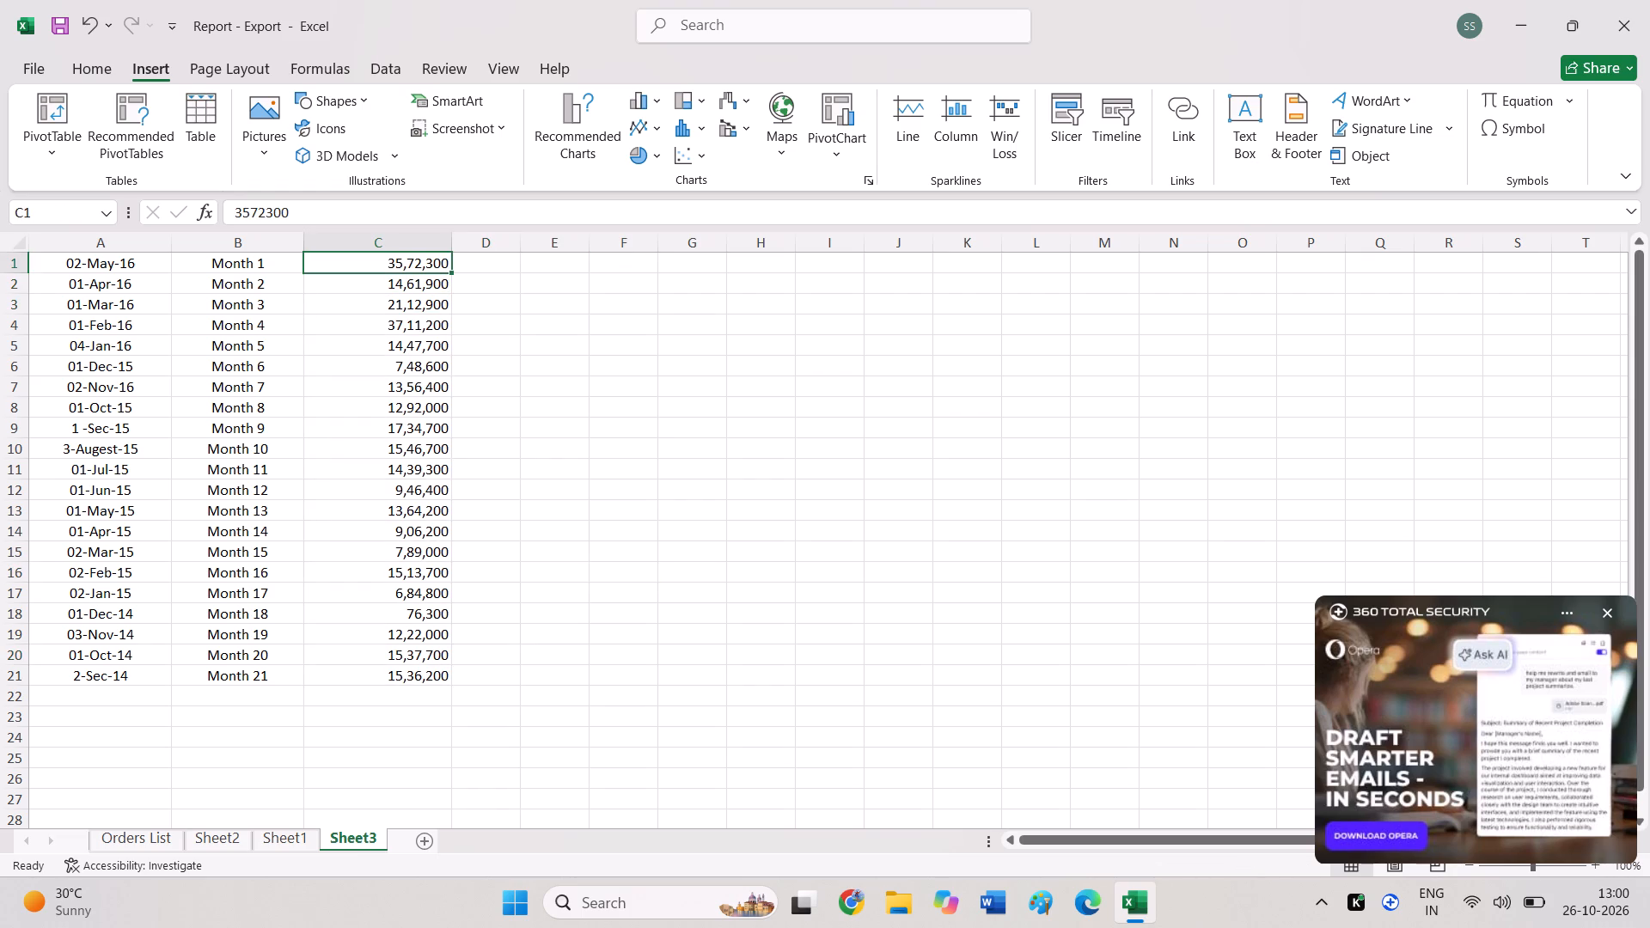
pyautogui.keyDown('ctrl'); pyautogui.click(421, 266); pyautogui.keyUp('ctrl')
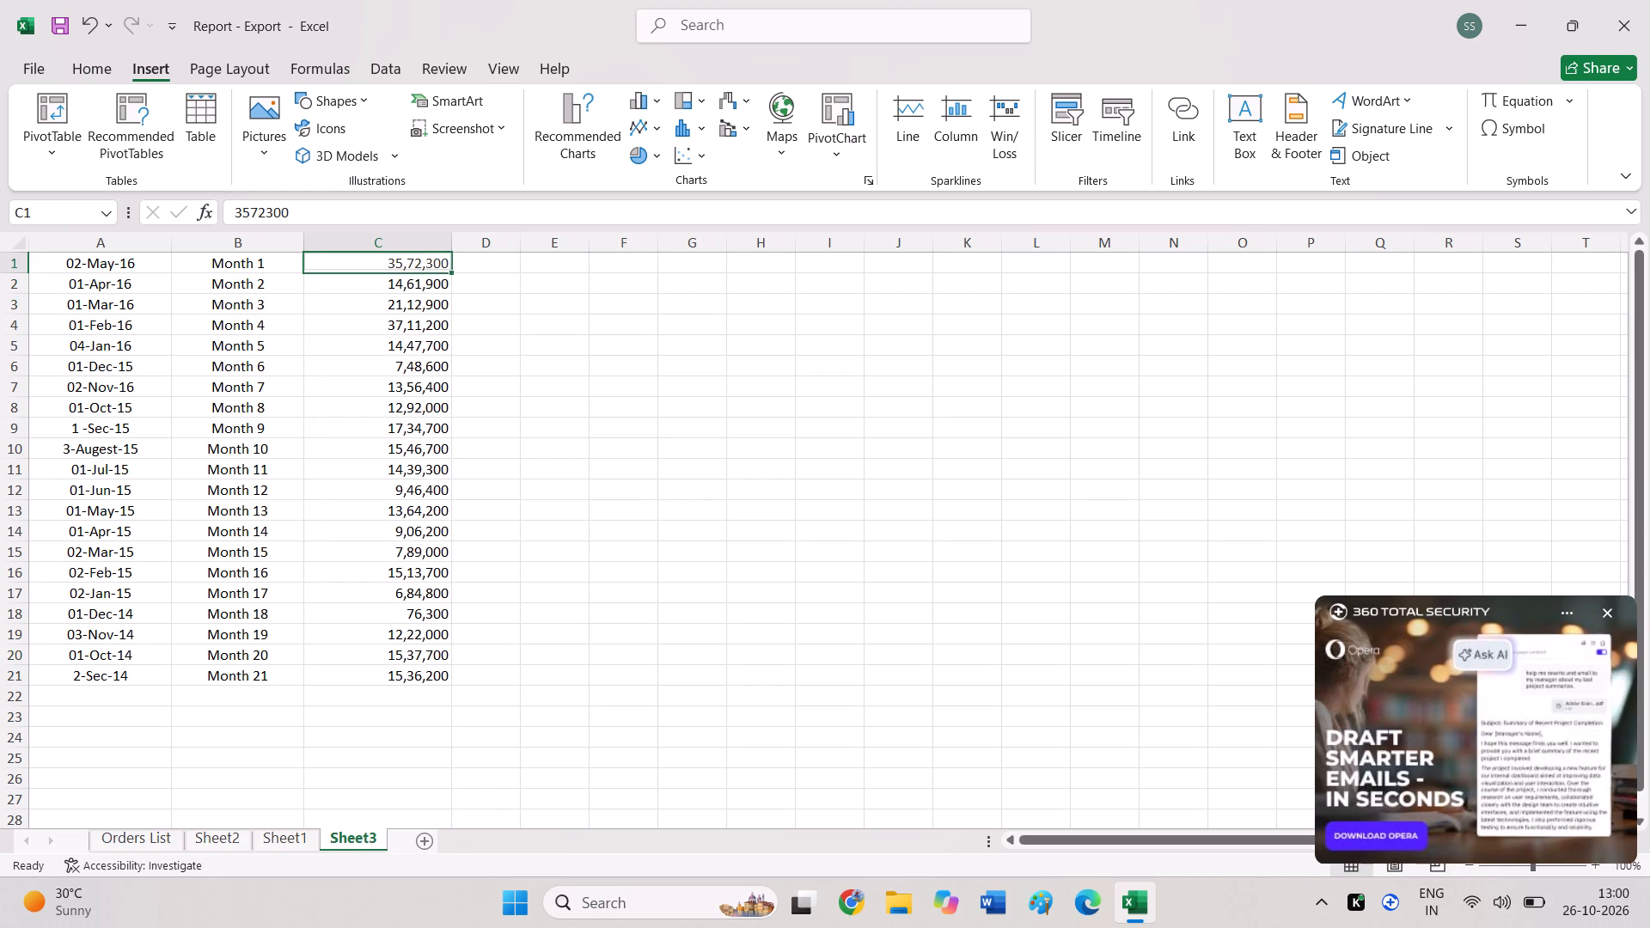
pyautogui.keyDown('ctrl'); pyautogui.click(413, 284); pyautogui.keyUp('ctrl')
pyautogui.keyDown('ctrl'); pyautogui.click(395, 309); pyautogui.keyUp('ctrl')
pyautogui.keyDown('ctrl'); pyautogui.click(390, 327); pyautogui.keyUp('ctrl')
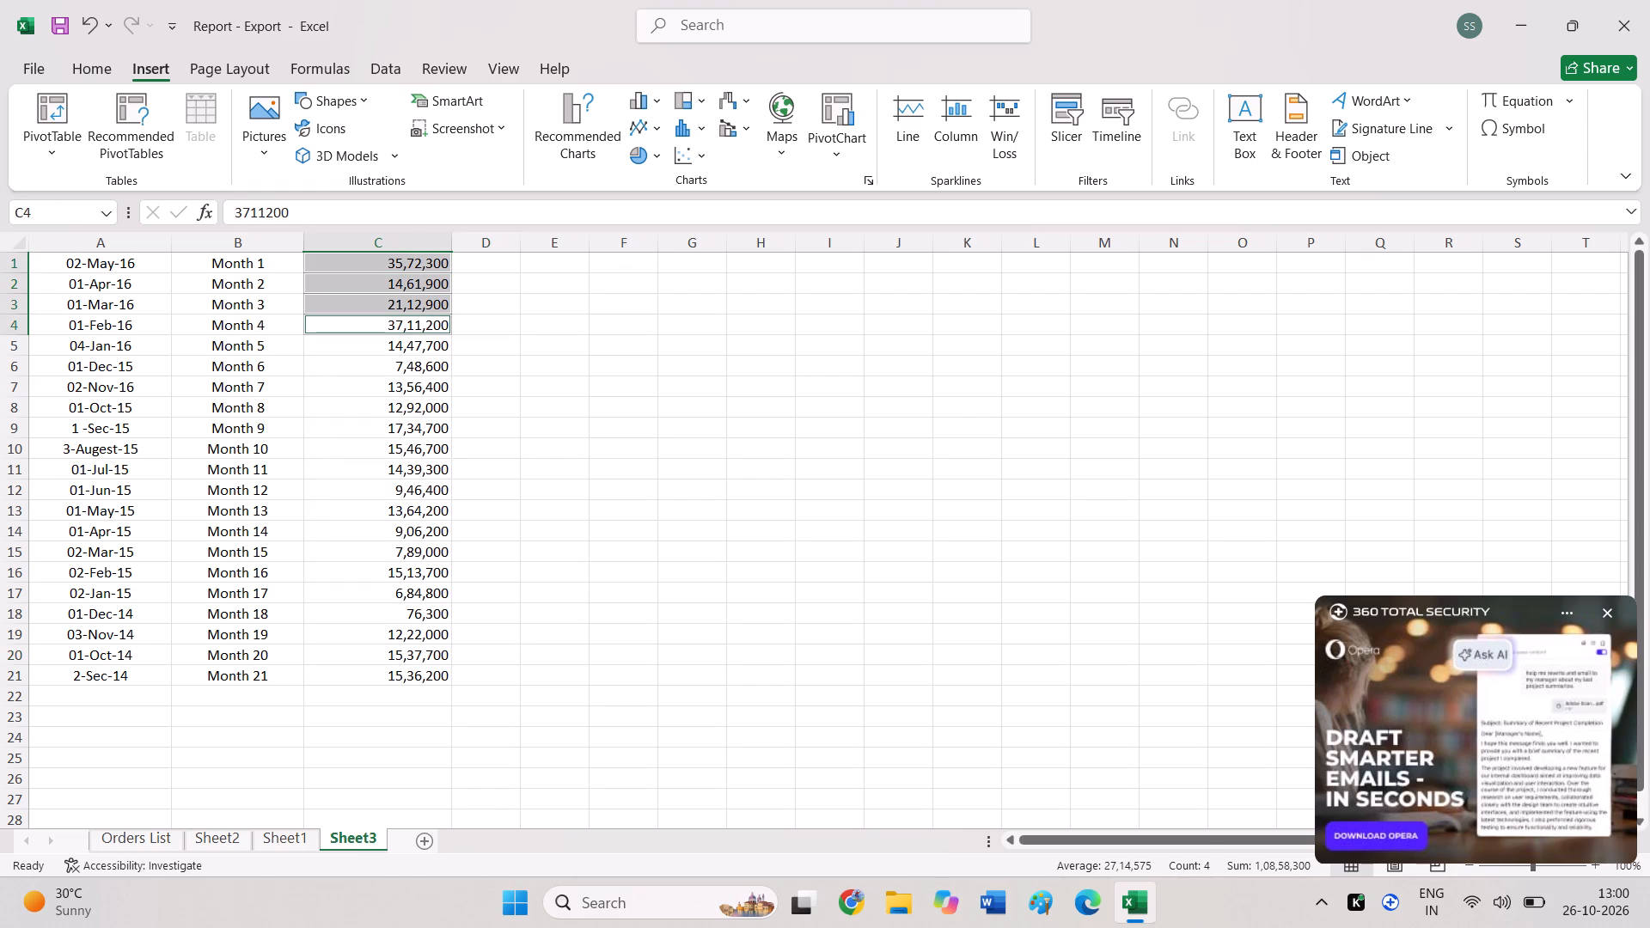
pyautogui.rightClick(387, 329)
pyautogui.click(460, 193)
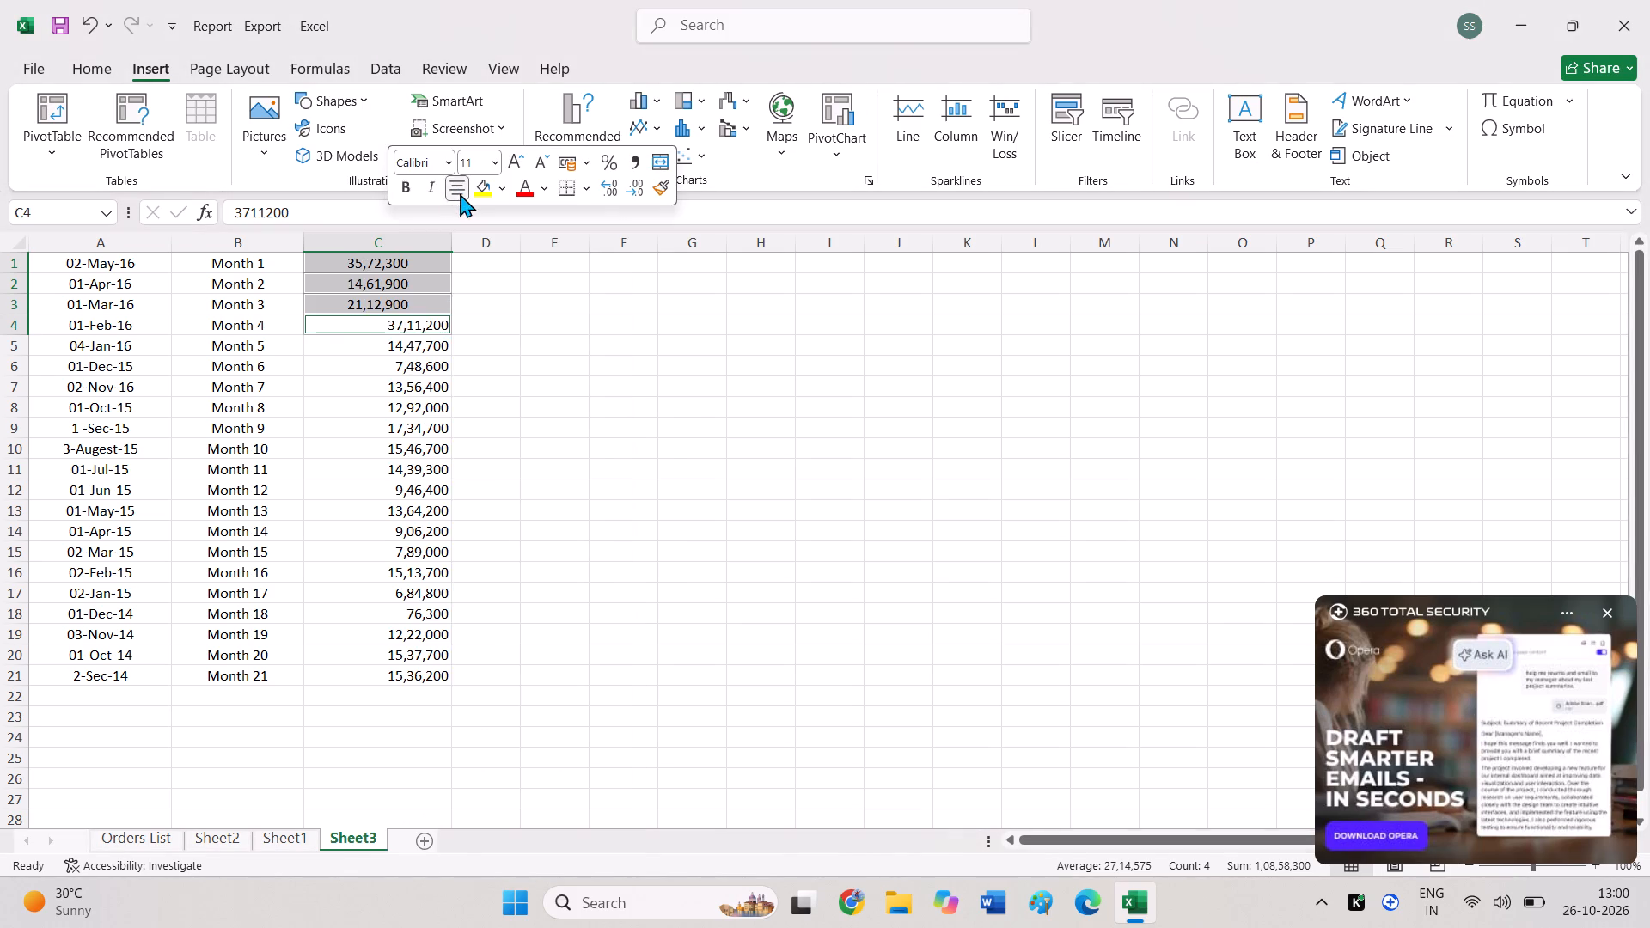
pyautogui.click(542, 414)
# Centre the amounts in cells C5 to C21, beside Month 5 through Month 21.
pyautogui.keyDown('ctrl'); pyautogui.click(422, 347); pyautogui.keyUp('ctrl')
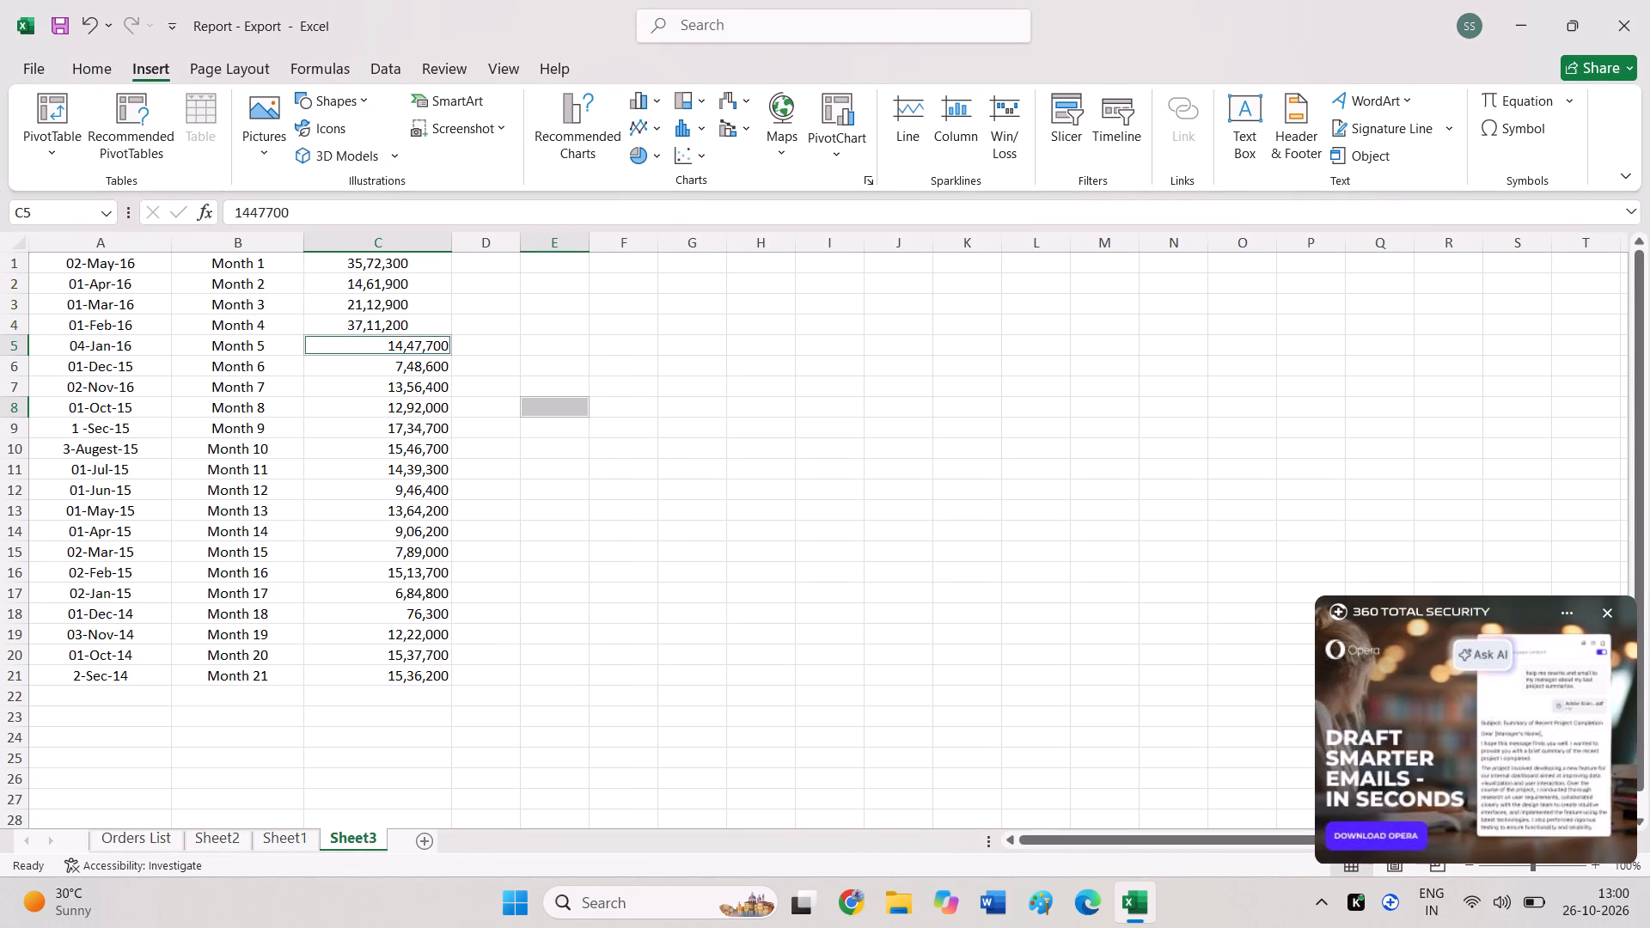
pyautogui.keyDown('ctrl'); pyautogui.click(431, 363); pyautogui.keyUp('ctrl')
pyautogui.keyDown('ctrl'); pyautogui.click(426, 394); pyautogui.keyUp('ctrl')
pyautogui.keyDown('ctrl'); pyautogui.click(420, 435); pyautogui.keyUp('ctrl')
pyautogui.keyDown('ctrl'); pyautogui.click(438, 401); pyautogui.keyUp('ctrl')
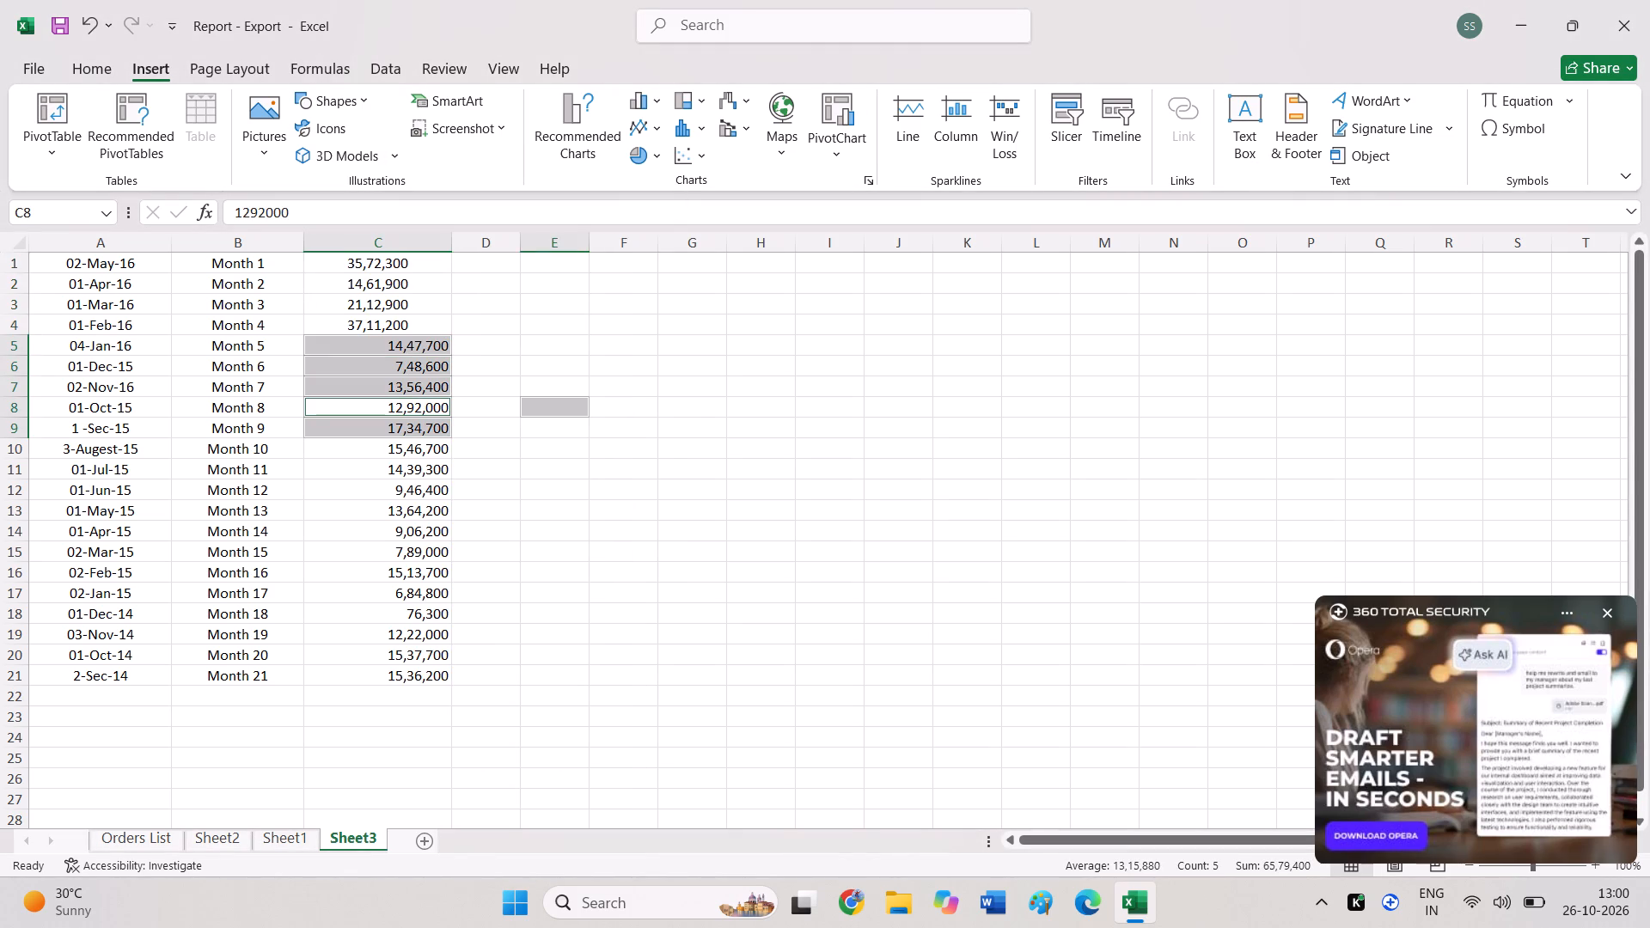
pyautogui.keyDown('ctrl'); pyautogui.click(427, 405); pyautogui.keyUp('ctrl')
pyautogui.keyDown('ctrl'); pyautogui.click(437, 407); pyautogui.keyUp('ctrl')
pyautogui.keyDown('ctrl'); pyautogui.moveTo(430, 406); pyautogui.dragTo(411, 666); pyautogui.keyUp('ctrl')
pyautogui.keyDown('ctrl'); pyautogui.click(424, 387); pyautogui.keyUp('ctrl')
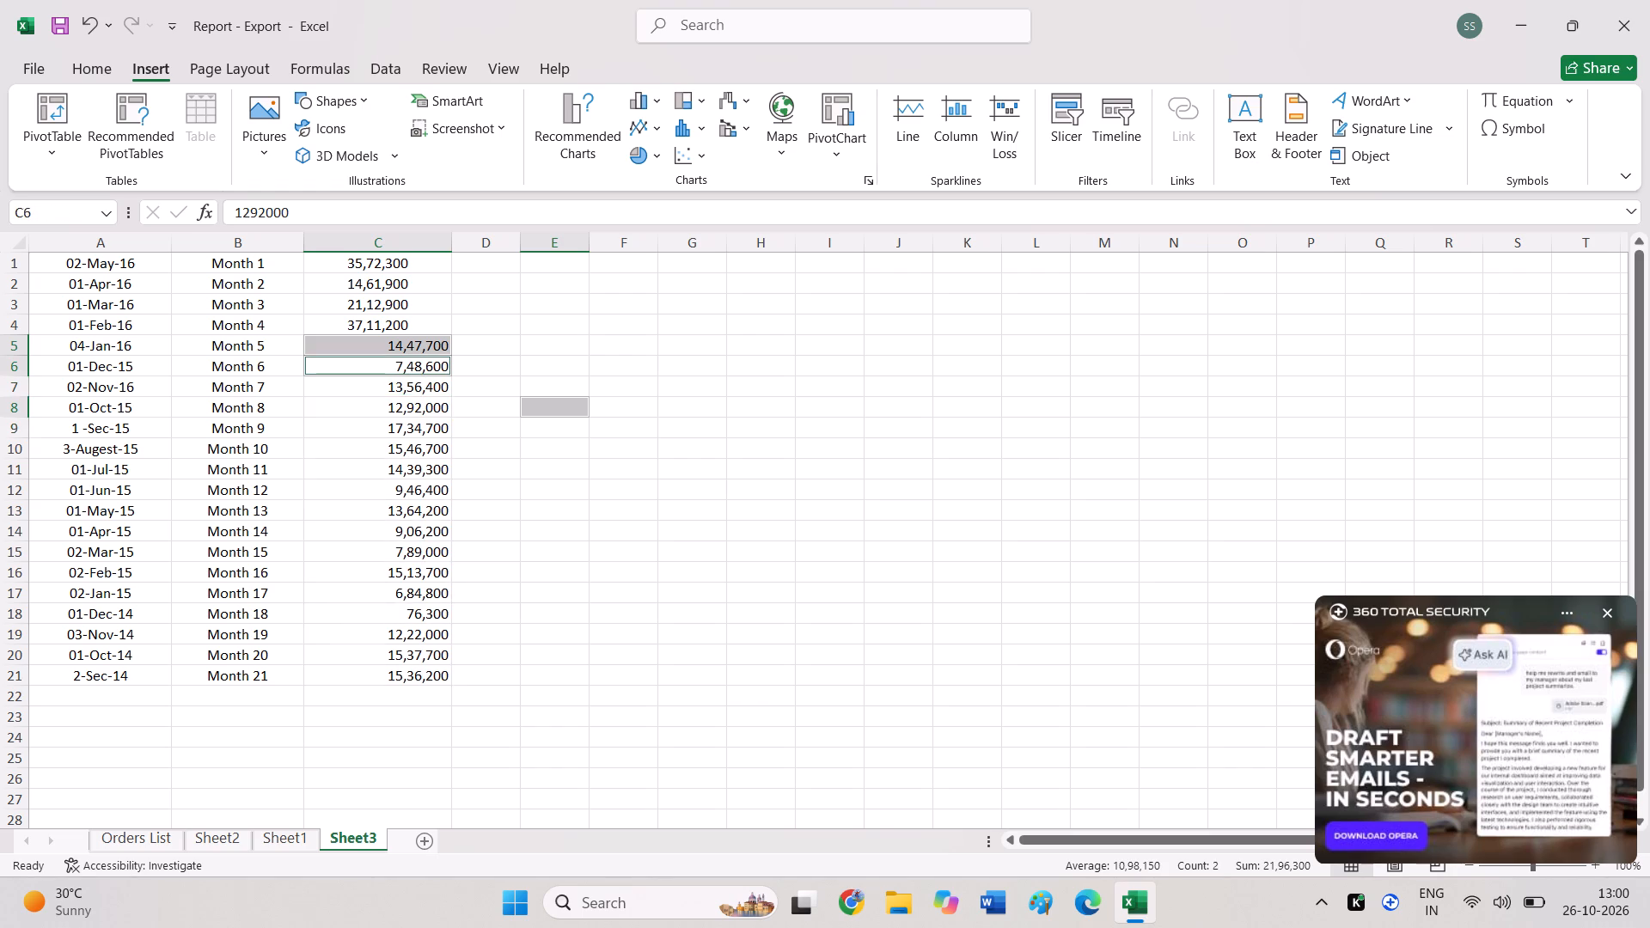
pyautogui.keyDown('ctrl'); pyautogui.click(417, 389); pyautogui.keyUp('ctrl')
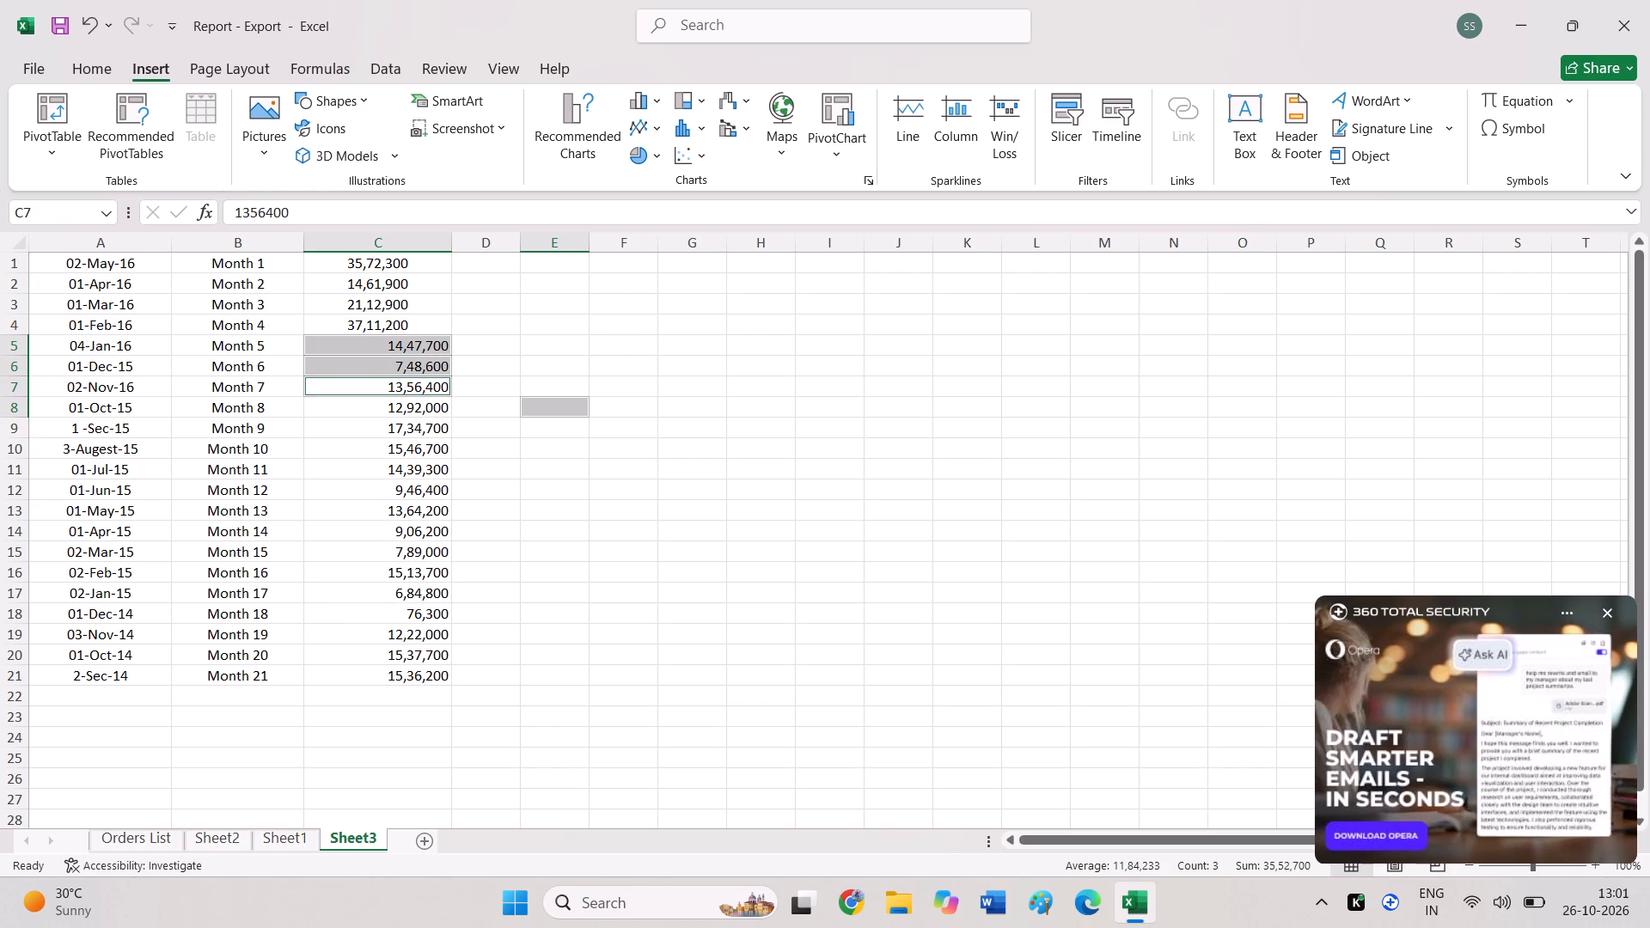
pyautogui.keyDown('ctrl'); pyautogui.moveTo(419, 391); pyautogui.dragTo(434, 684); pyautogui.keyUp('ctrl')
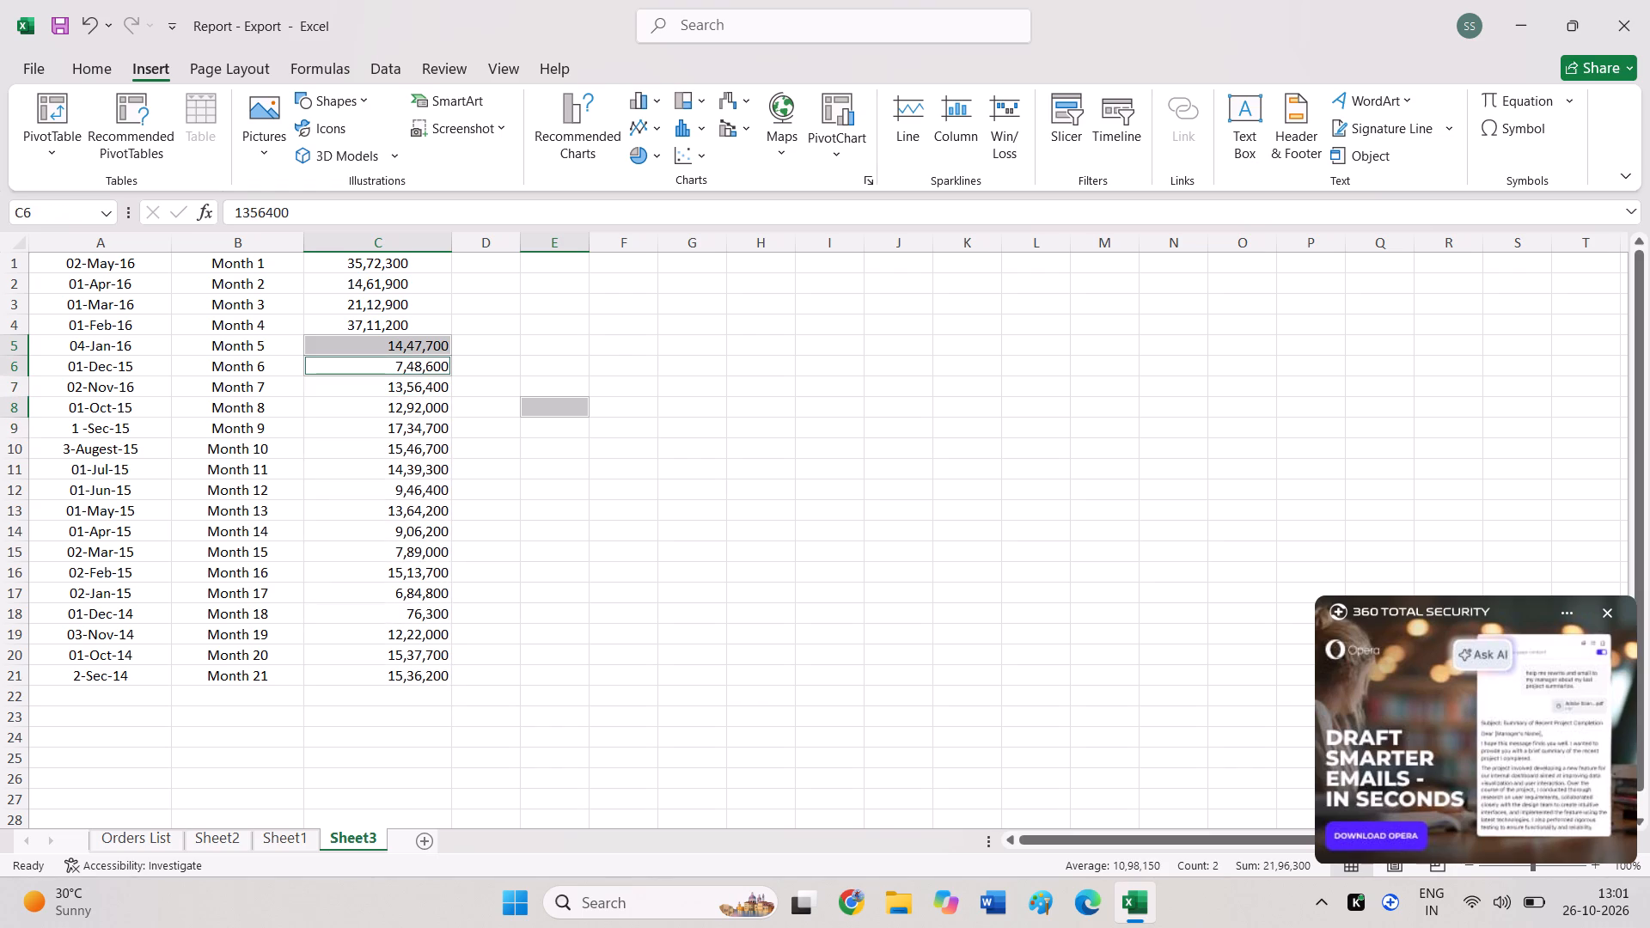
pyautogui.keyDown('ctrl'); pyautogui.moveTo(430, 687); pyautogui.dragTo(431, 391); pyautogui.keyUp('ctrl')
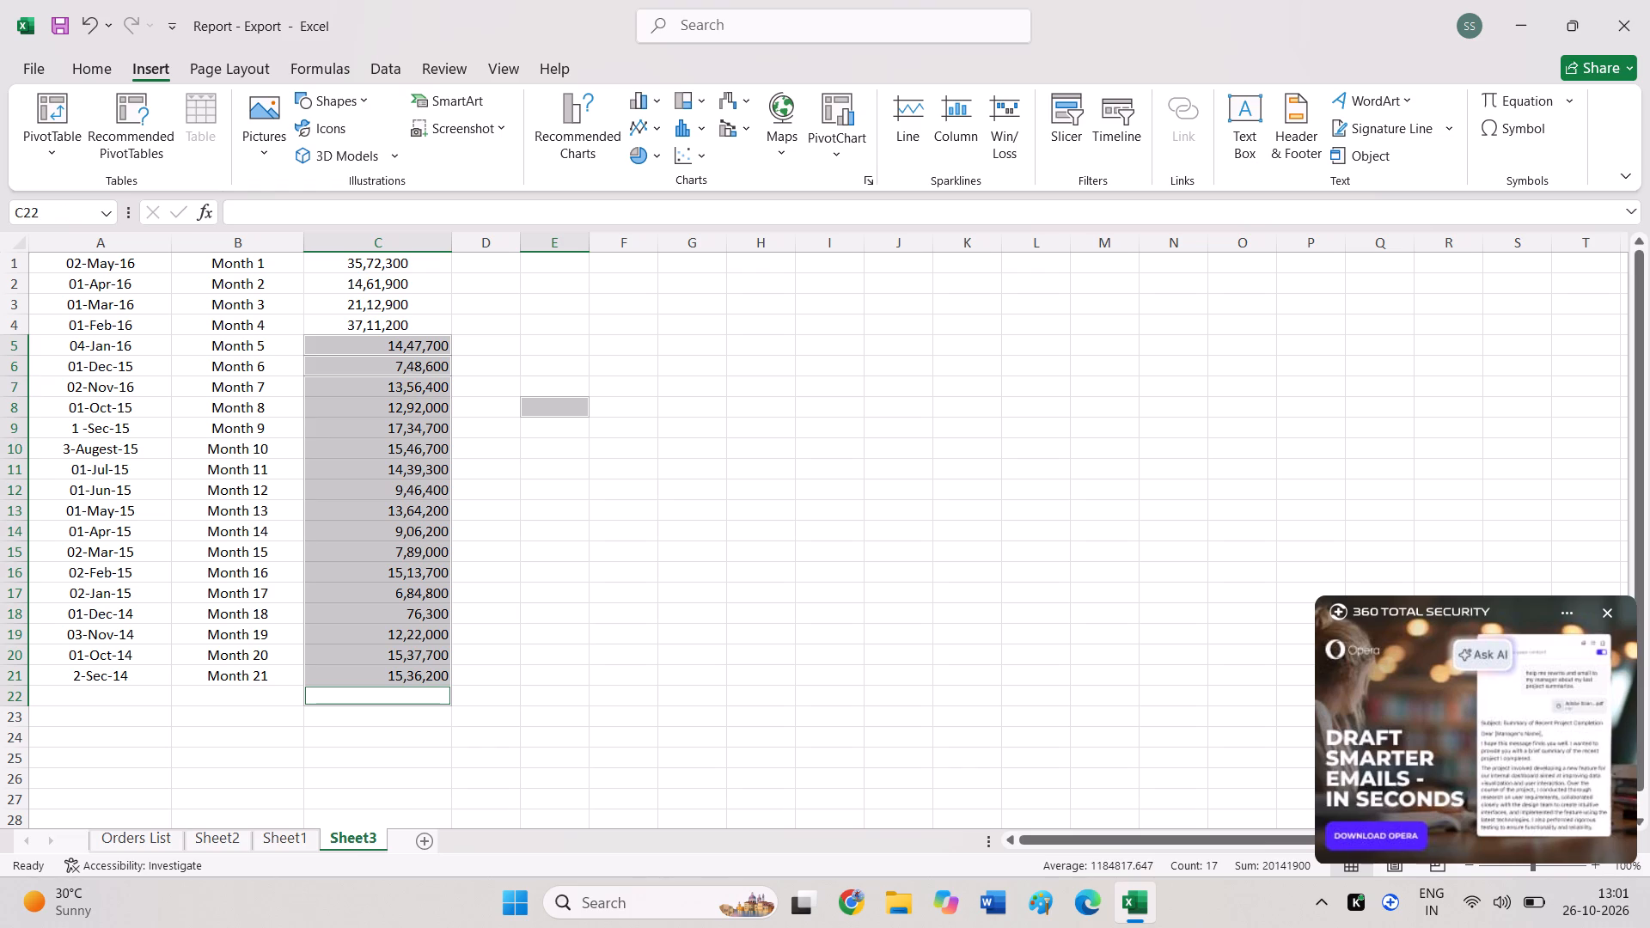
pyautogui.rightClick(431, 391)
pyautogui.click(498, 192)
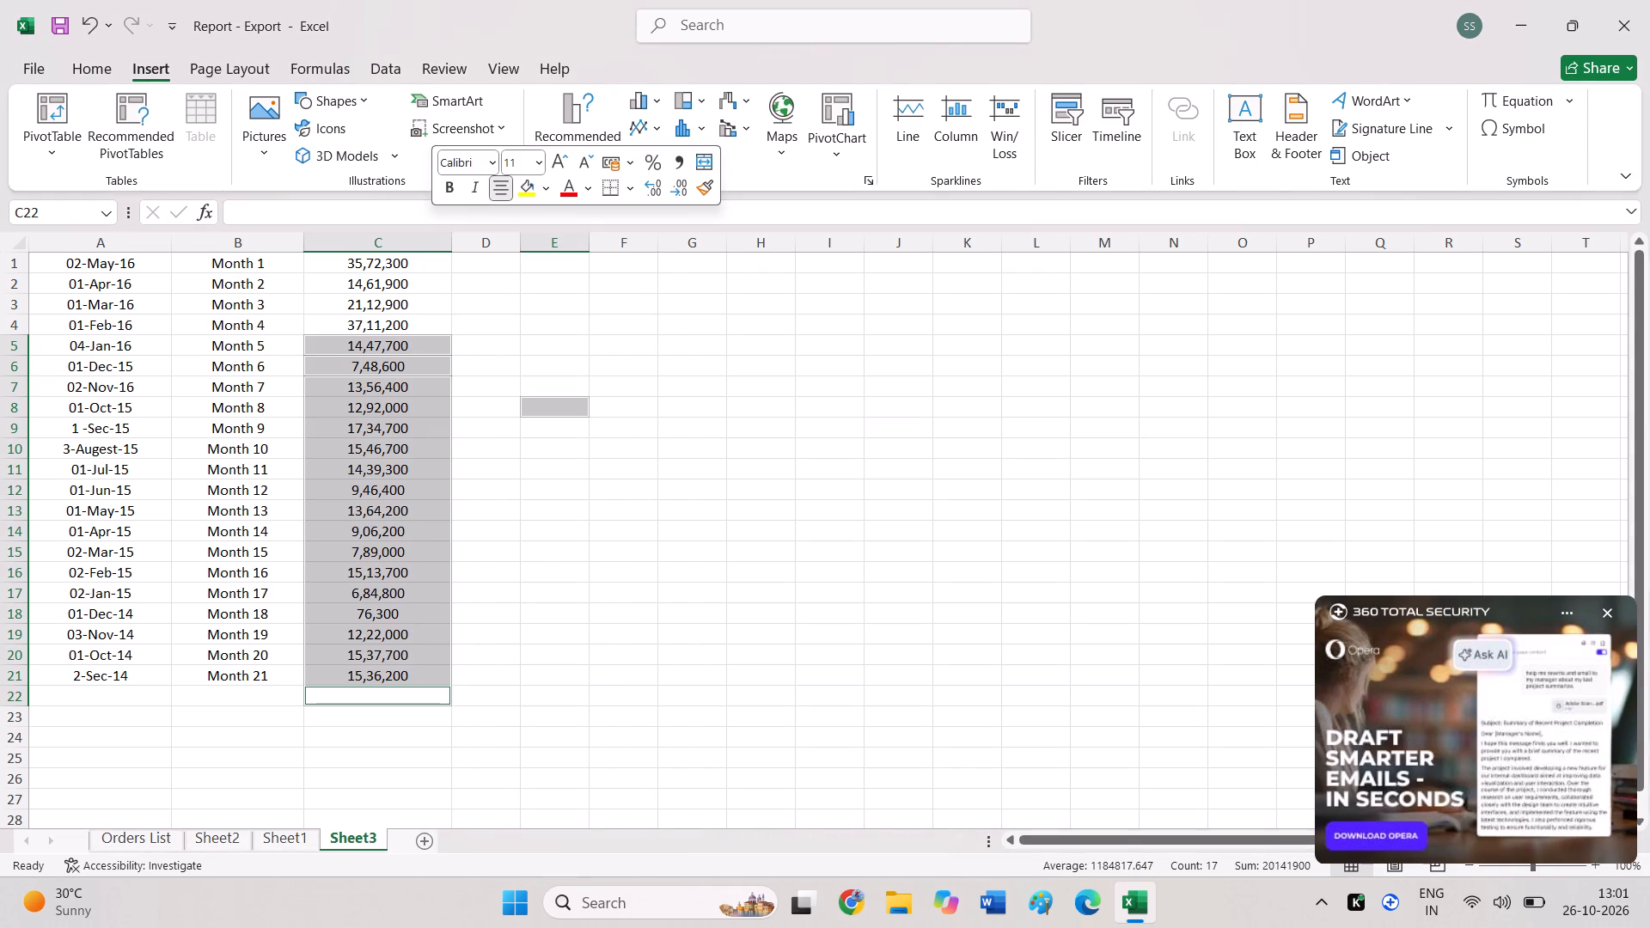
pyautogui.click(572, 407)
# Widen the empty column D to nearly twice its width, slightly narrower than column C.
pyautogui.click(468, 262)
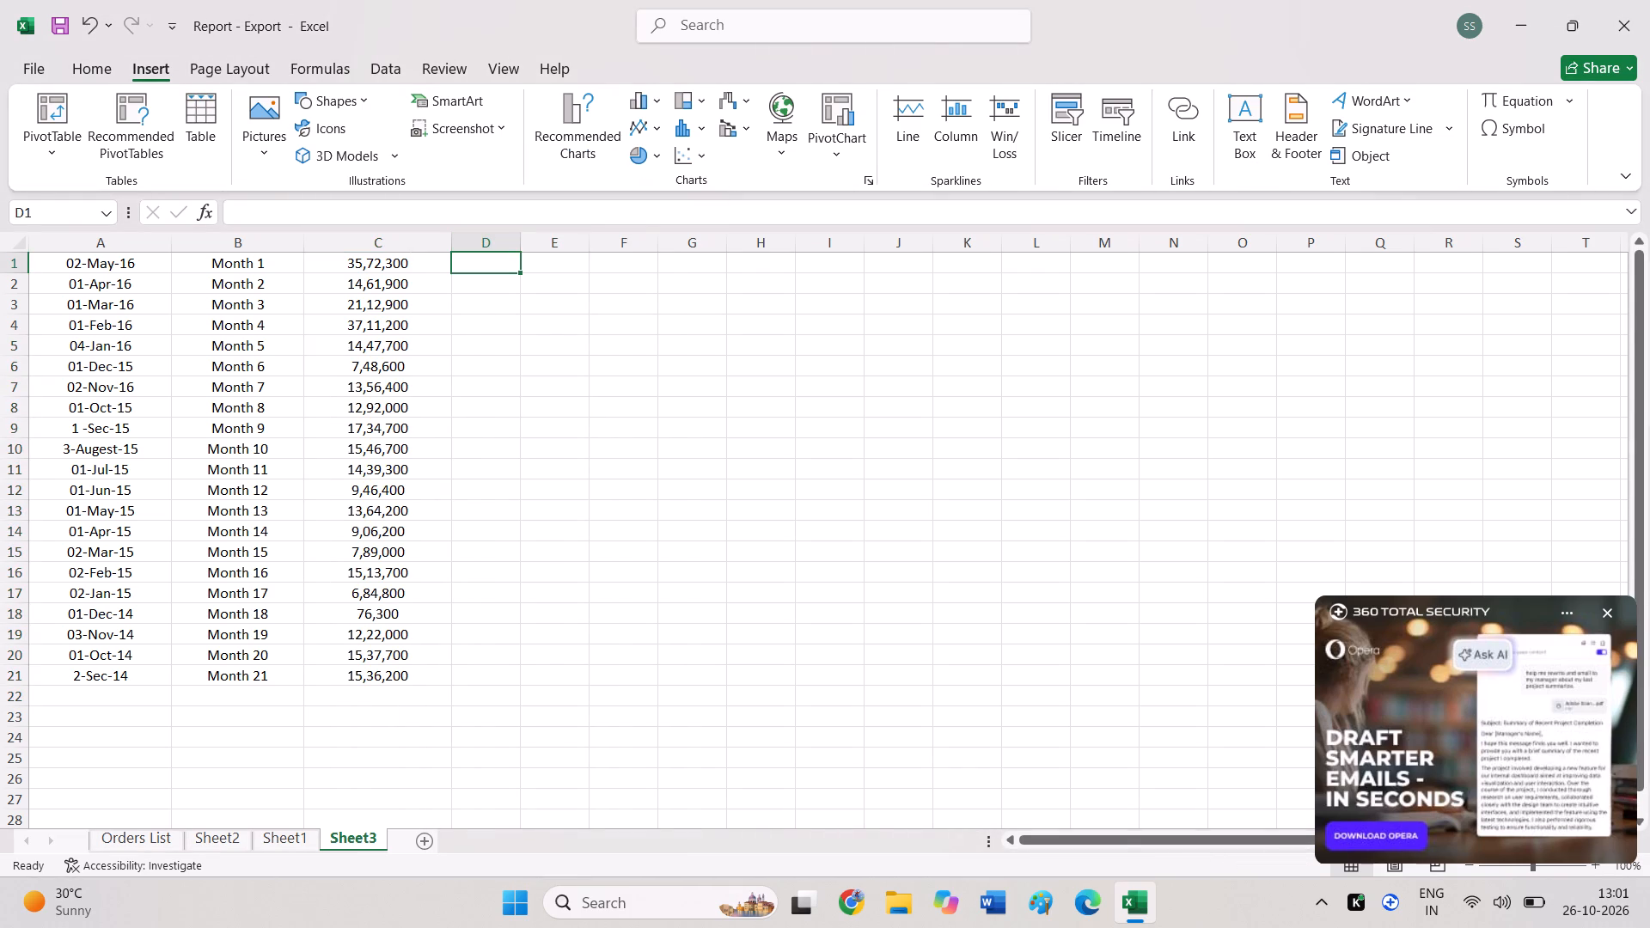
pyautogui.moveTo(519, 240); pyautogui.dragTo(579, 234)
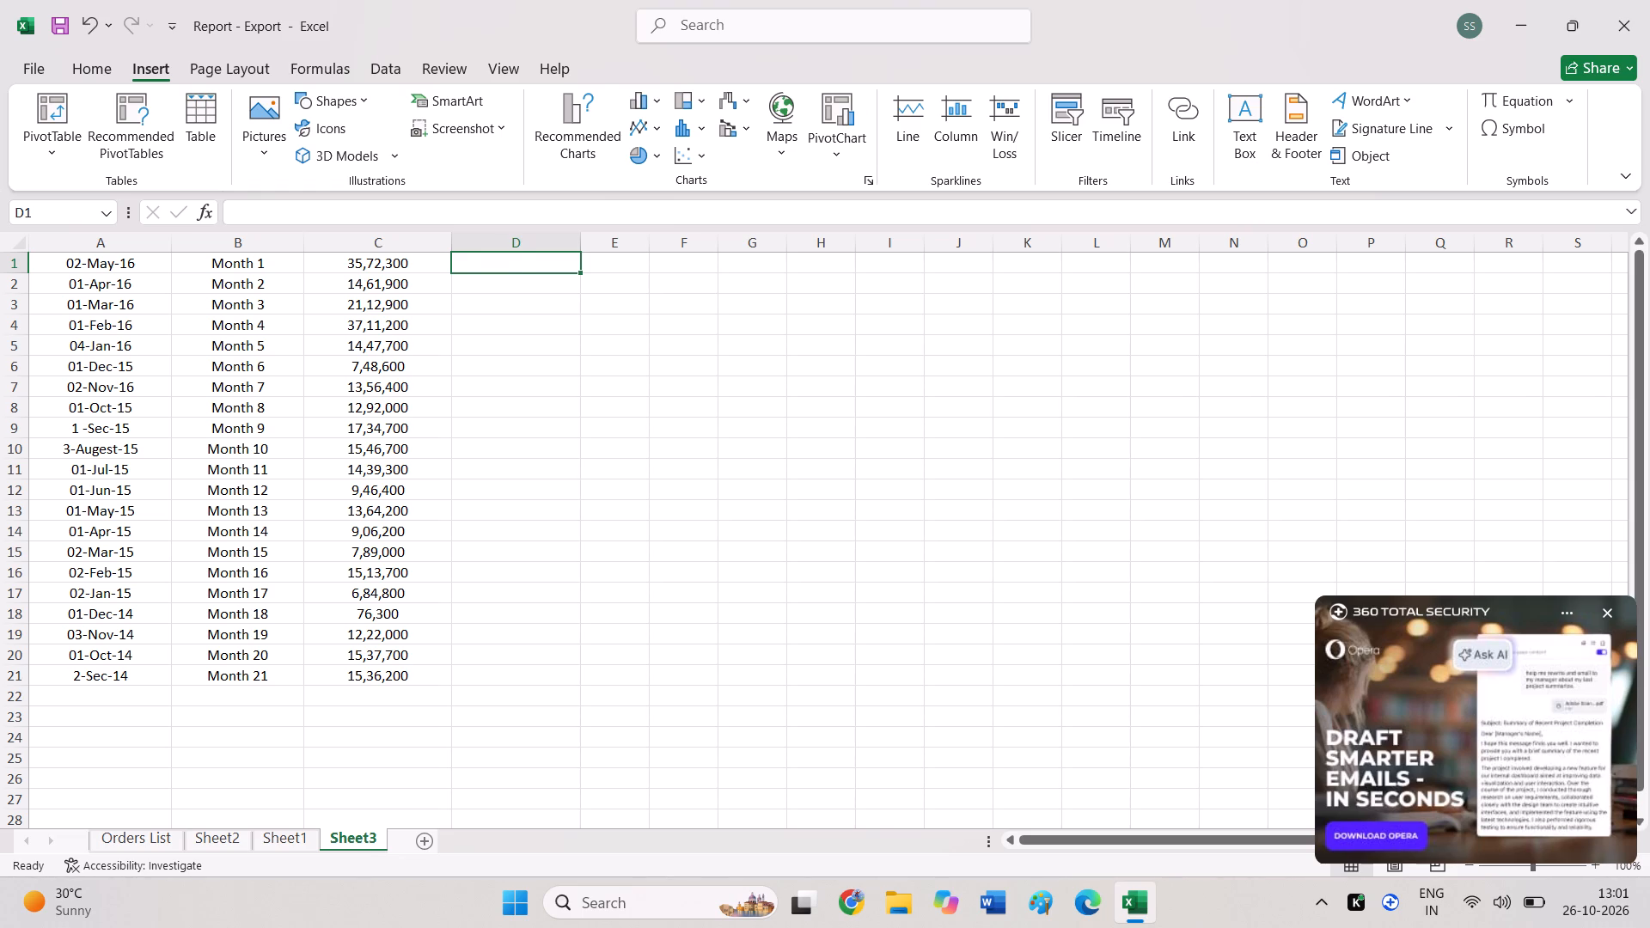
# Enter the values 46.39, 51.70 and 45.87 in cells D1 to D3, for Month 1 through Month 3.
pyautogui.write('46.')
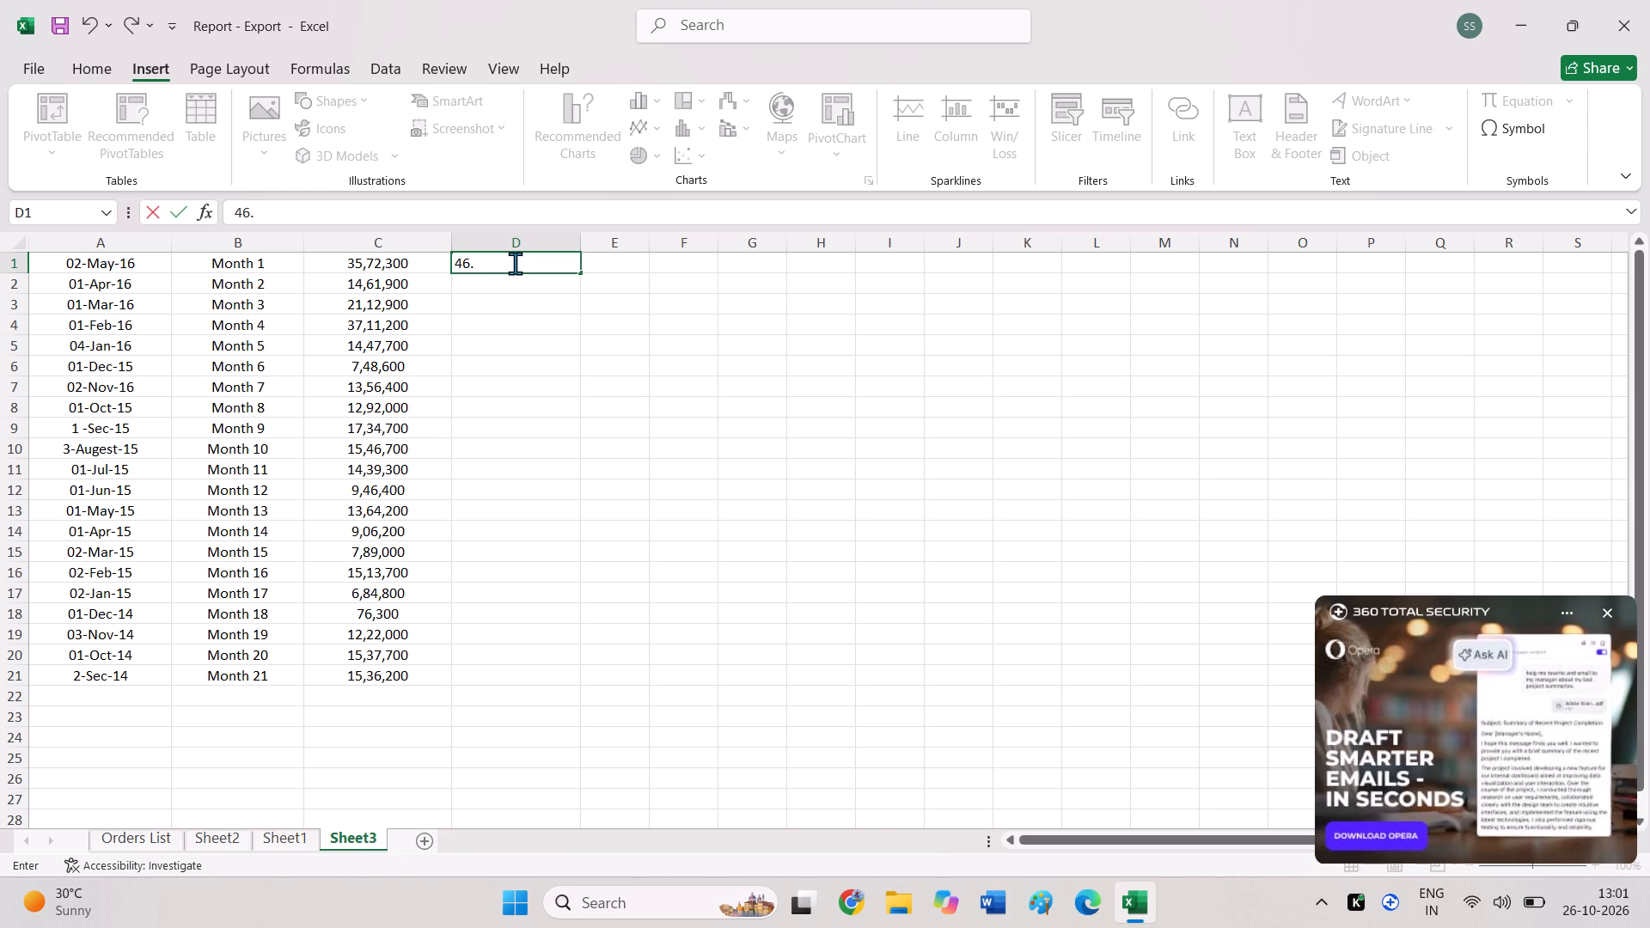
pyautogui.write('39')
pyautogui.press('Return')
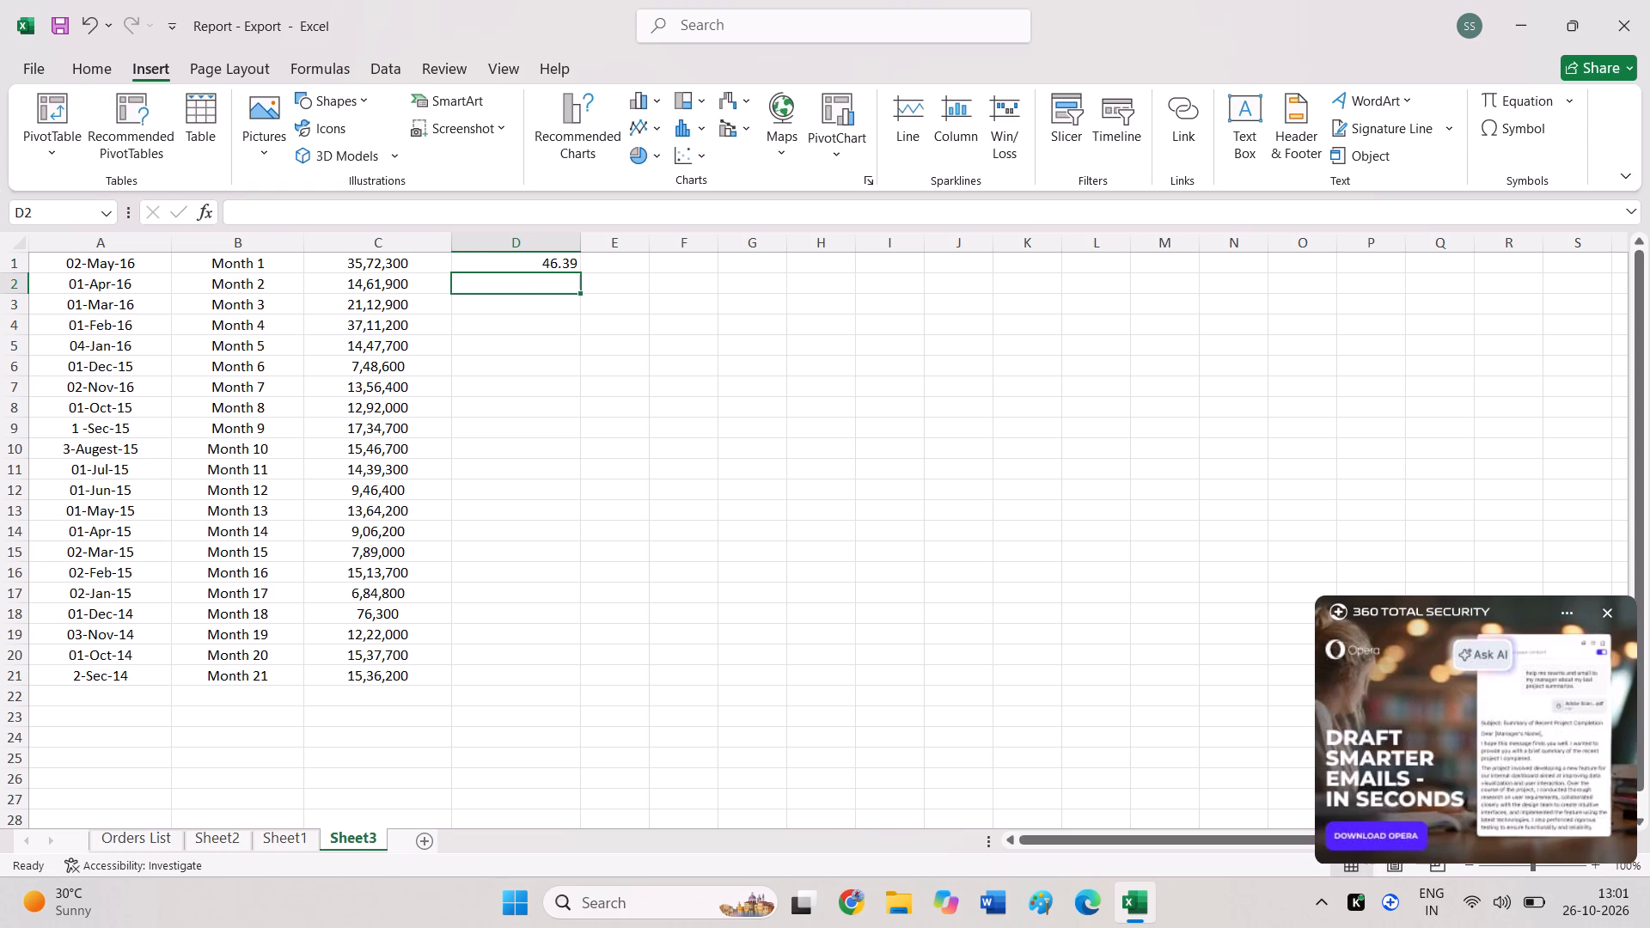
pyautogui.write('51')
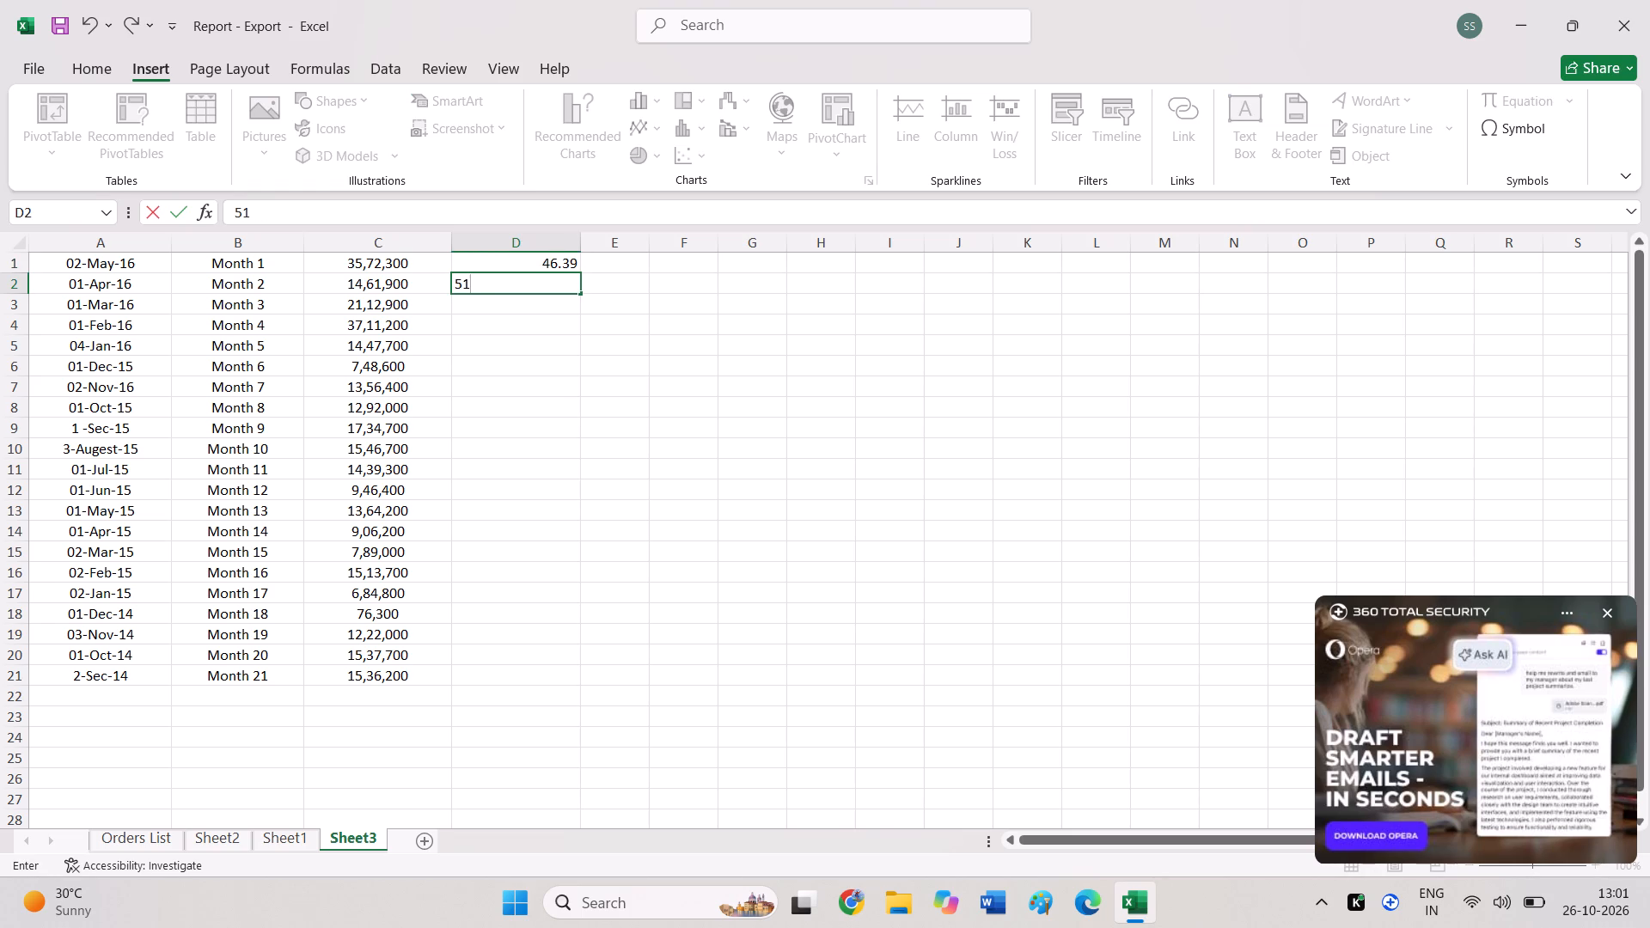
pyautogui.write('.70')
pyautogui.press('Return')
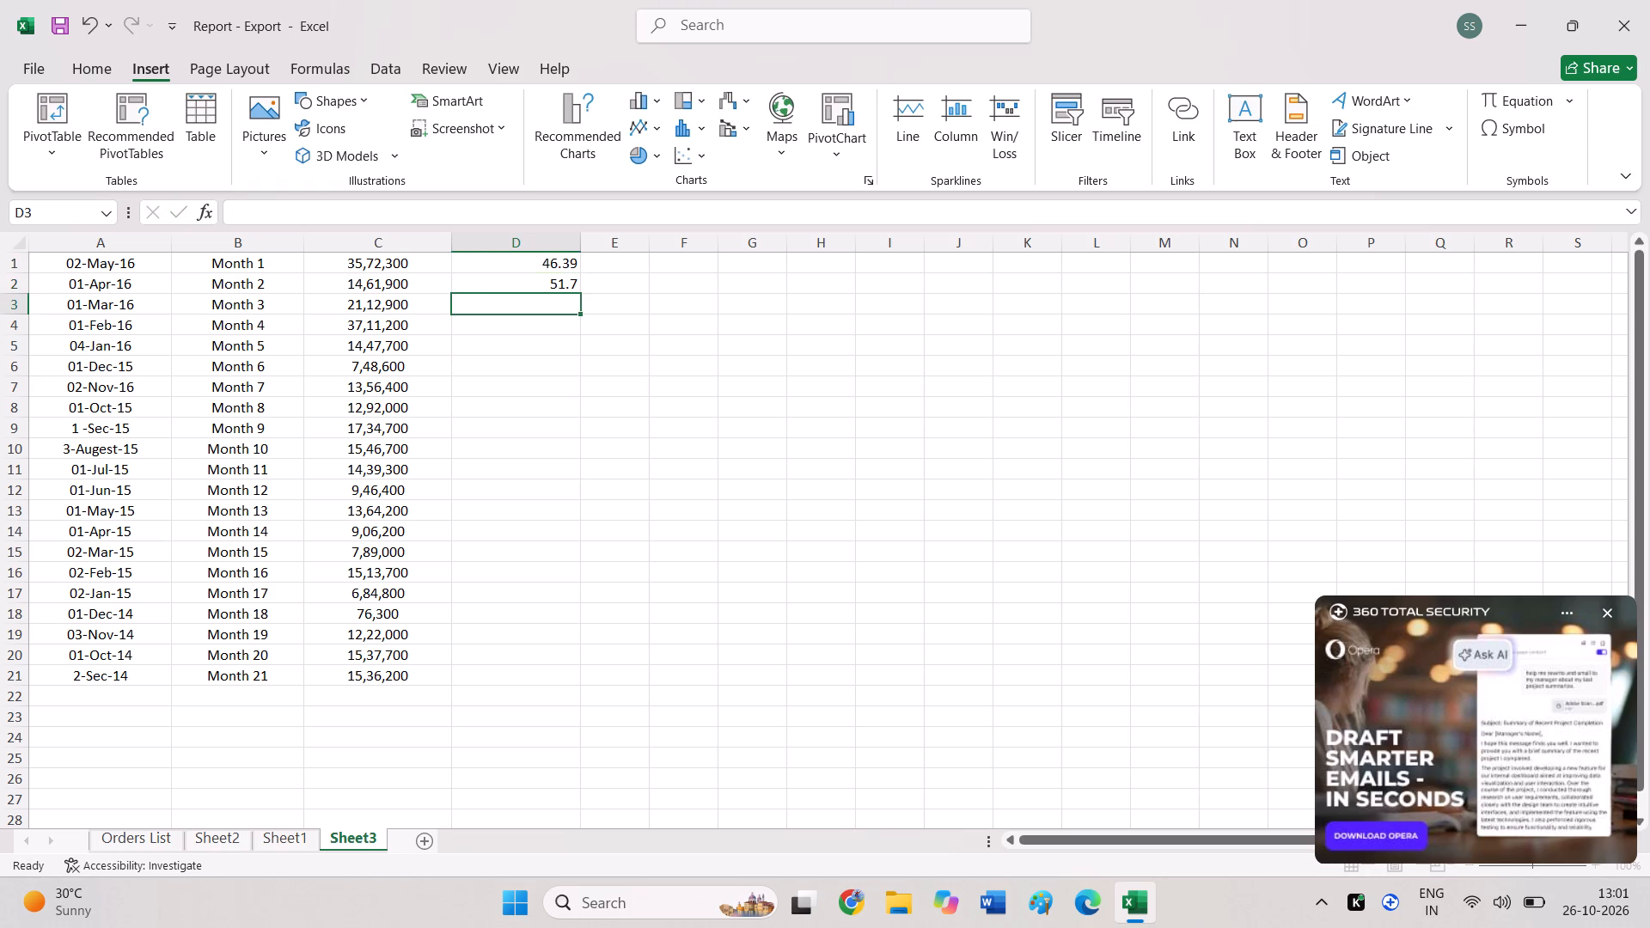
pyautogui.write('45.87')
pyautogui.press('Return')
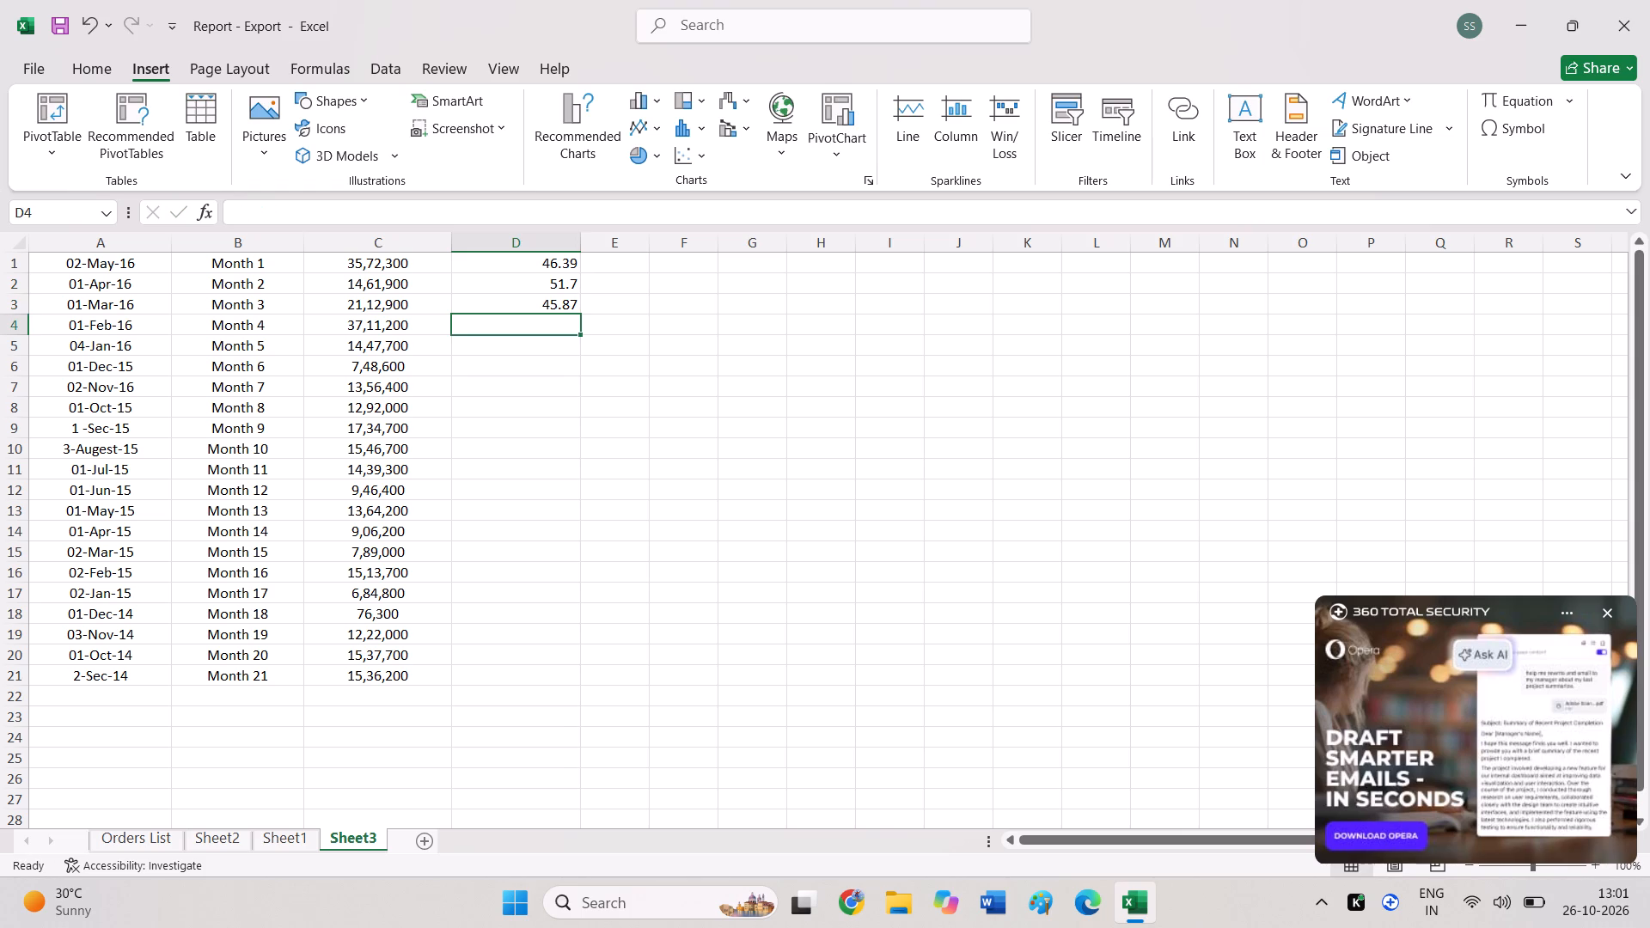
# Enter the values 45.85 in cell D4 for Month 4 and 80.24 in cell D5 for Month 5.
pyautogui.write('45')
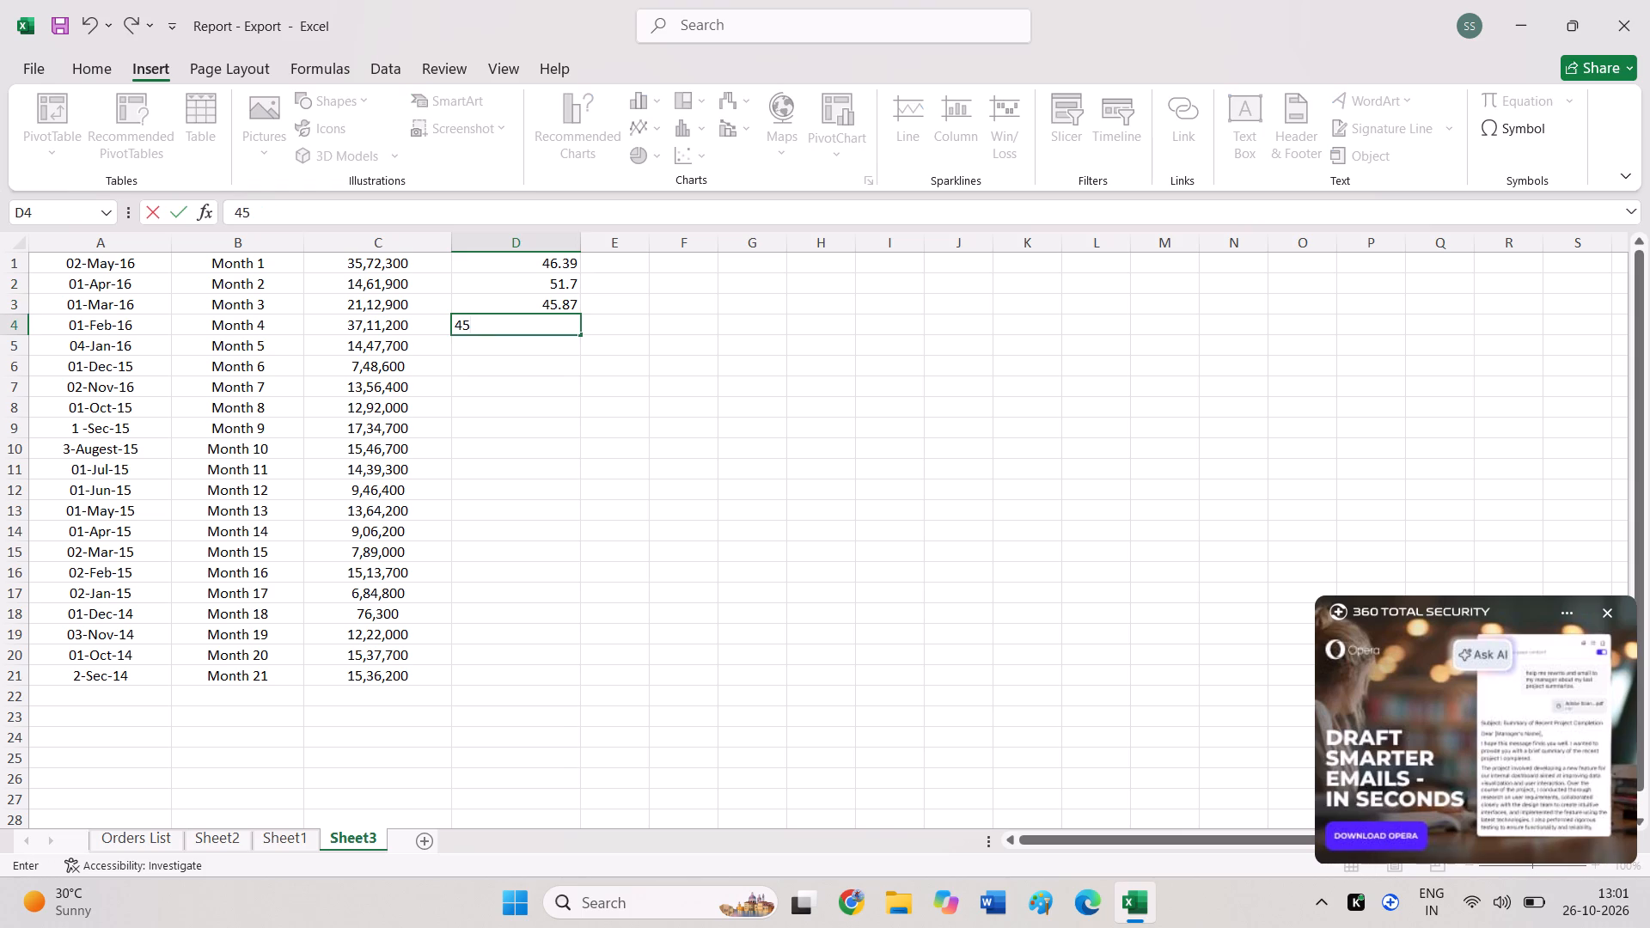
pyautogui.write('.5')
pyautogui.press('BackSpace')
pyautogui.write('85')
pyautogui.press('Return')
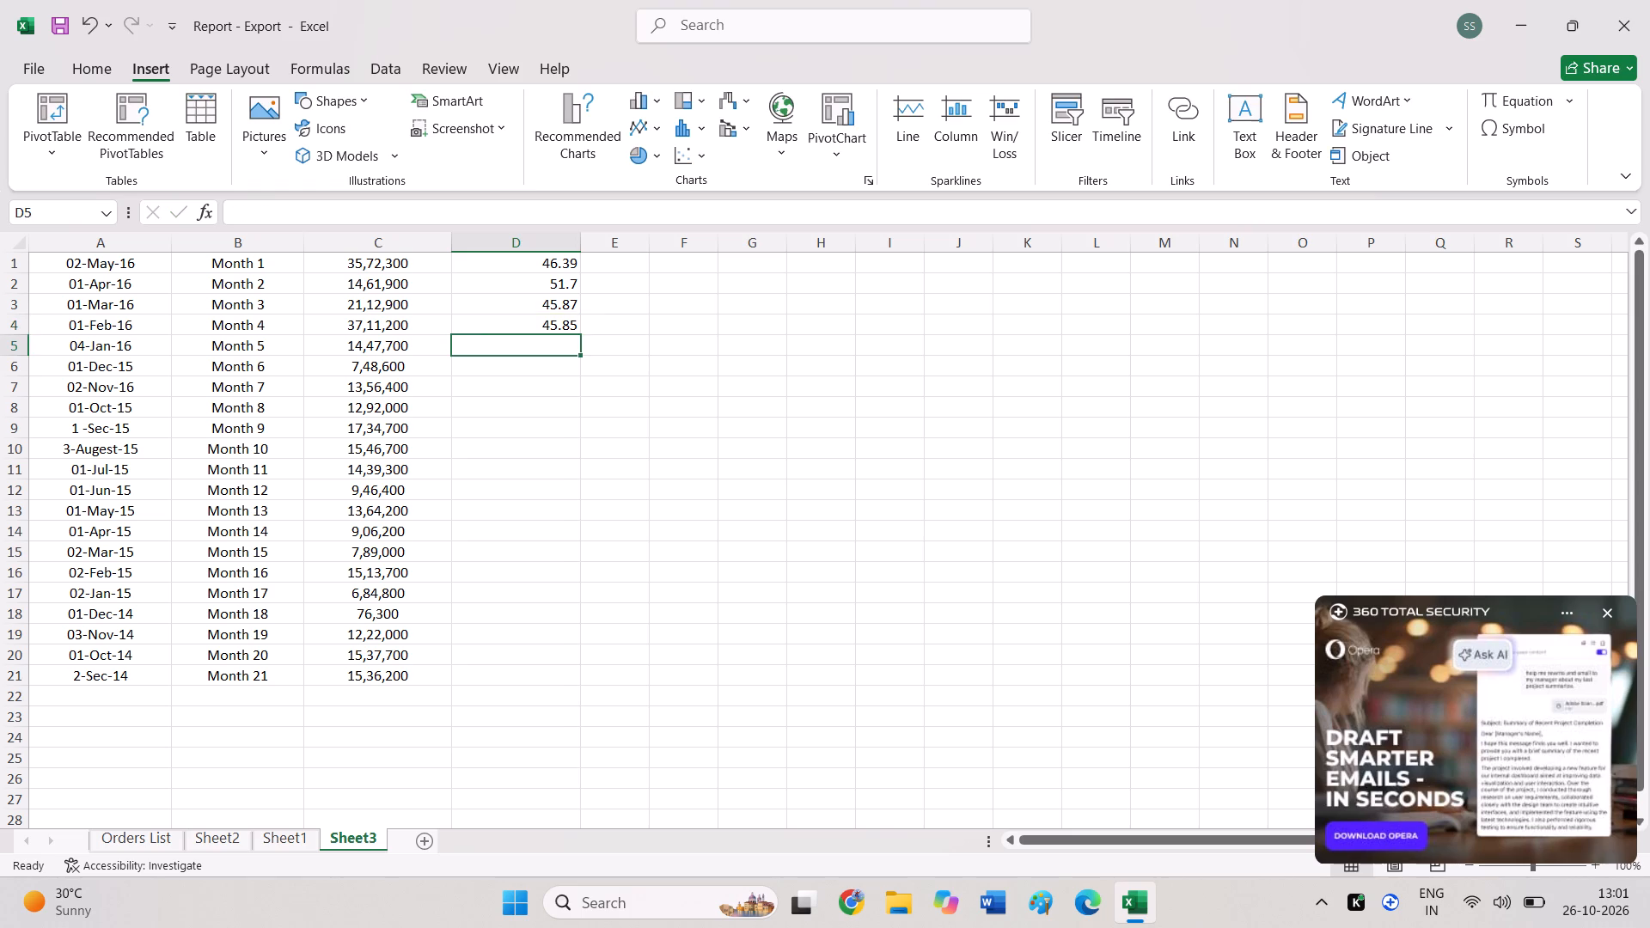
pyautogui.write('80')
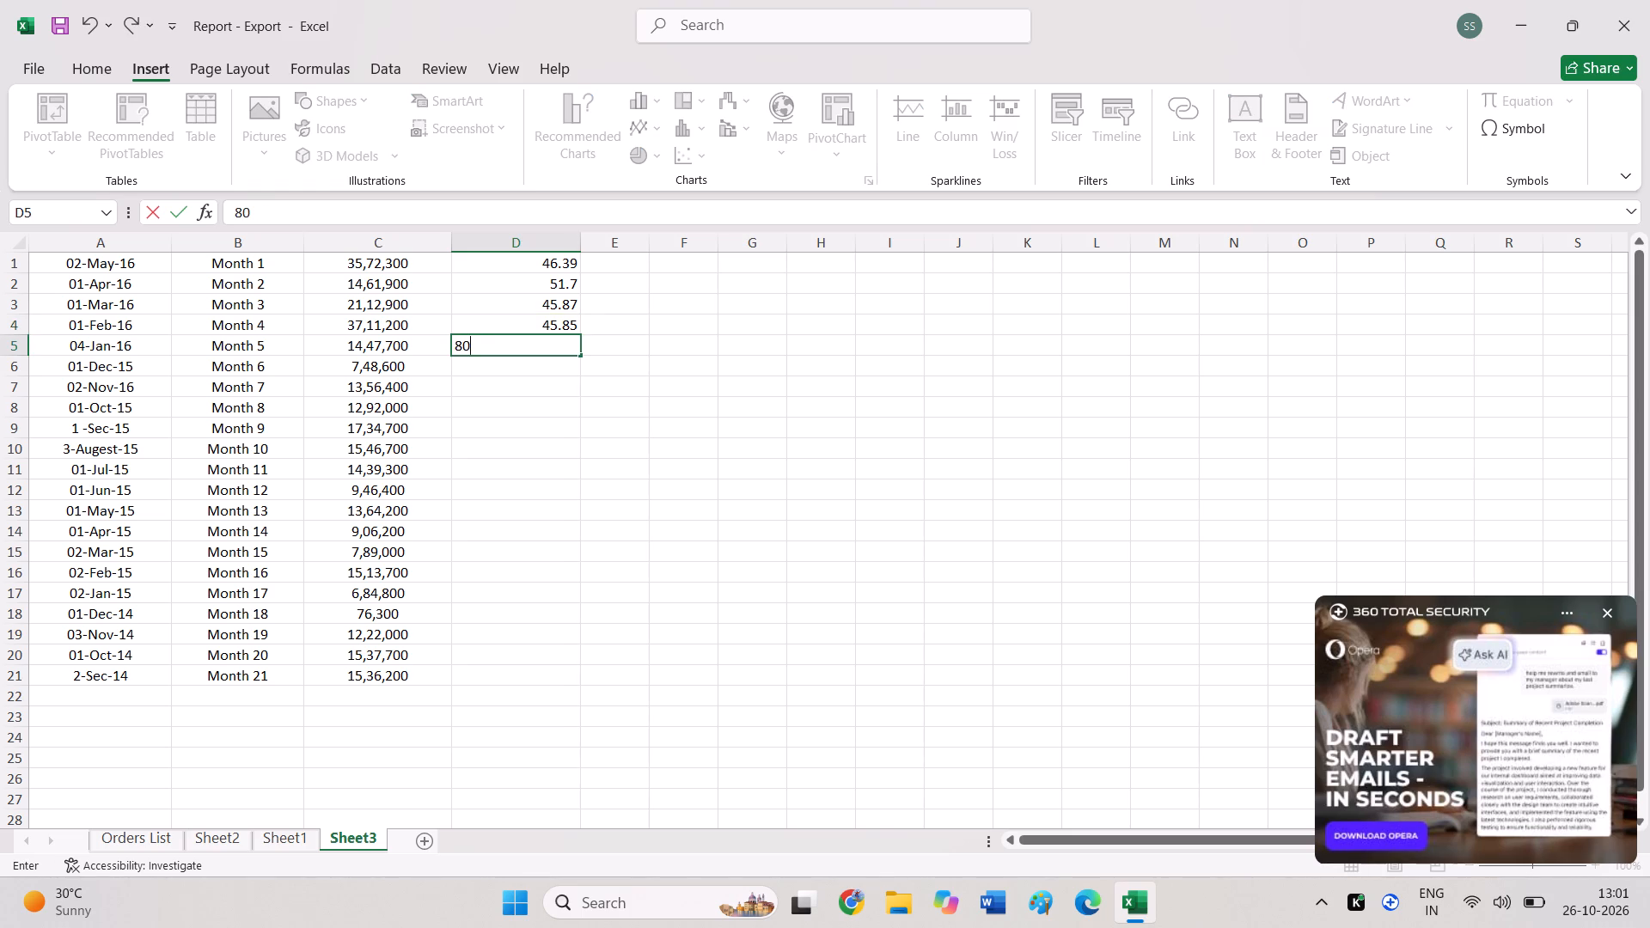
pyautogui.write('.24')
pyautogui.press('Return')
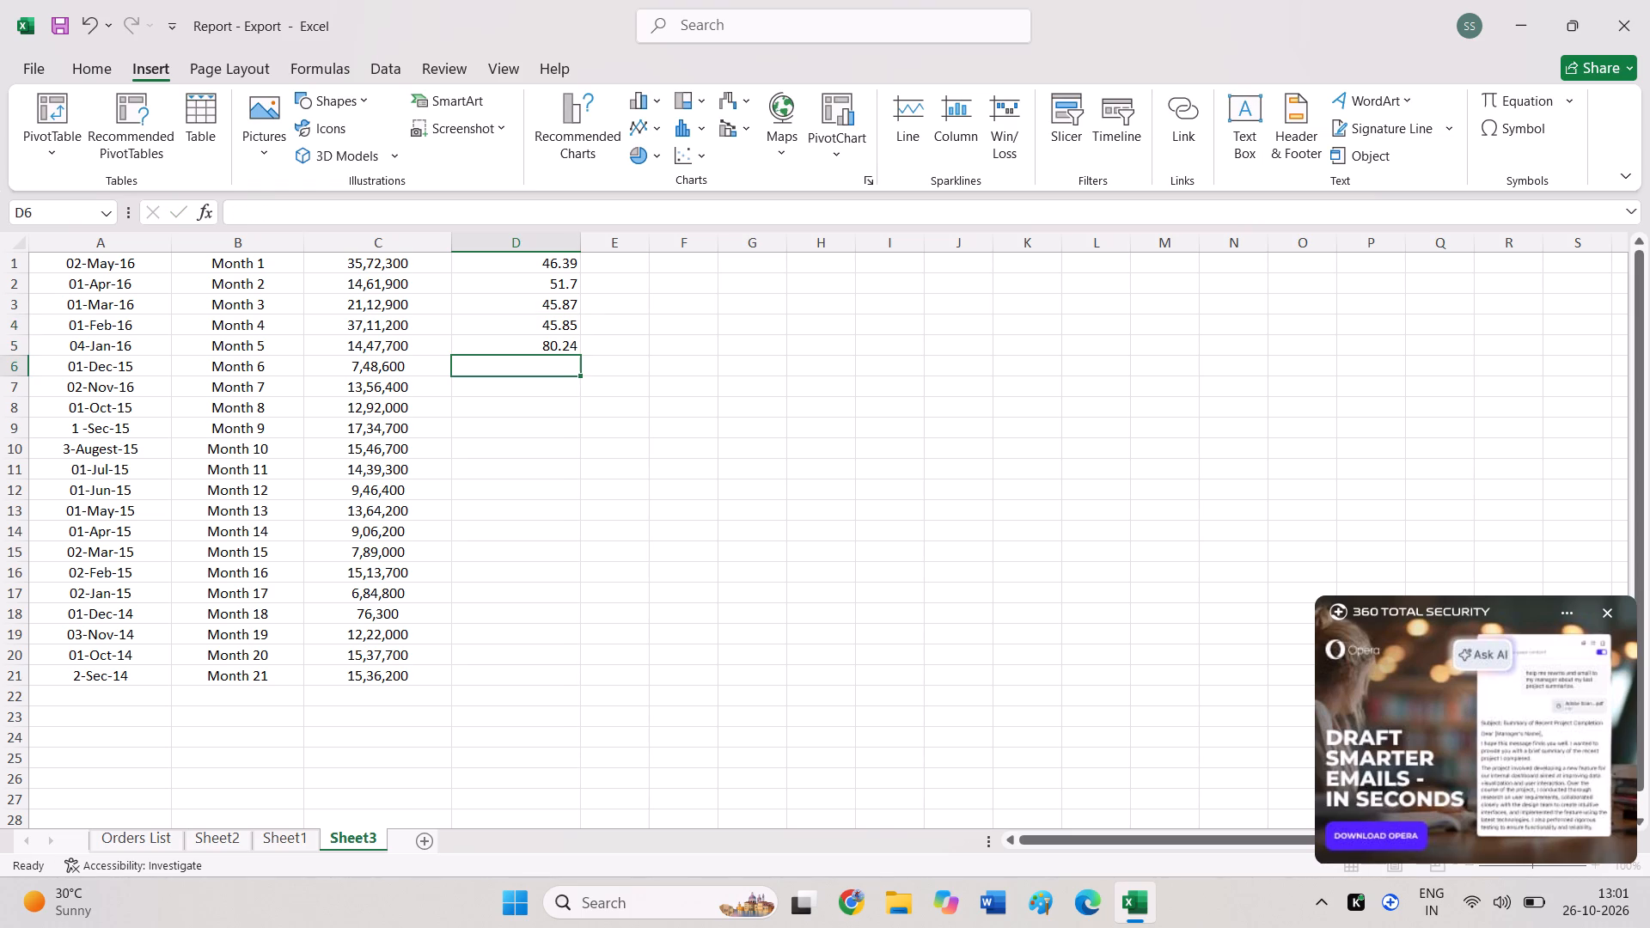
# Enter the values 94.72 in cell D6 for Month 6 and 57.86 in cell D7 for Month 7.
pyautogui.write('94')
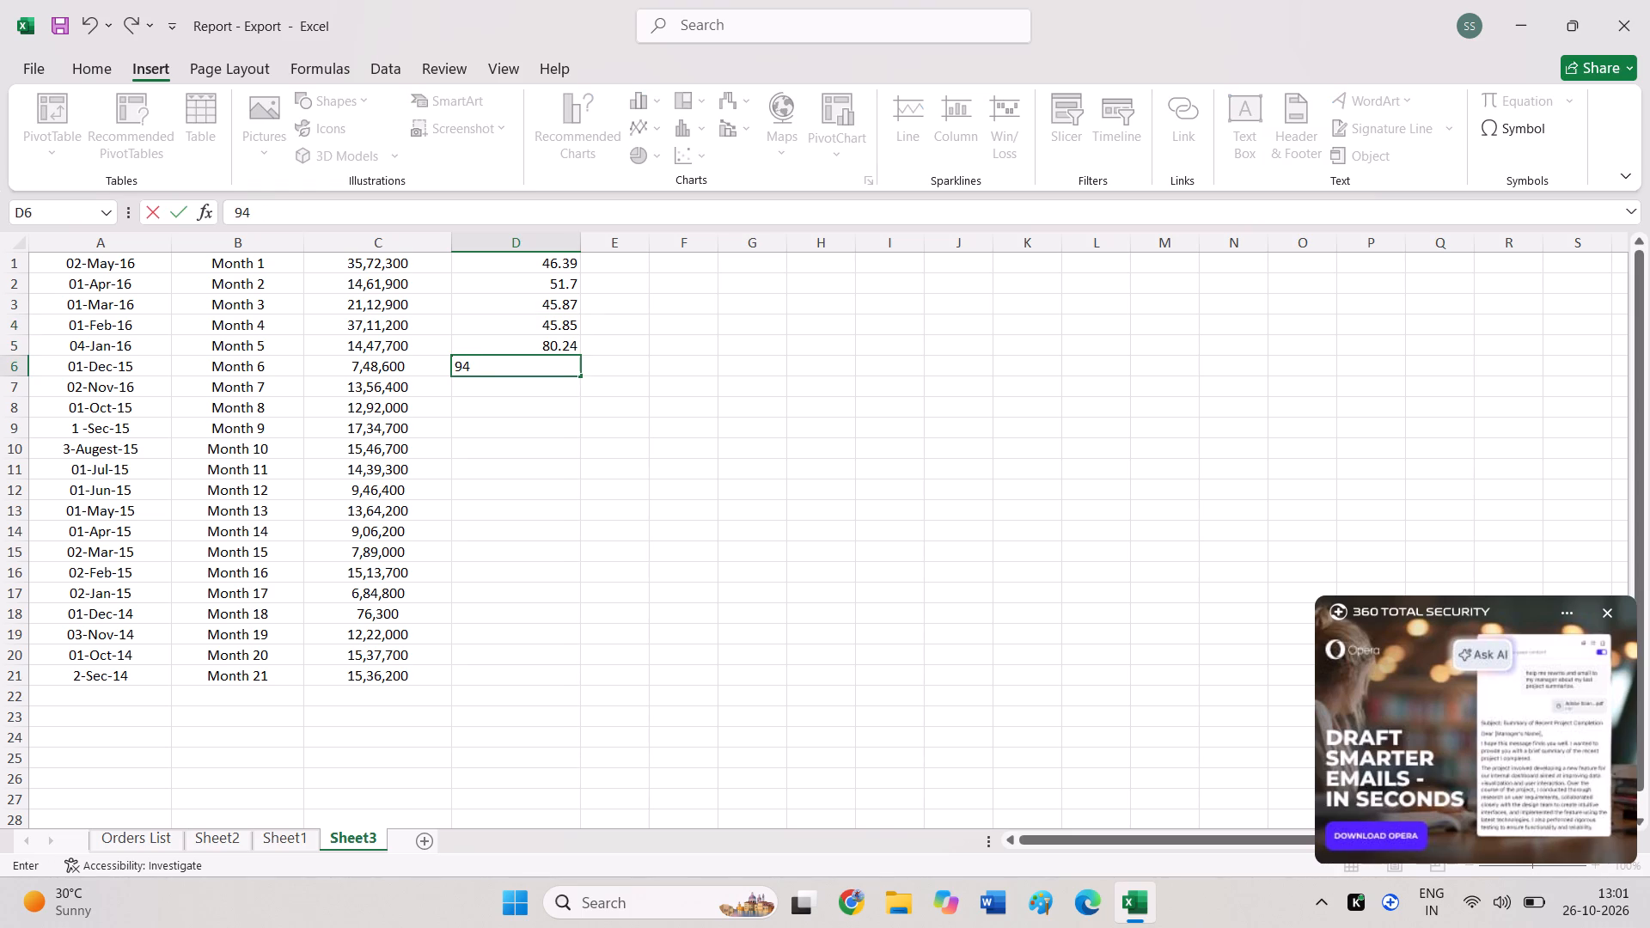
pyautogui.write('.72')
pyautogui.press('Return')
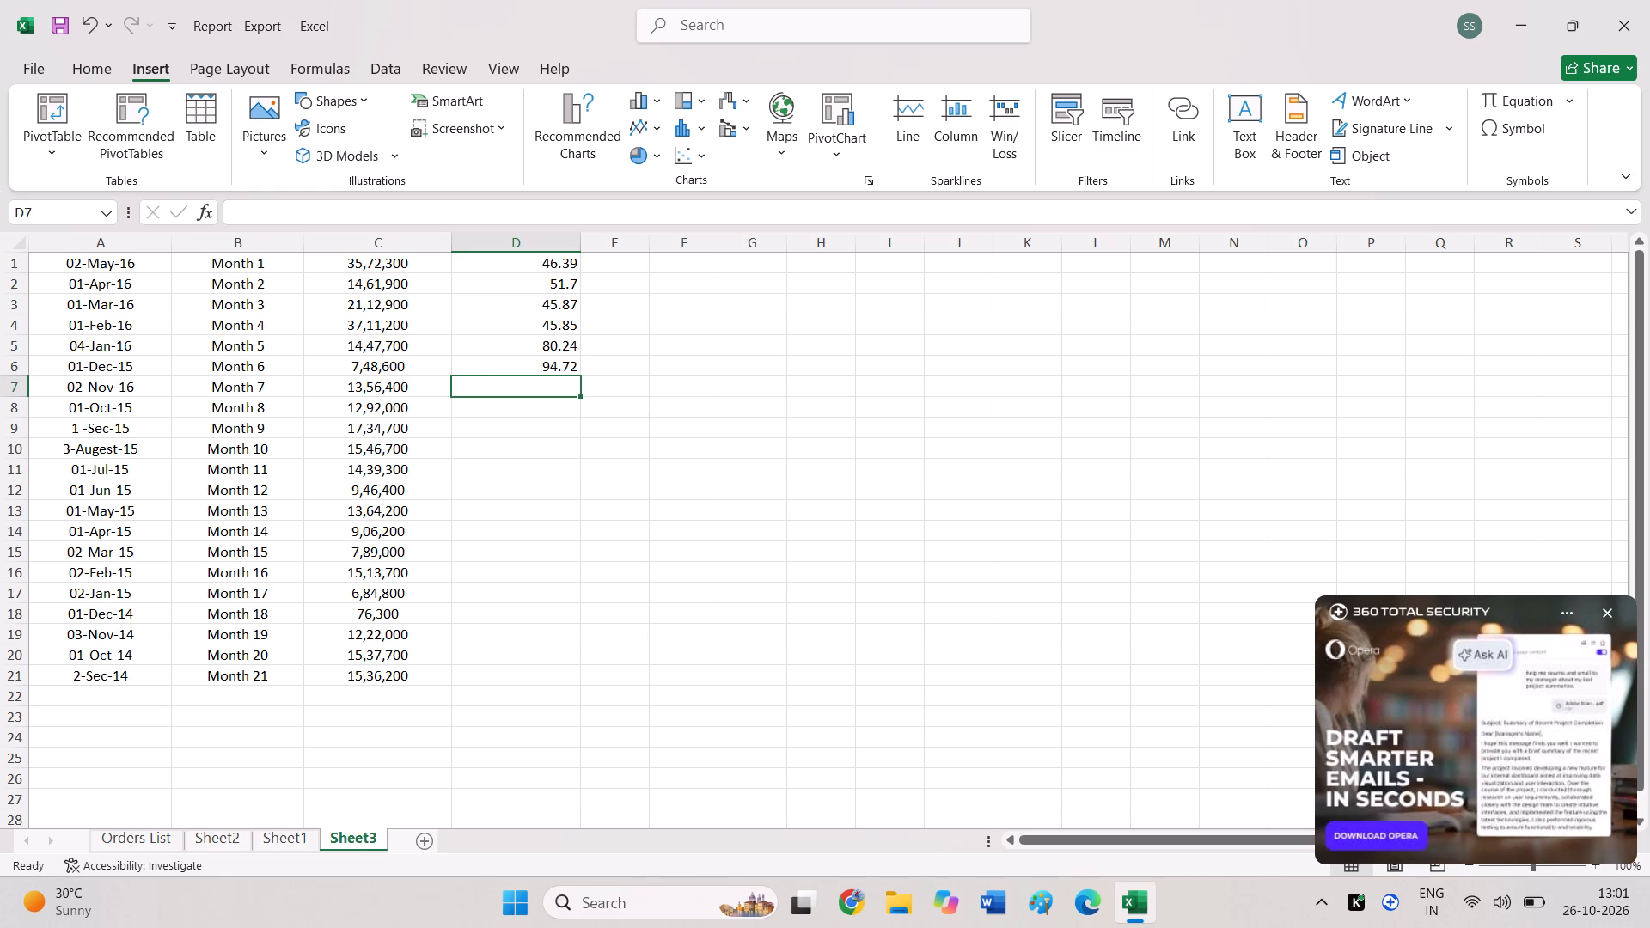
pyautogui.write('57.')
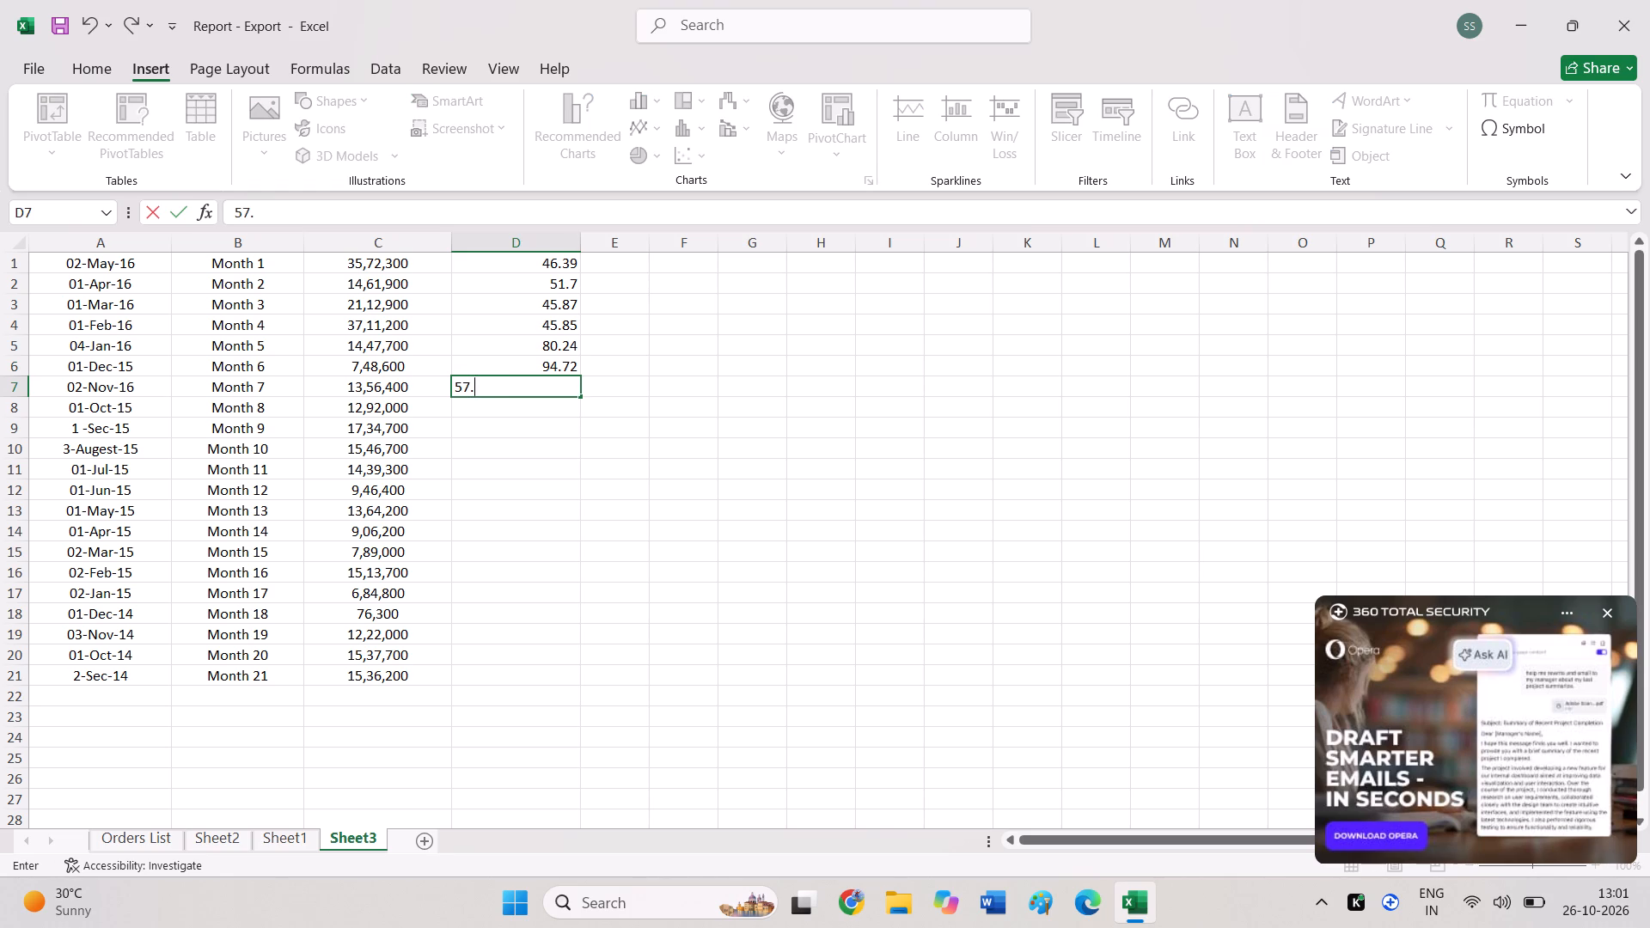
pyautogui.write('86')
pyautogui.press('Return')
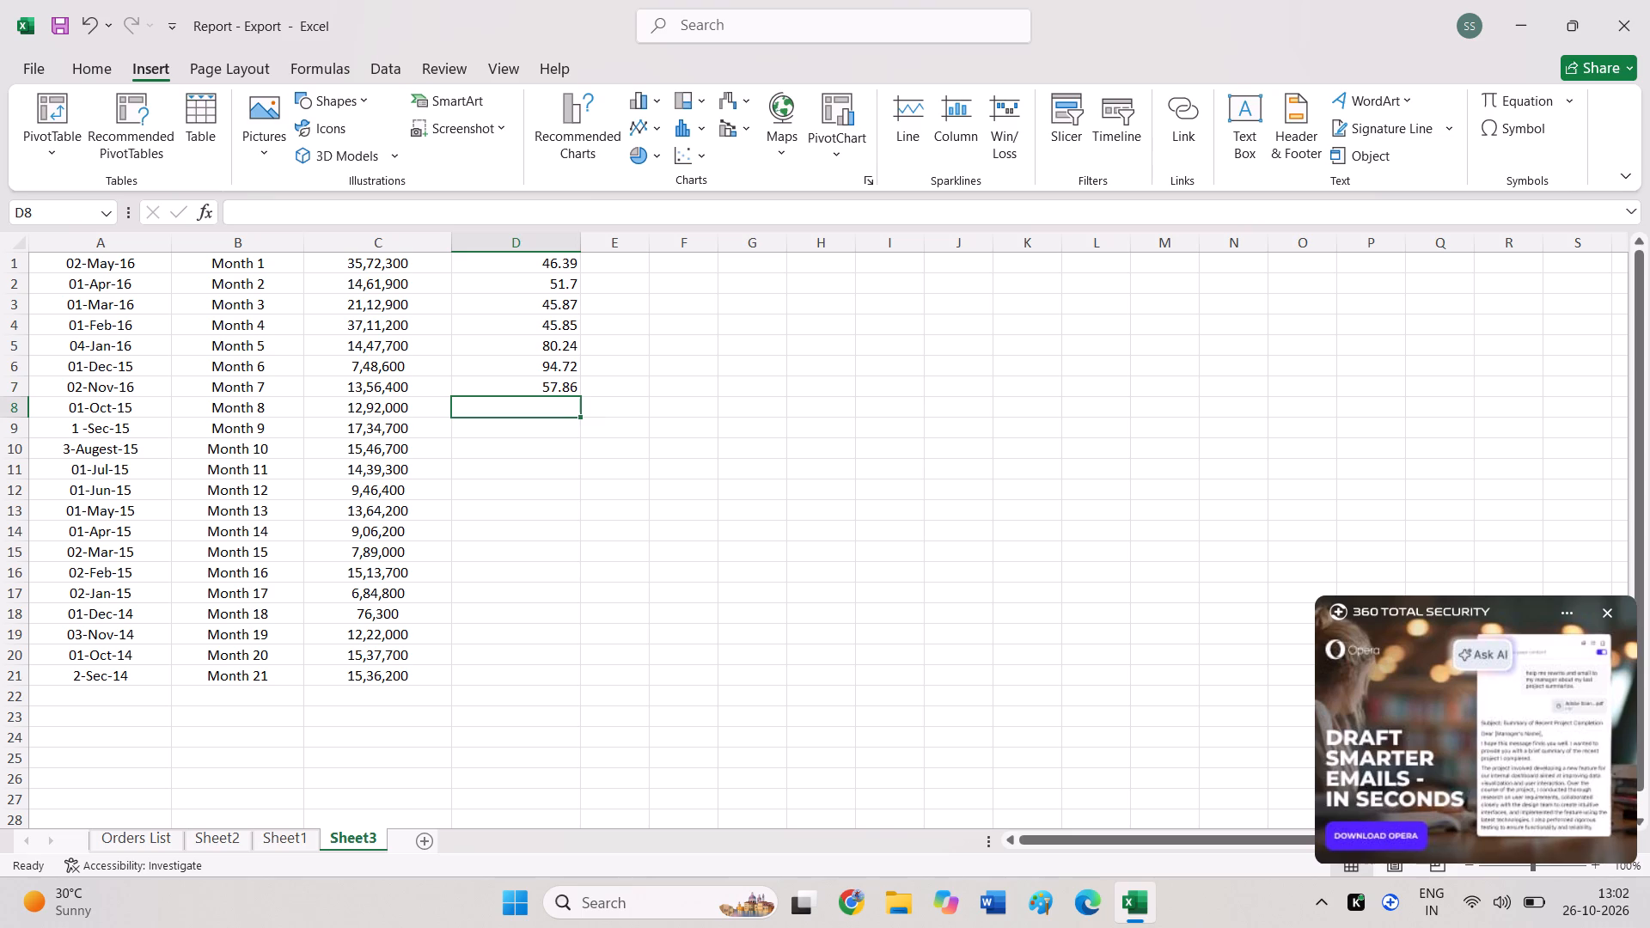
# Enter the value 58.57 in cell D8, beside the Month 8 amount.
pyautogui.write('58')
pyautogui.write('57')
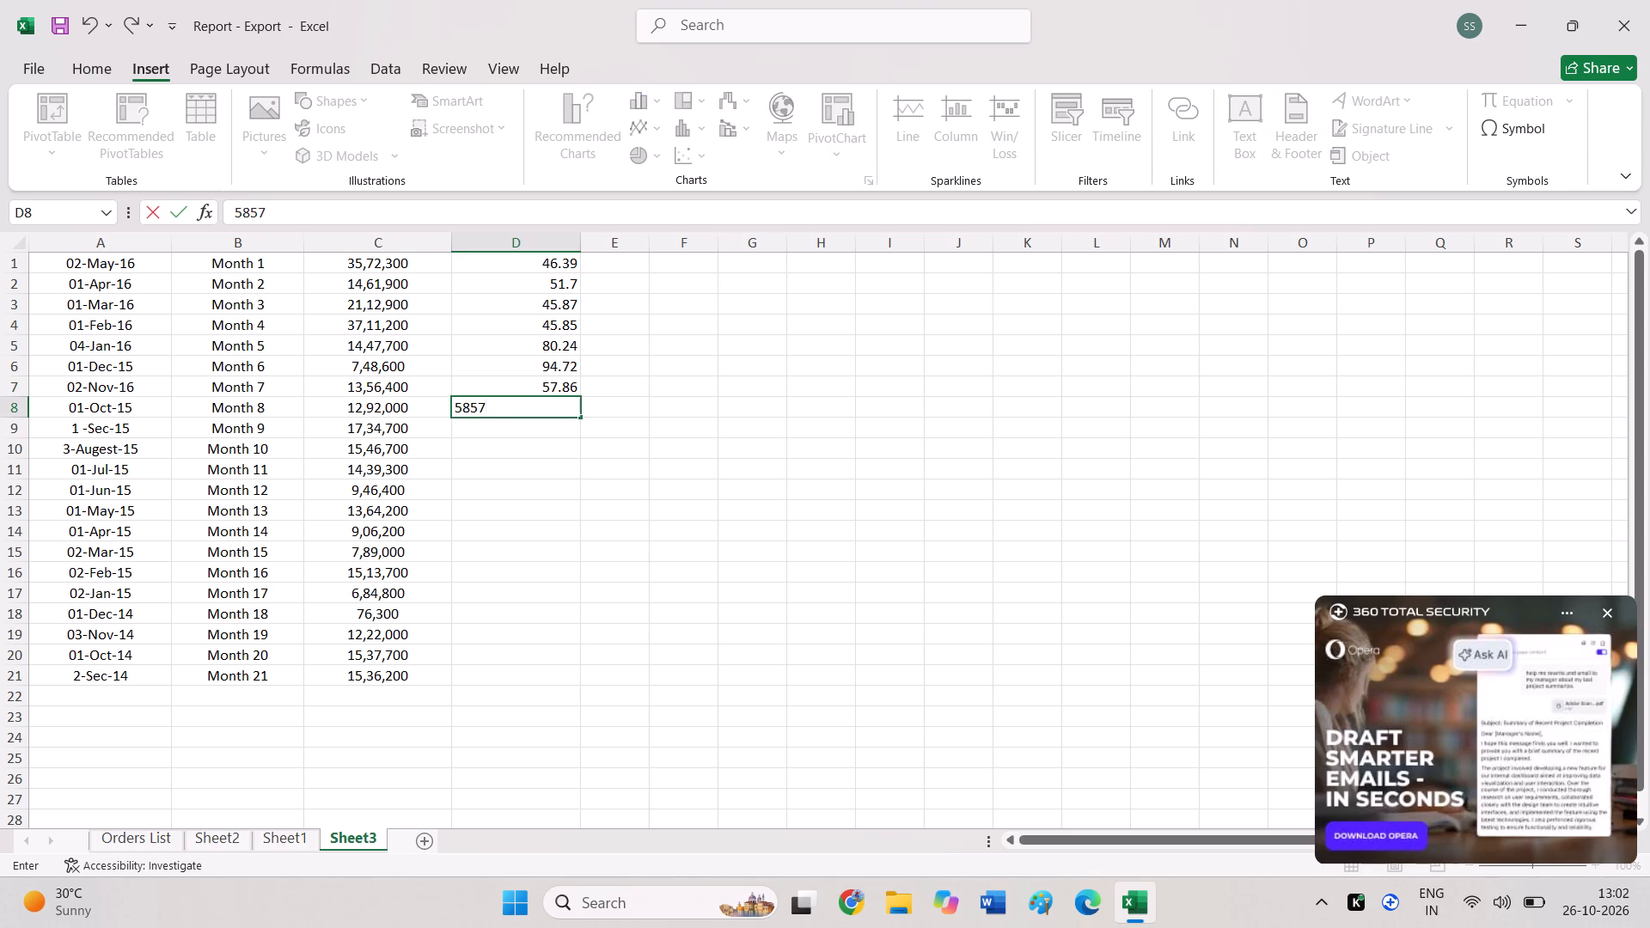
pyautogui.press('Return')
pyautogui.press('BackSpace')
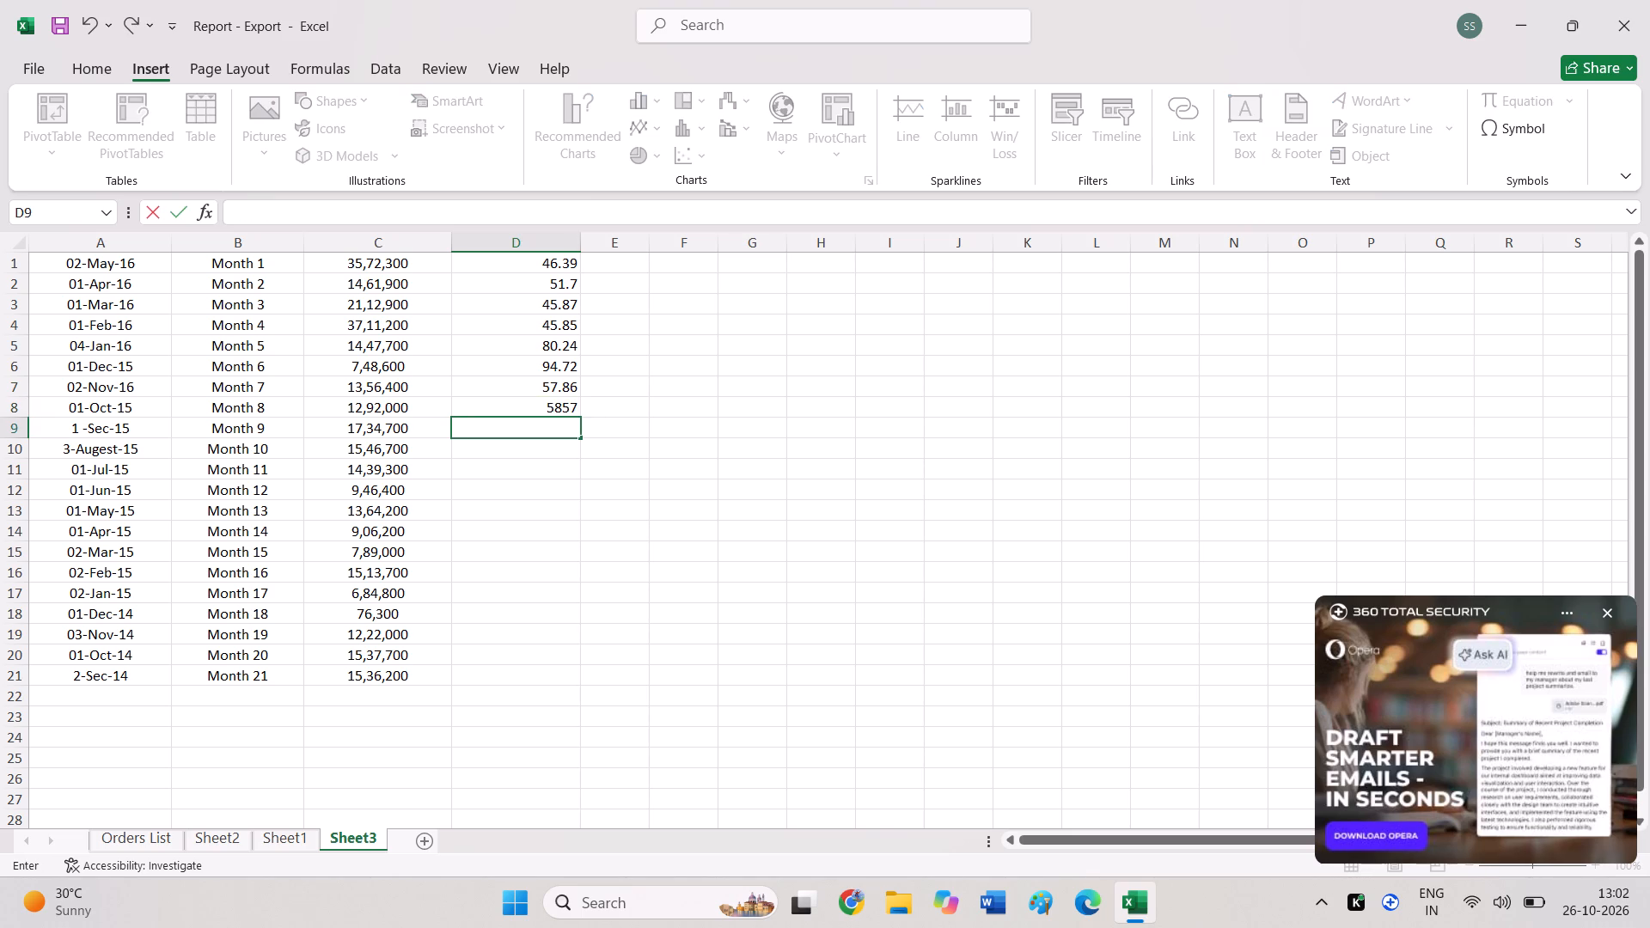
pyautogui.press('Up')
pyautogui.press('BackSpace')
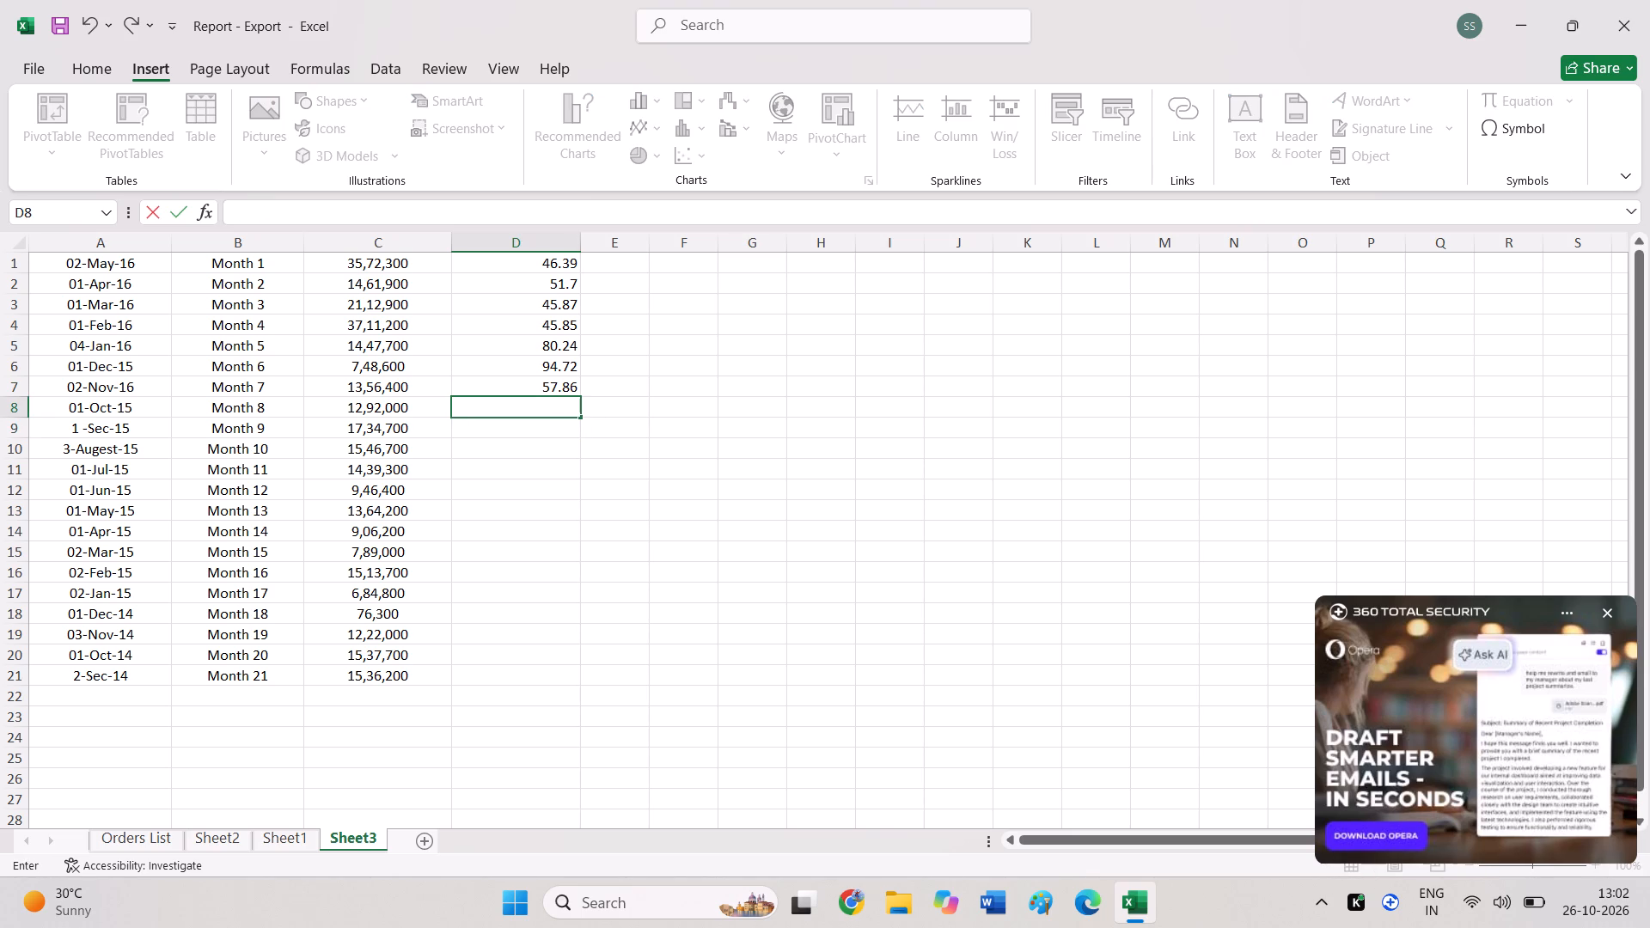
pyautogui.write('58.57')
pyautogui.press('Return')
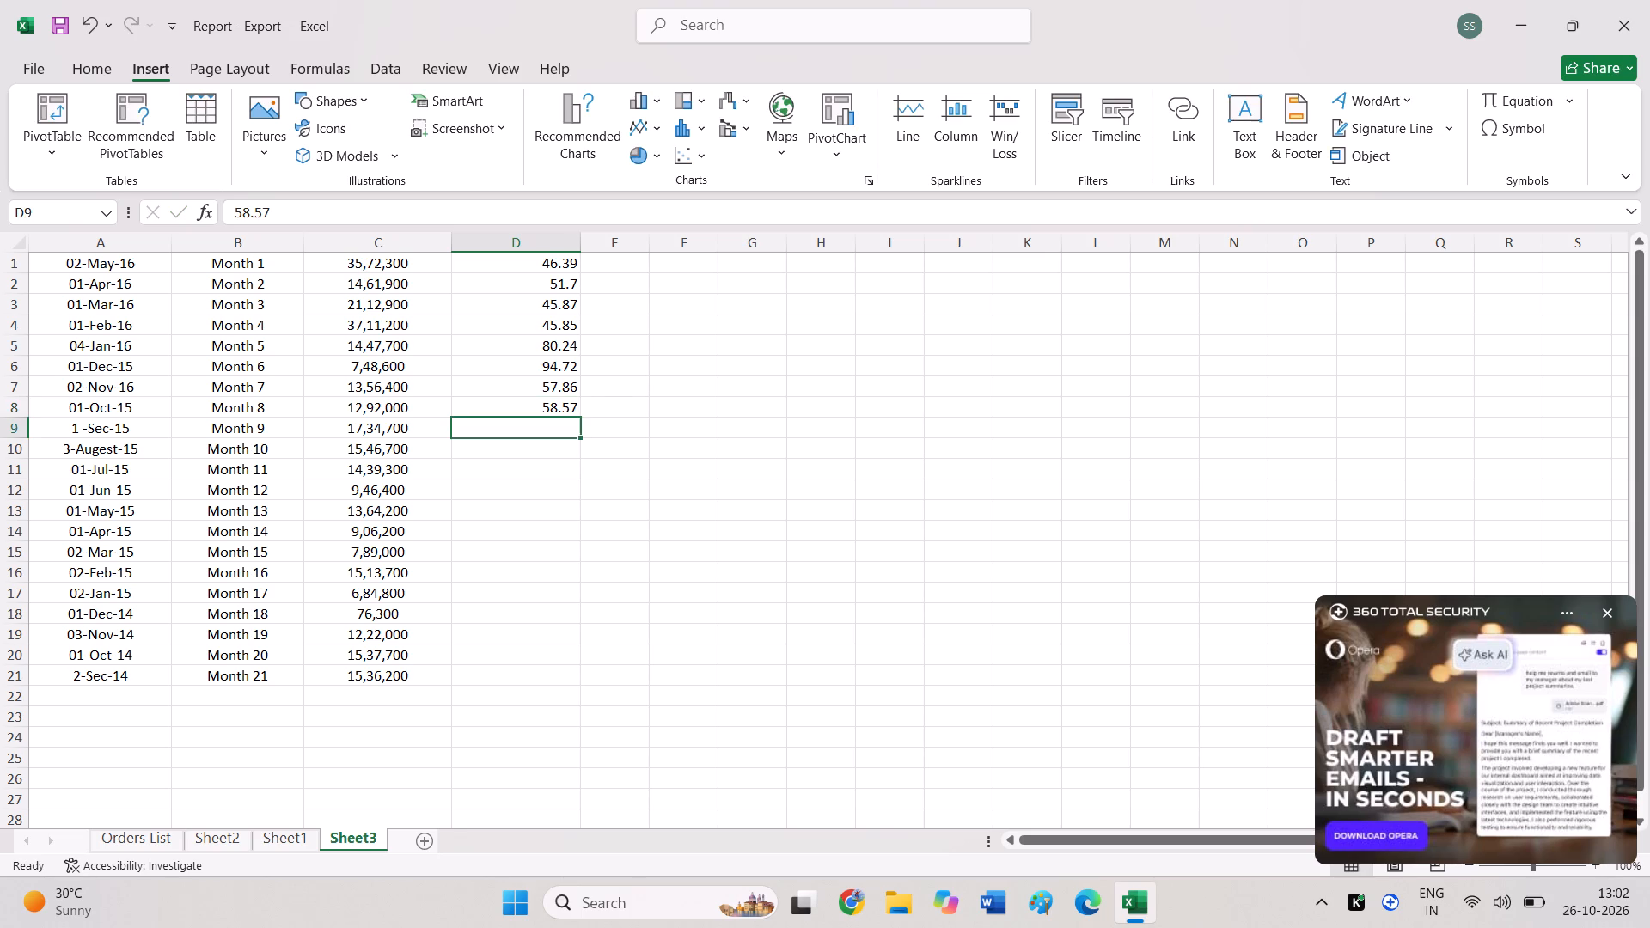
# Enter the value 60.09 in cell D9, beside the Month 9 amount.
pyautogui.write('60')
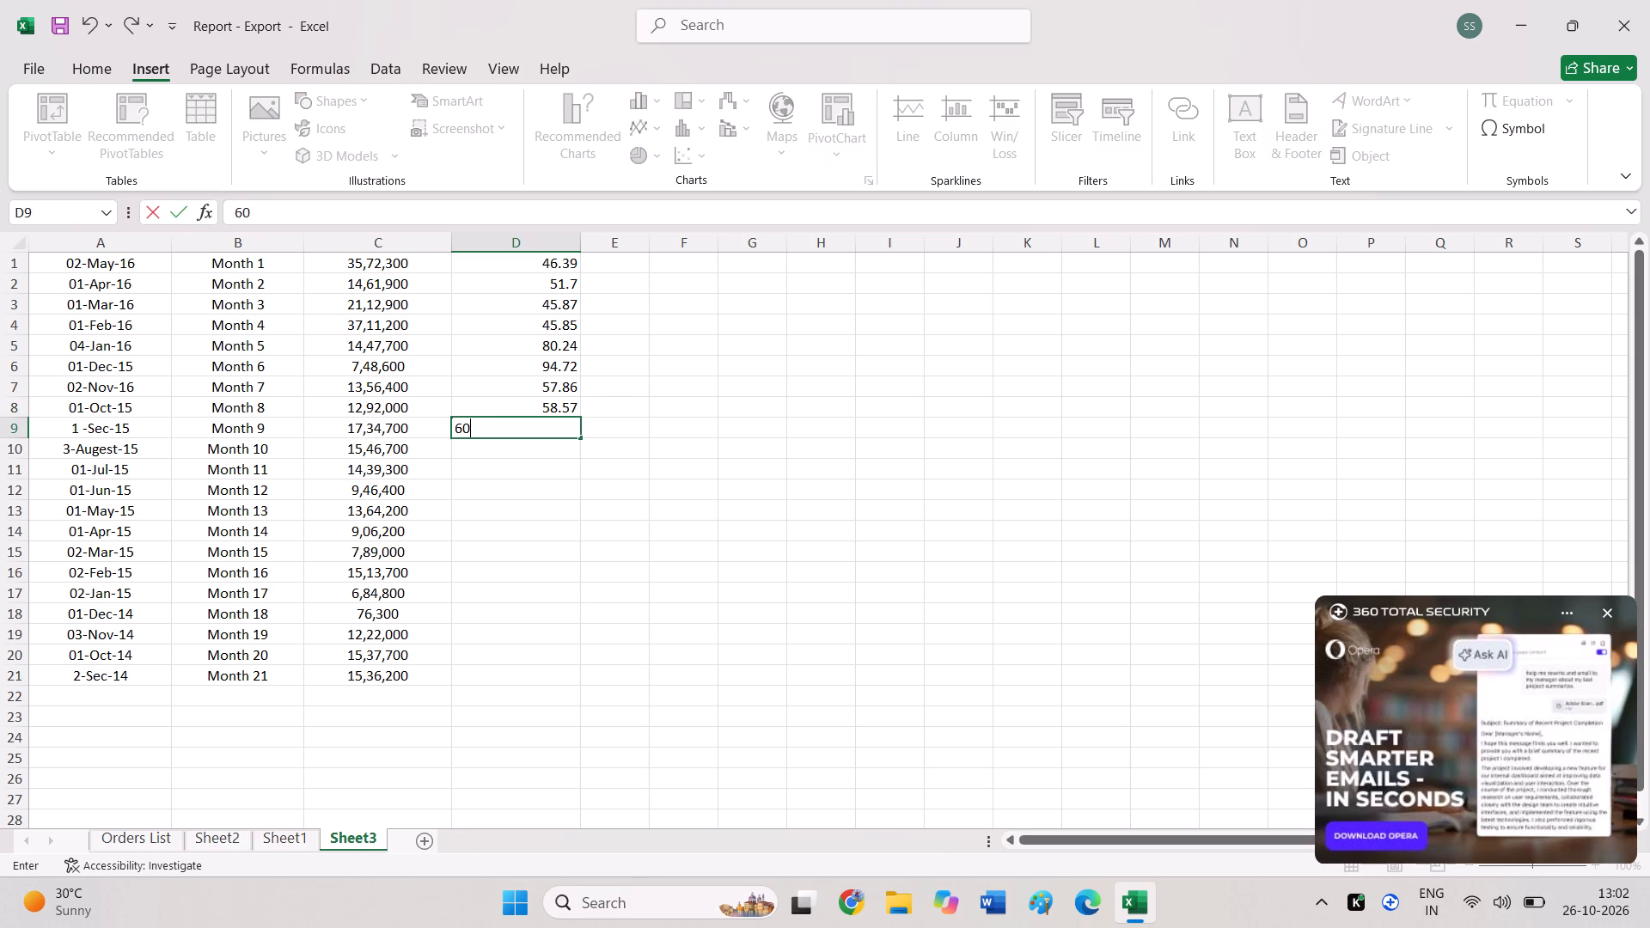
pyautogui.write('.3')
pyautogui.press('BackSpace')
pyautogui.press('0')
pyautogui.press('BackSpace')
pyautogui.press('BackSpace')
pyautogui.press('BackSpace')
pyautogui.press('BackSpace')
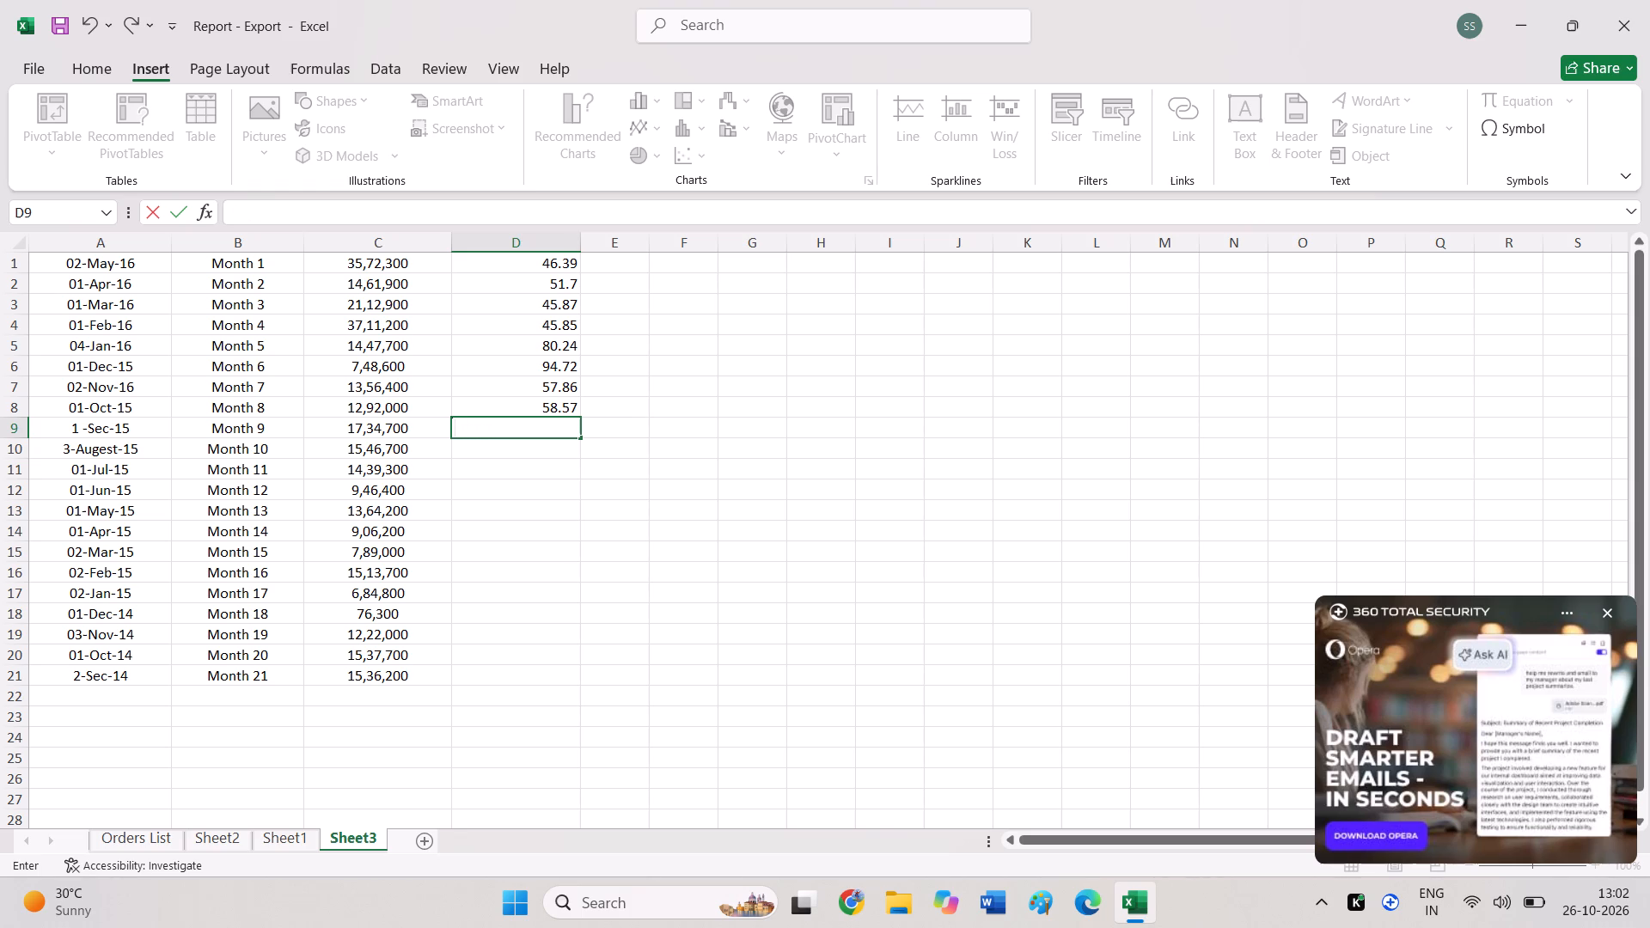
pyautogui.write('60')
pyautogui.press('.')
pyautogui.write('09')
pyautogui.press('Return')
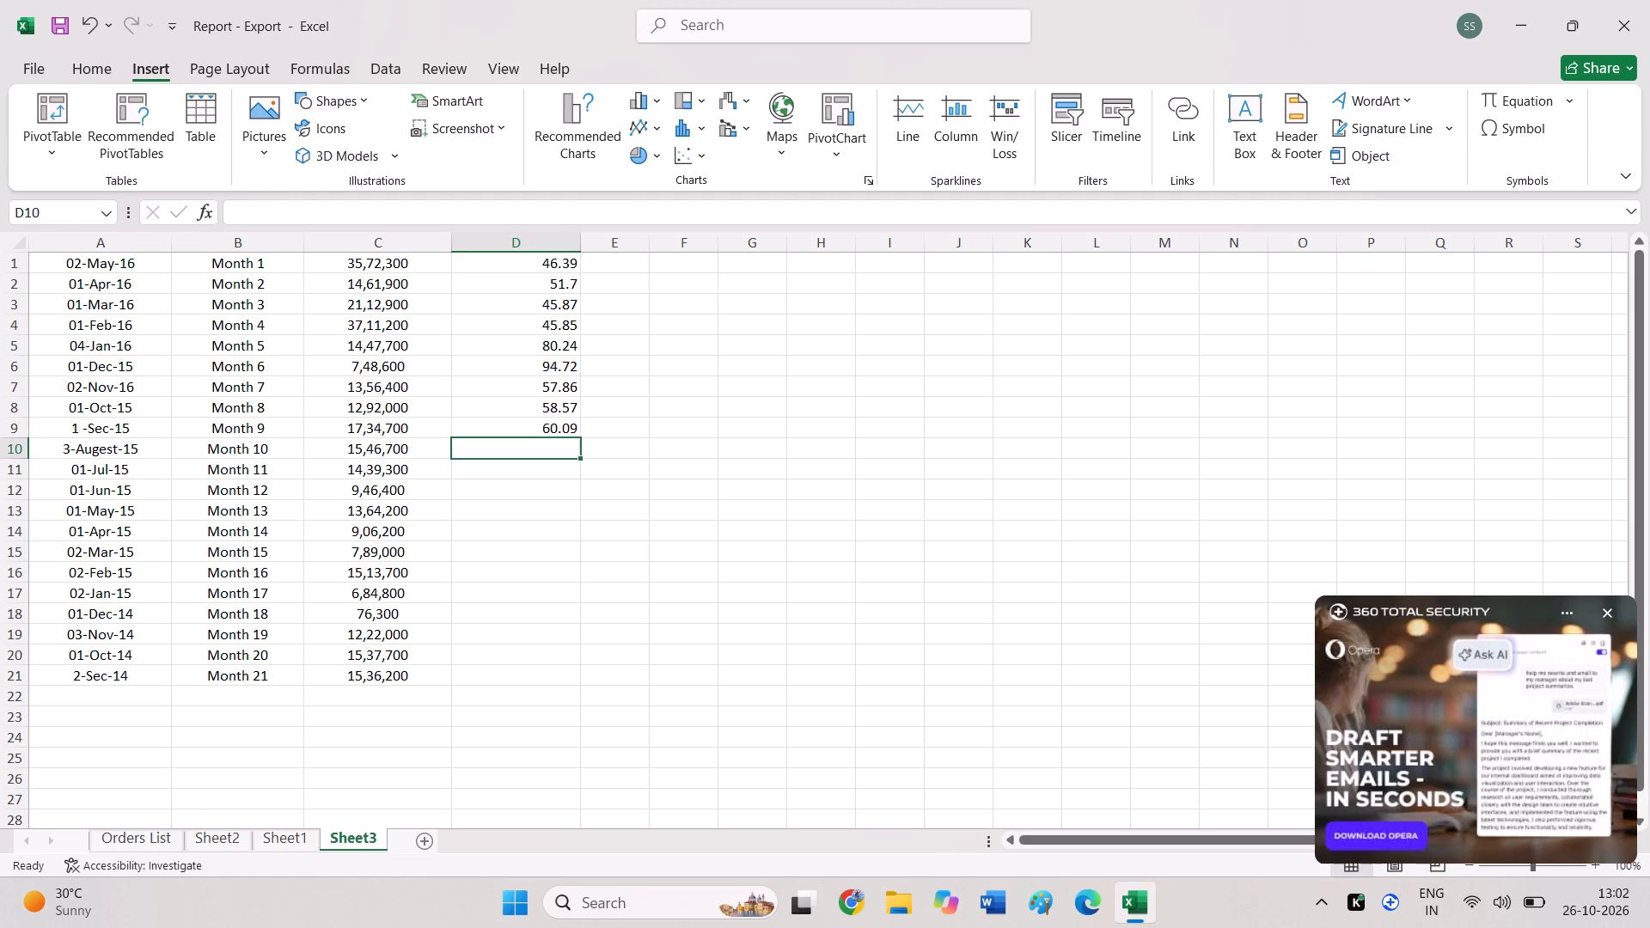
# Enter the values 59.52 in cell D10 for Month 10 and 48.76 in cell D11 for Month 11.
pyautogui.write('59.')
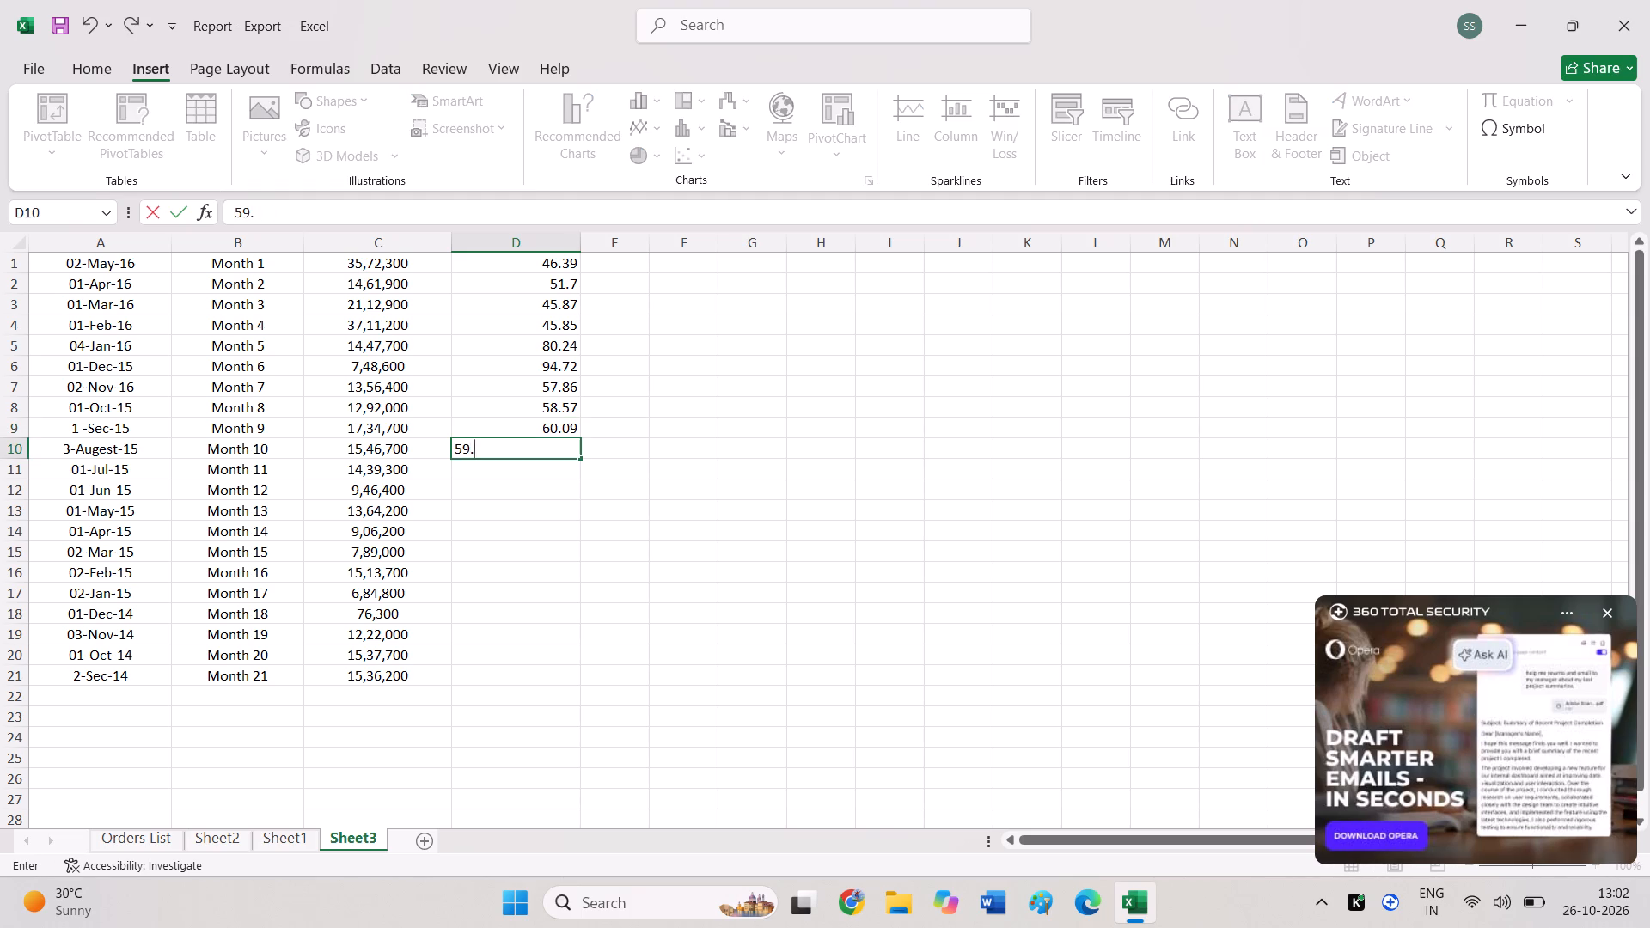
pyautogui.write('52')
pyautogui.press('Return')
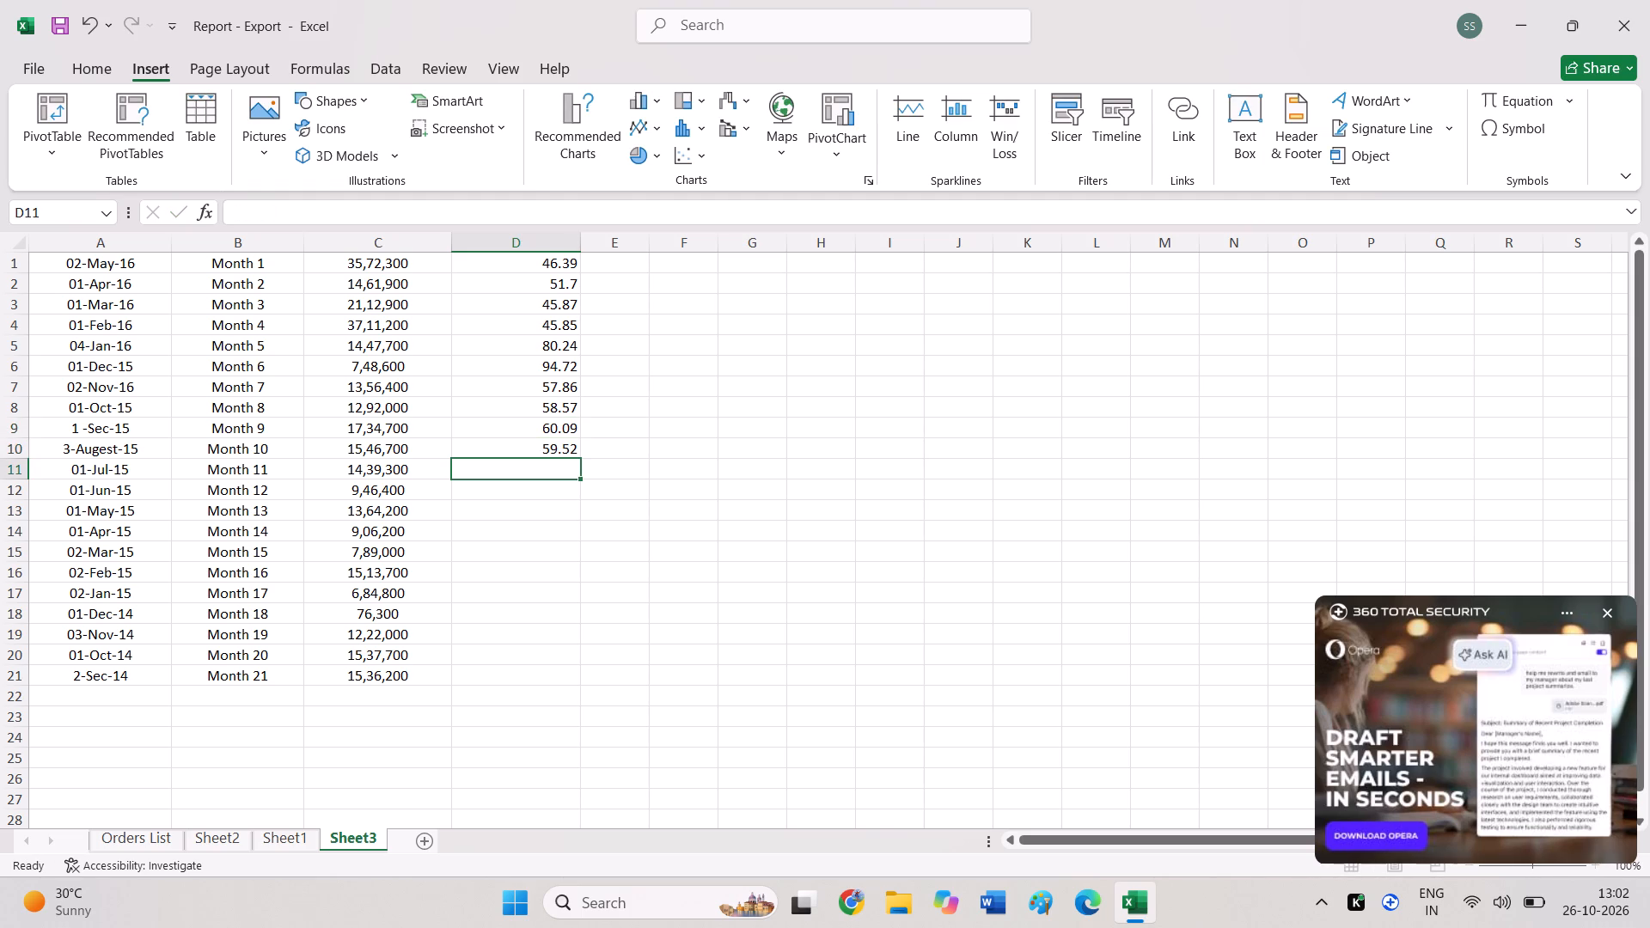
pyautogui.press('4')
pyautogui.press('BackSpace')
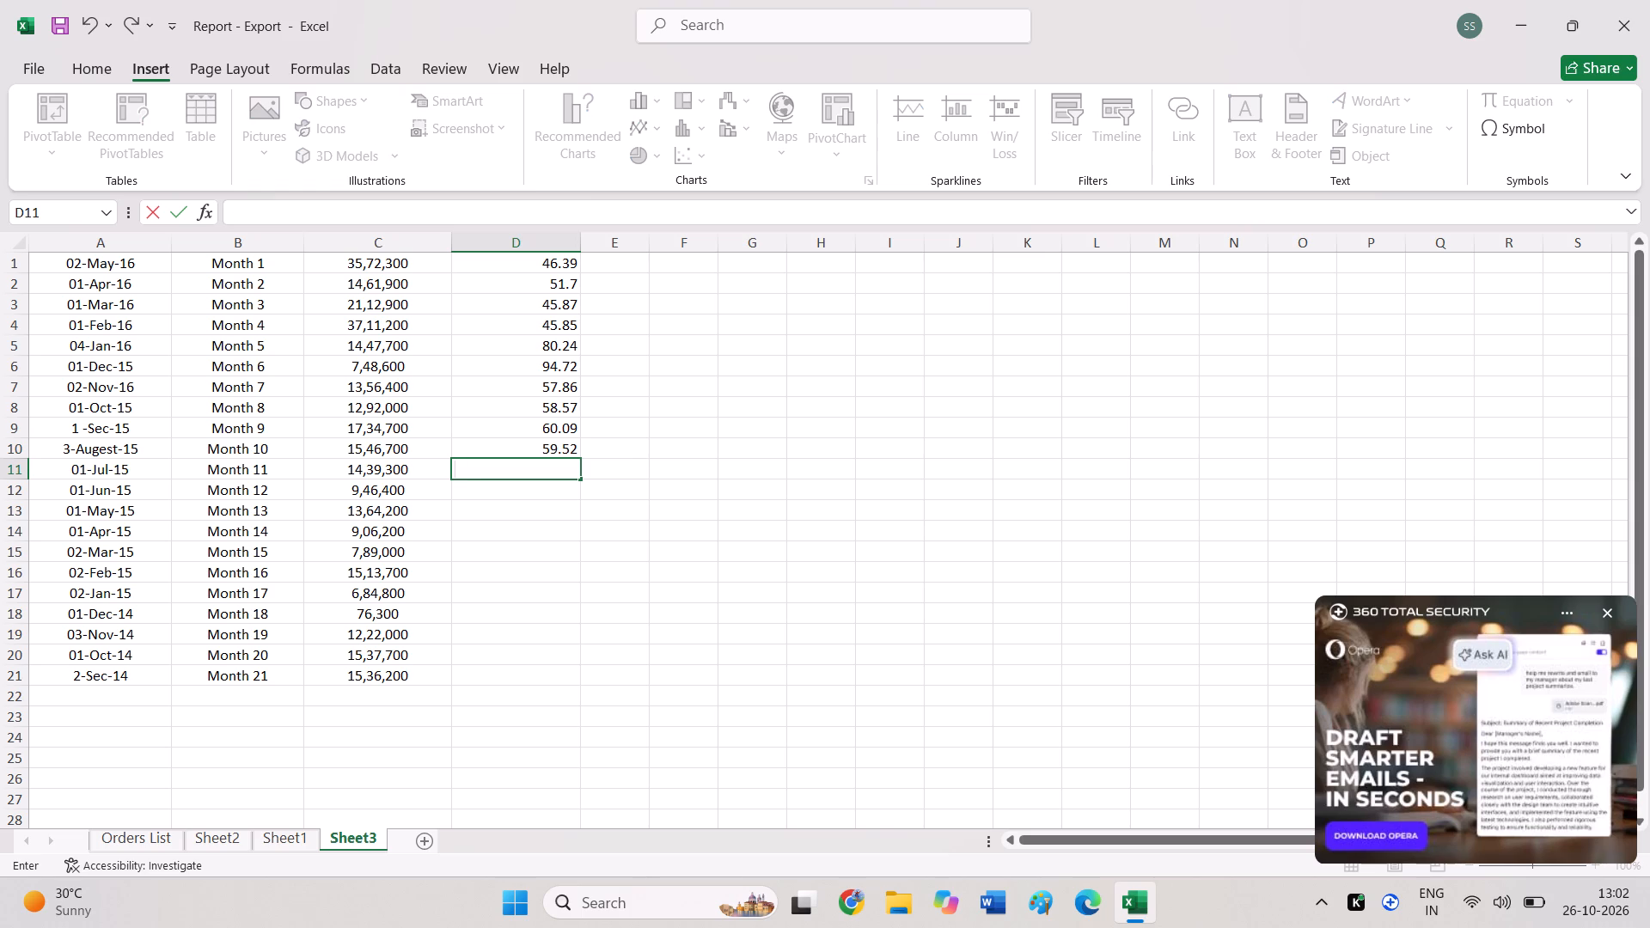
pyautogui.write('48')
pyautogui.press('.')
pyautogui.write('76')
pyautogui.press('Return')
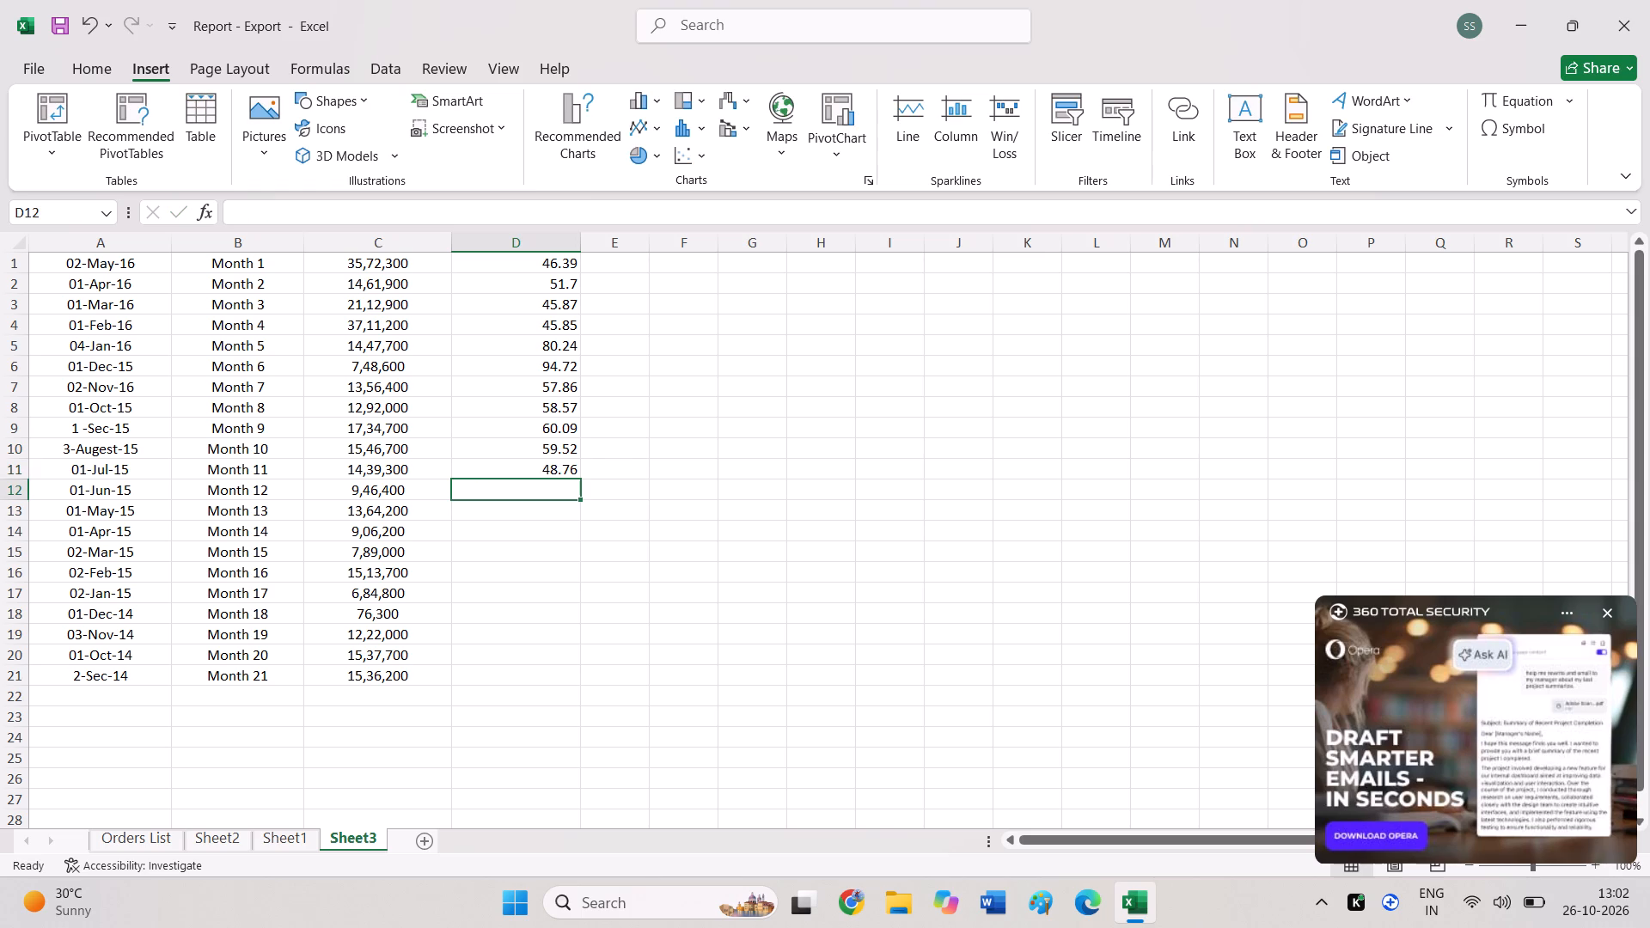
# Enter the values 46.76 in cell D12 for Month 12 and 54.83 in cell D13 for Month 13.
pyautogui.write('46.')
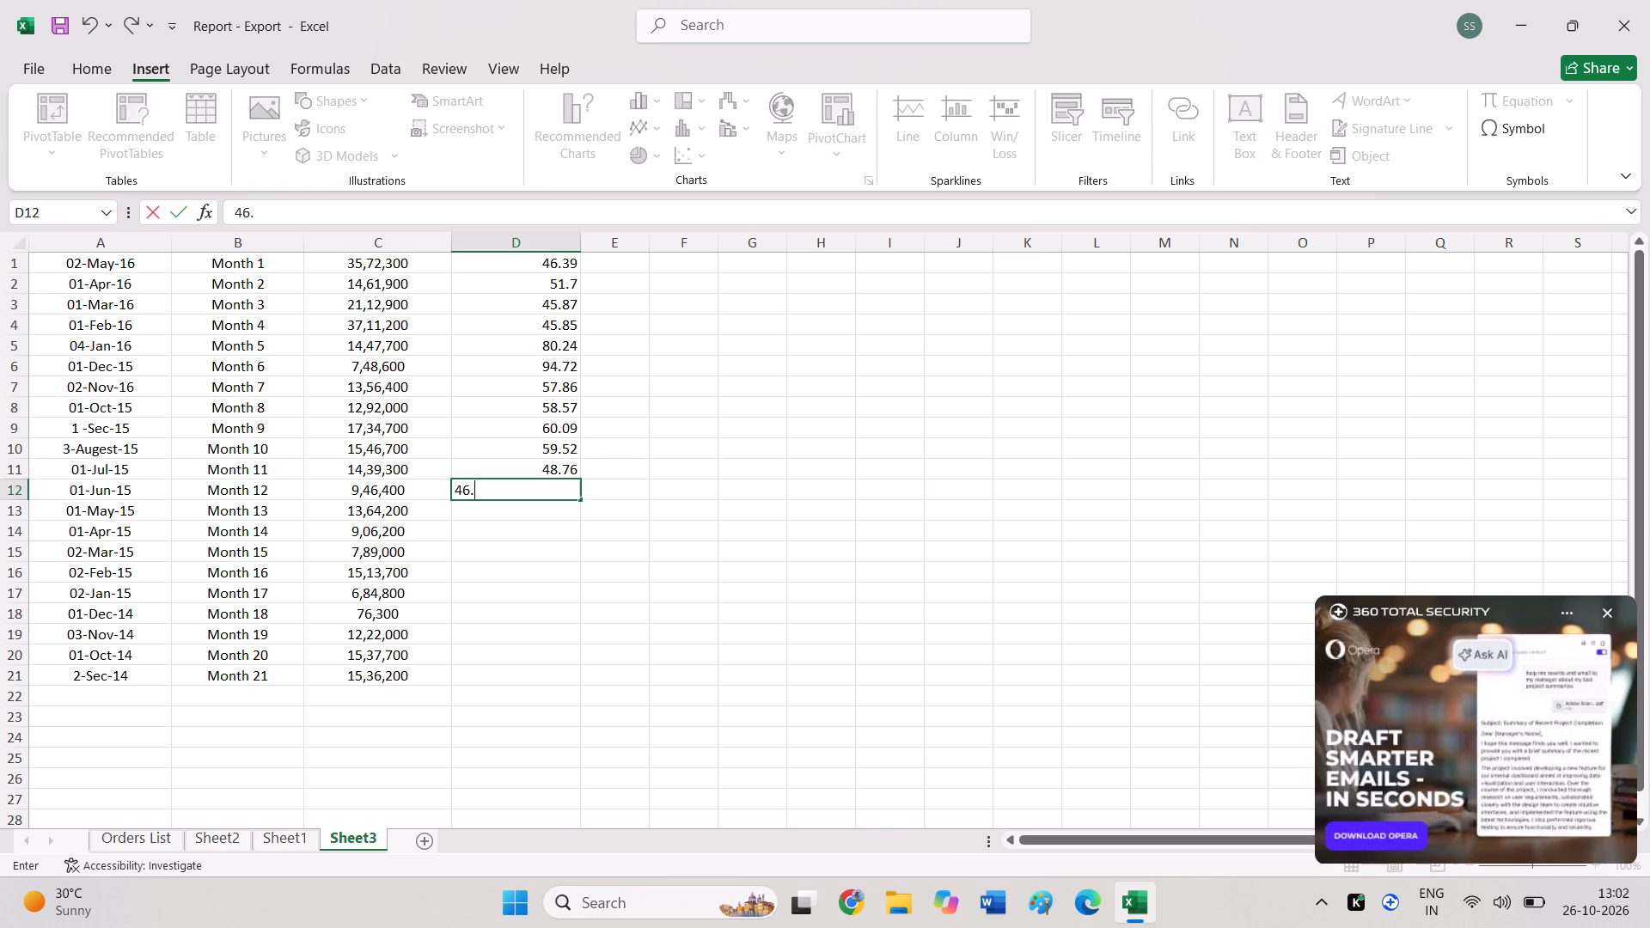
pyautogui.write('76')
pyautogui.press('Return')
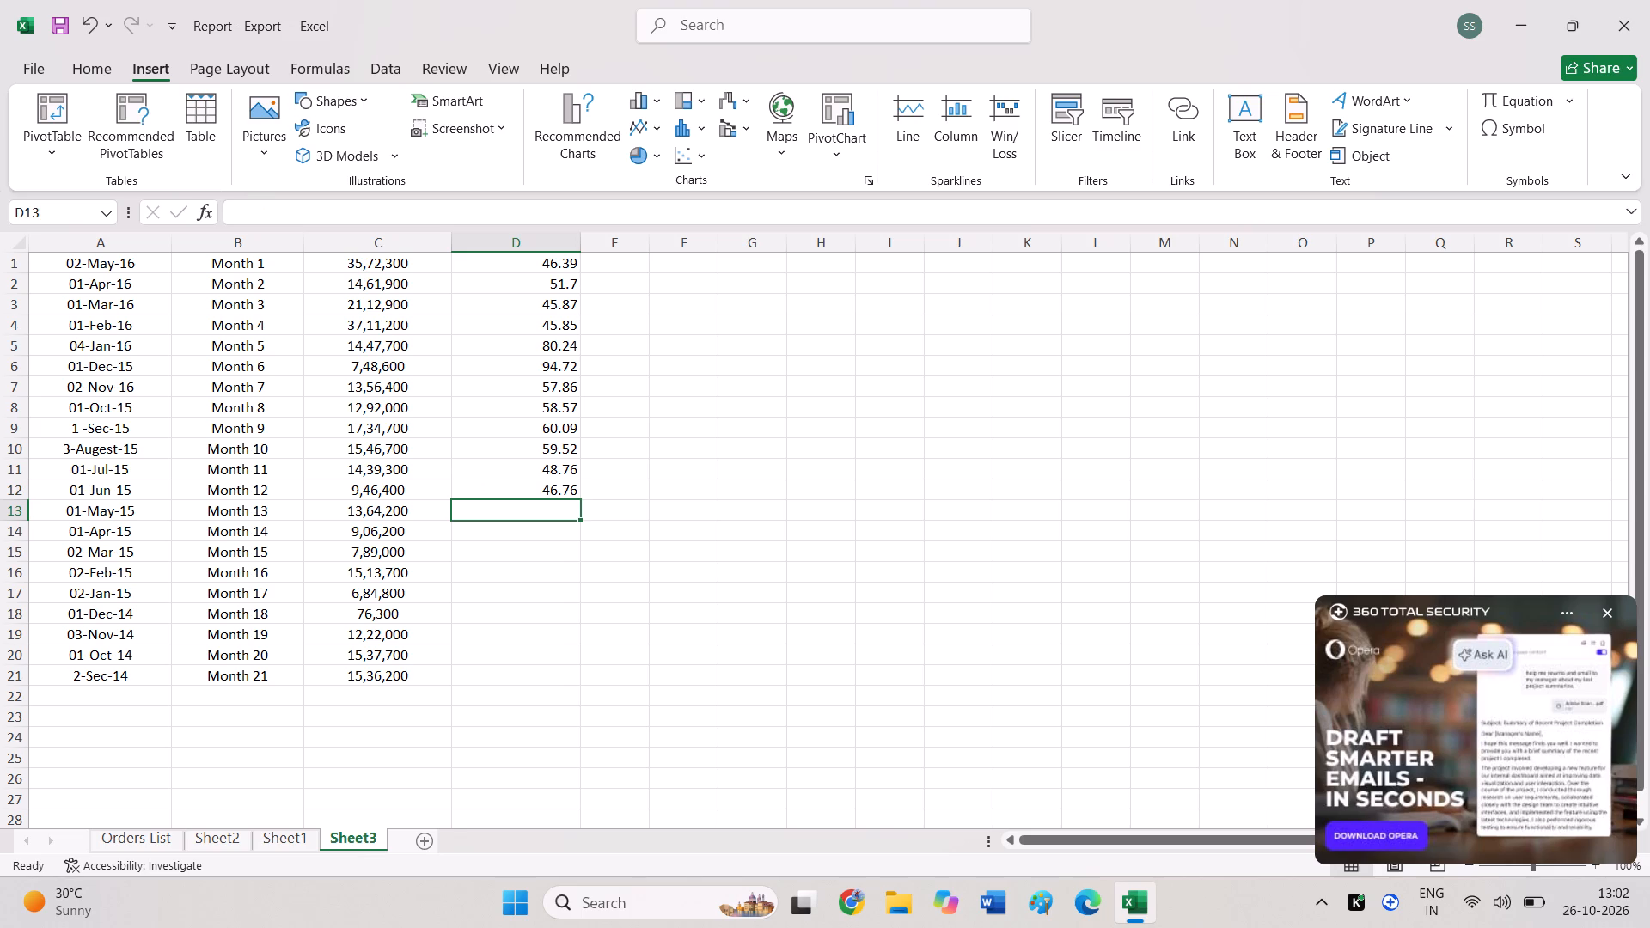
pyautogui.write('54.')
pyautogui.write('83')
pyautogui.press('Return')
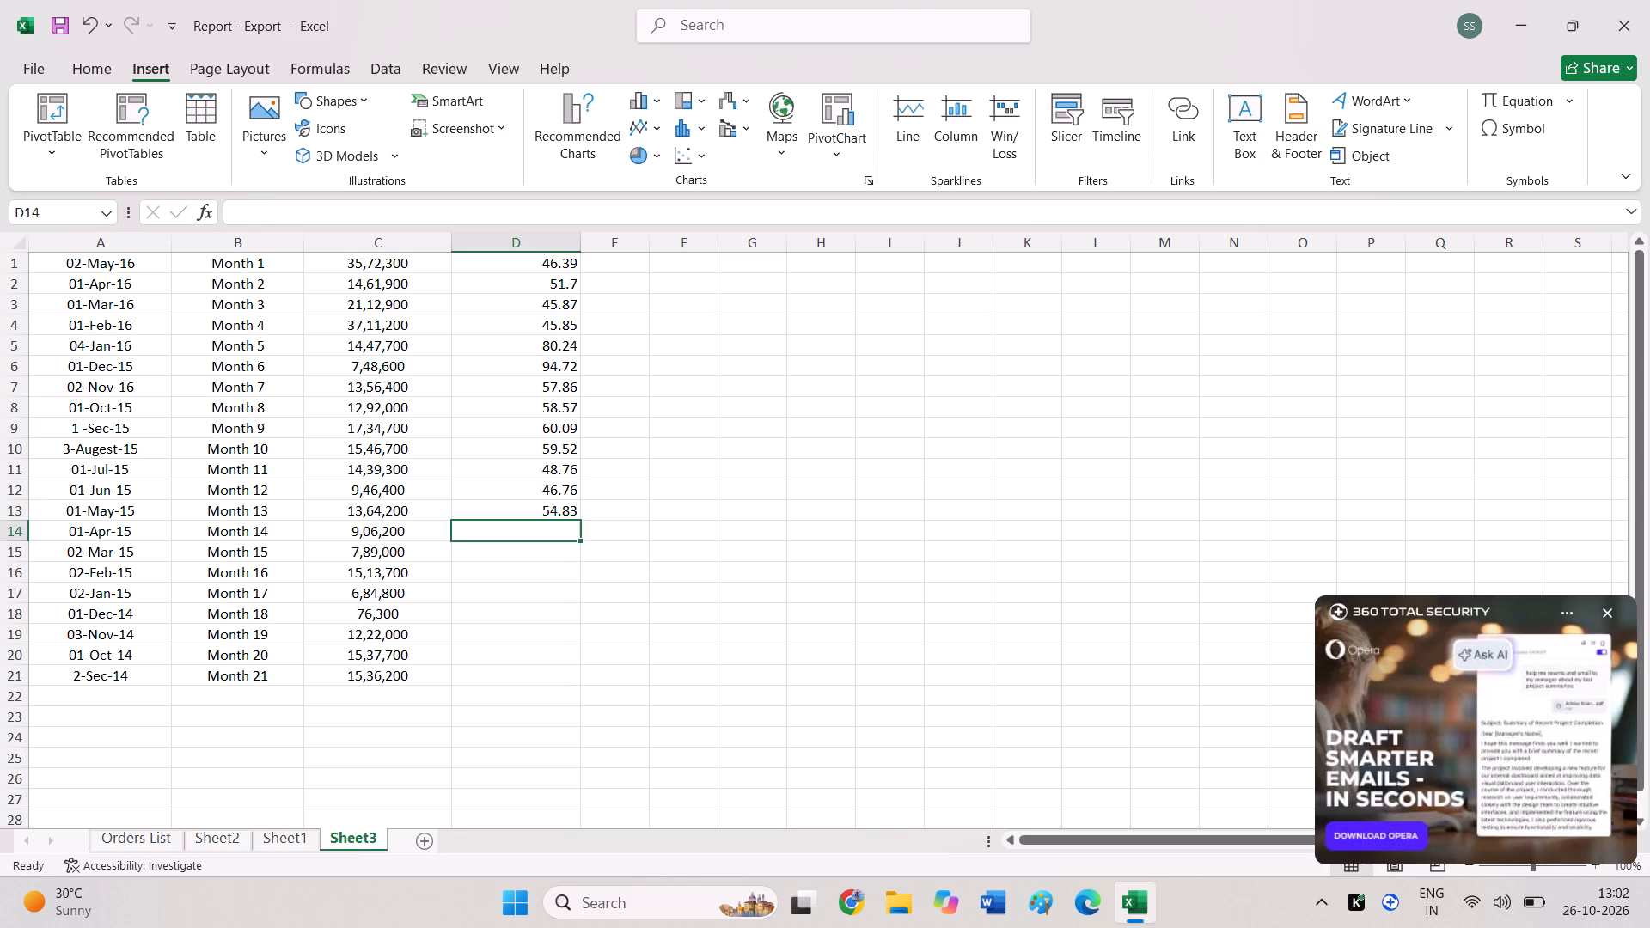
# Enter the values 58.79 in cell D14 for Month 14 and 61 in cell D15 for Month 15.
pyautogui.write('58.')
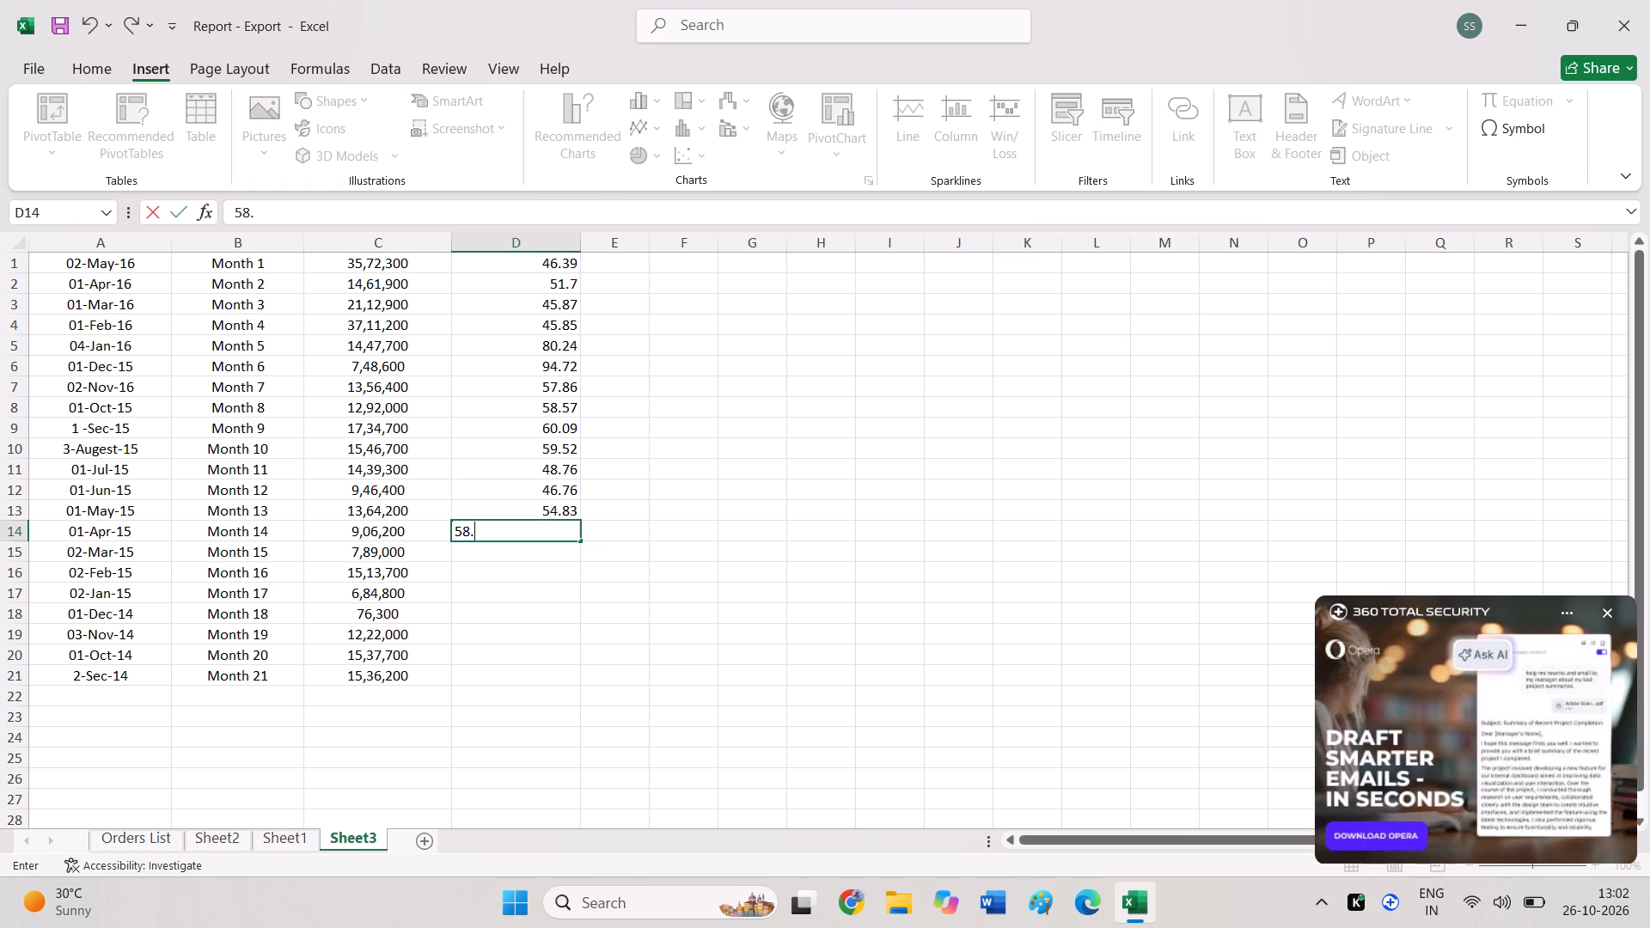
pyautogui.write('79')
pyautogui.press('Return')
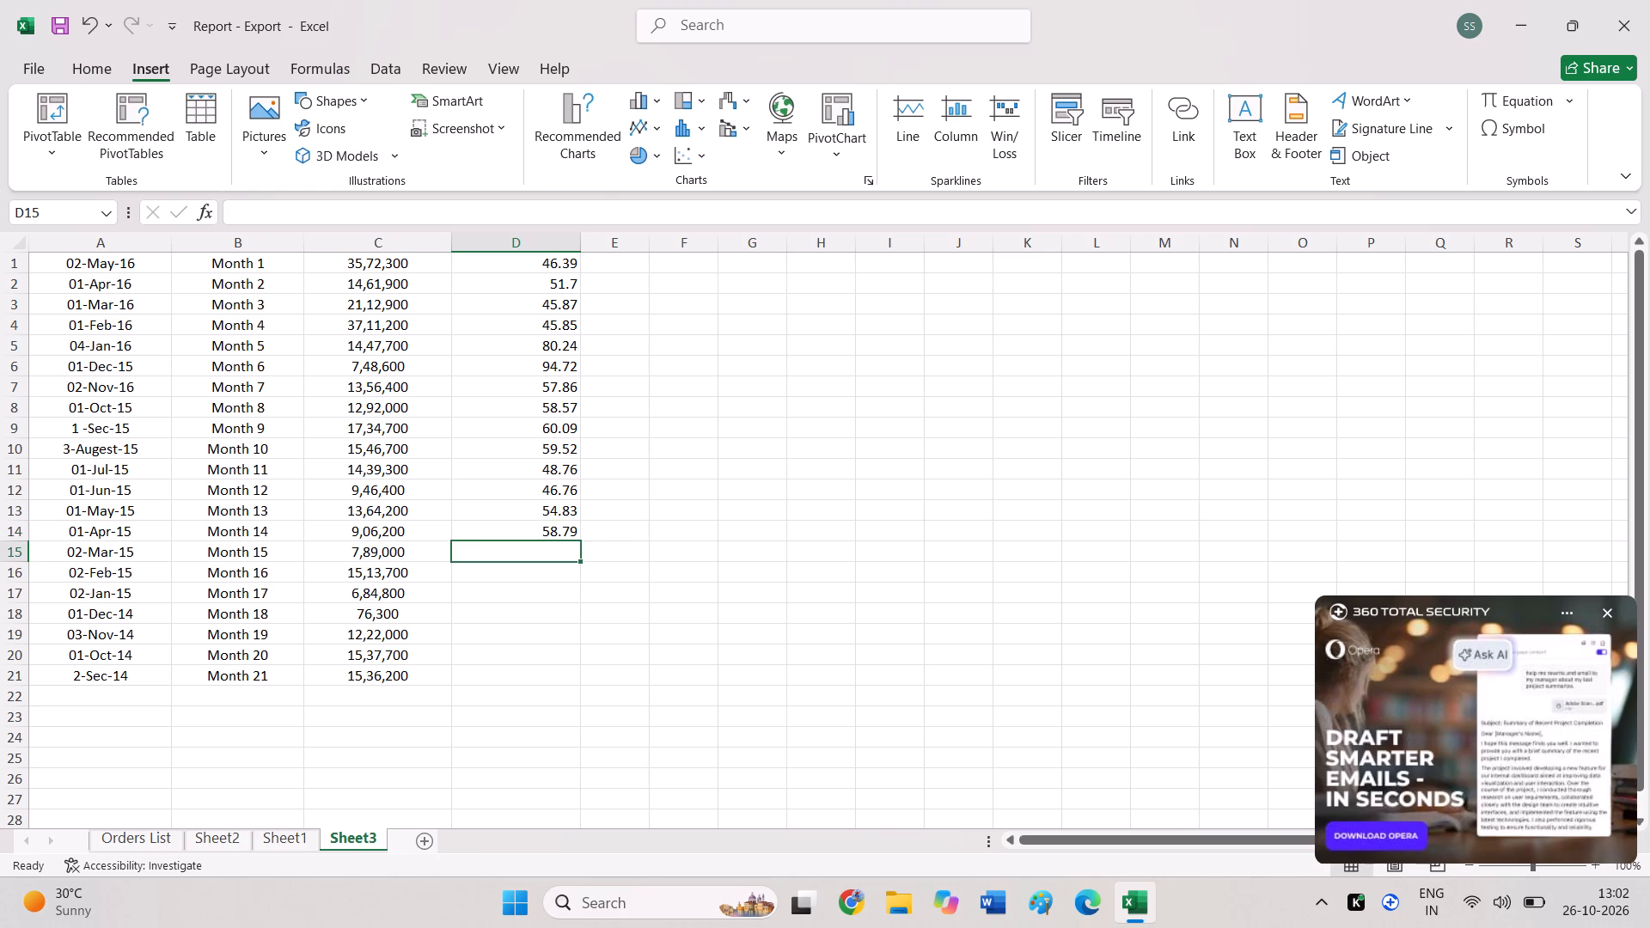
pyautogui.write('61')
pyautogui.press('Return')
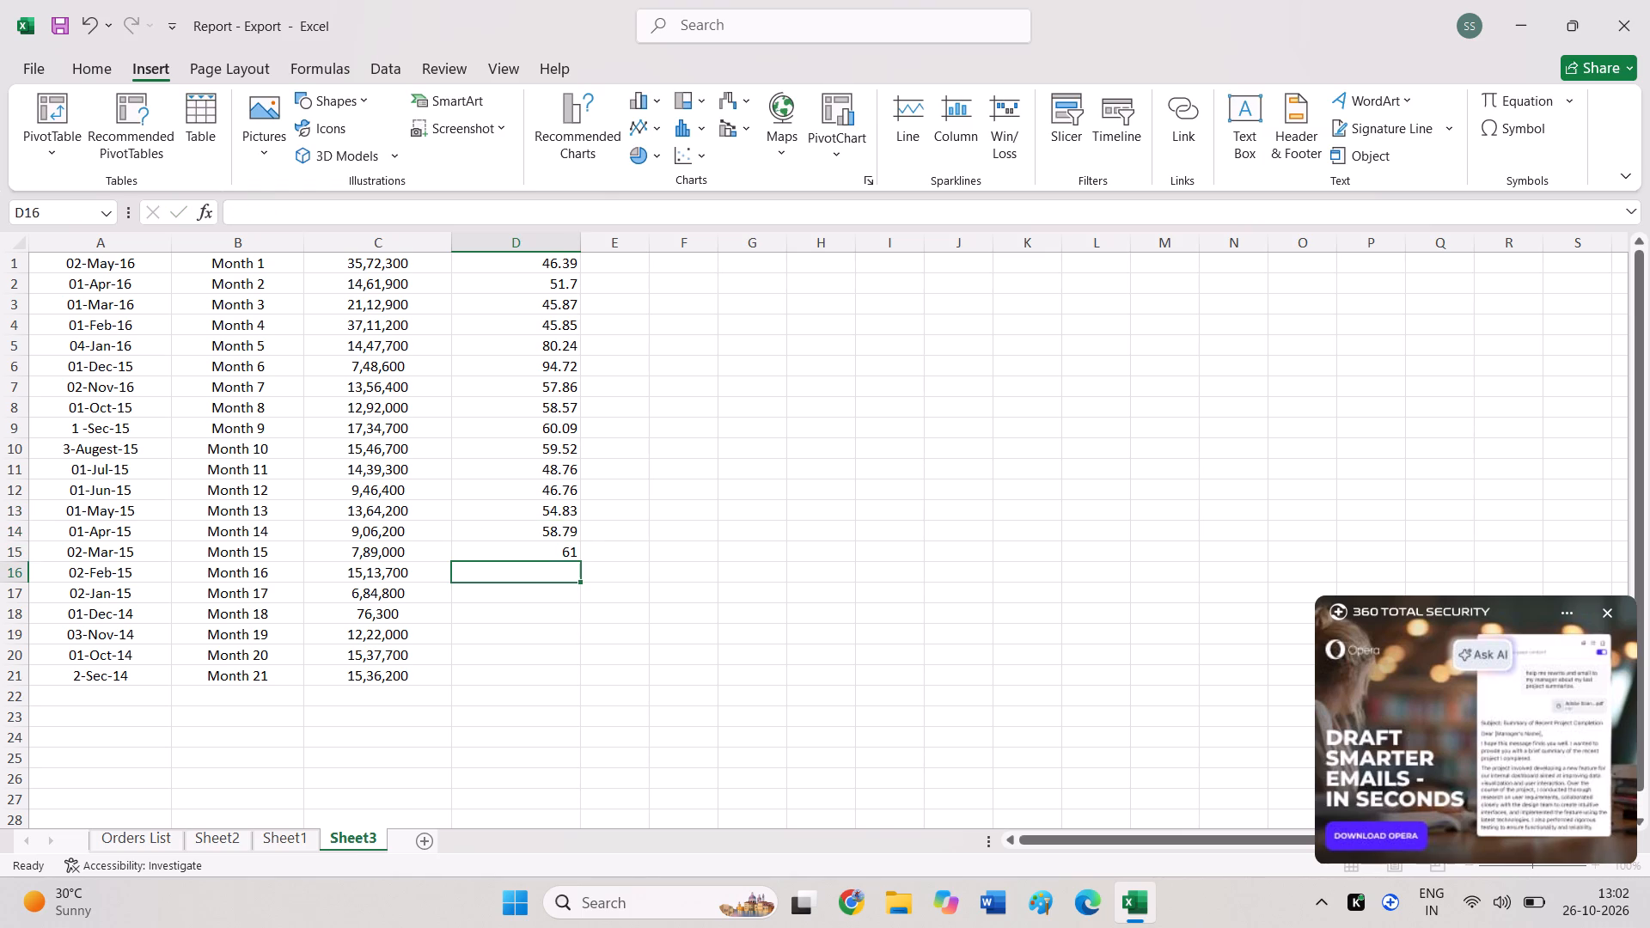
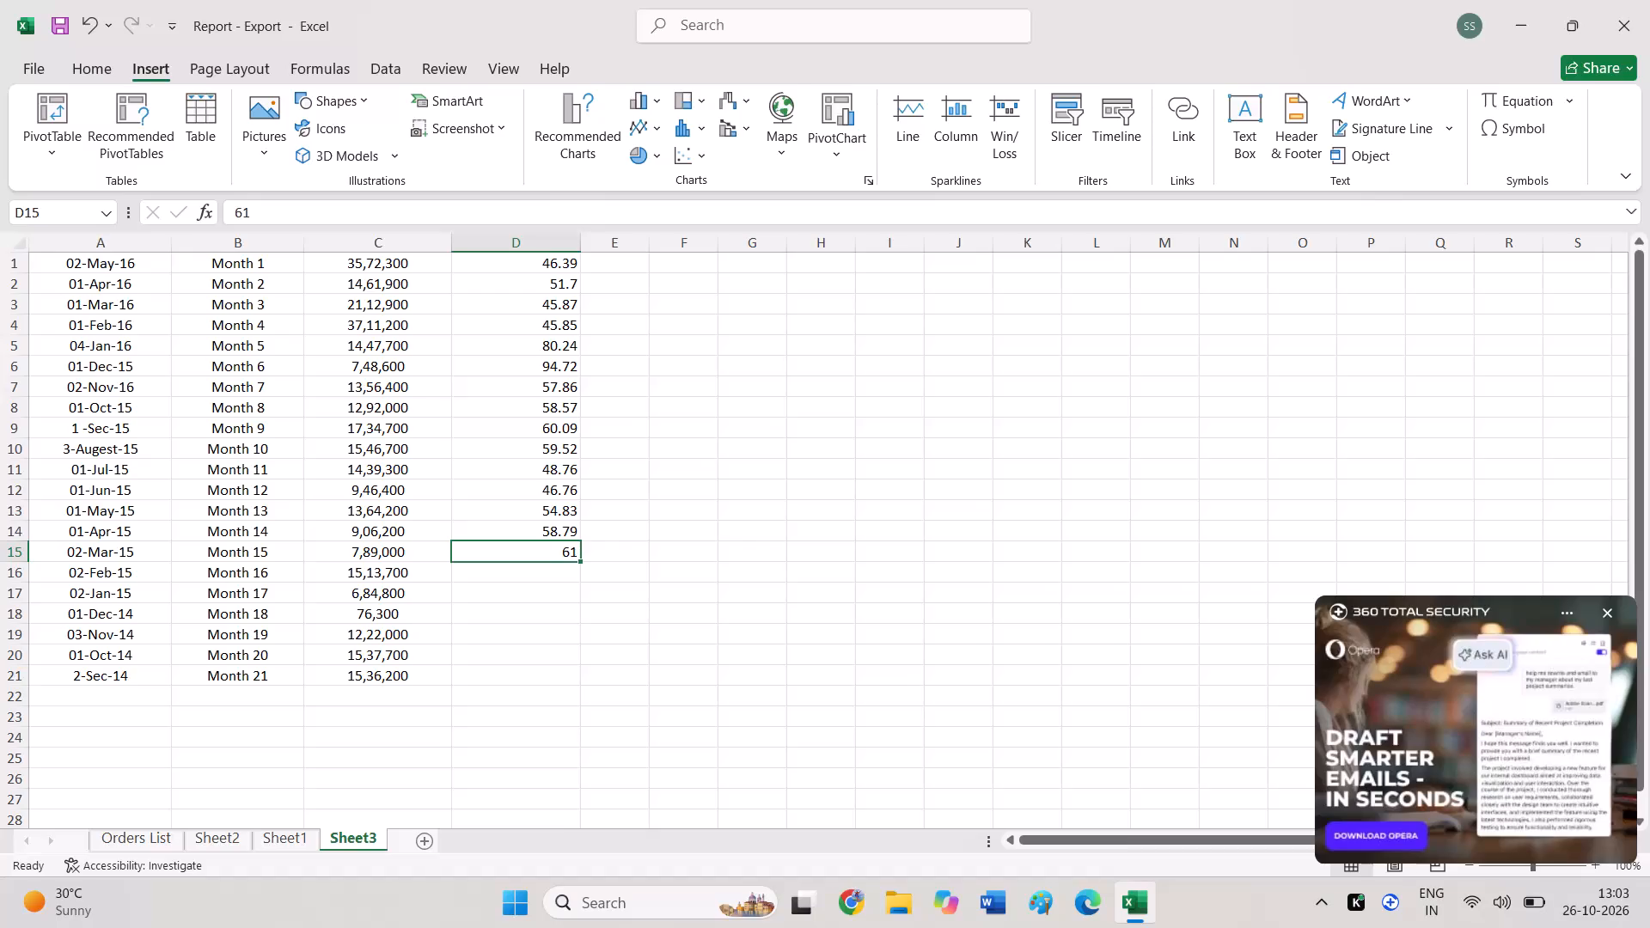
# Enter the values 61.37 in cell D15 for Month 15 and 71.54 in cell D16 for Month 16.
pyautogui.press('BackSpace')
pyautogui.write('61.')
pyautogui.write('37')
pyautogui.press('Return')
pyautogui.write('71.')
pyautogui.write('54')
pyautogui.press('Return')
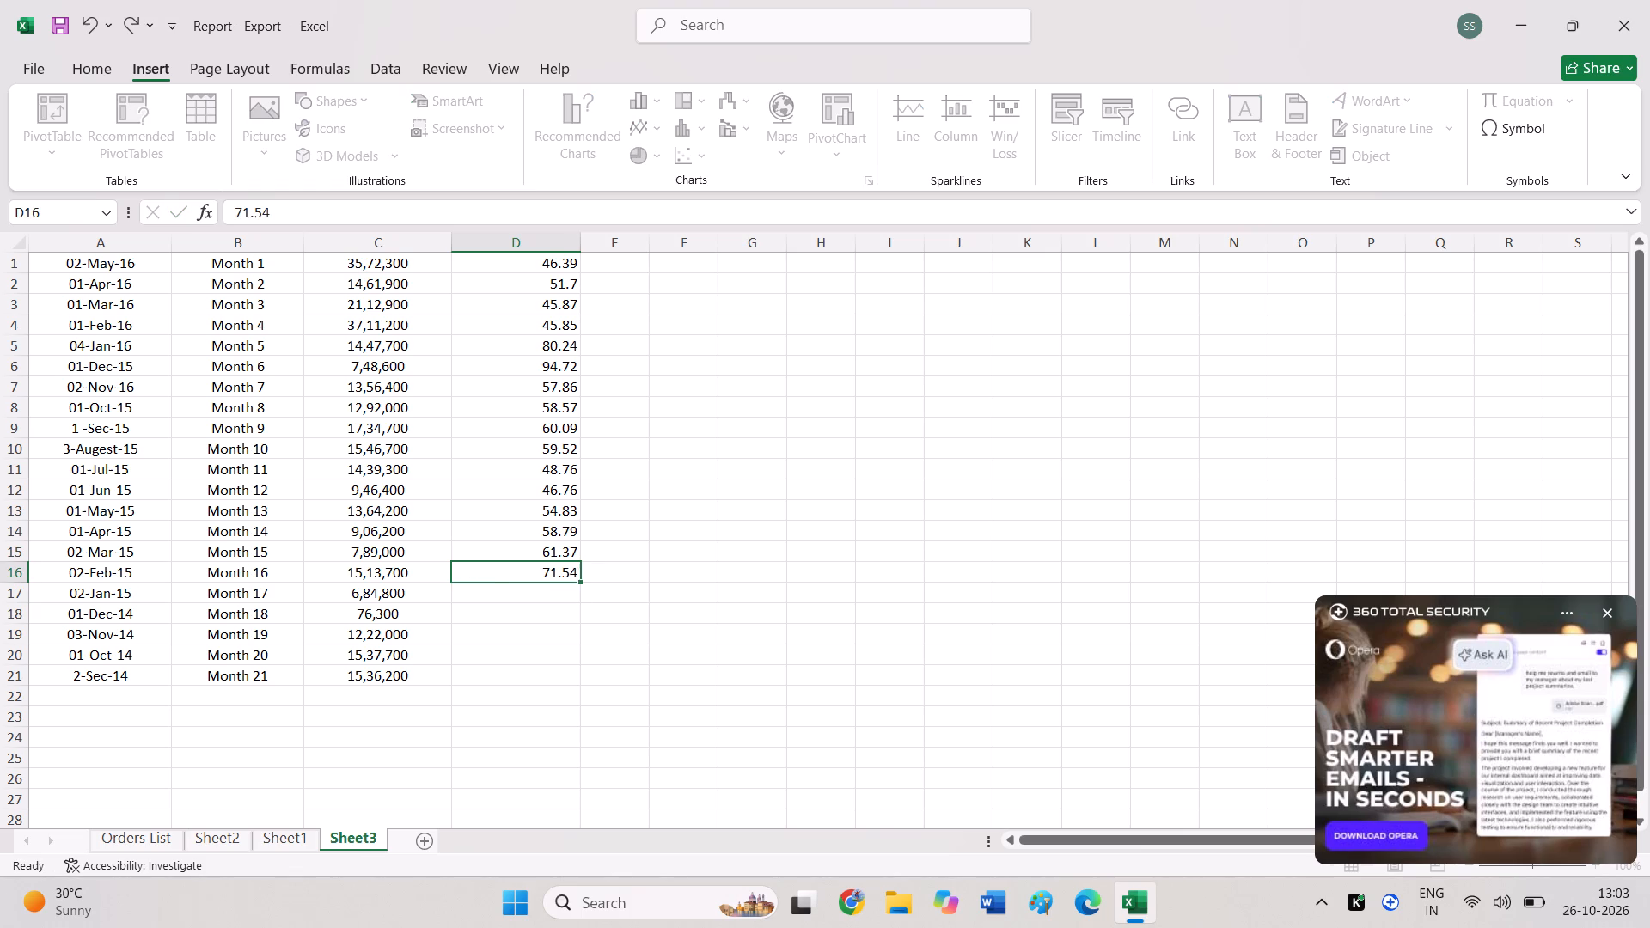
# Enter the values 60.48 in cell D17 for Month 17 and 56.05 in cell D18 for Month 18.
pyautogui.write('60.')
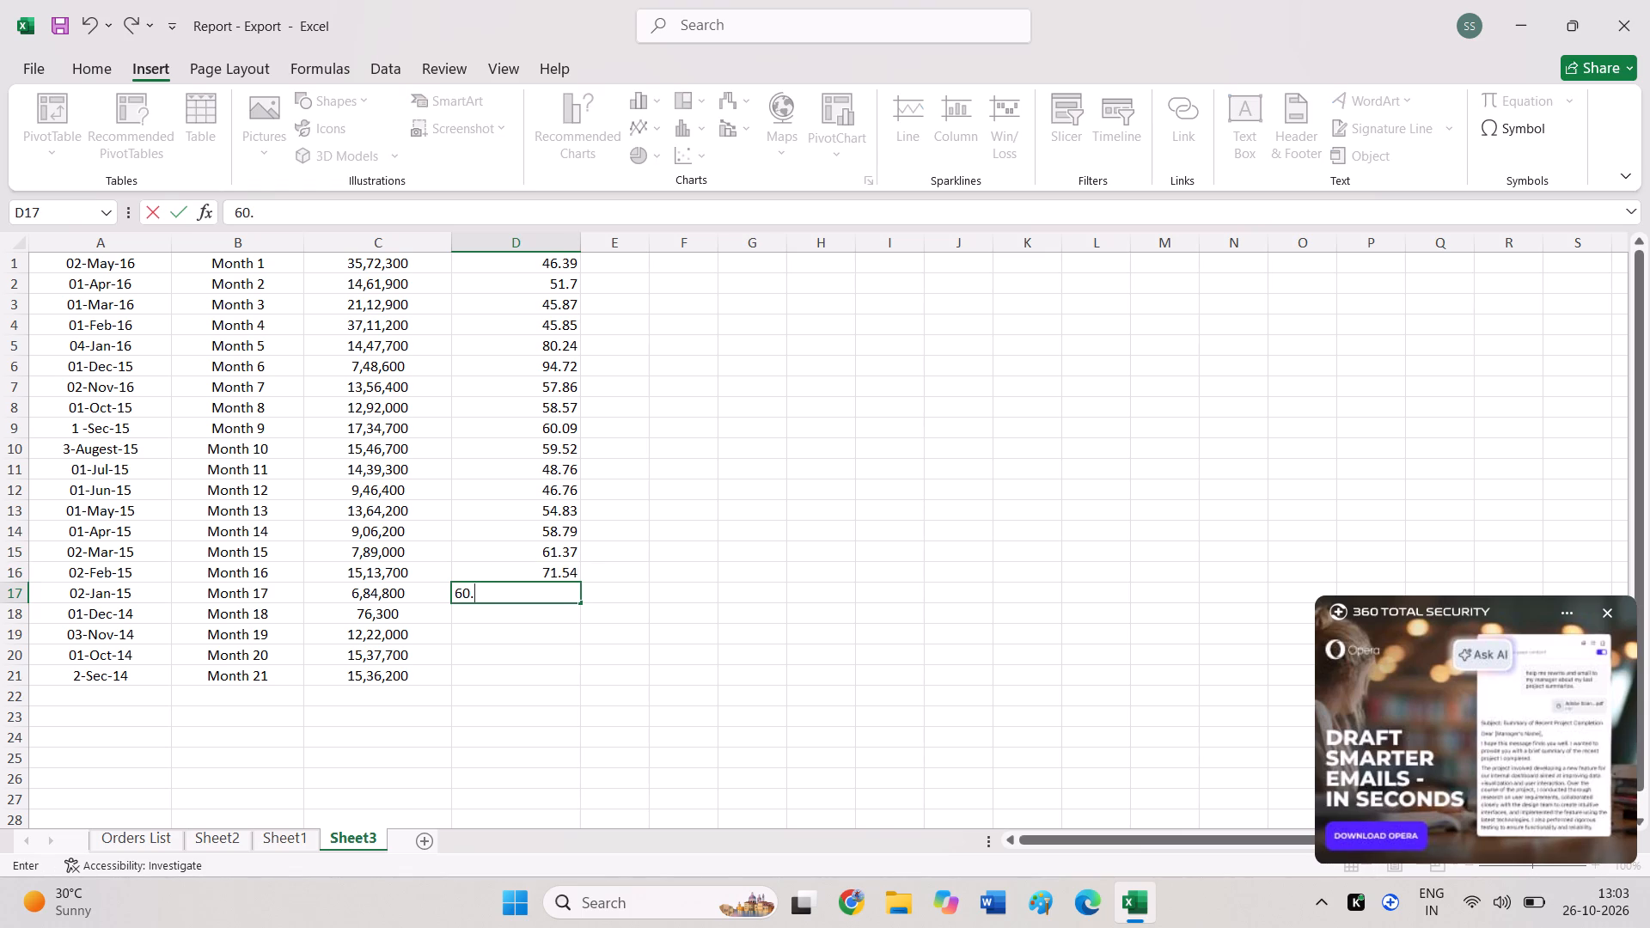
pyautogui.write('489')
pyautogui.press('BackSpace')
pyautogui.press('Return')
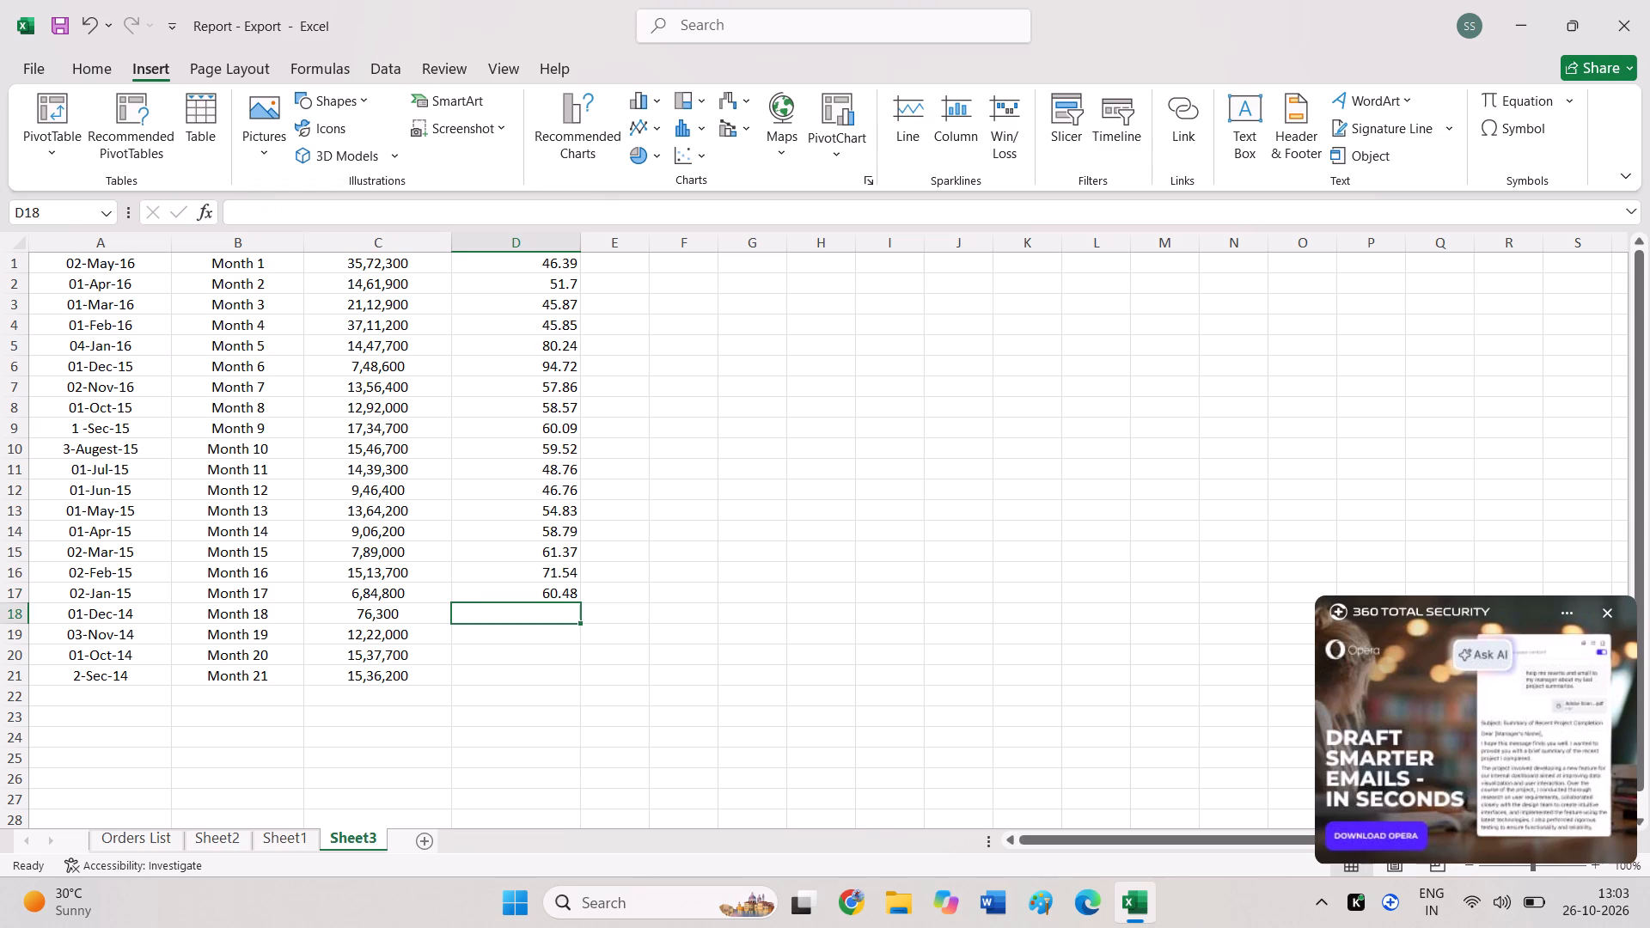
pyautogui.write('56.')
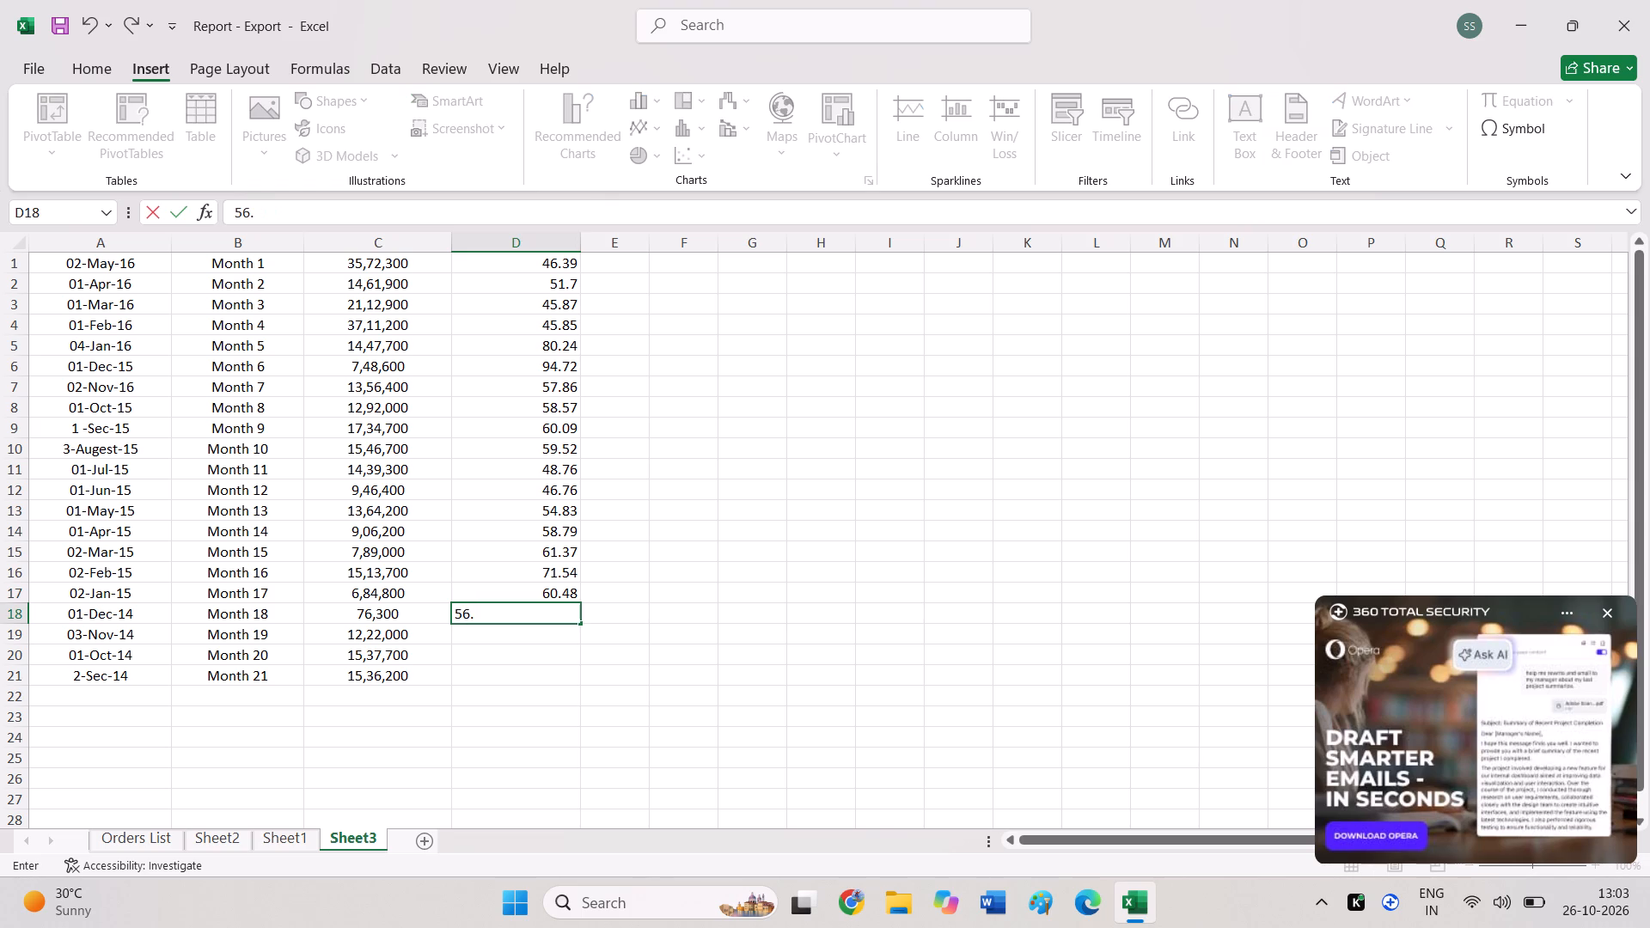
pyautogui.write('05')
pyautogui.press('Return')
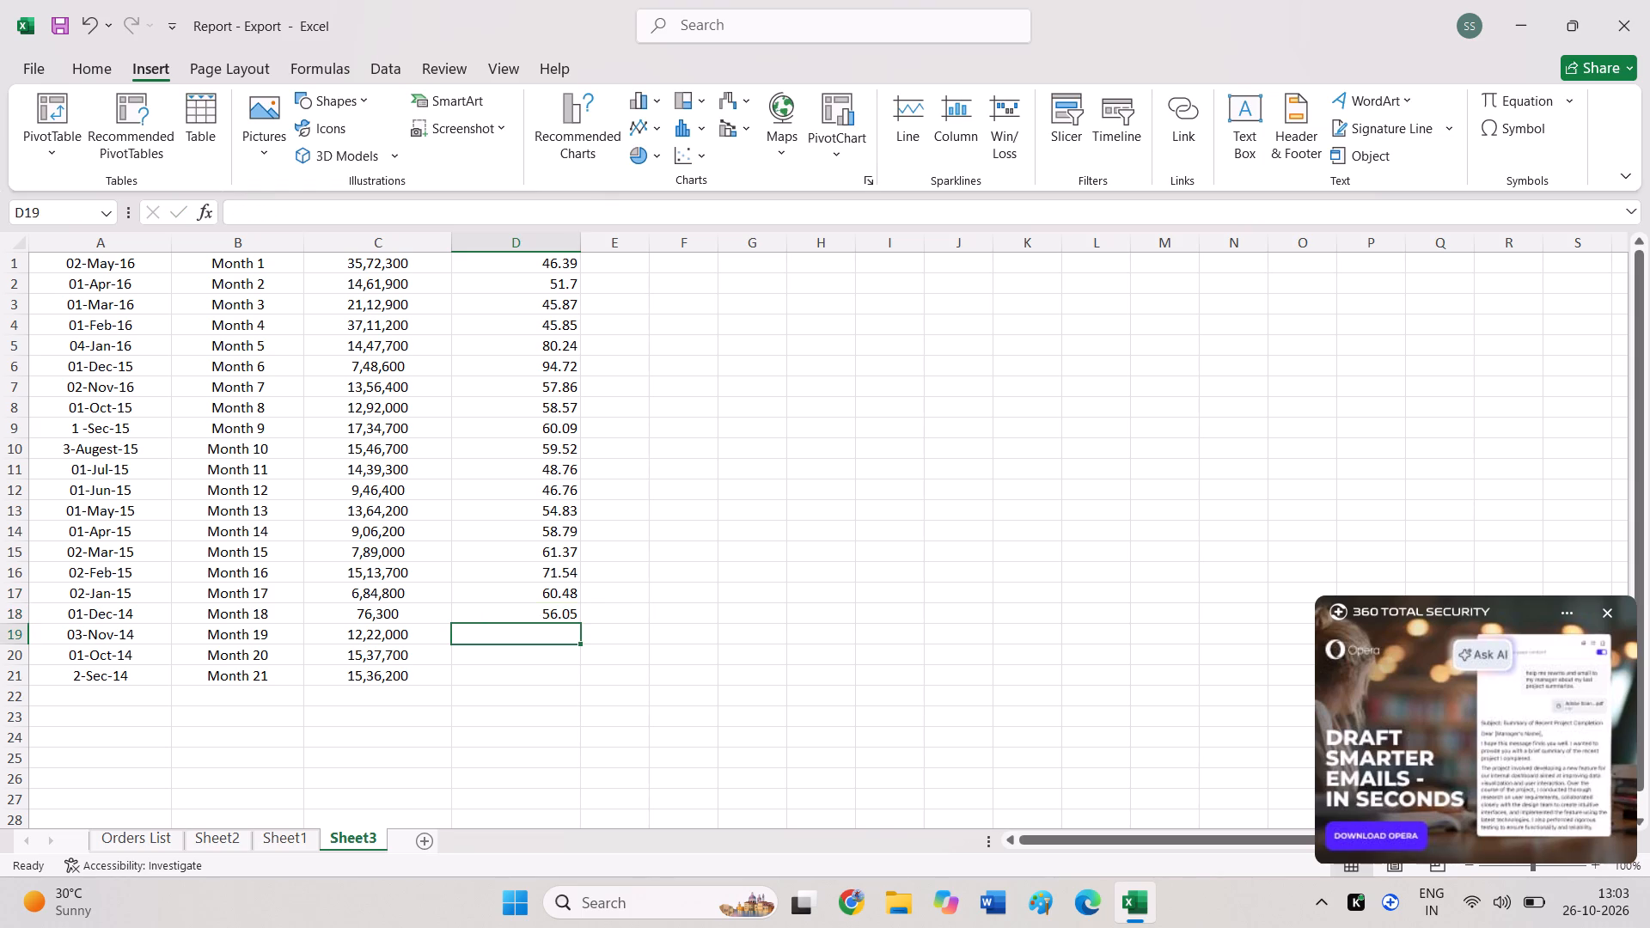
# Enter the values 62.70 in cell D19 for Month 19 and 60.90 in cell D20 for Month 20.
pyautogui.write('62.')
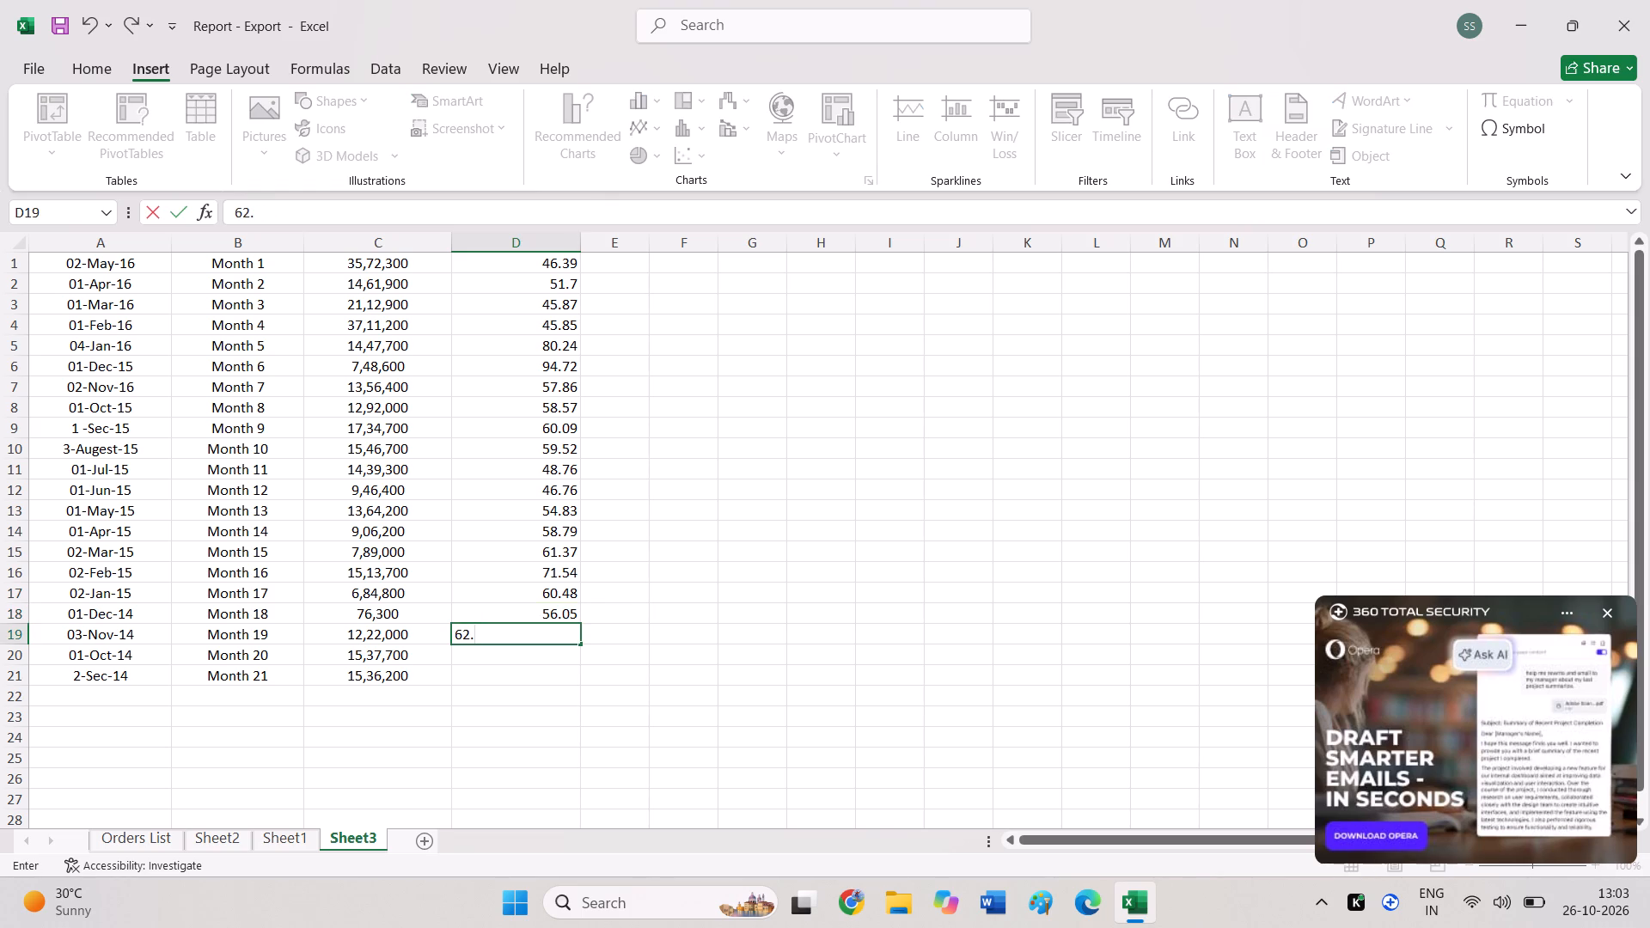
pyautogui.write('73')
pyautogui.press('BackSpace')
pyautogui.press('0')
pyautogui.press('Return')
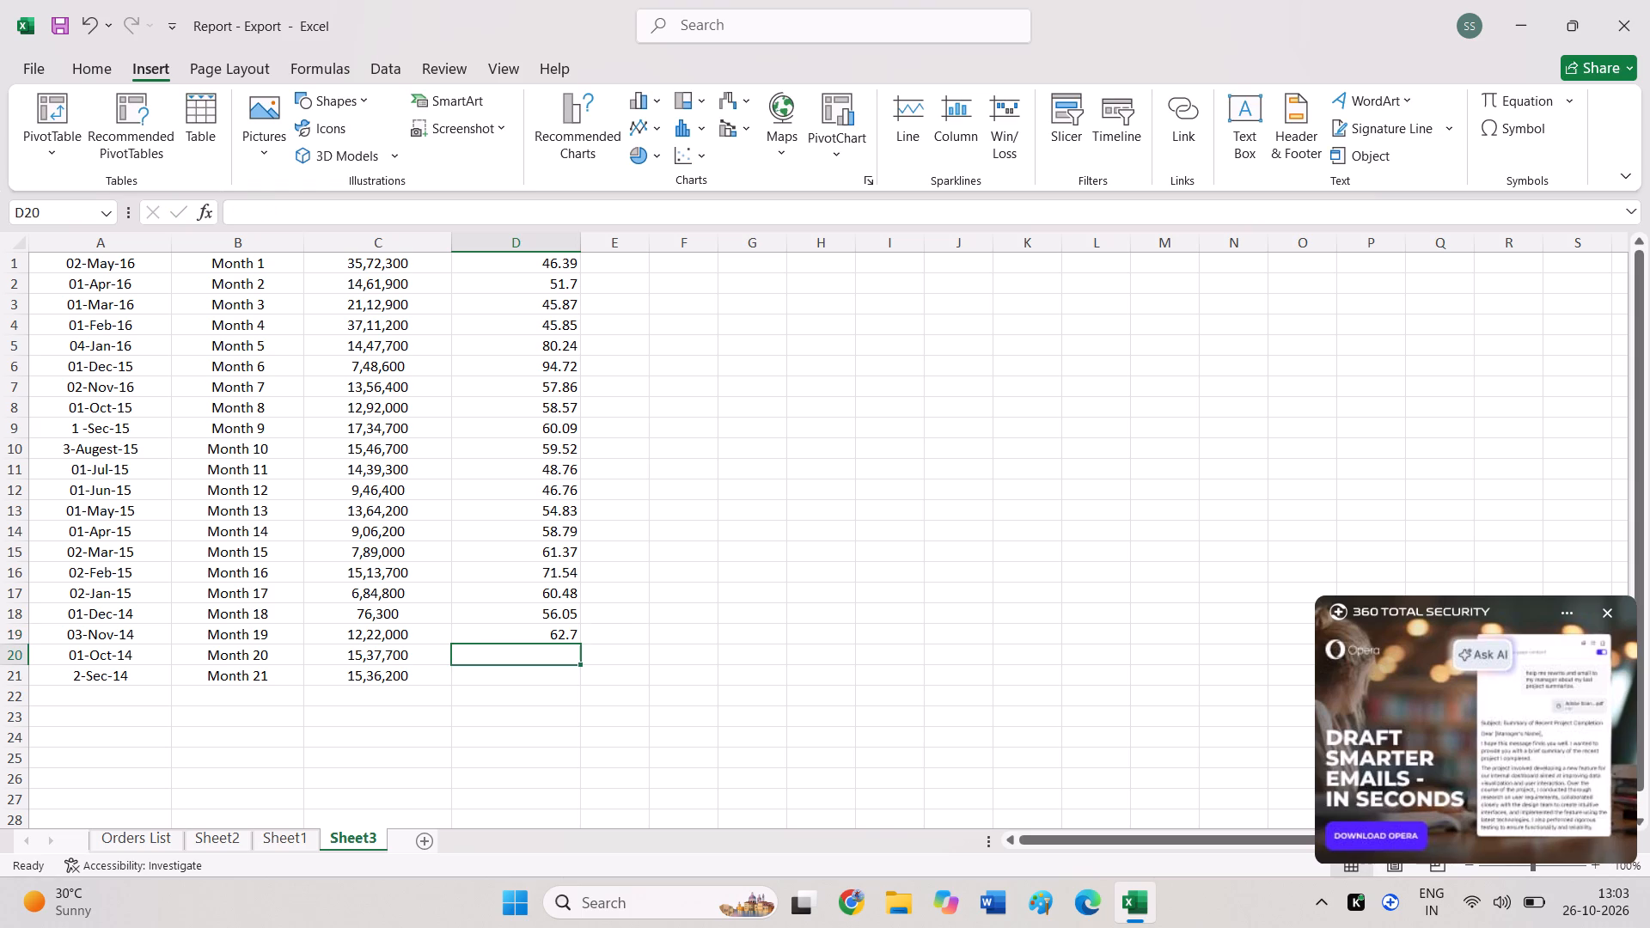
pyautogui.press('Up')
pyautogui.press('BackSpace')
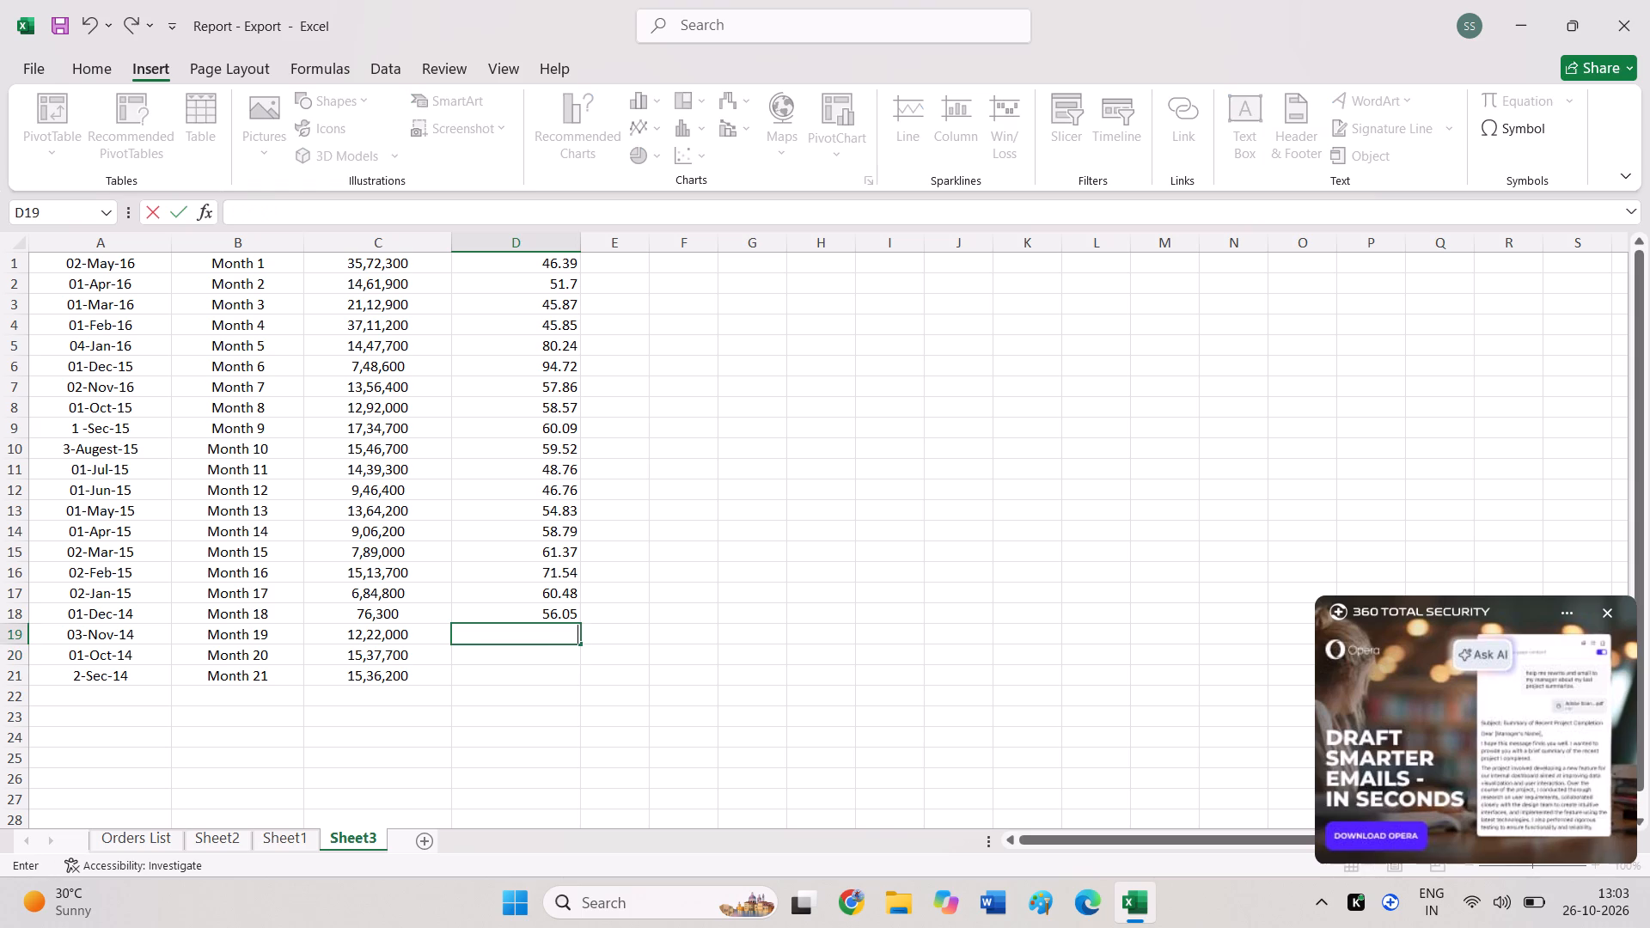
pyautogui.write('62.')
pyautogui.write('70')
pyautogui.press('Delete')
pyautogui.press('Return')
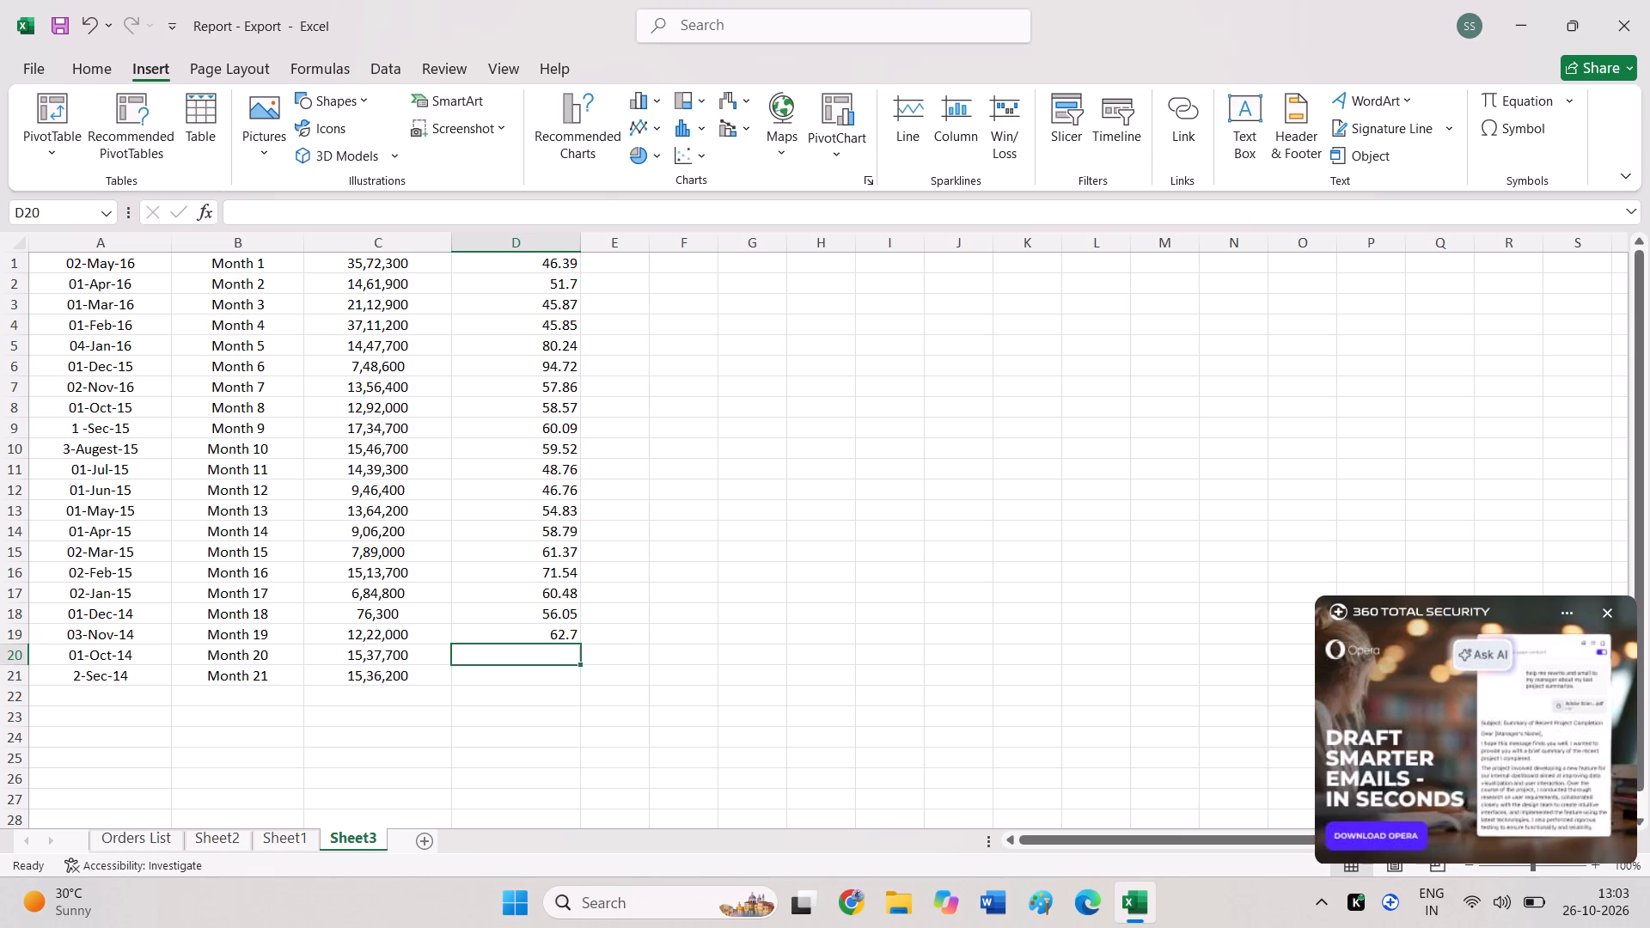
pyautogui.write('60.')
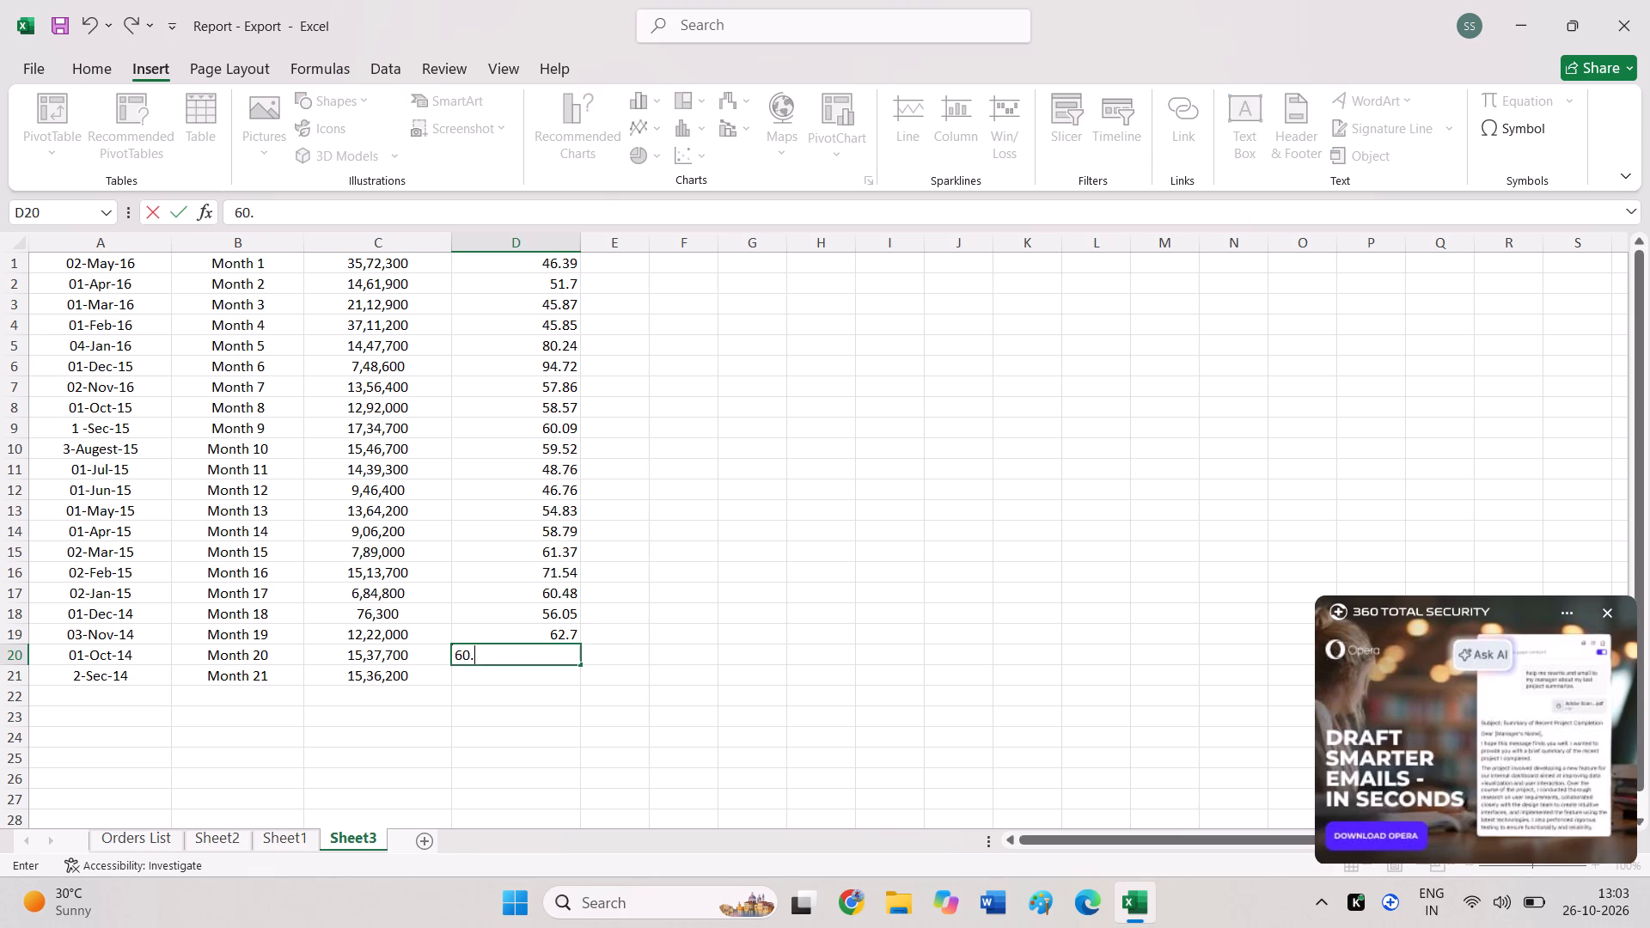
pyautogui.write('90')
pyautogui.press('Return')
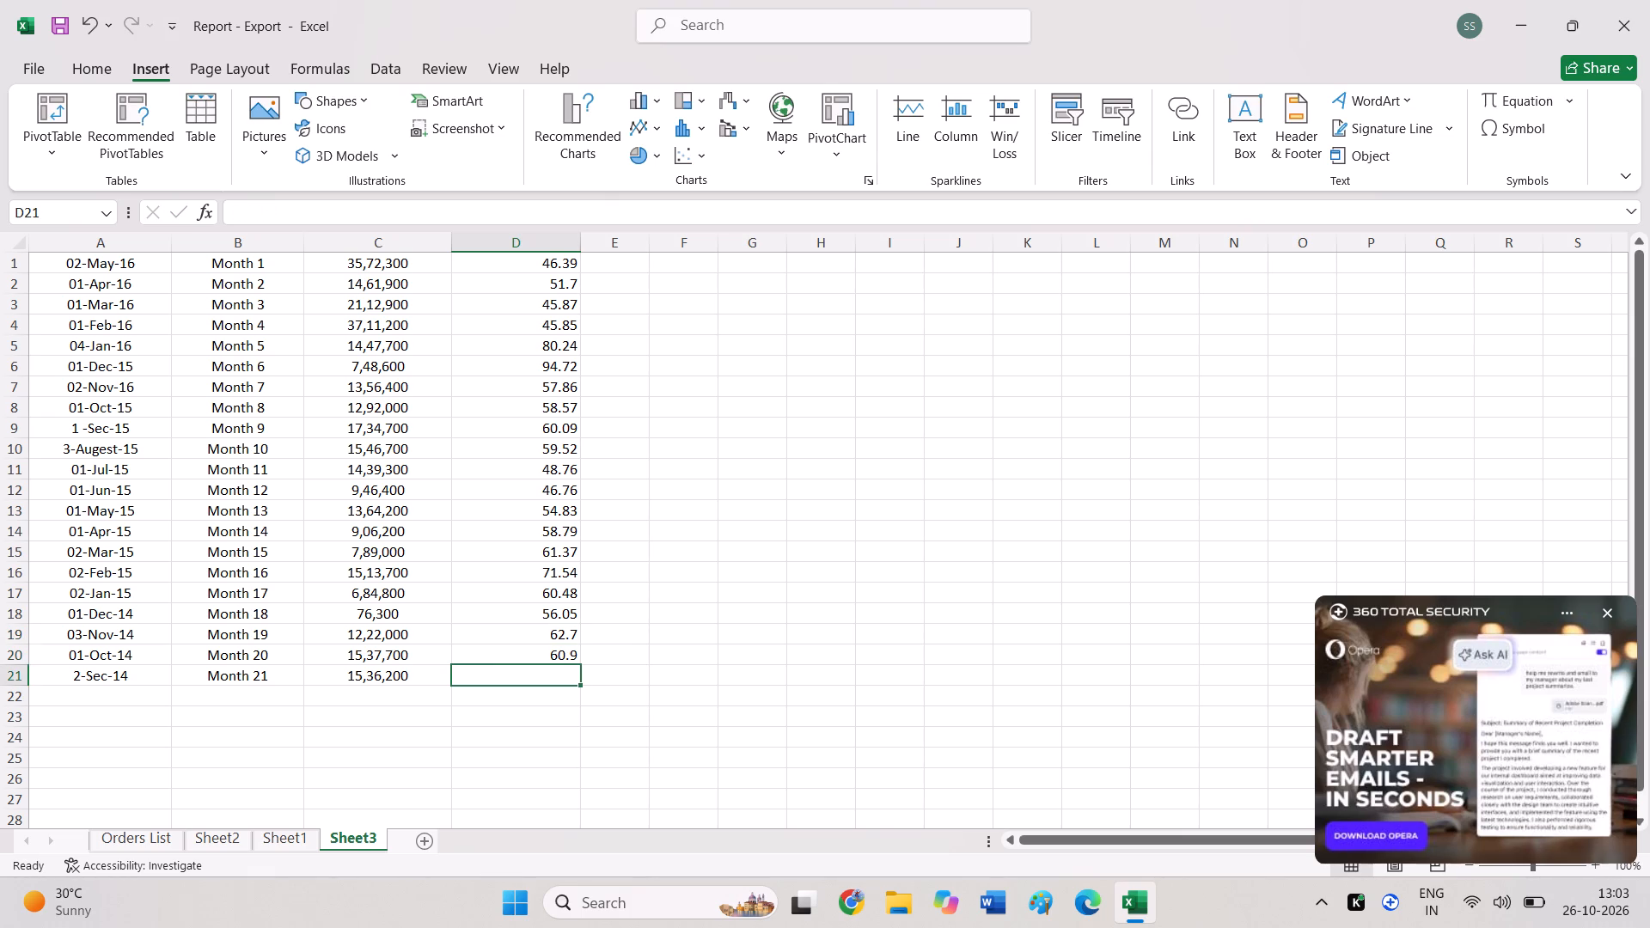
# Clear cells D20 and D19, and re-enter 62.70 in D19 for Month 19 and 60.90 in D20 for Month 20.
pyautogui.press('Up')
pyautogui.press('BackSpace')
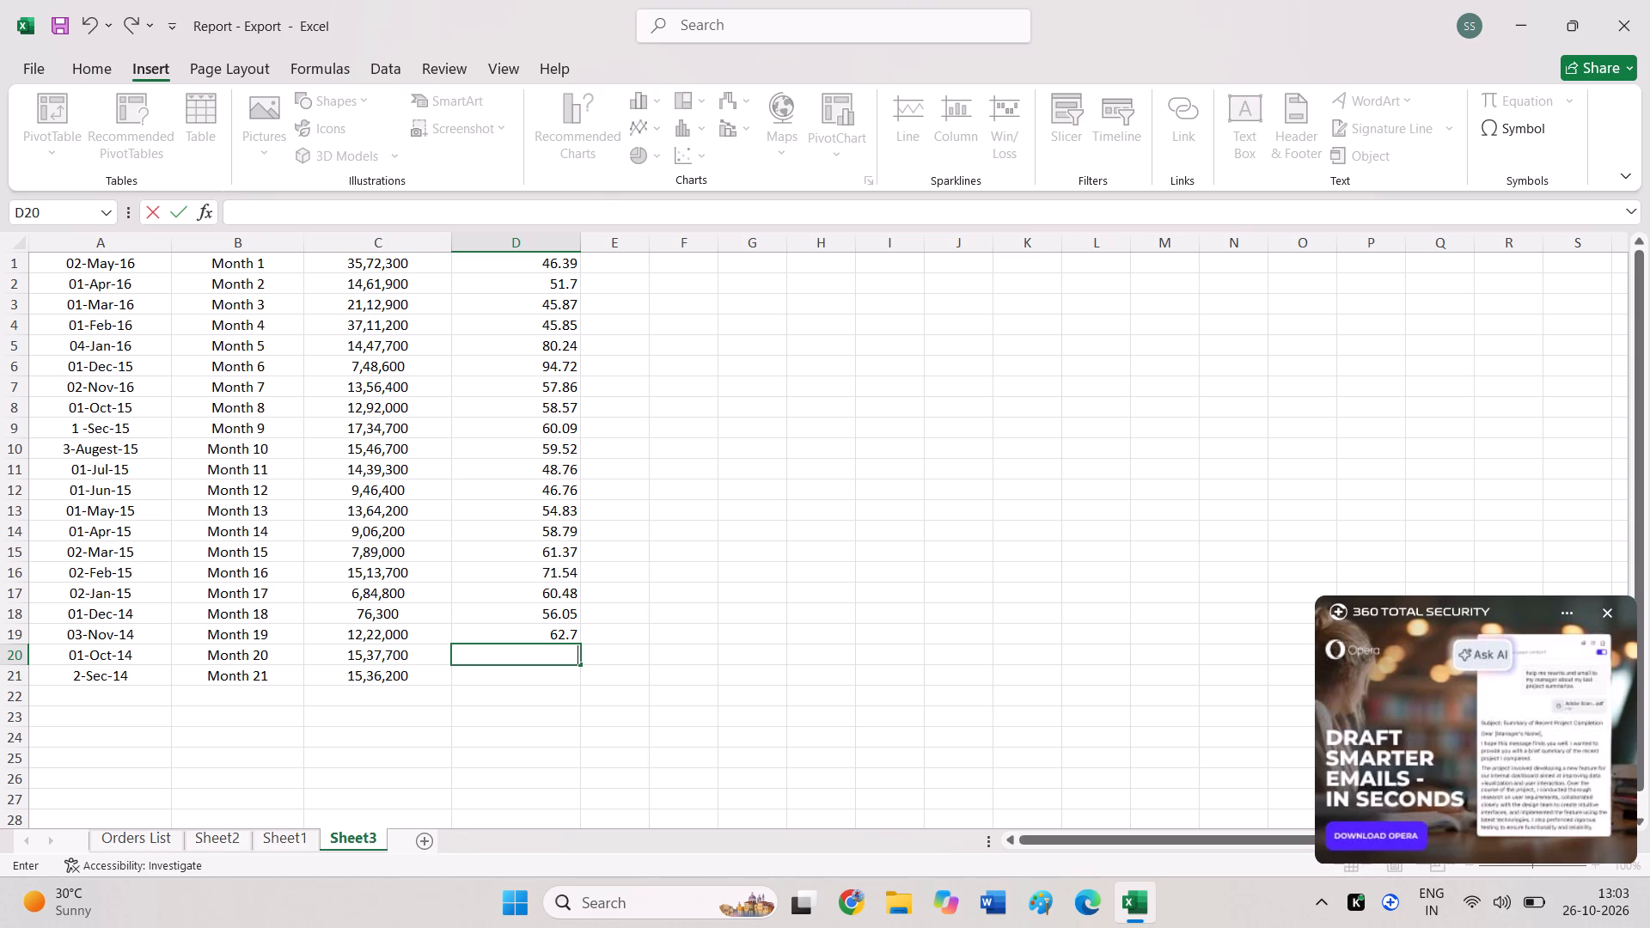
pyautogui.press('Up')
pyautogui.press('BackSpace')
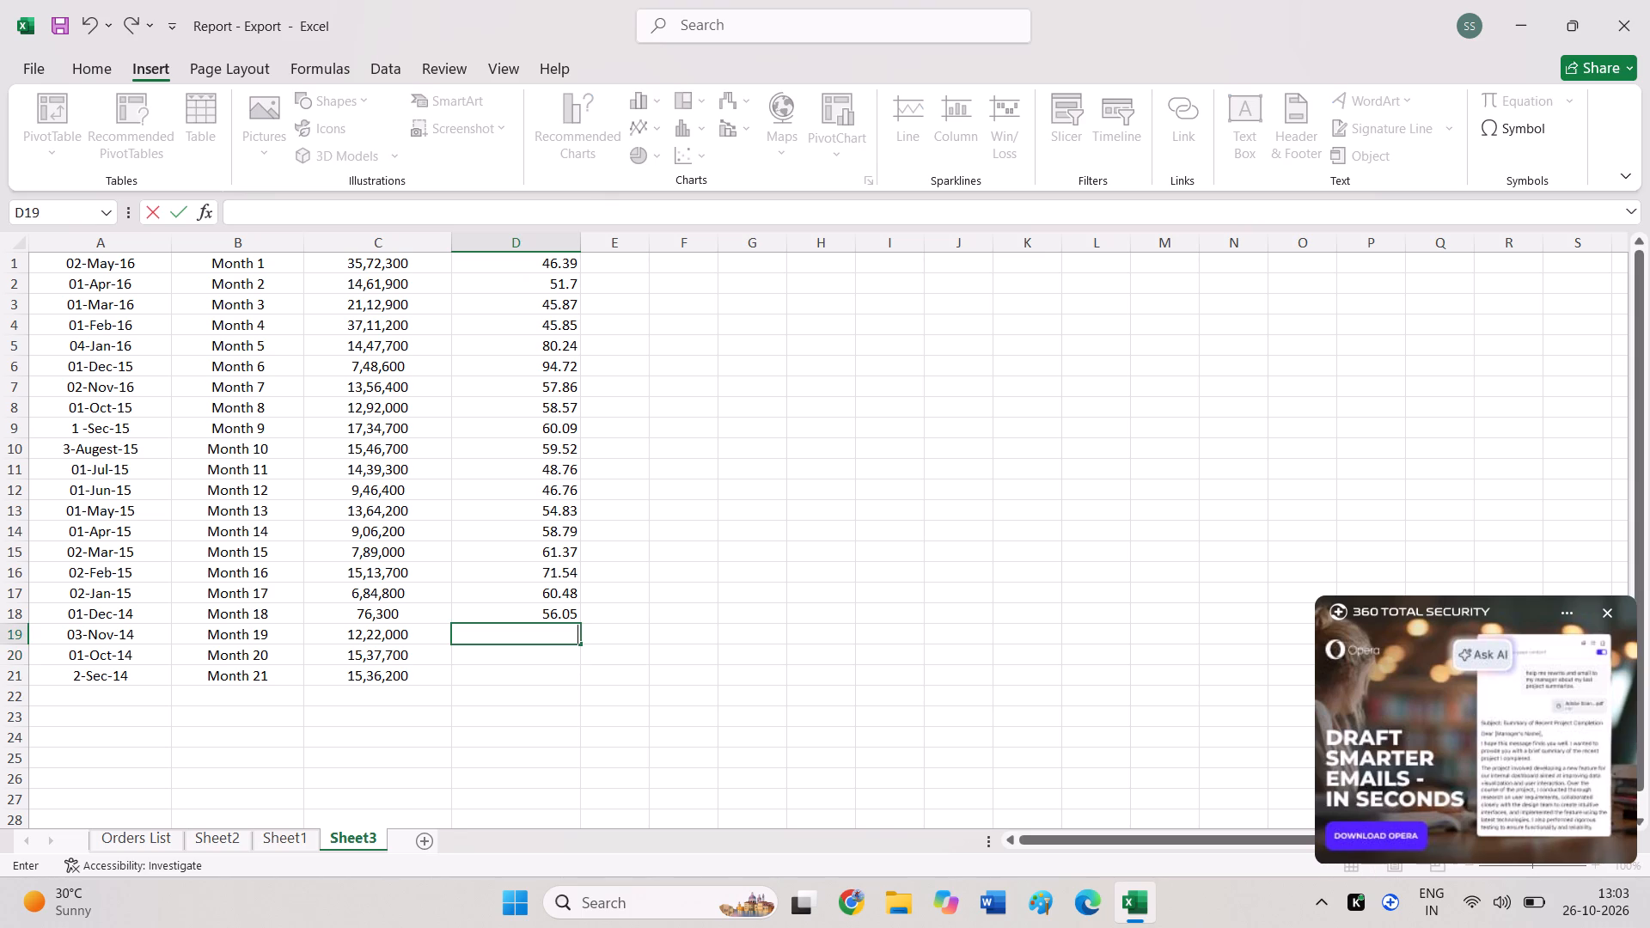
pyautogui.write('62.')
pyautogui.write('70')
pyautogui.press('Return')
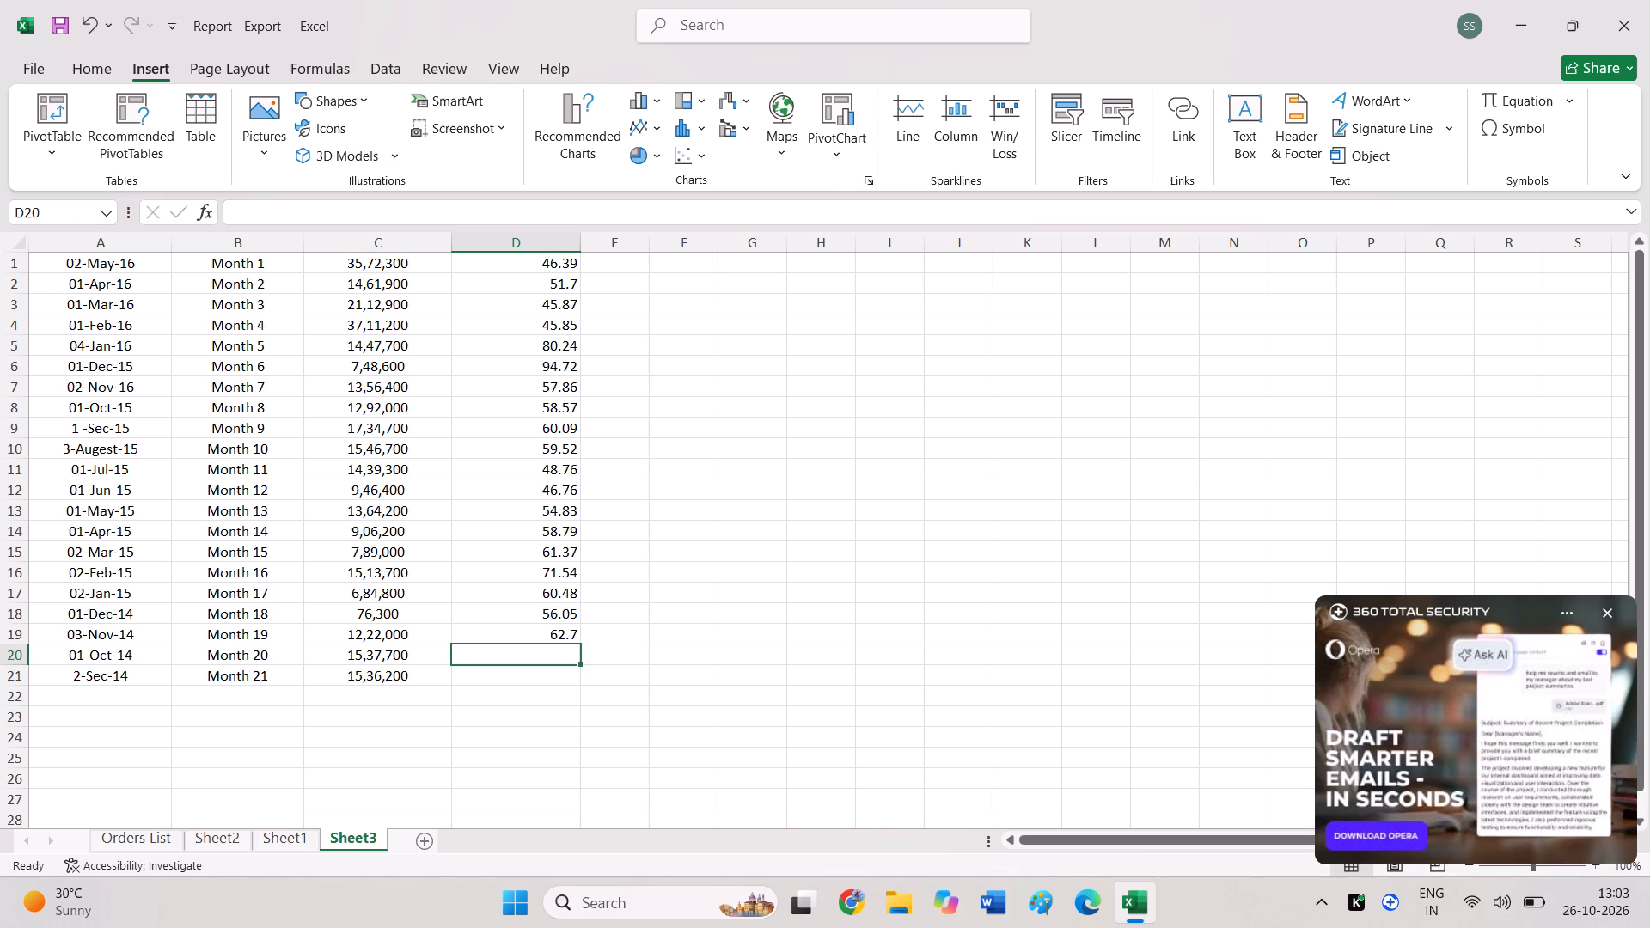
pyautogui.write('60.')
pyautogui.write('90')
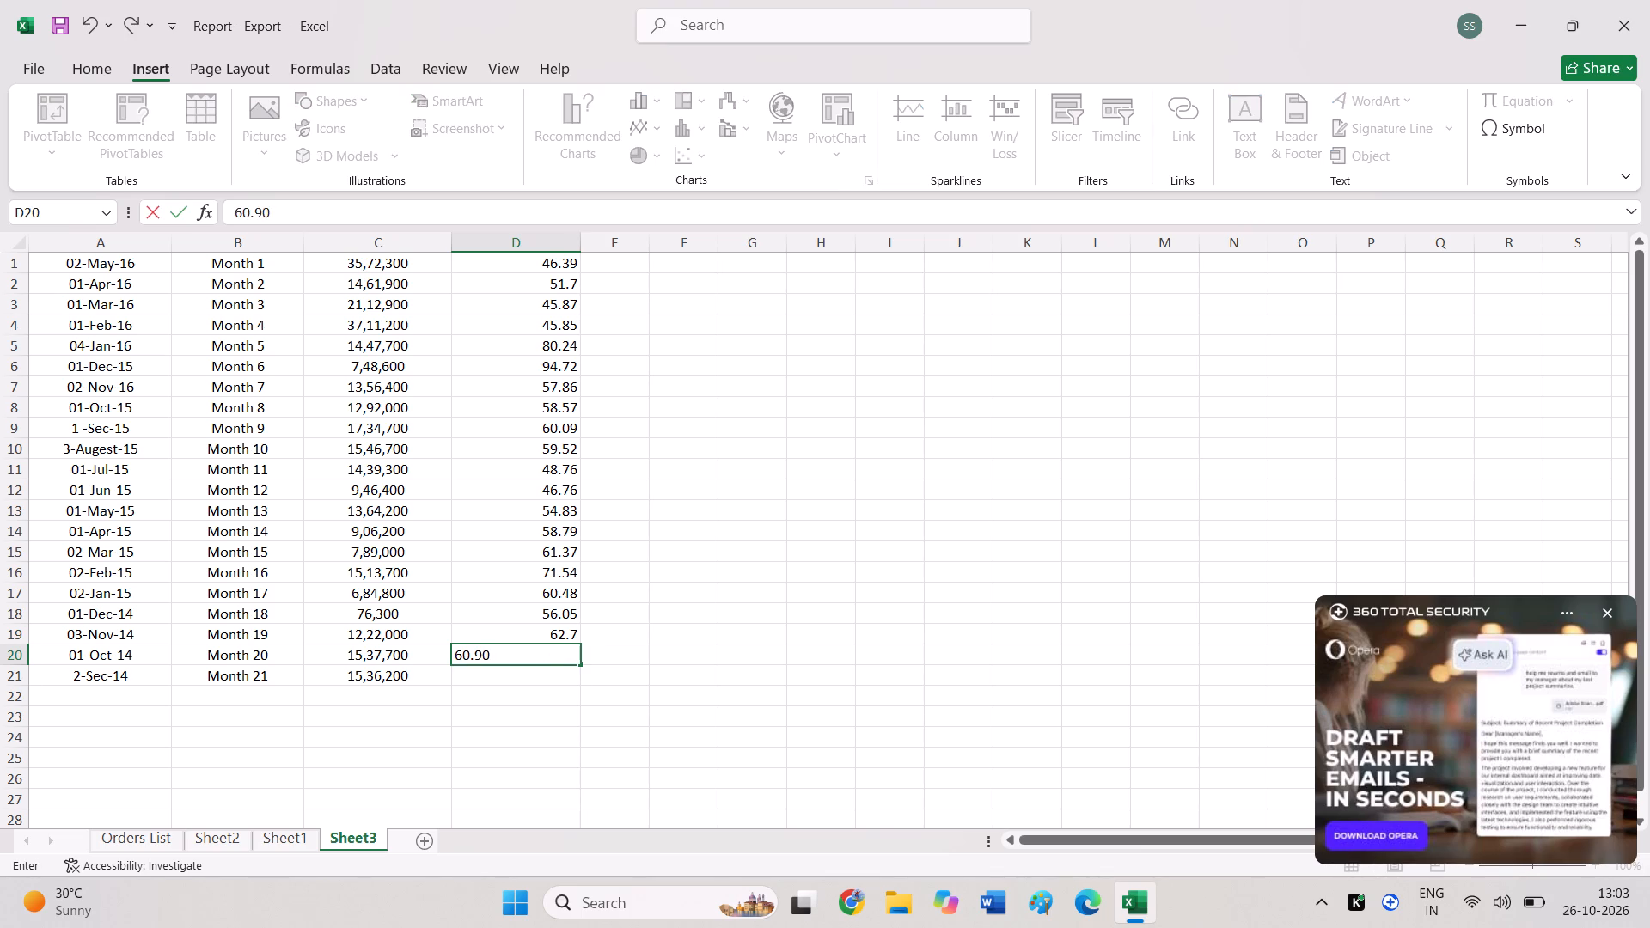
pyautogui.press('Return')
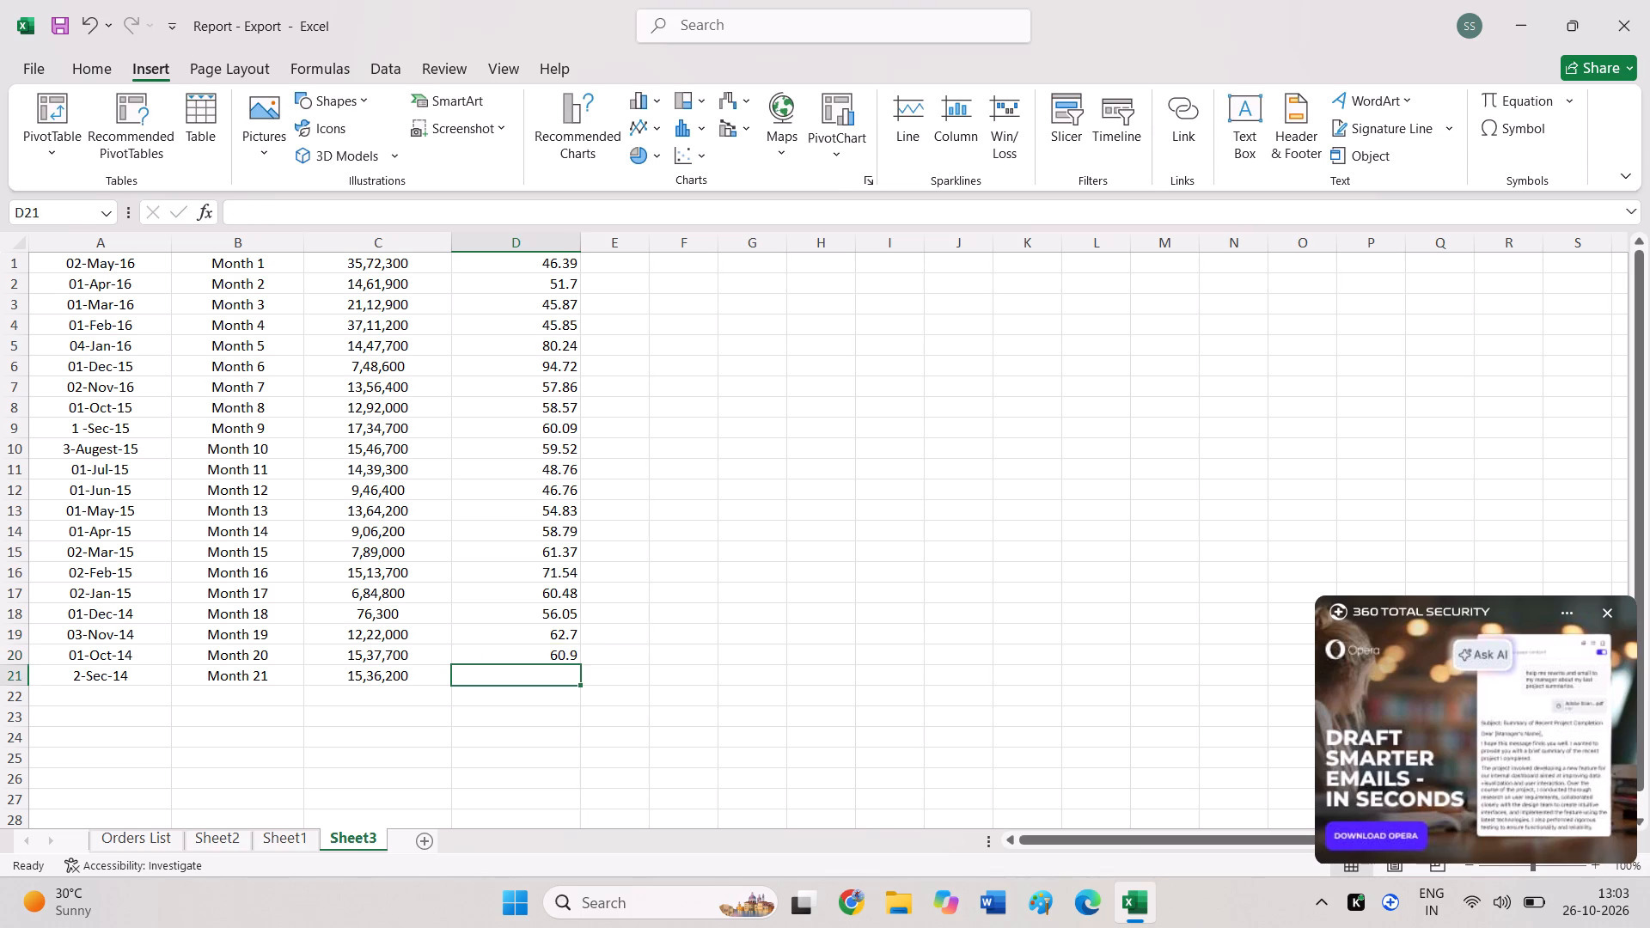
# Enter the value 55.98 in cell D21, beside the Month 21 amount.
pyautogui.write('55.987')
pyautogui.press('BackSpace')
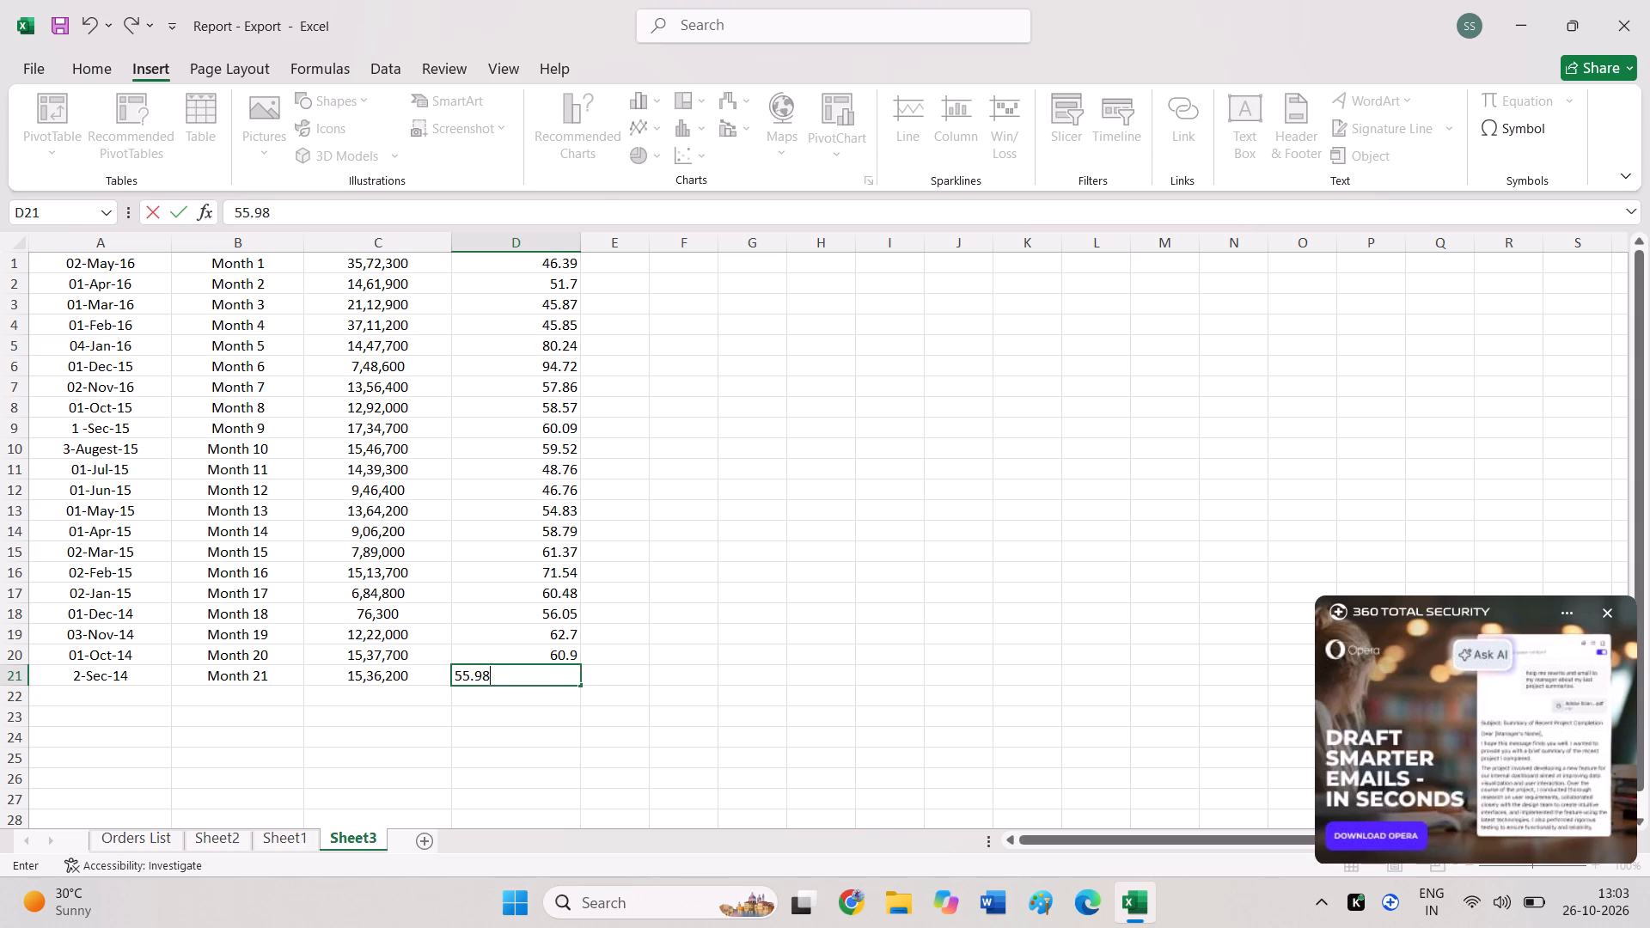
pyautogui.press('Return')
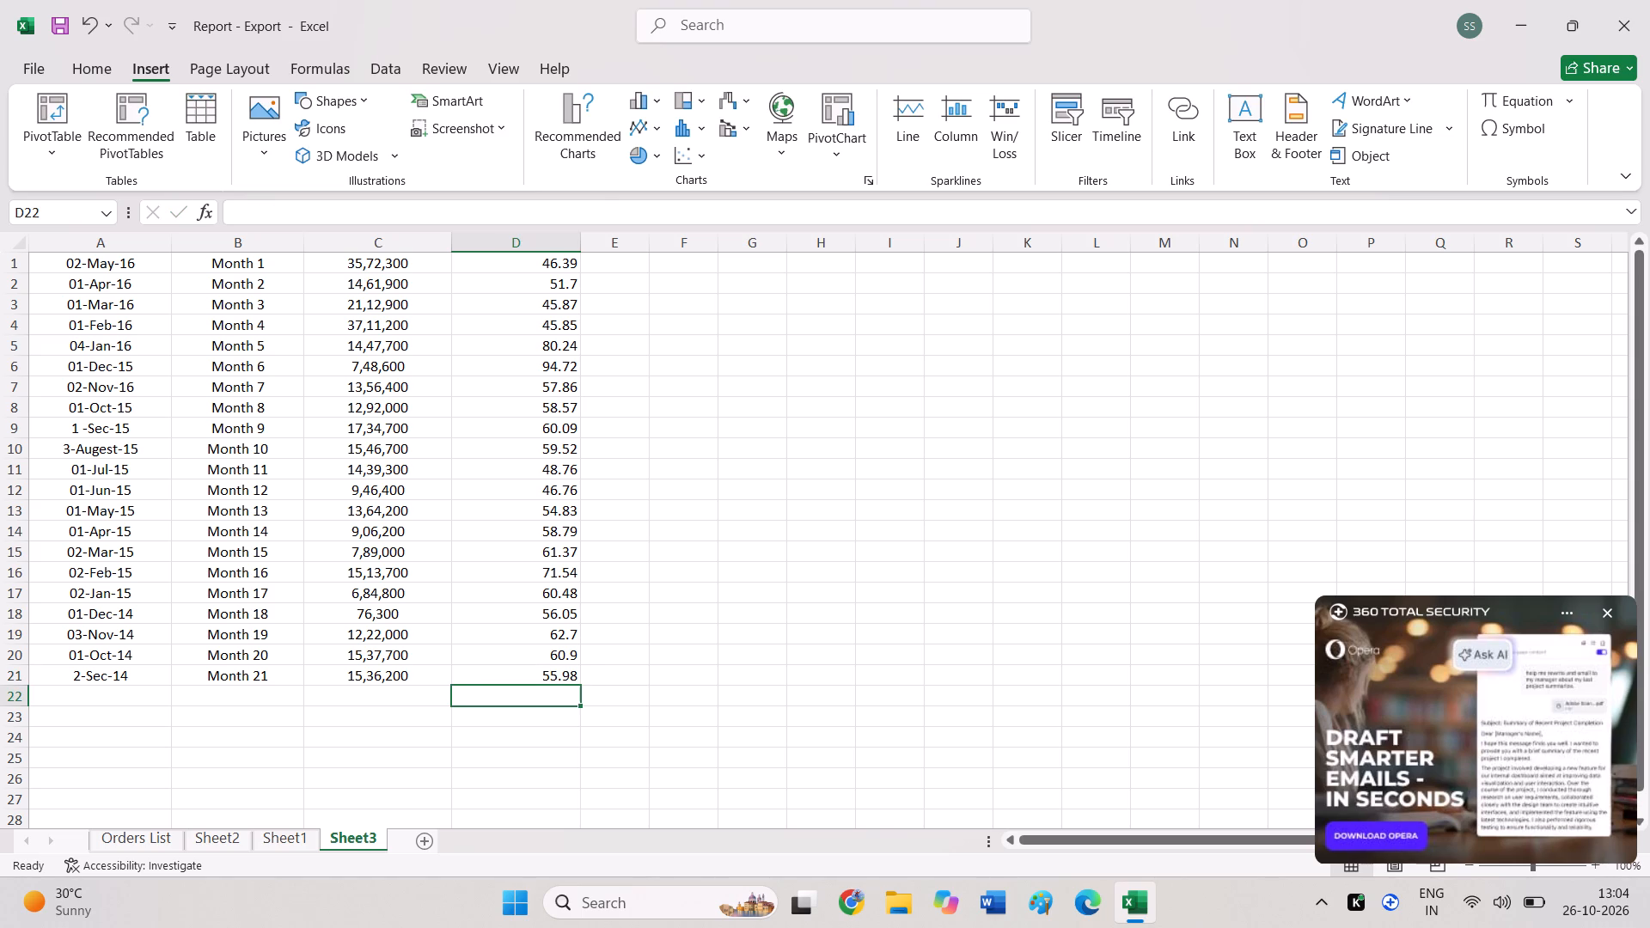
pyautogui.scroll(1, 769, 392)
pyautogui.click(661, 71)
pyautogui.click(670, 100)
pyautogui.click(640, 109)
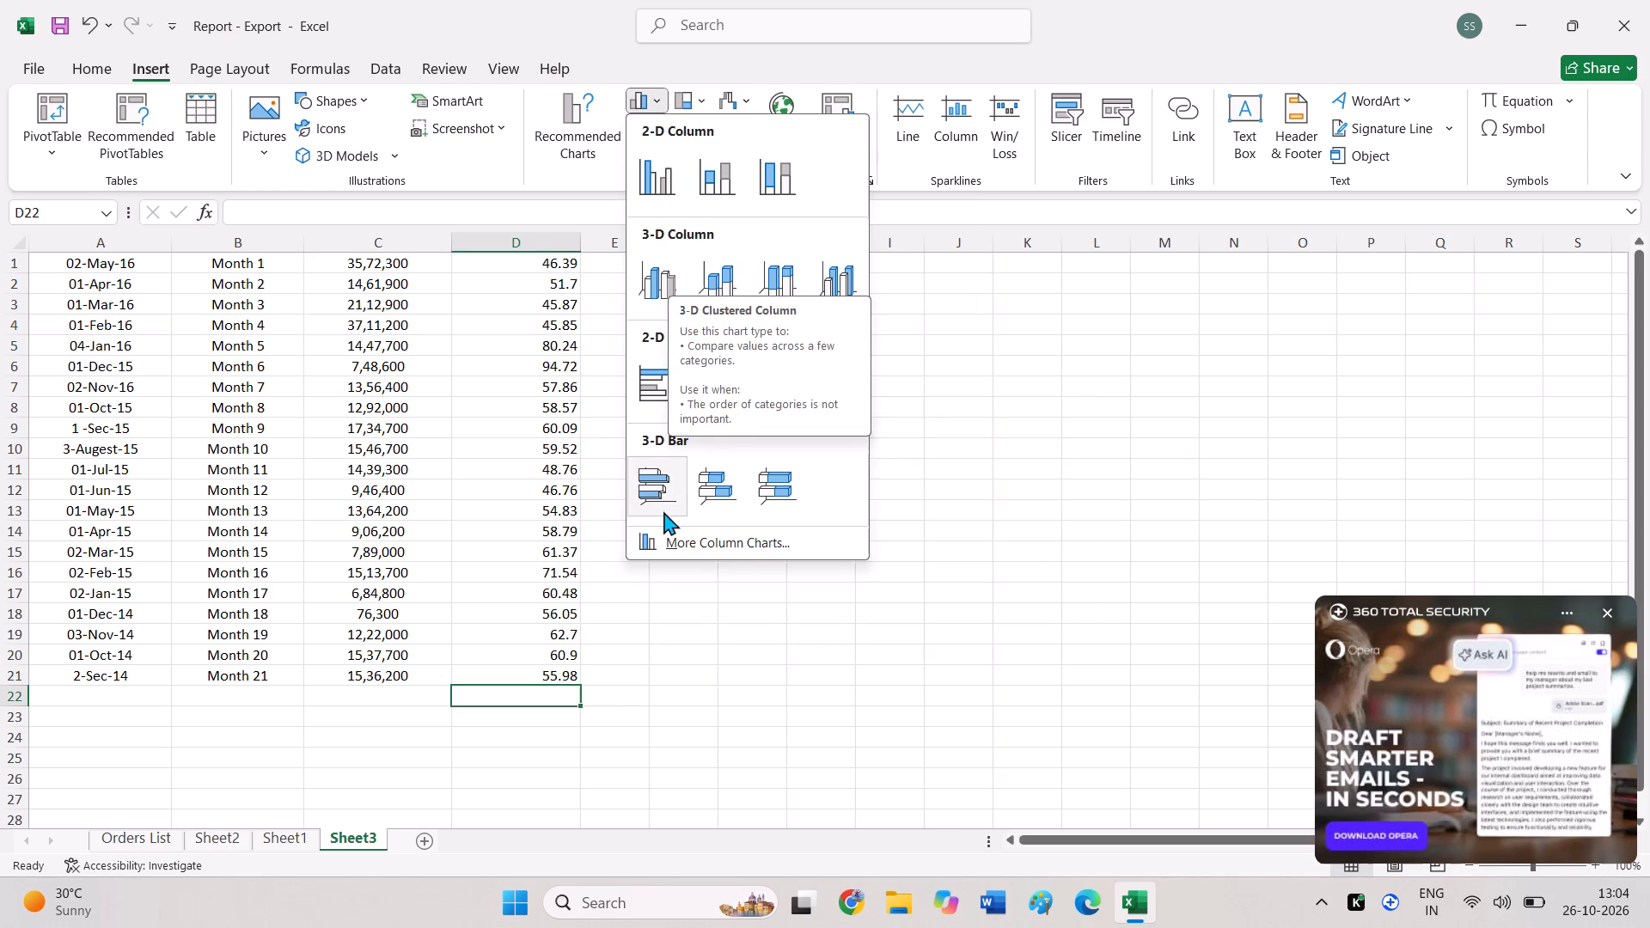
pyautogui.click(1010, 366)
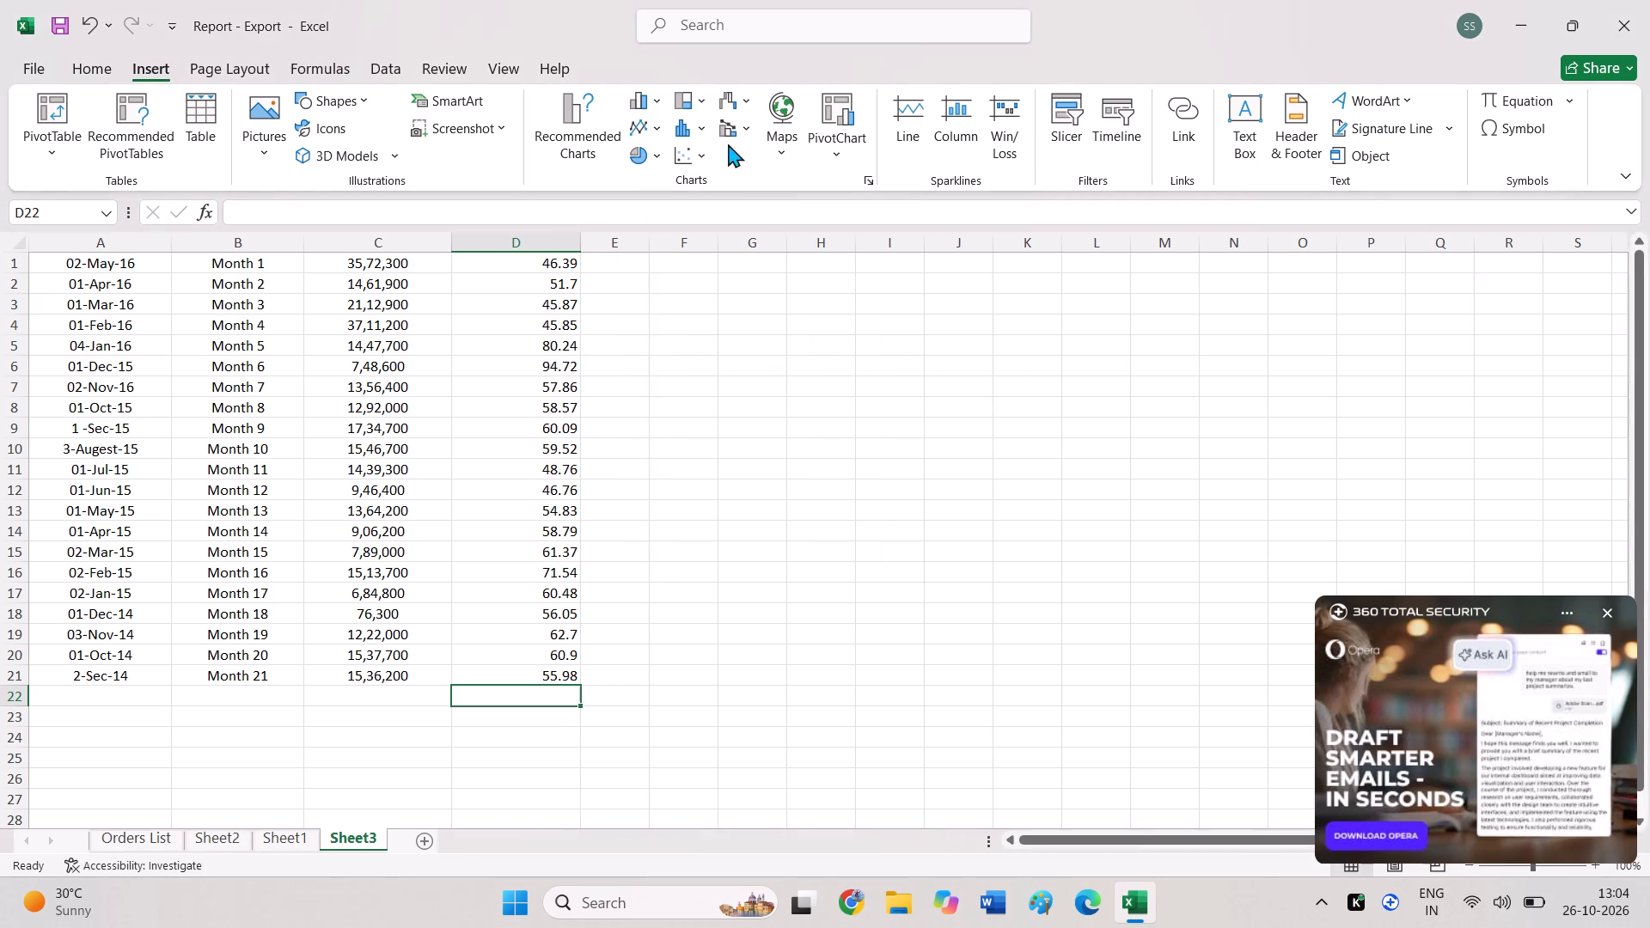
# Insert a 2-D line chart with markers from the monthly table and place it beside the data, over columns E to L.
pyautogui.click(639, 125)
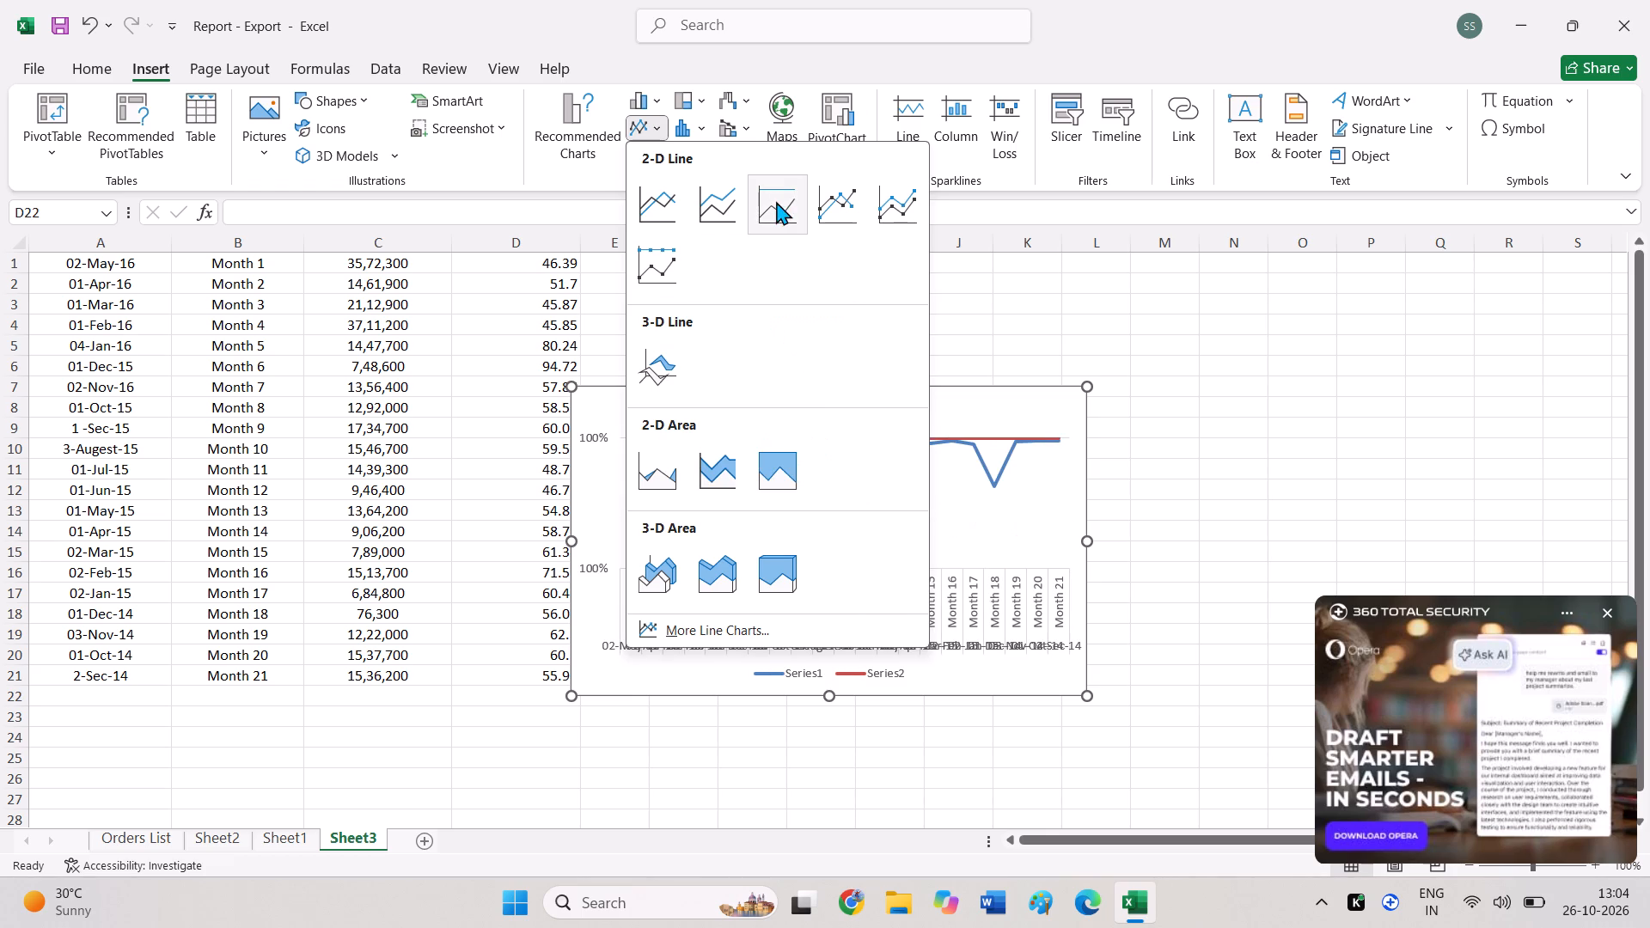
pyautogui.click(835, 204)
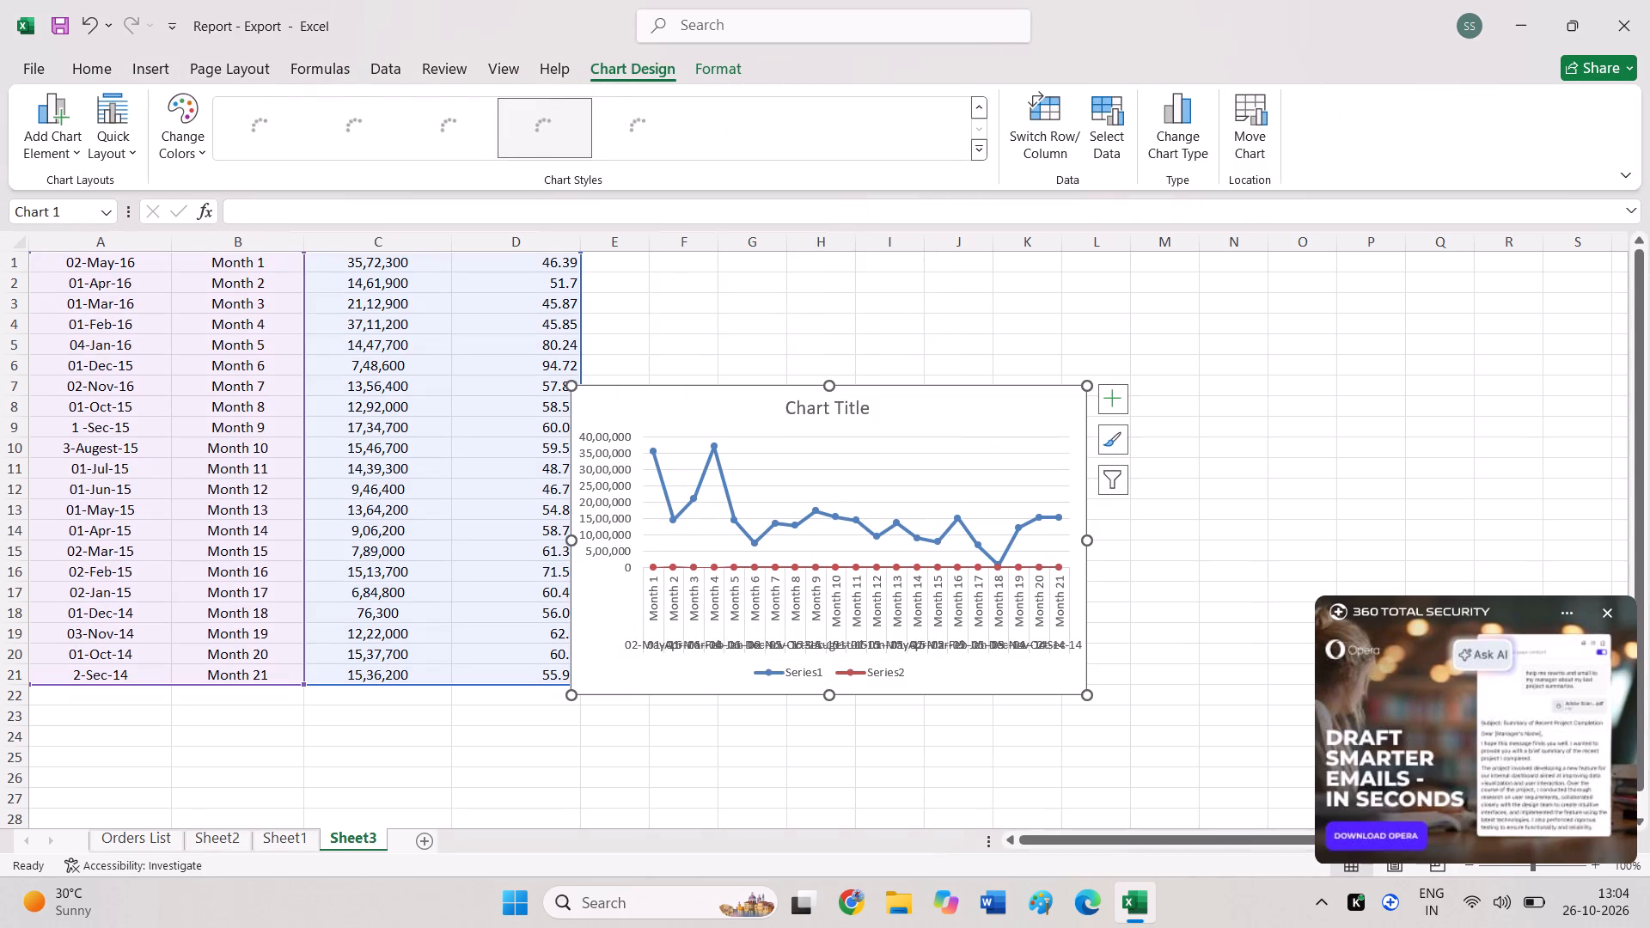
pyautogui.moveTo(774, 420); pyautogui.dragTo(836, 317)
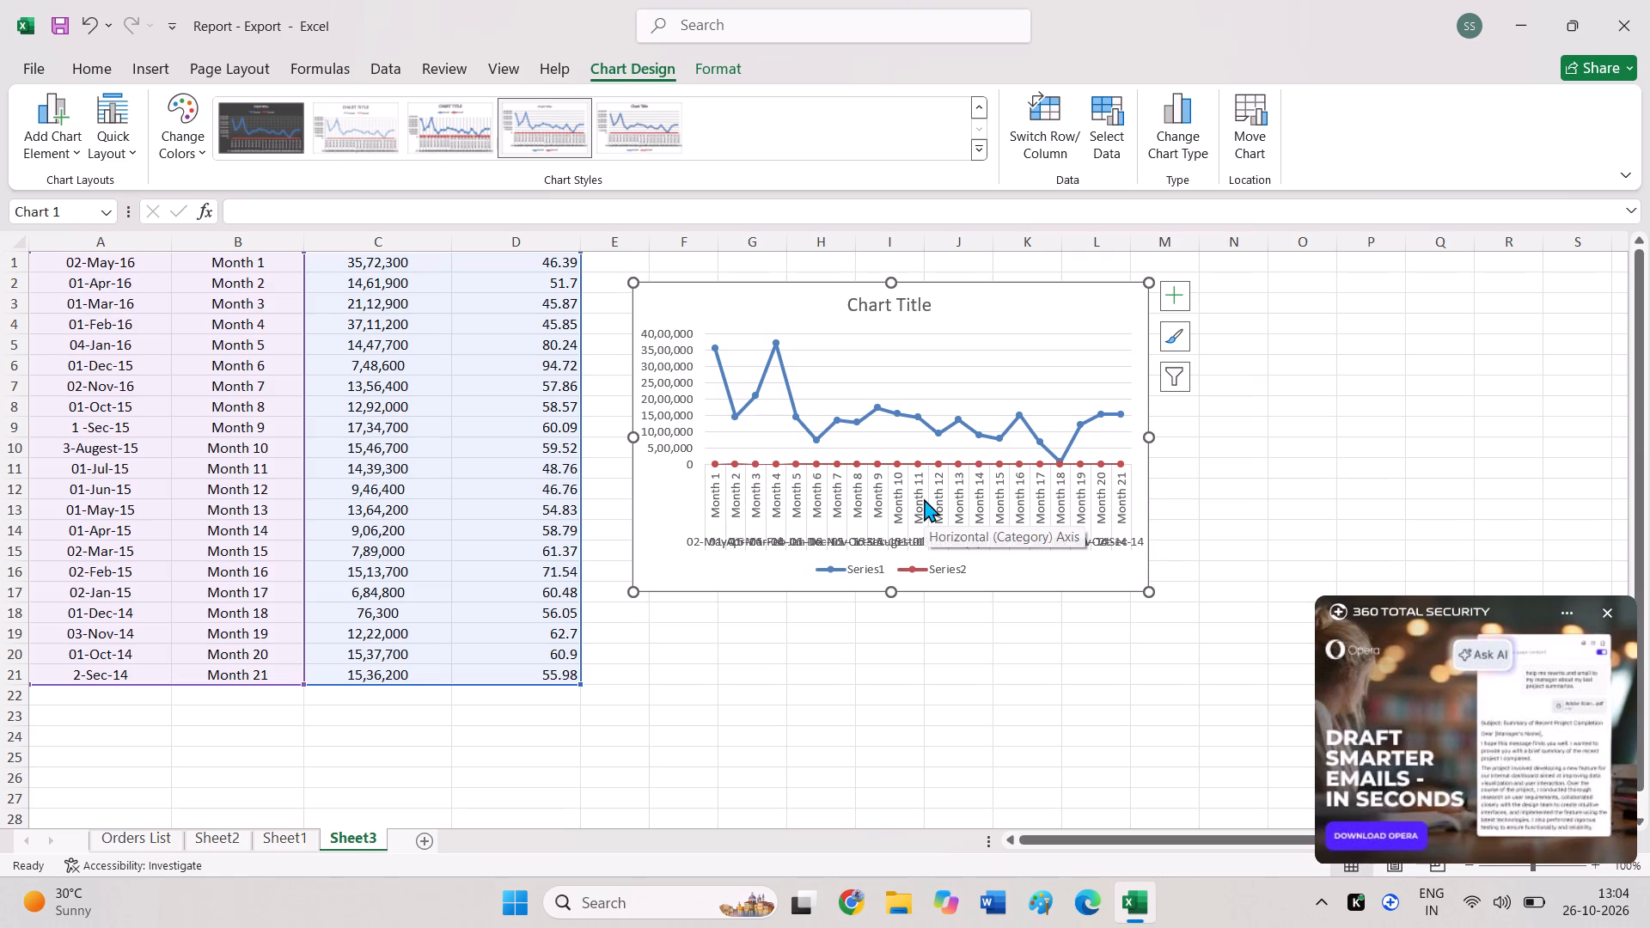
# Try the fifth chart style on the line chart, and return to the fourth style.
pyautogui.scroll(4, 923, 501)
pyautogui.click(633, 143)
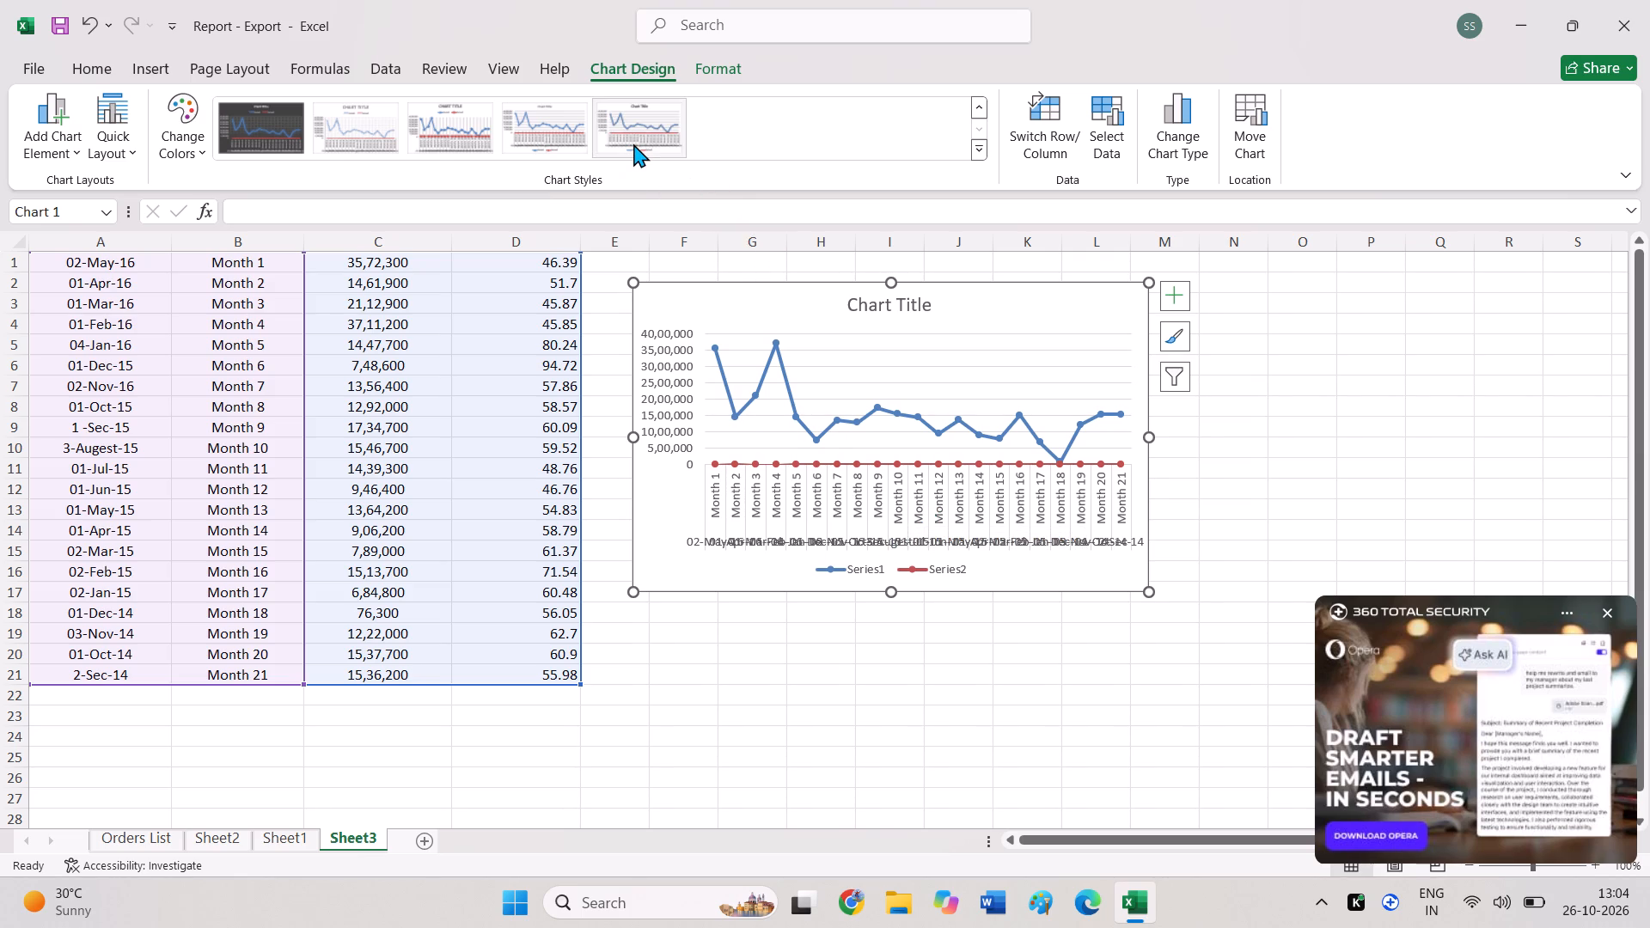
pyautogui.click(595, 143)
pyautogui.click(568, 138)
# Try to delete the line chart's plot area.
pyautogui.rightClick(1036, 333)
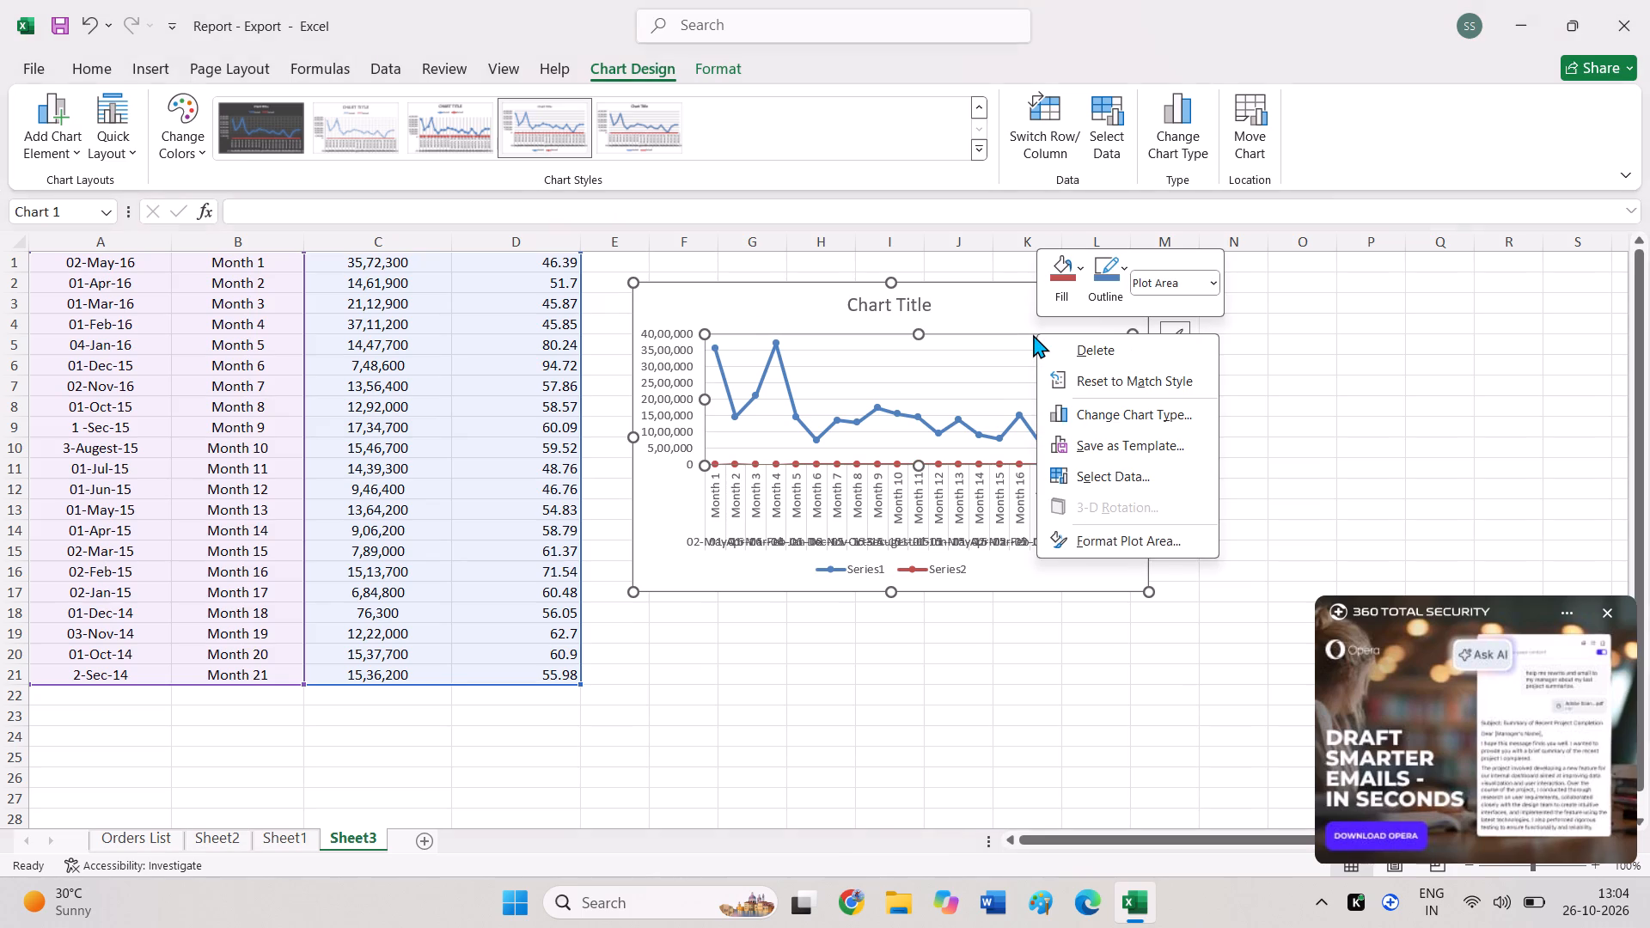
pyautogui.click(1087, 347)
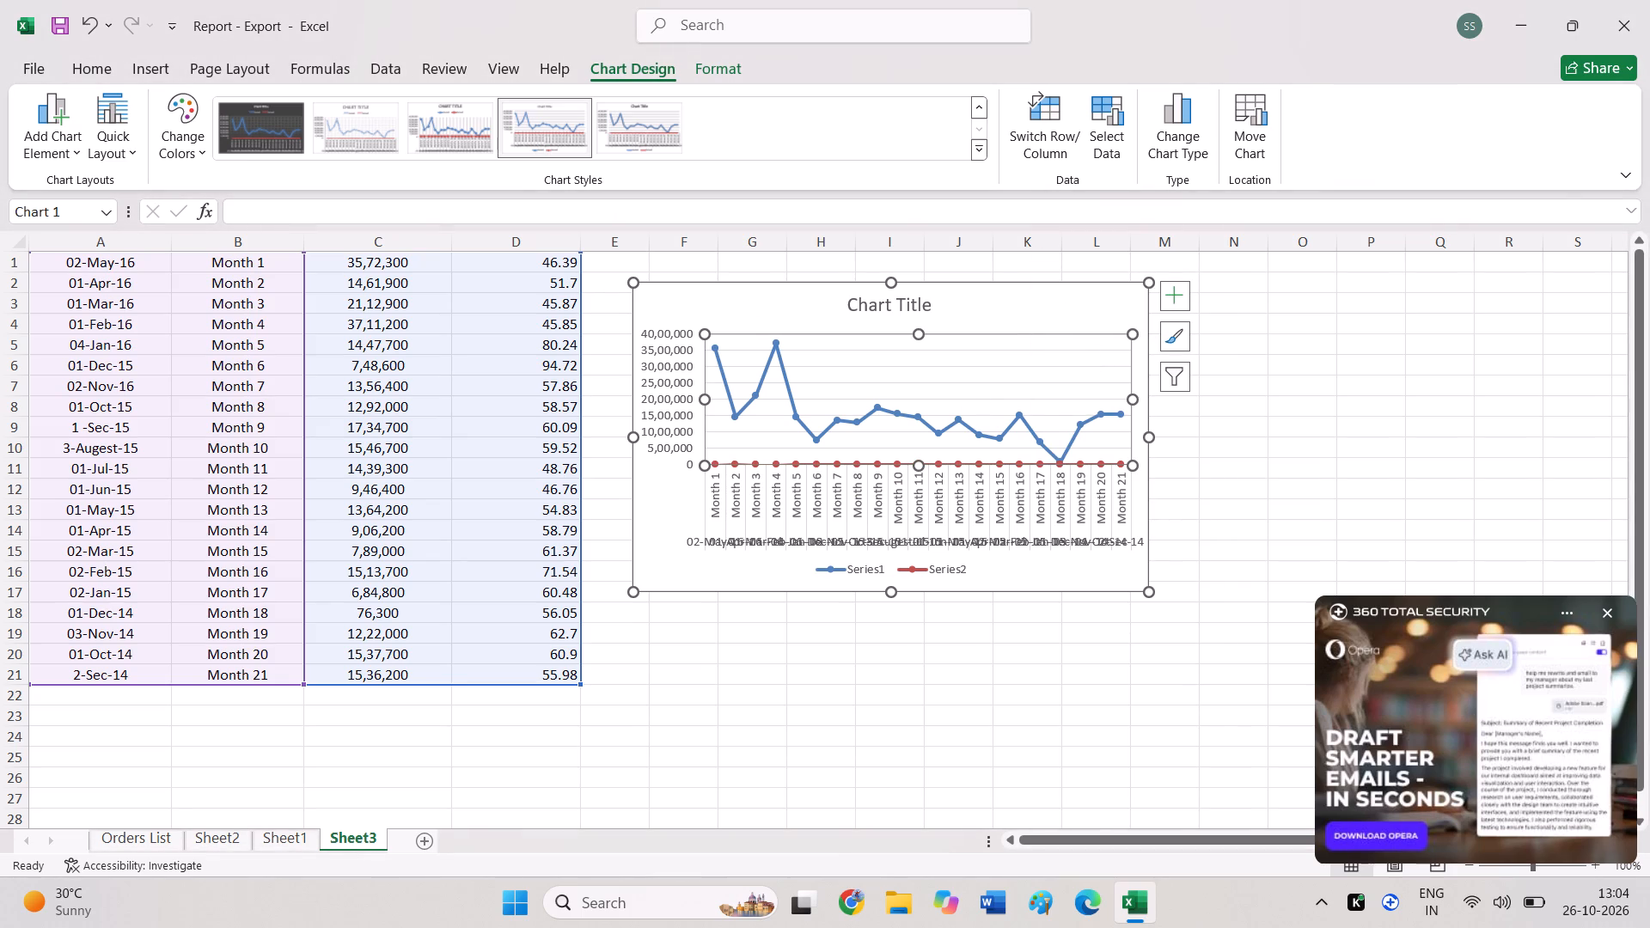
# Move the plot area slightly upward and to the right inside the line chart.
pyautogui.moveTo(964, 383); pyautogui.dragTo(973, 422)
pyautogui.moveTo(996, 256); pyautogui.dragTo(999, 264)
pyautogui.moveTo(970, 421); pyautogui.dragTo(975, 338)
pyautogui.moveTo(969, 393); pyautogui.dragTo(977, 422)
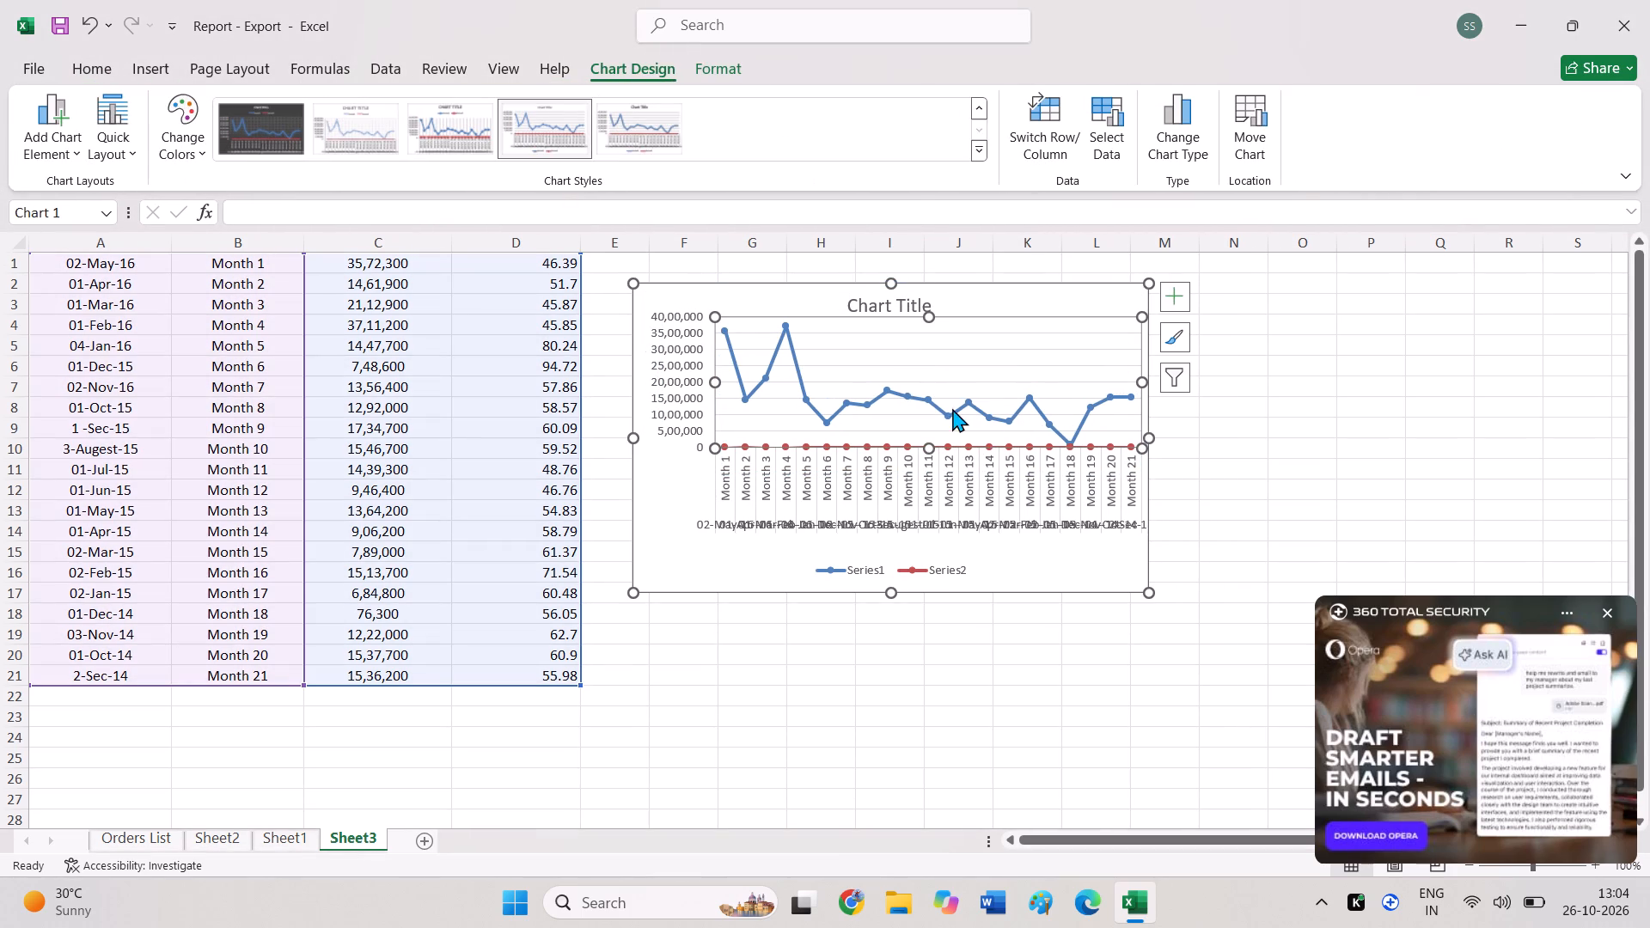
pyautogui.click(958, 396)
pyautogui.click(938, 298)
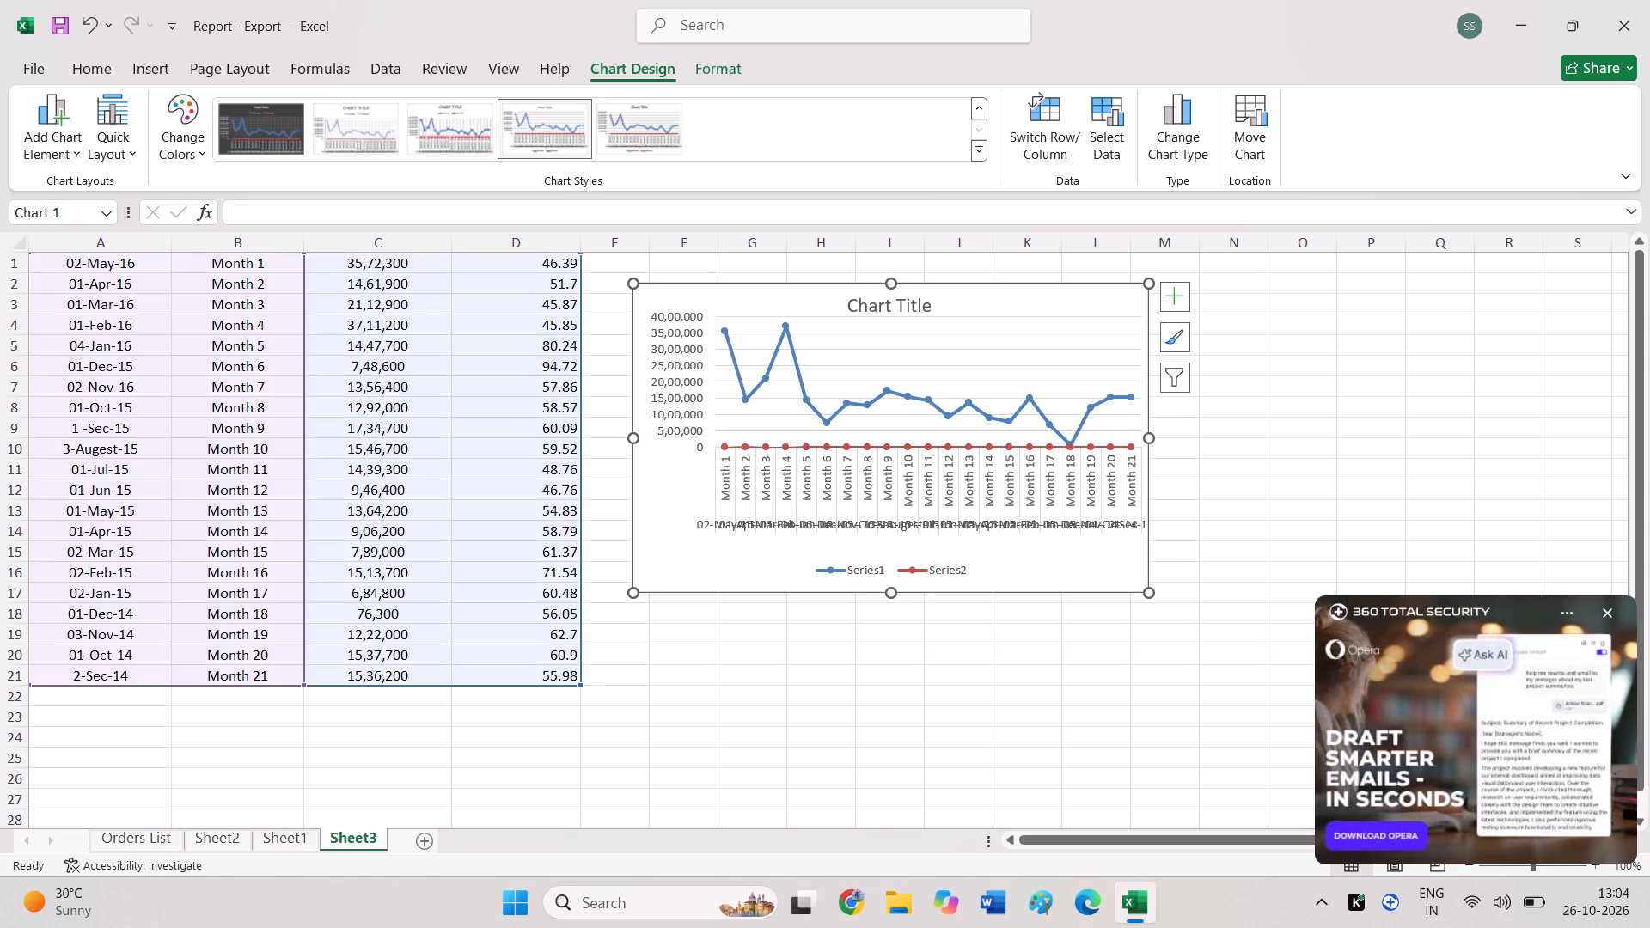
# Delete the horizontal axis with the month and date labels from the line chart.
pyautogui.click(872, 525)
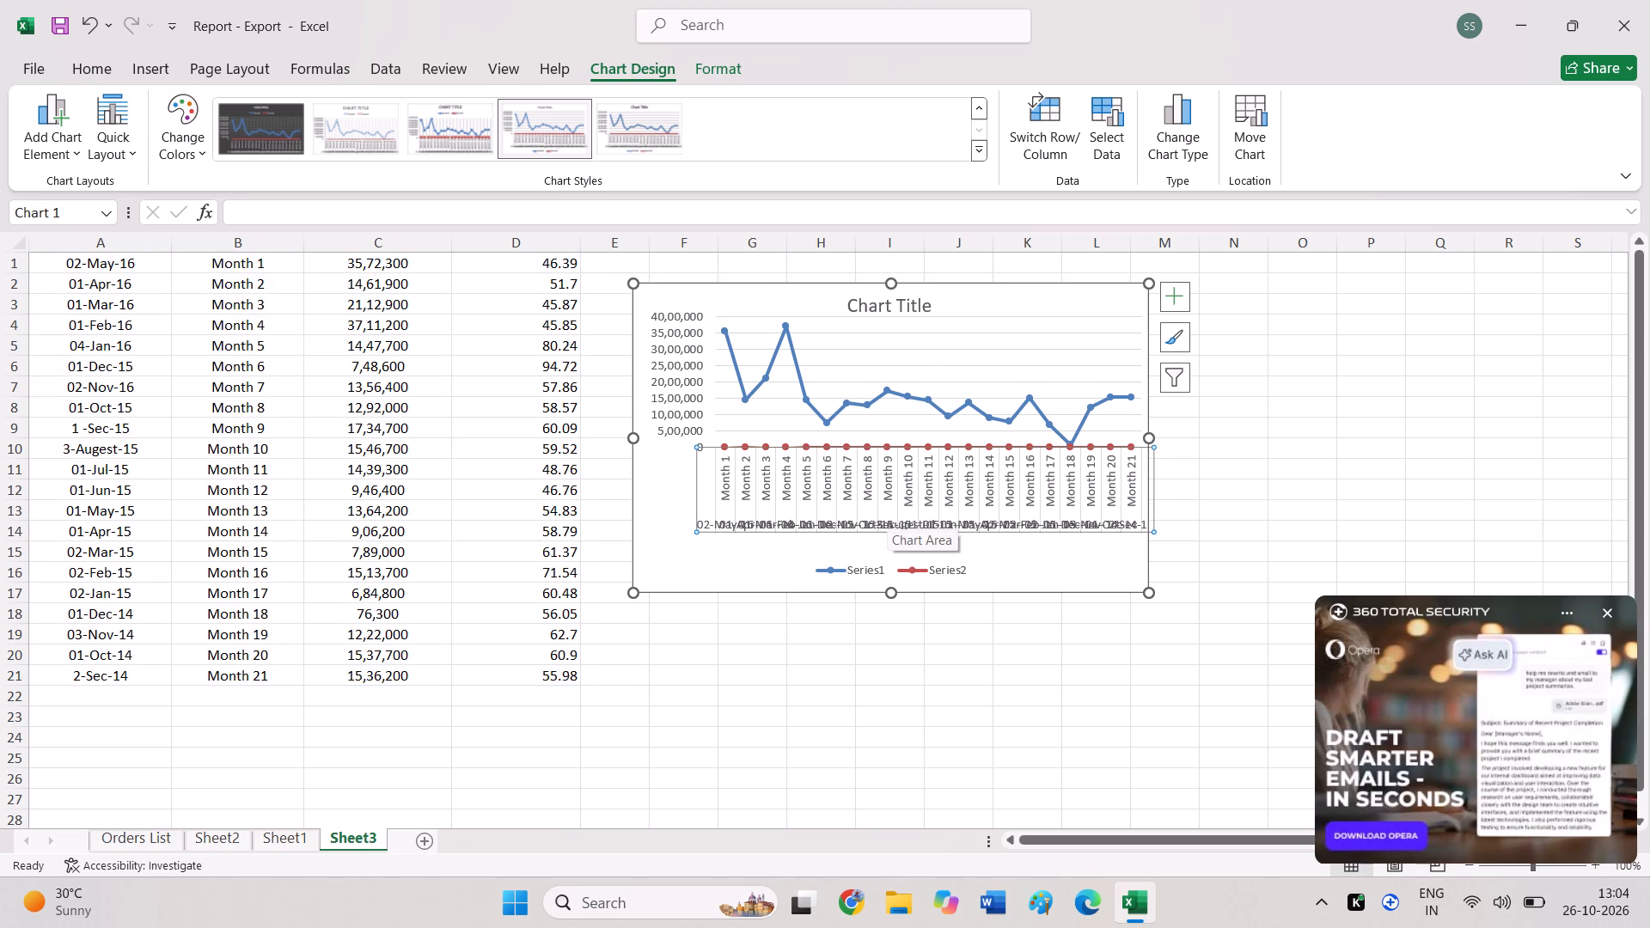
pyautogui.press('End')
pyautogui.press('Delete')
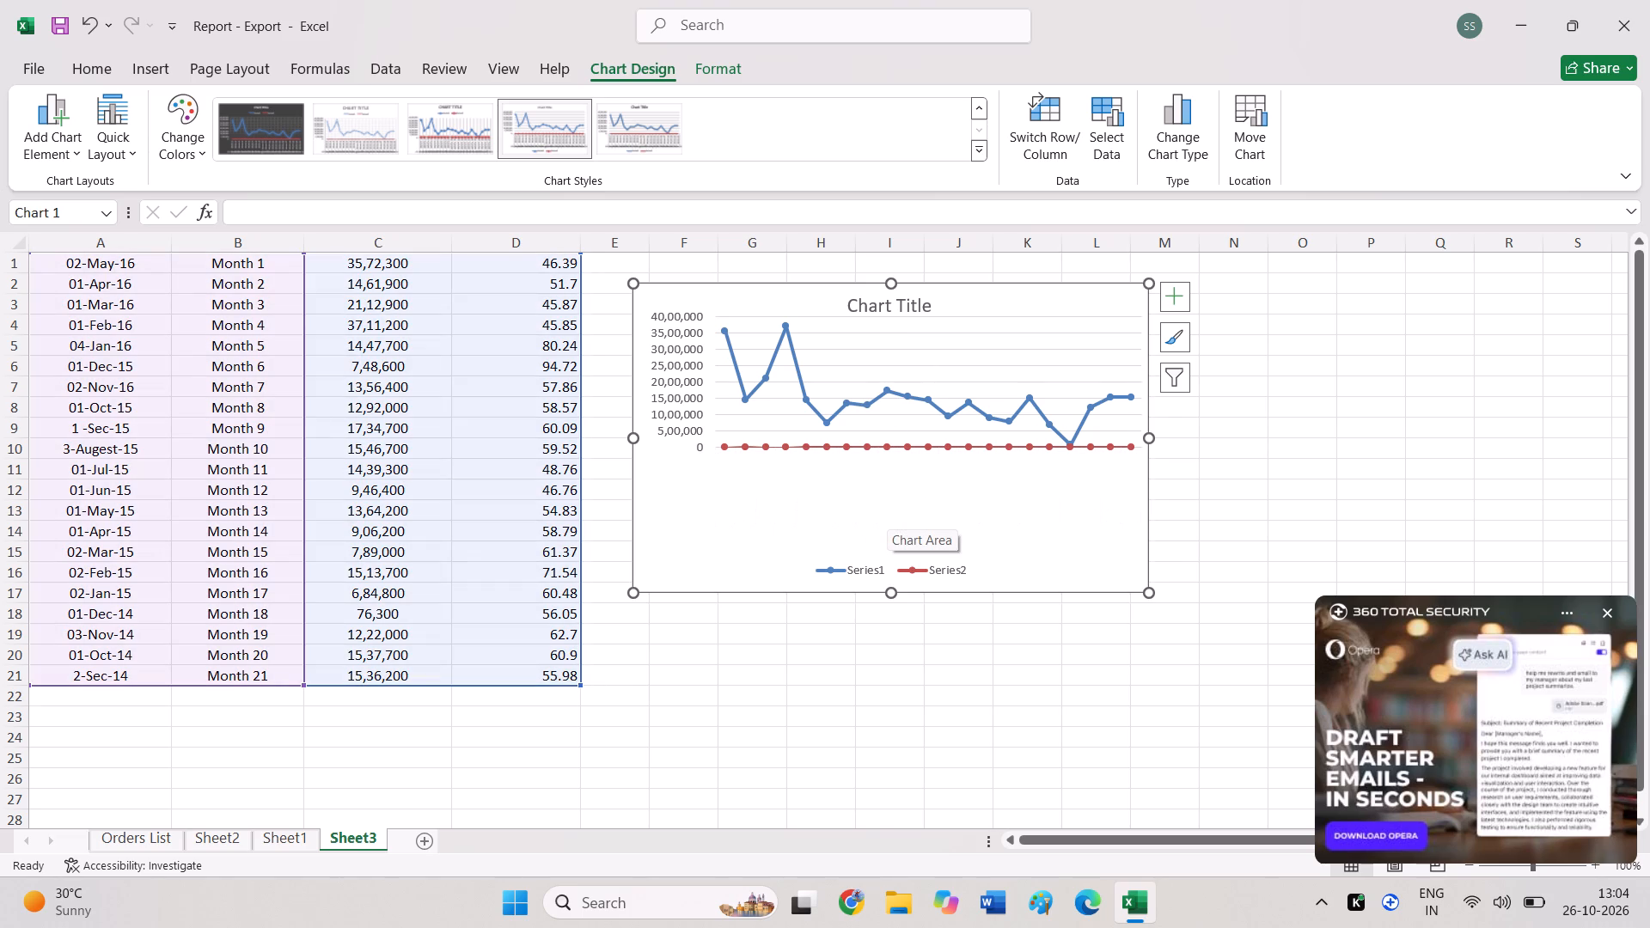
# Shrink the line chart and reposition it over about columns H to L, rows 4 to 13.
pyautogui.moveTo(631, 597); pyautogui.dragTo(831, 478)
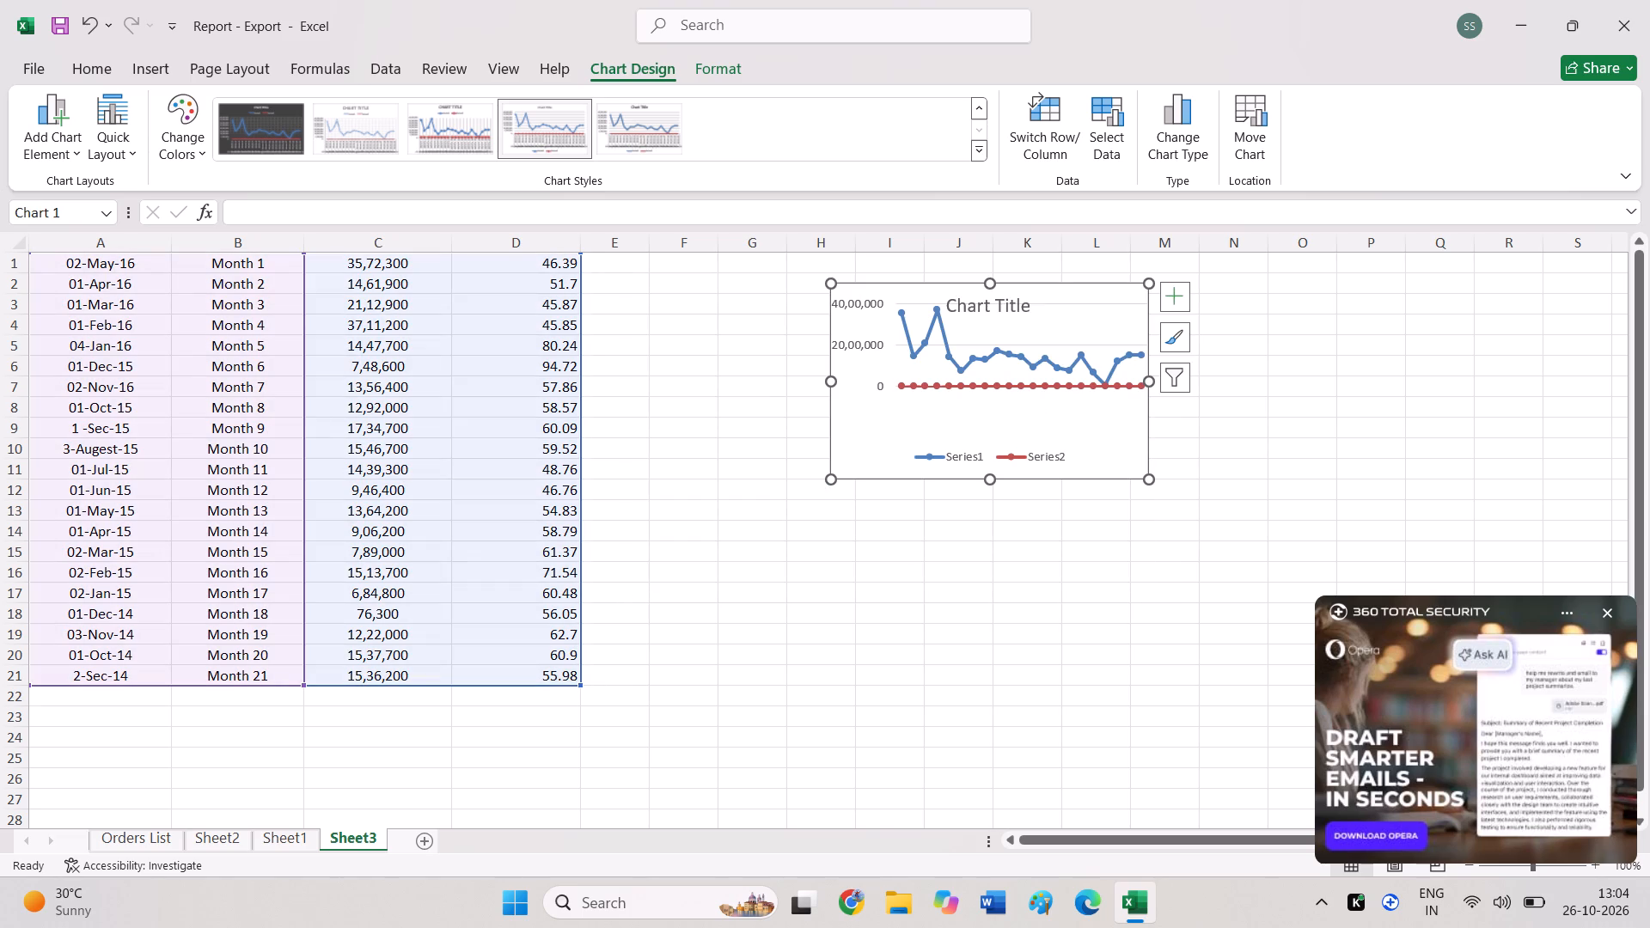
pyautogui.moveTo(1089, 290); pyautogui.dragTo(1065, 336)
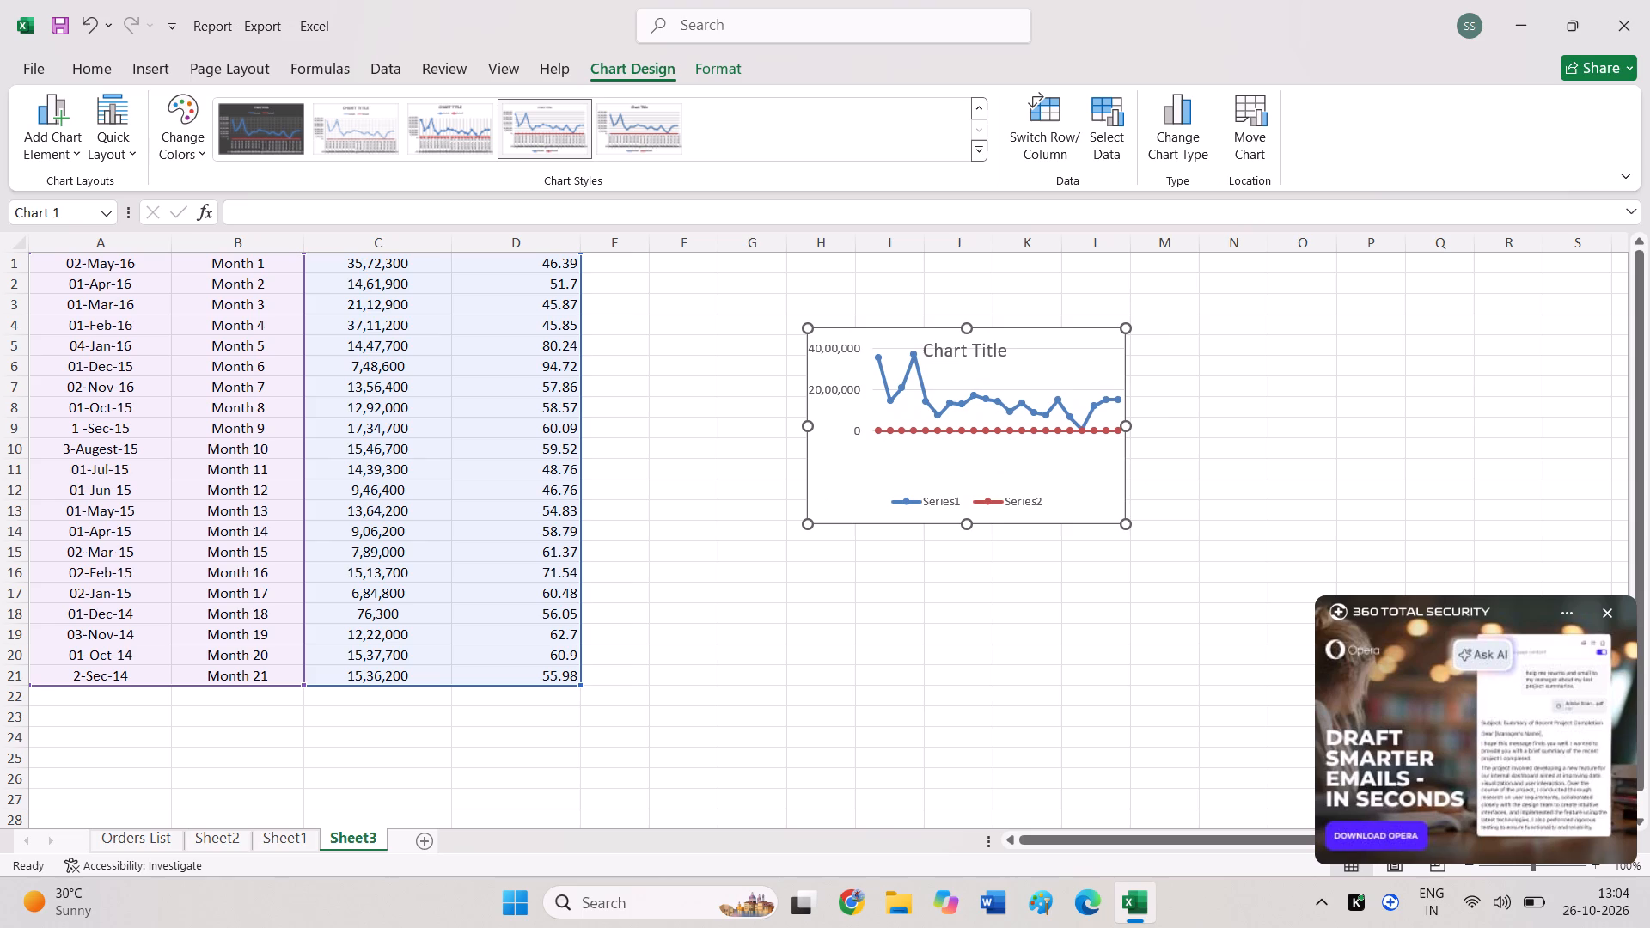
# Delete the whole line chart from Sheet3.
pyautogui.press('Delete')
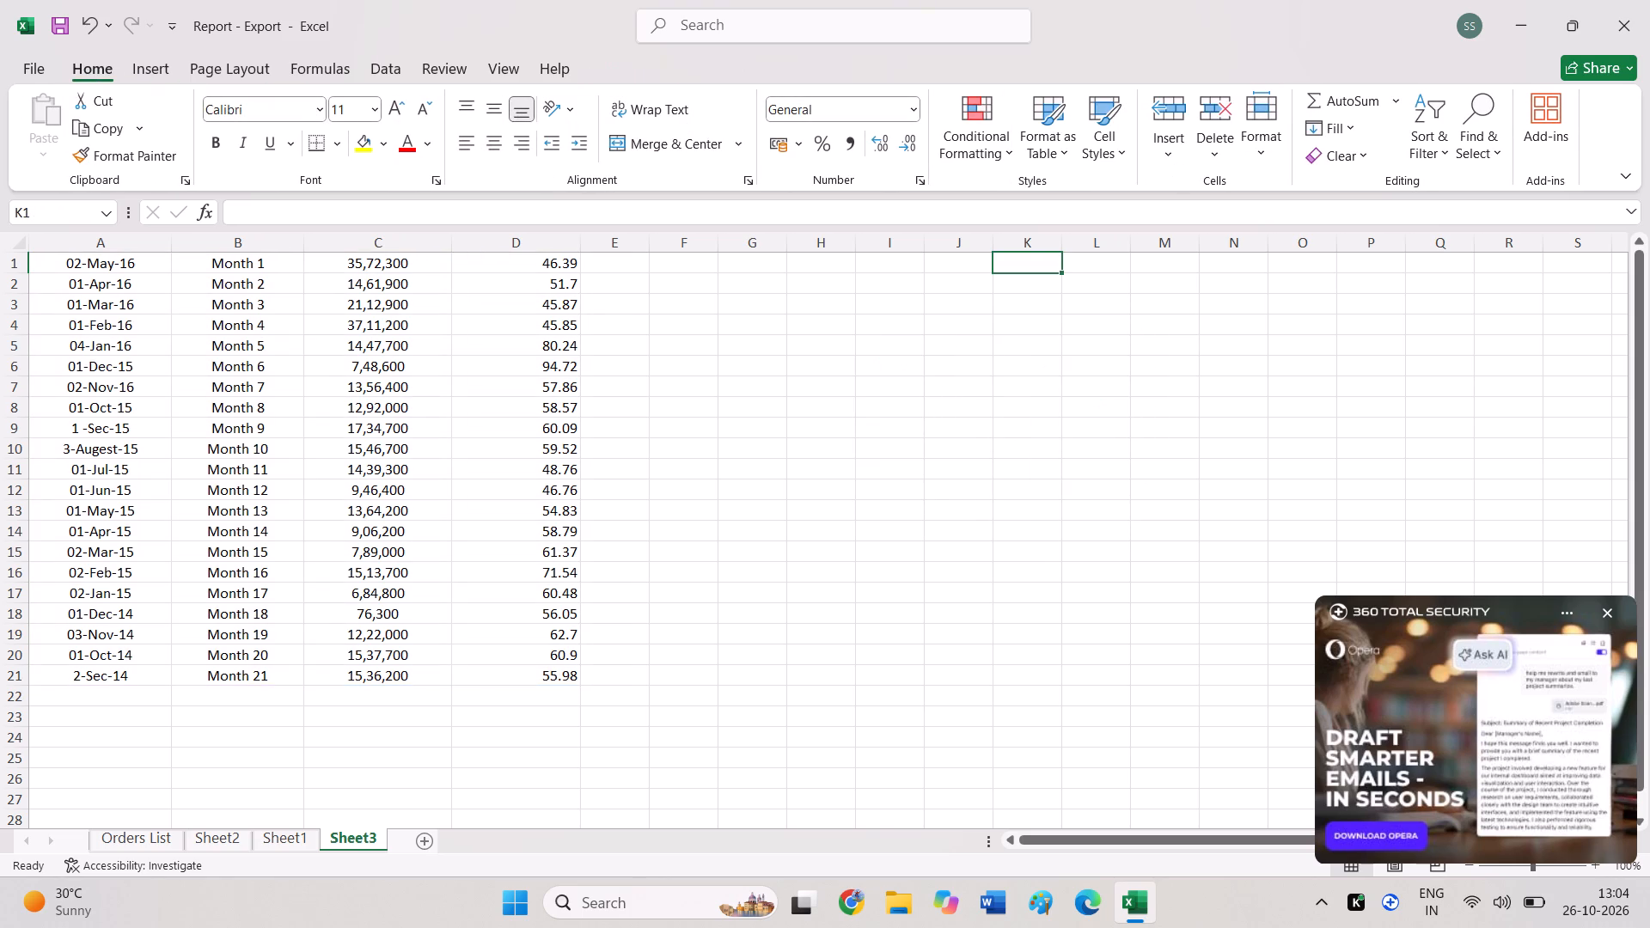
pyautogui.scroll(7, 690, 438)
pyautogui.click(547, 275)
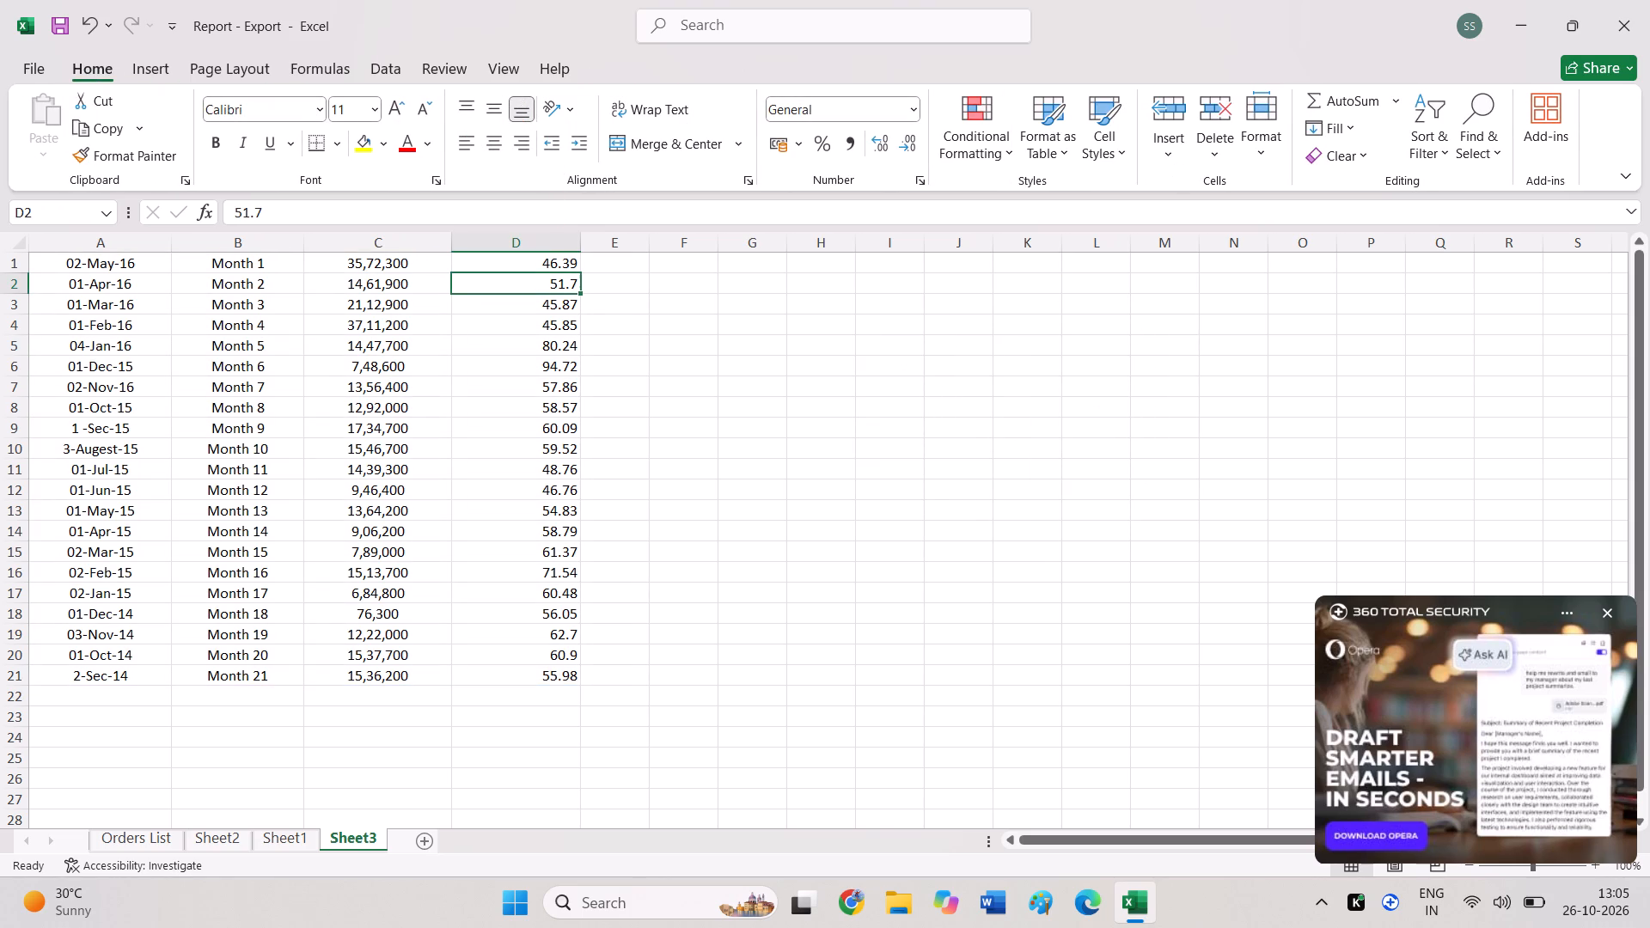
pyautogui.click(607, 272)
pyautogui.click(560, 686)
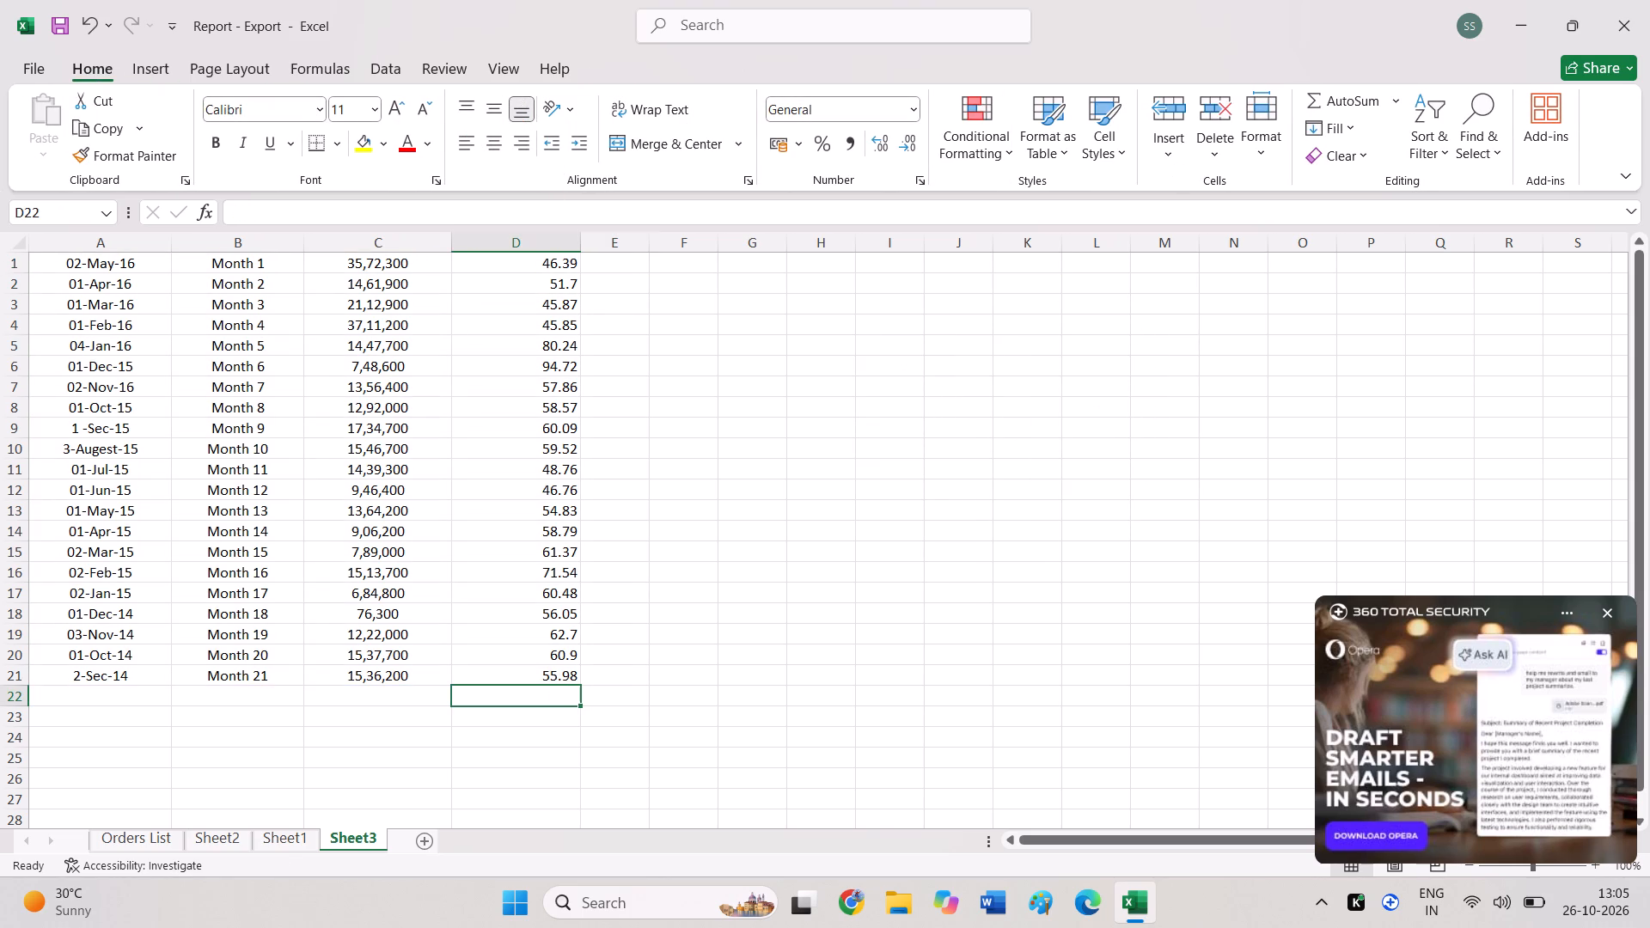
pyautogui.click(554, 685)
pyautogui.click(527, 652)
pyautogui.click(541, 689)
# Insert a 2-D stacked column chart from the monthly table and place it beside the data, over columns E to L, rows 1 to 15.
pyautogui.click(544, 679)
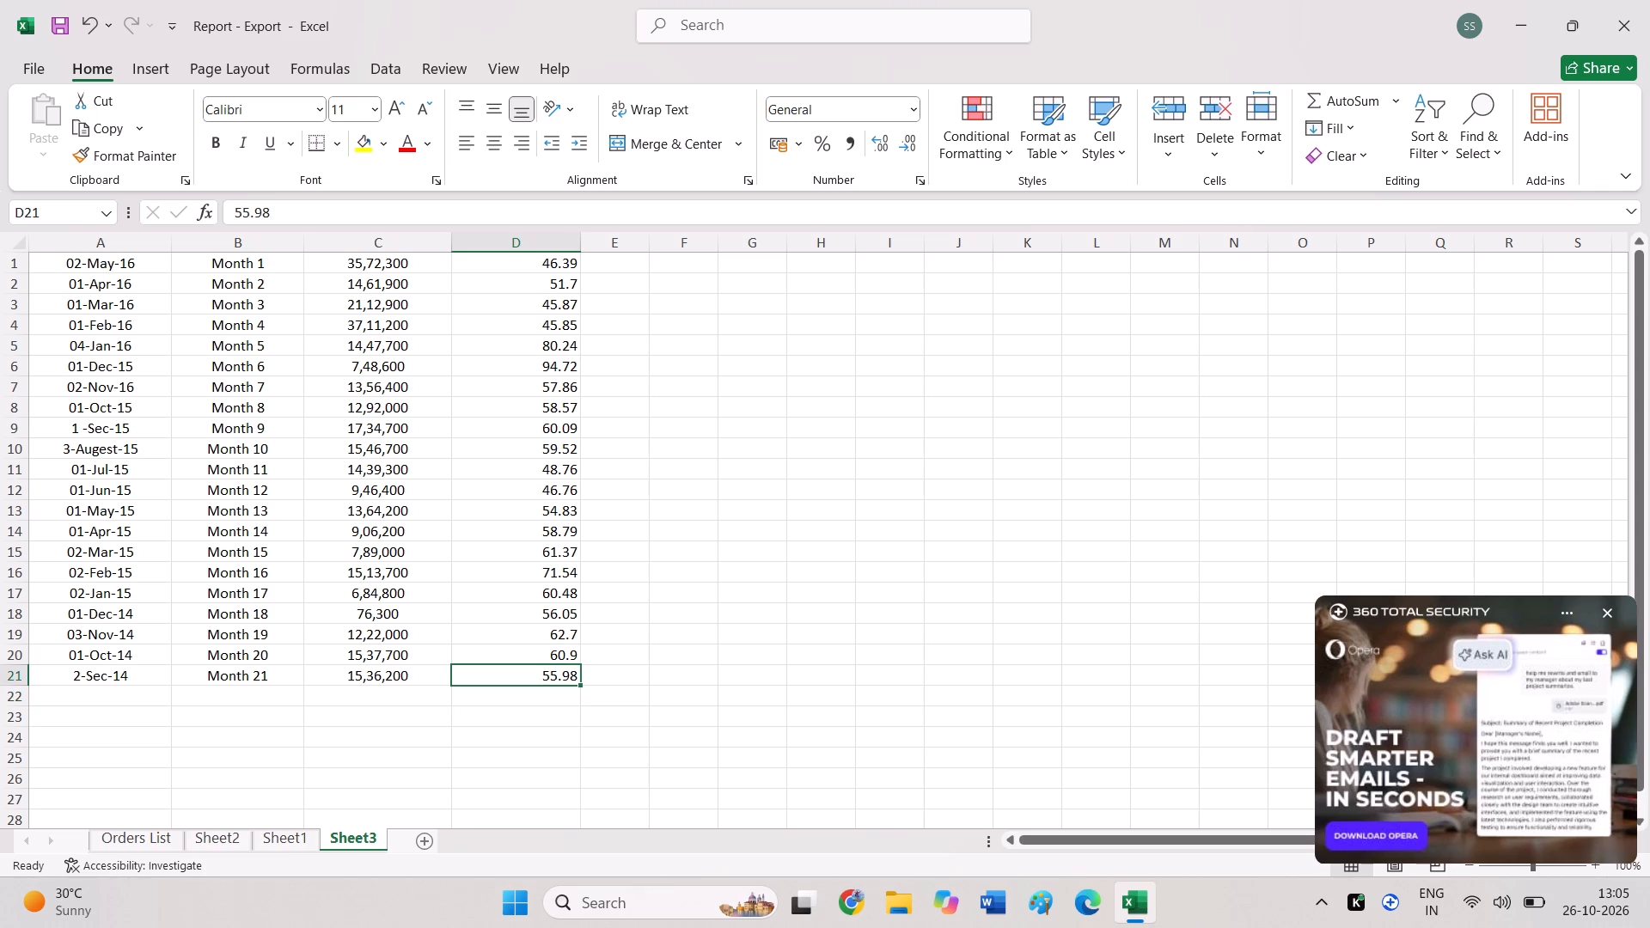
pyautogui.click(221, 67)
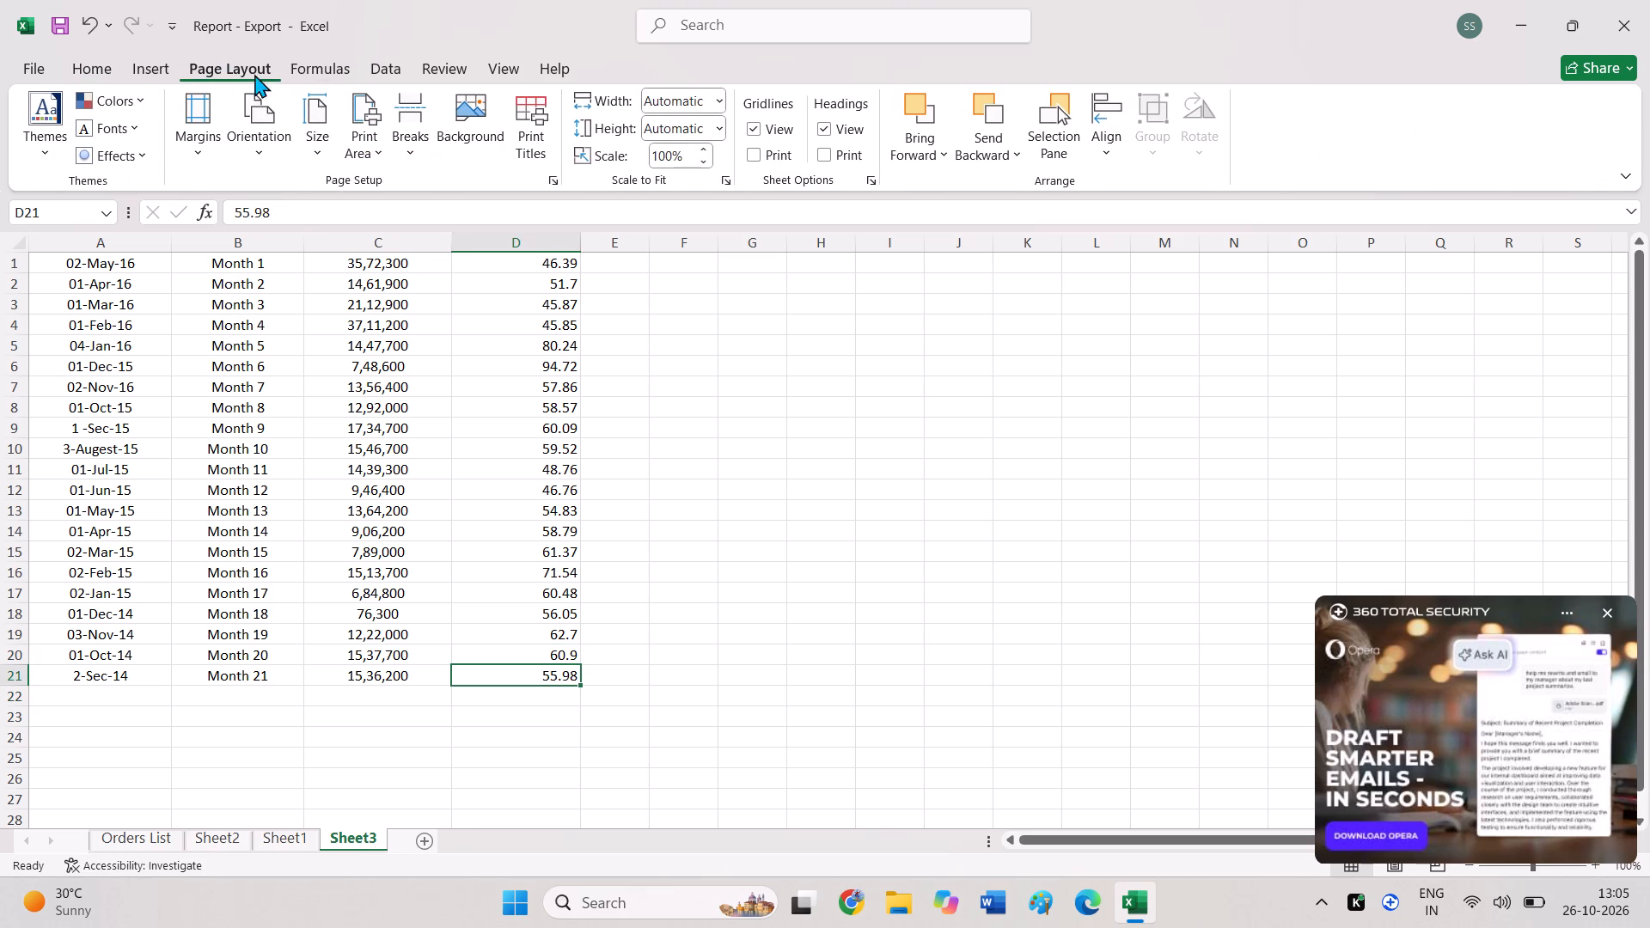
pyautogui.click(142, 68)
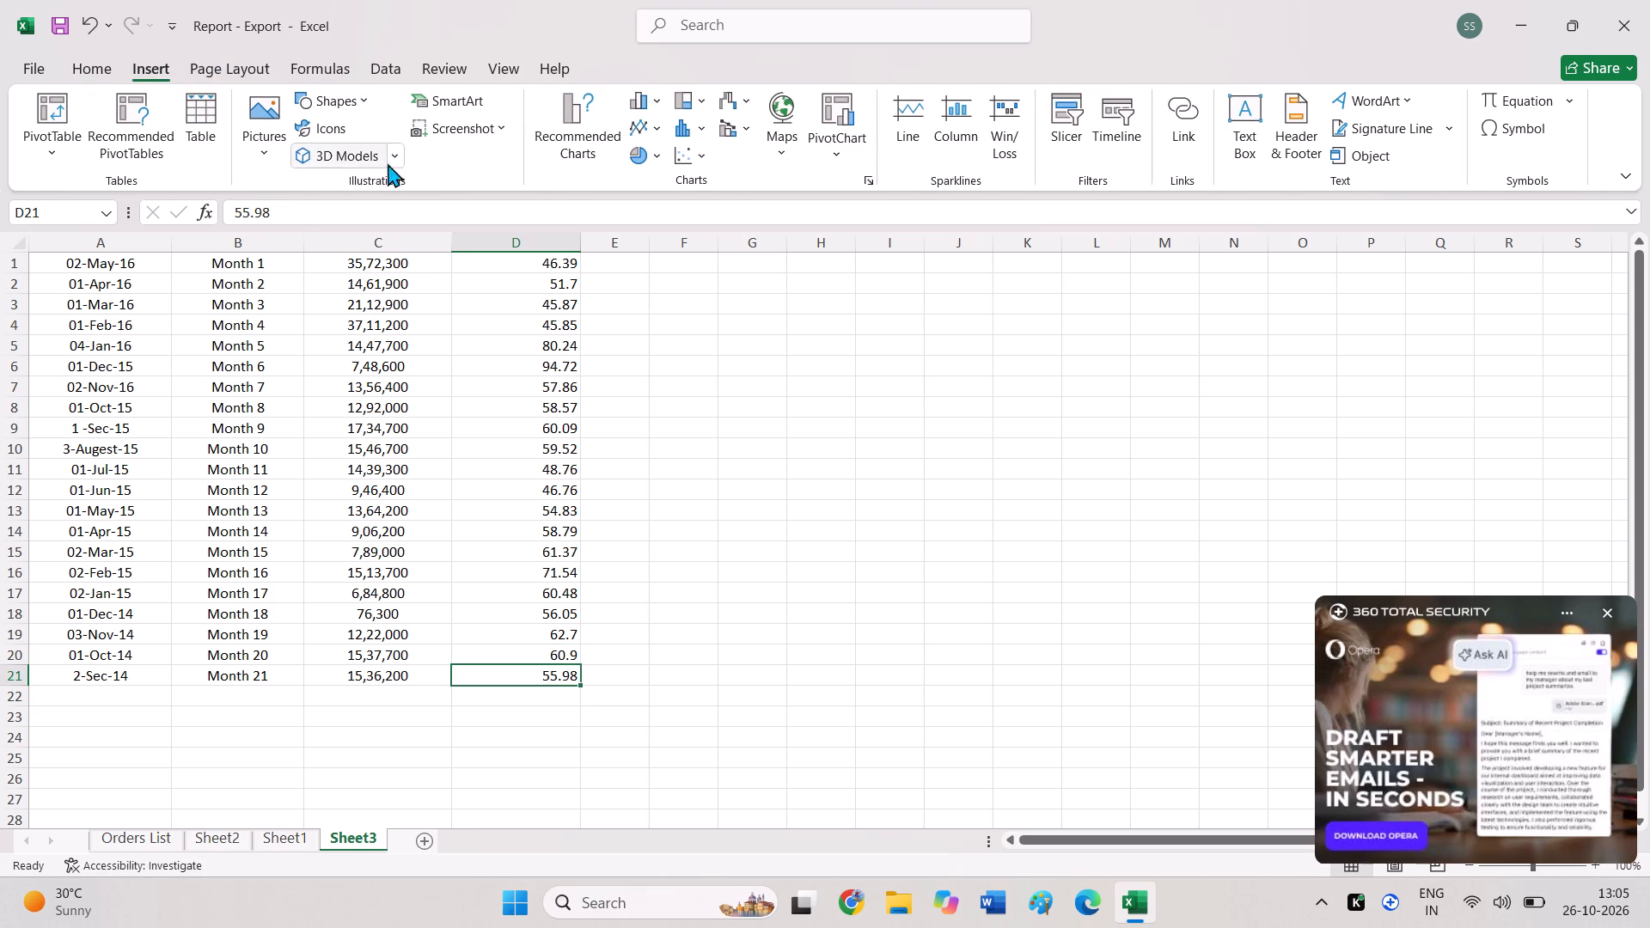
pyautogui.click(639, 118)
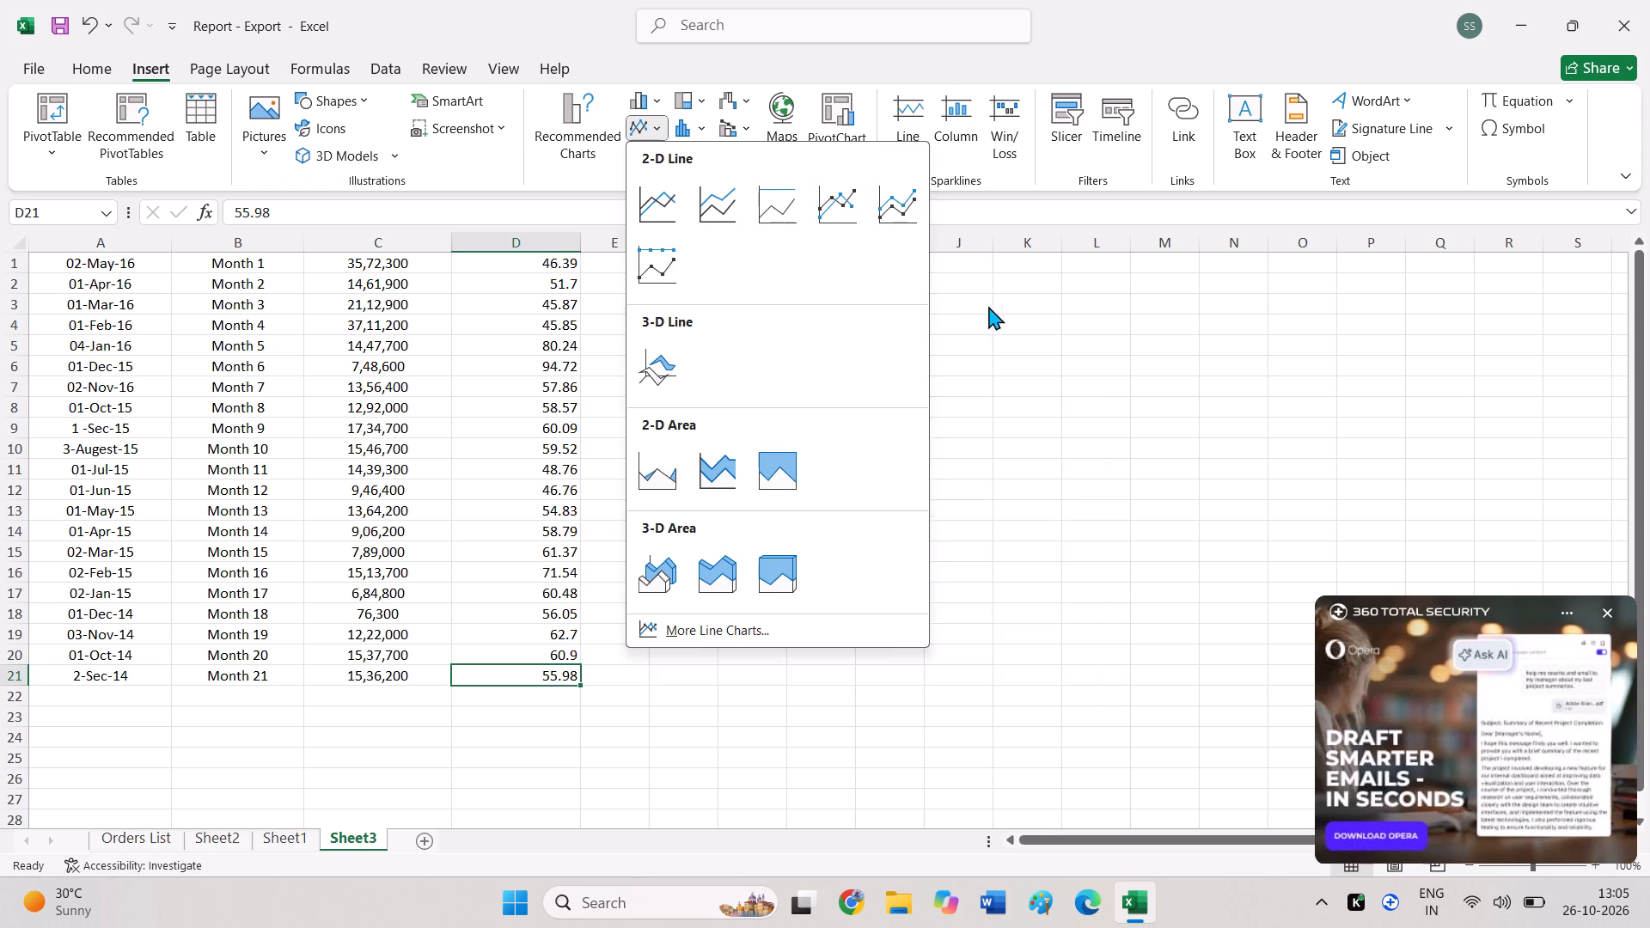
pyautogui.click(1013, 298)
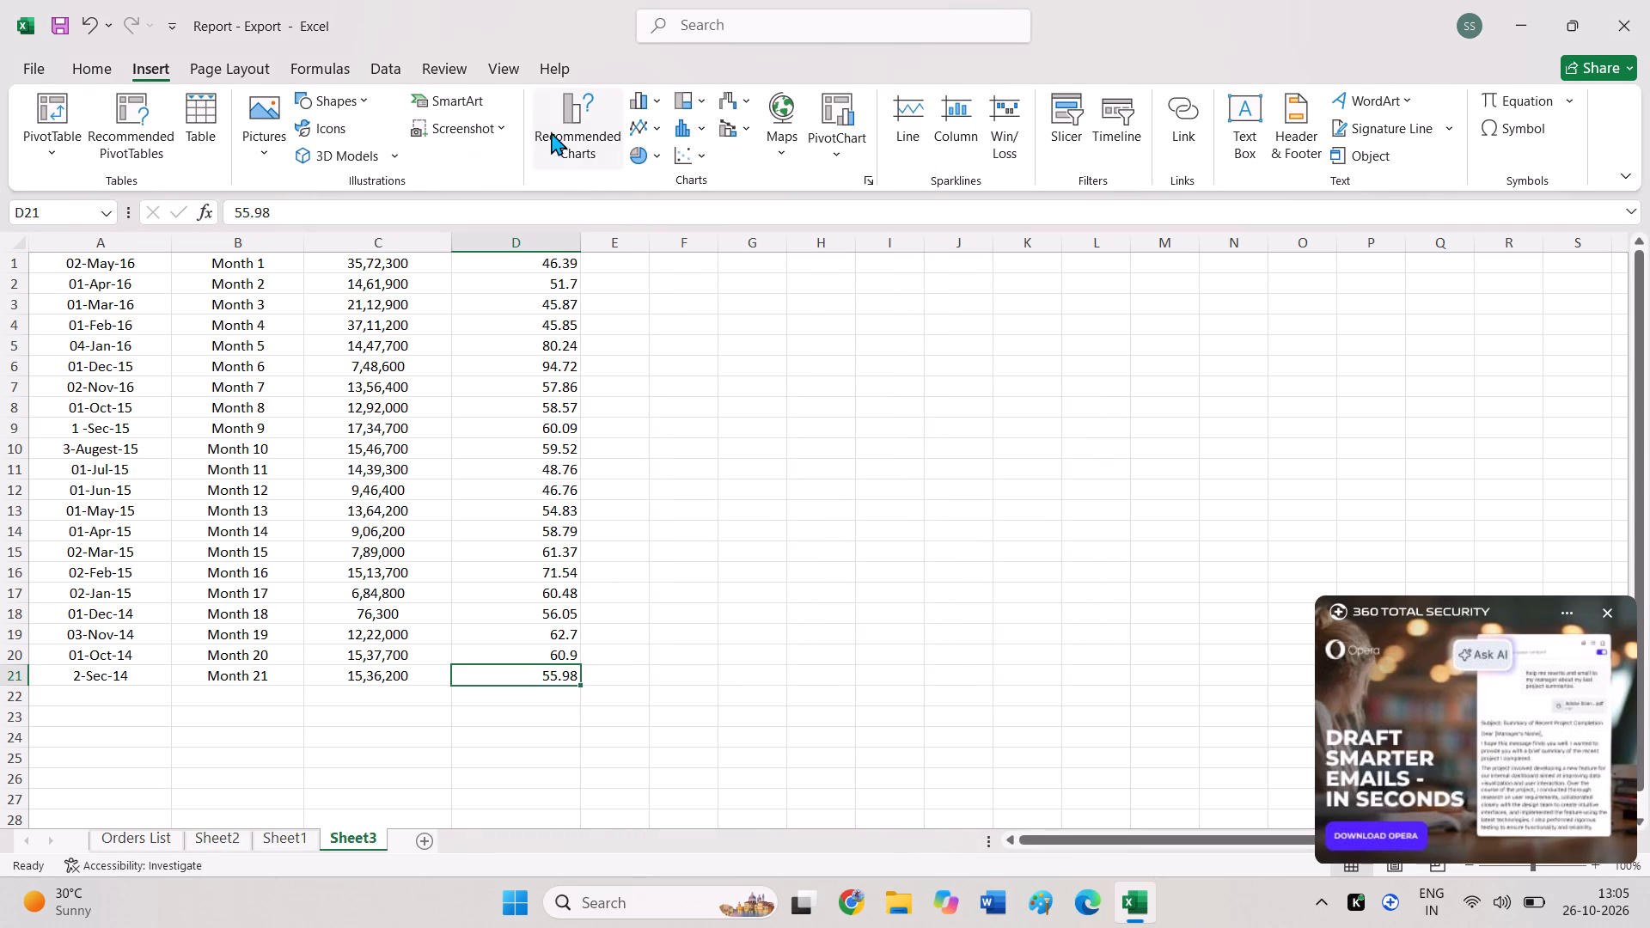
pyautogui.click(637, 97)
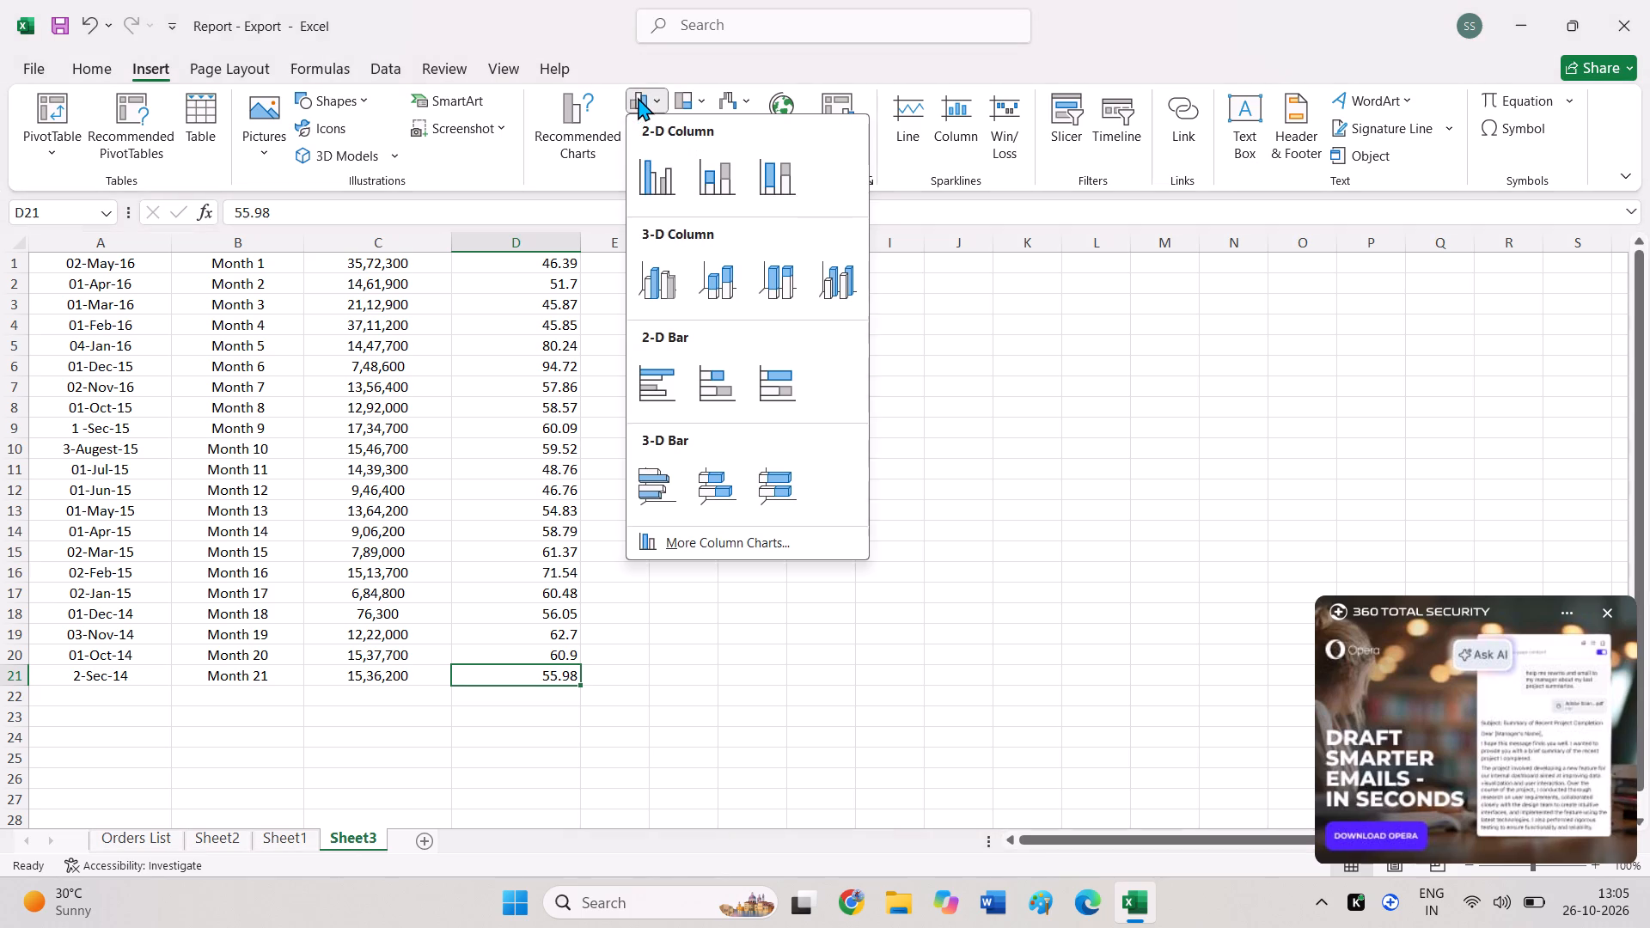
pyautogui.click(718, 179)
pyautogui.moveTo(714, 409); pyautogui.dragTo(741, 331)
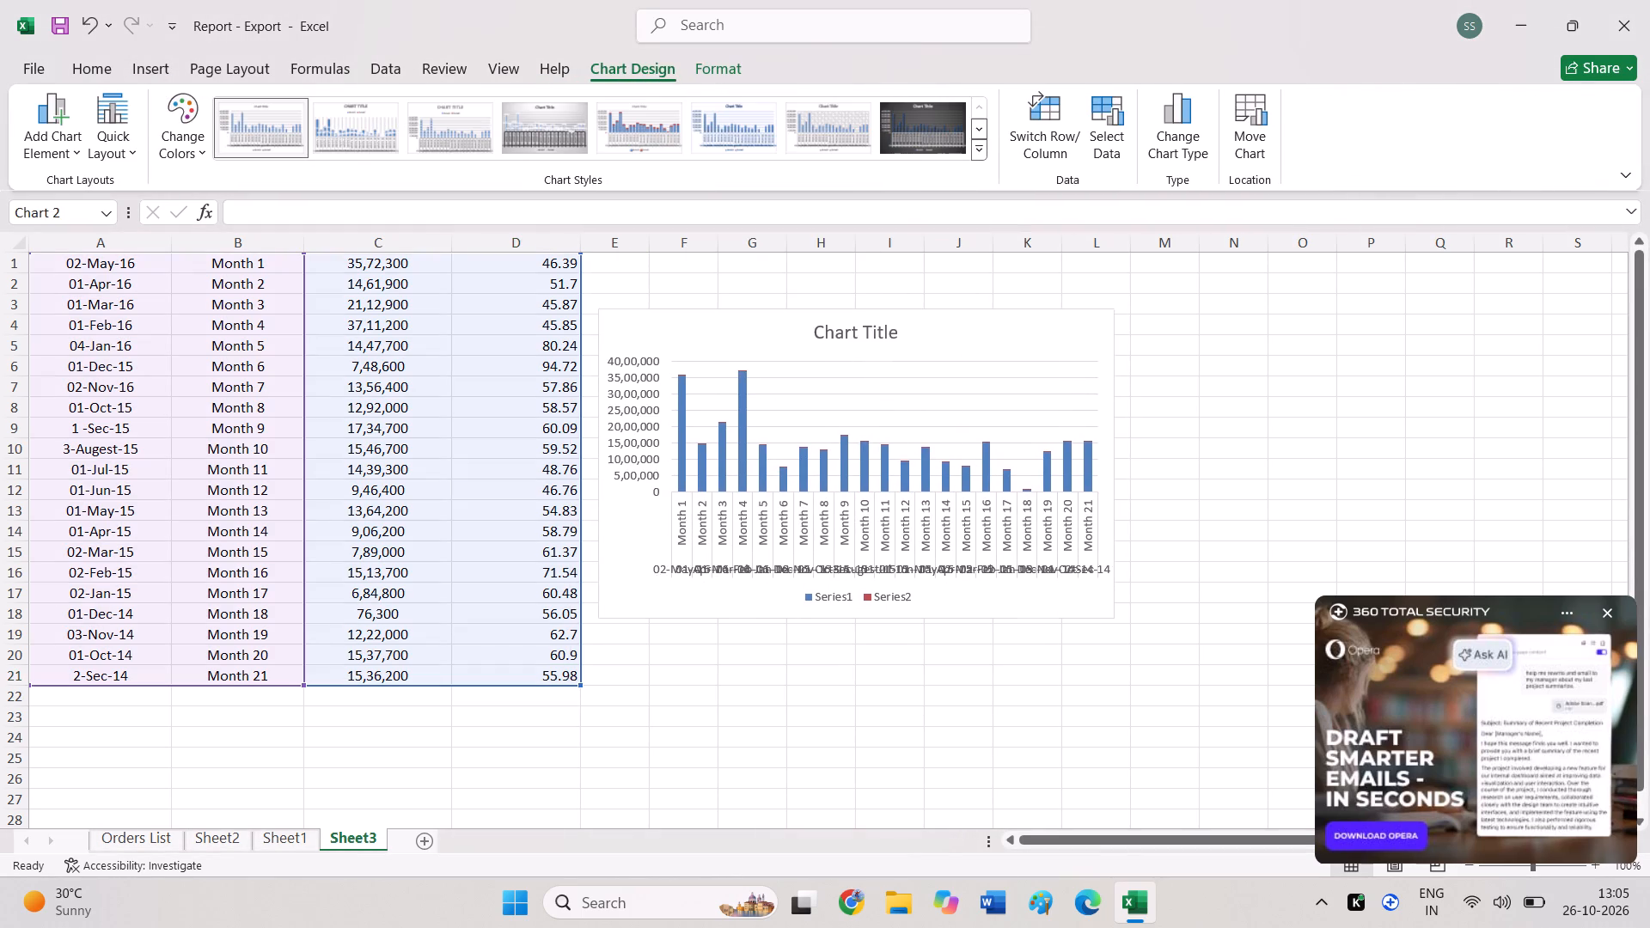
pyautogui.moveTo(741, 331); pyautogui.dragTo(790, 276)
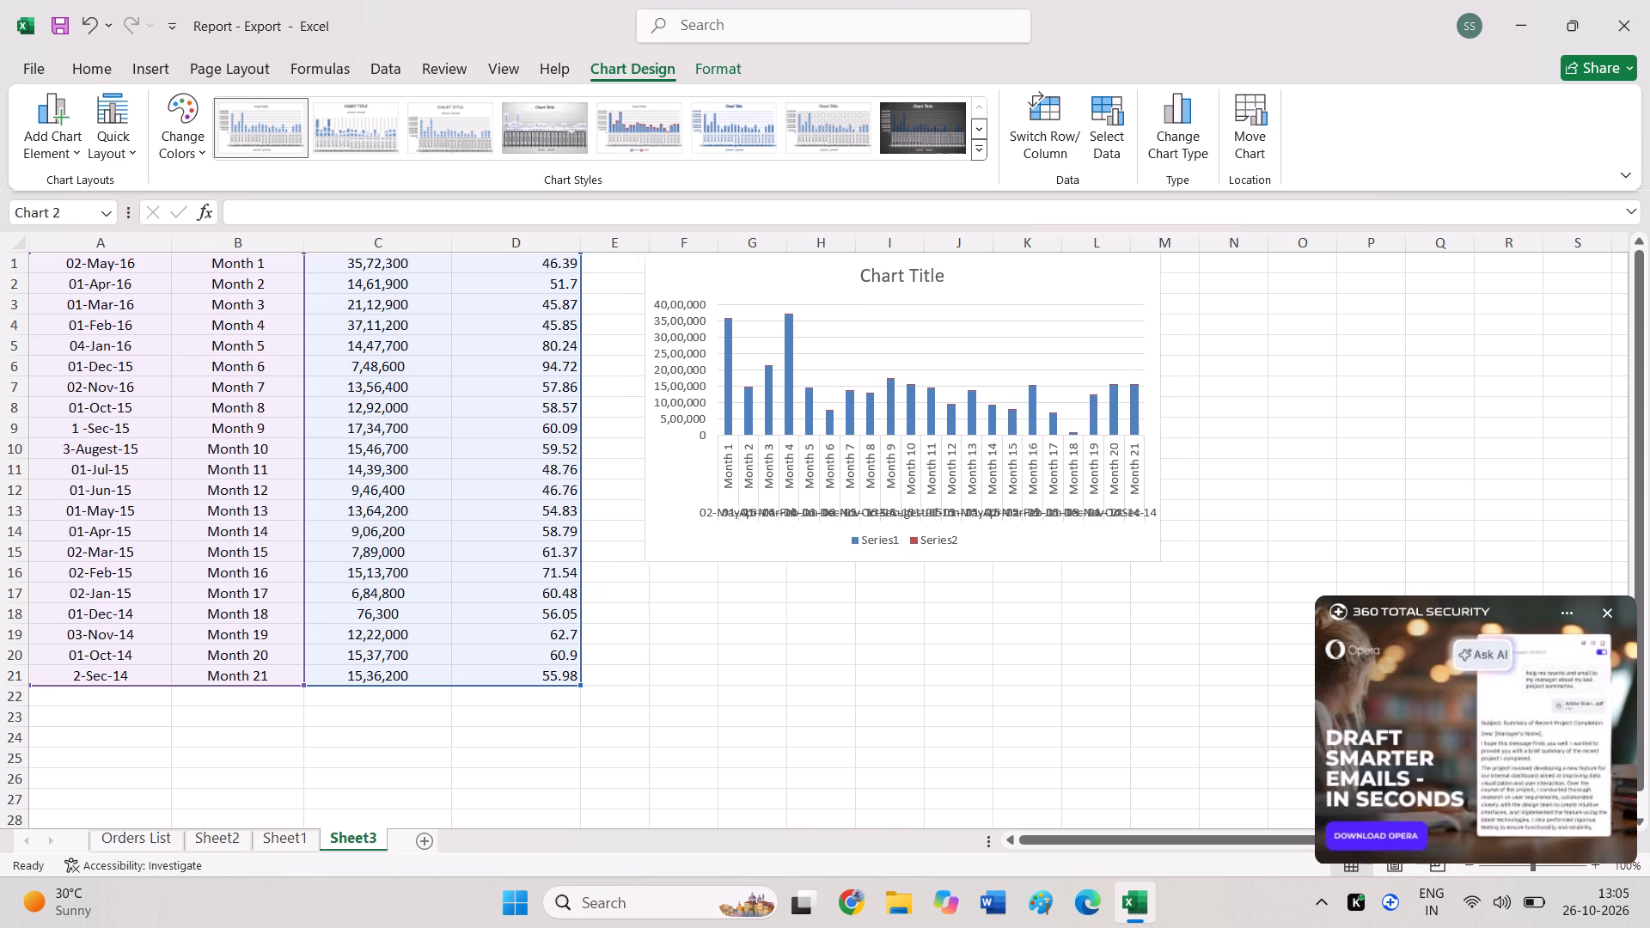
pyautogui.moveTo(790, 276); pyautogui.dragTo(724, 279)
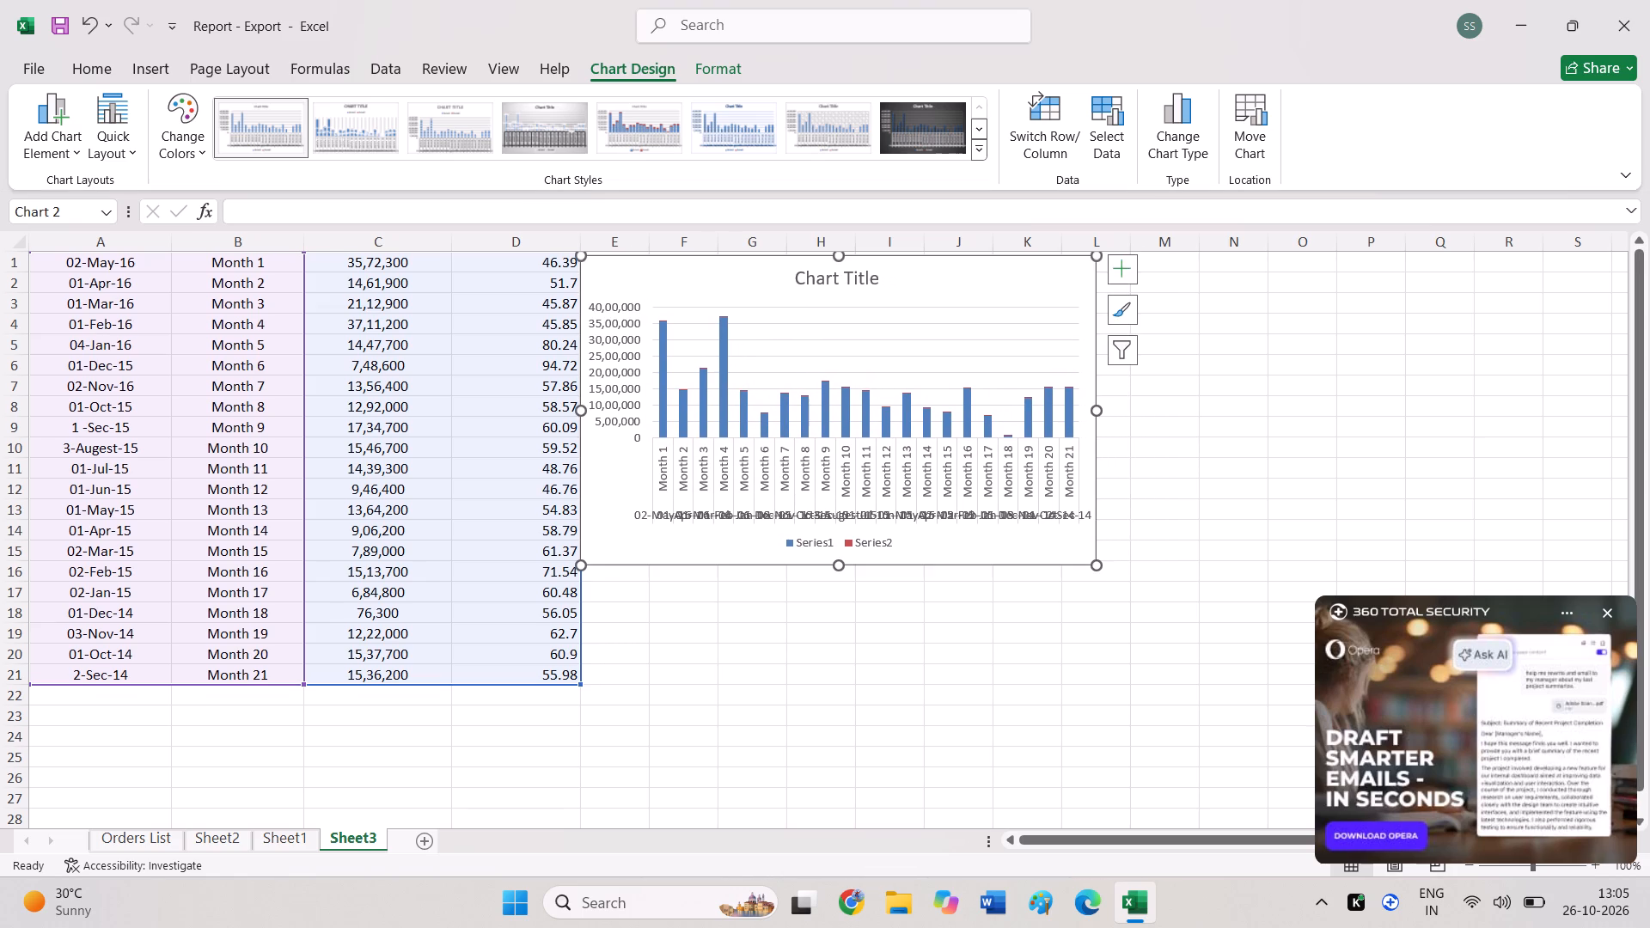
pyautogui.click(893, 625)
# Close the 360 Total Security advertisement pop-up covering the worksheet.
pyautogui.scroll(-2, 719, 631)
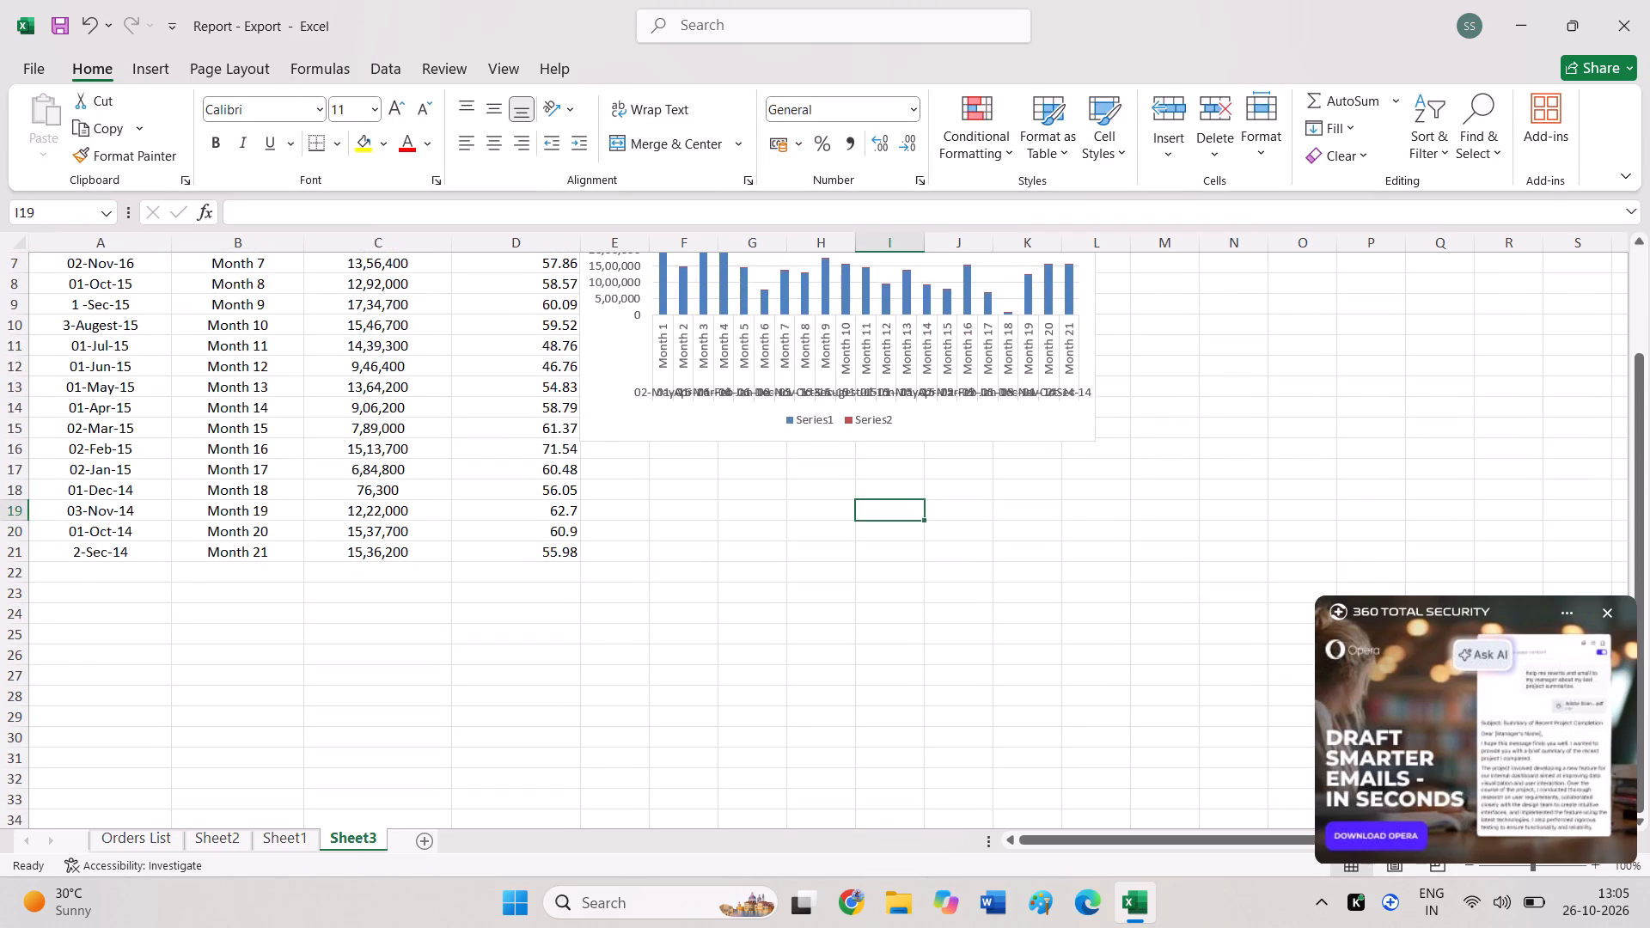
pyautogui.scroll(1, 678, 596)
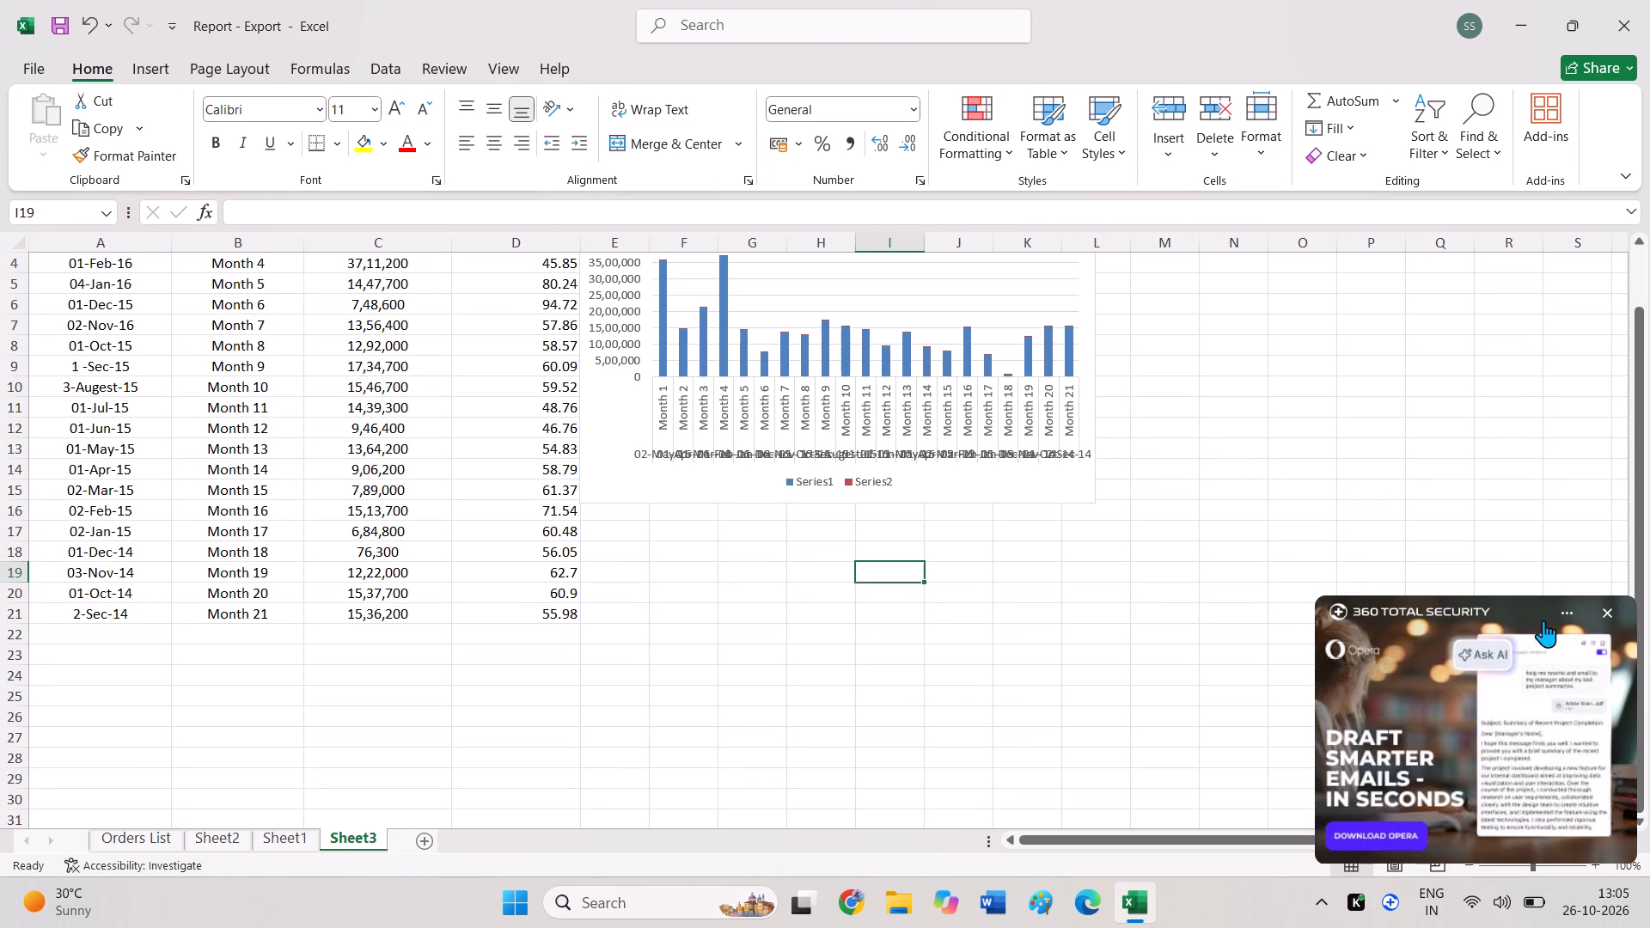
pyautogui.click(1607, 609)
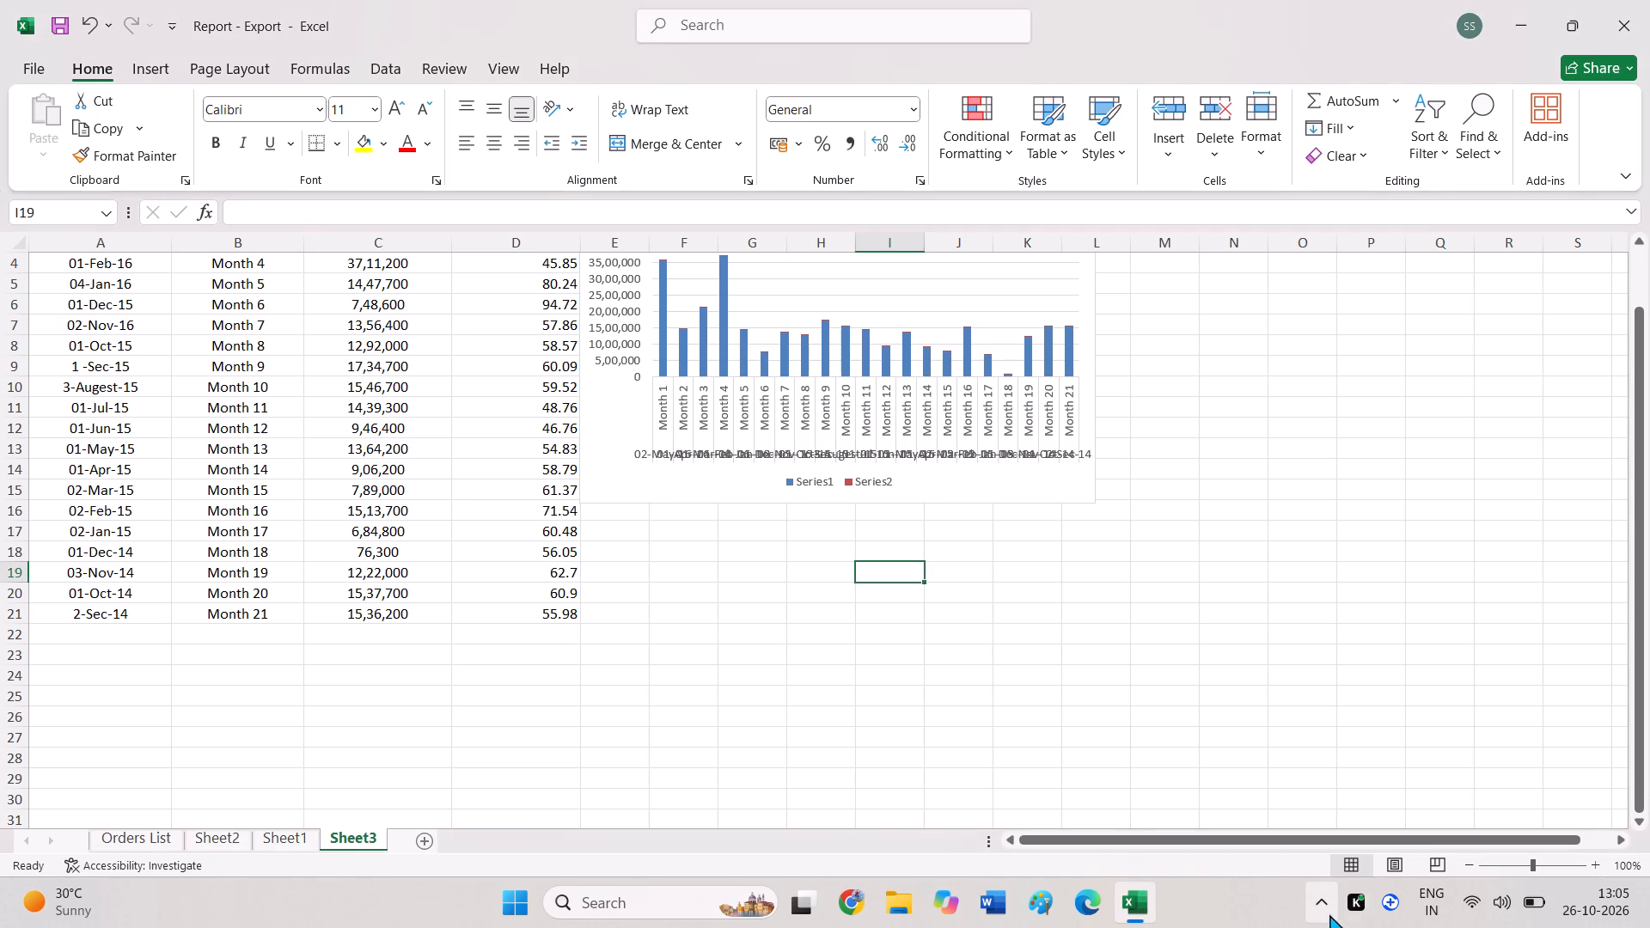